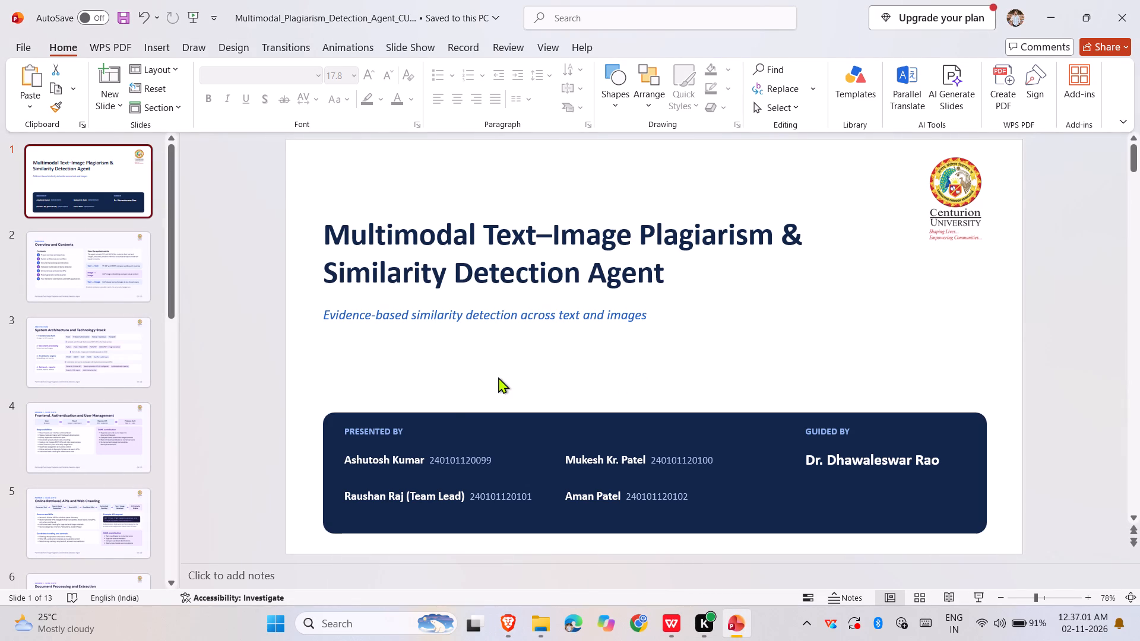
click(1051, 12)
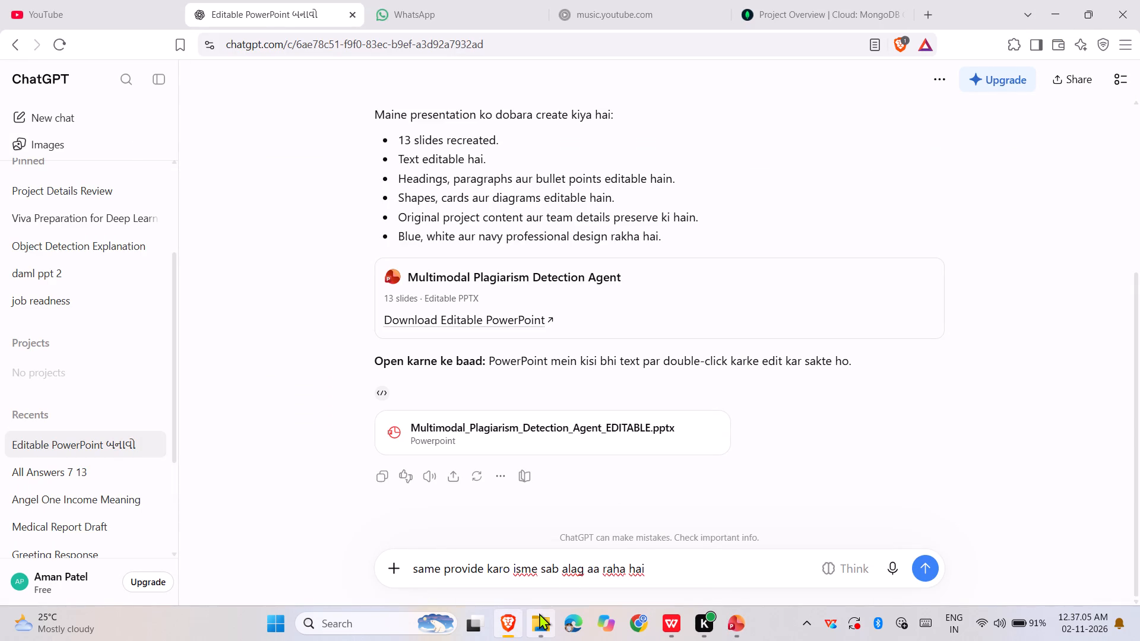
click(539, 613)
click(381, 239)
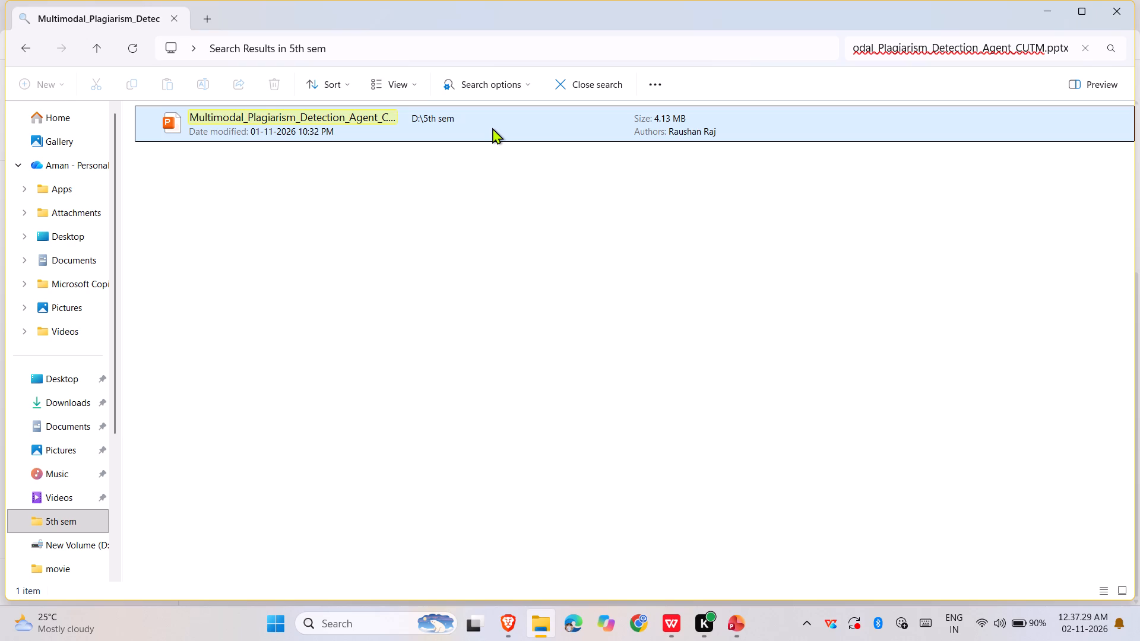
Switch to PowerPoint and check whether the headings and content on slides 4 and 5 of the original deck can be selected individually.
click(730, 624)
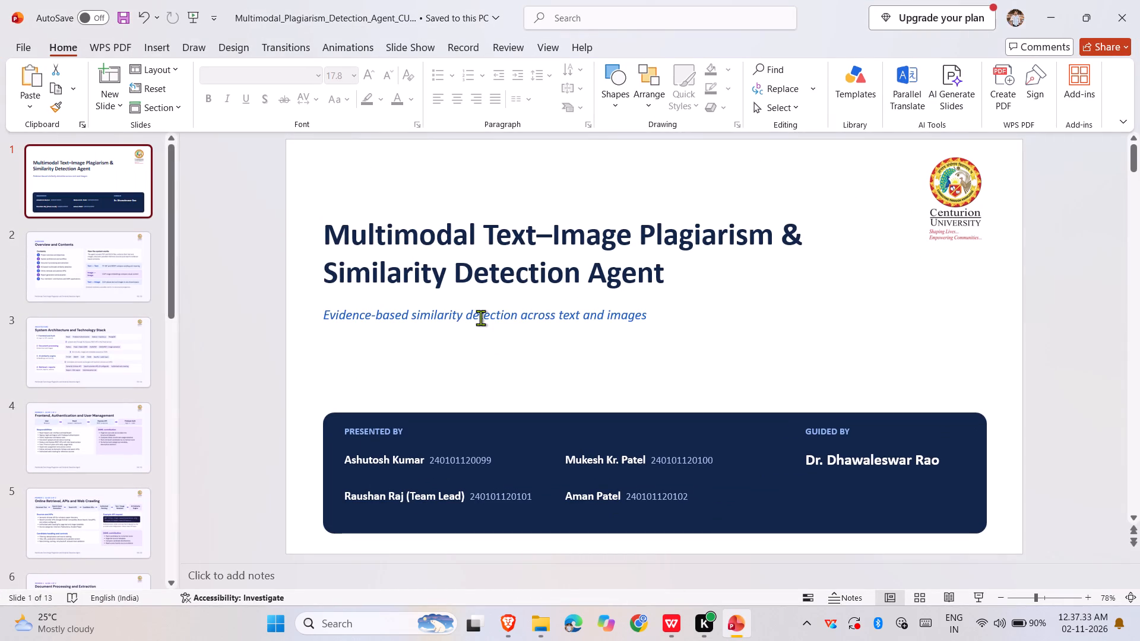
click(97, 449)
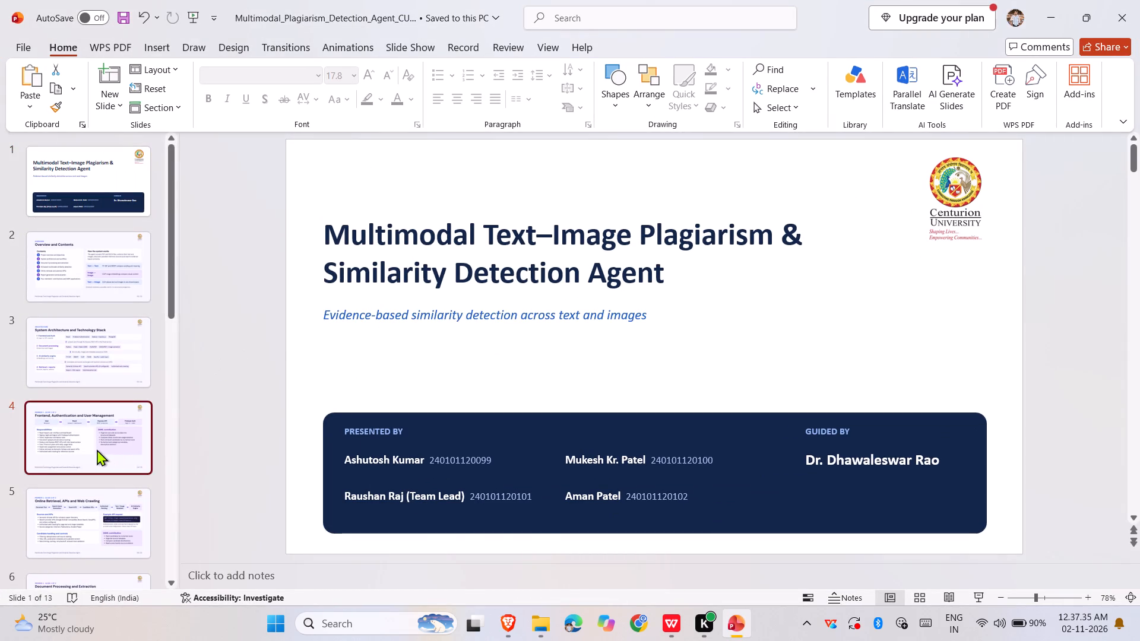
click(533, 320)
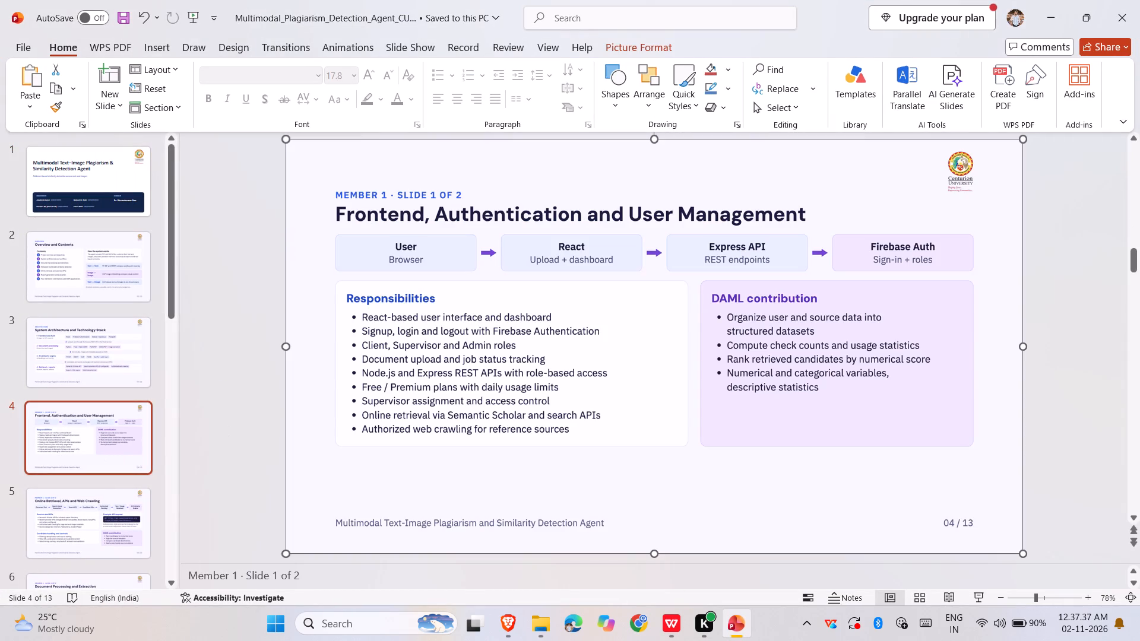
click(432, 221)
click(786, 208)
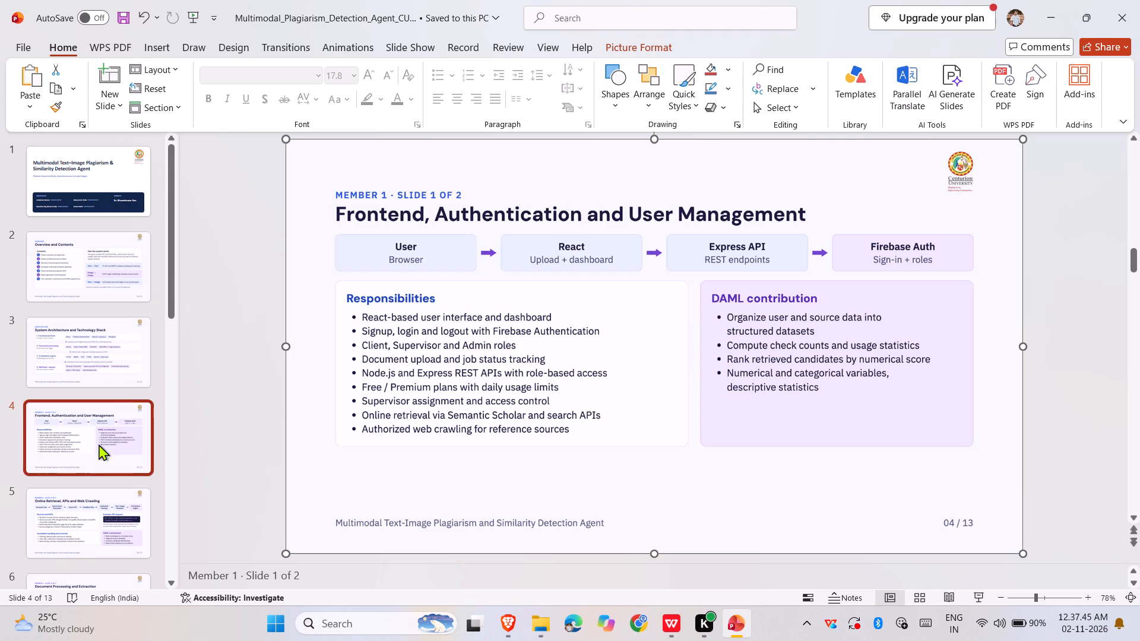
click(94, 515)
click(529, 233)
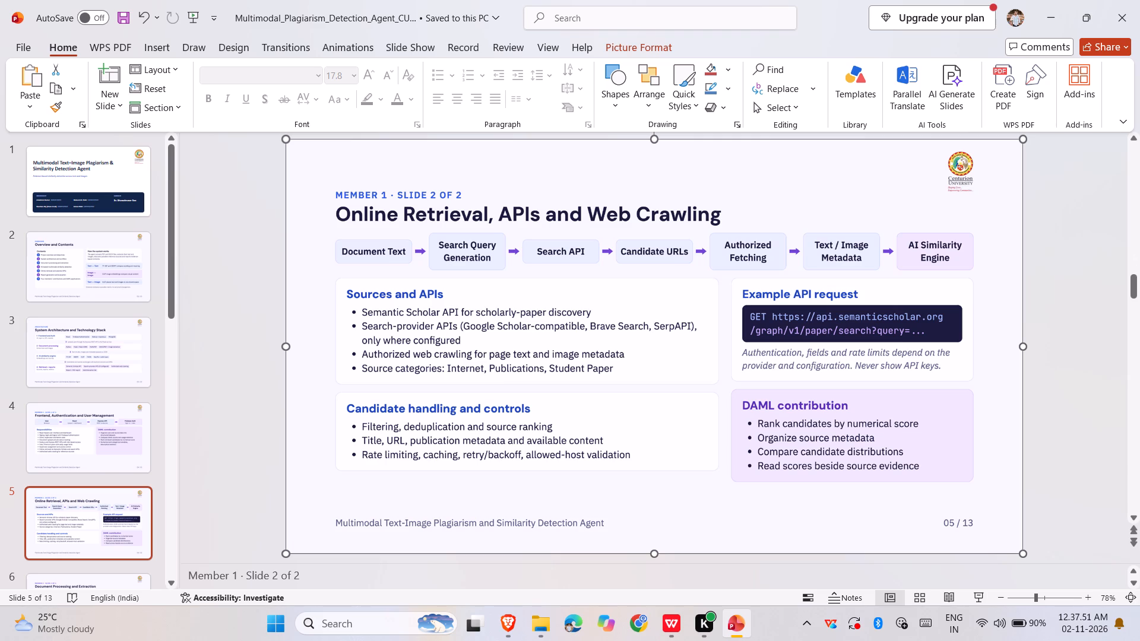
Examine slides 7 to 12 of the original deck, from Extraction APIs, Preprocessing and DAML to End-to-End Demonstration and Team Contribution.
scroll(96, 434, down, 3)
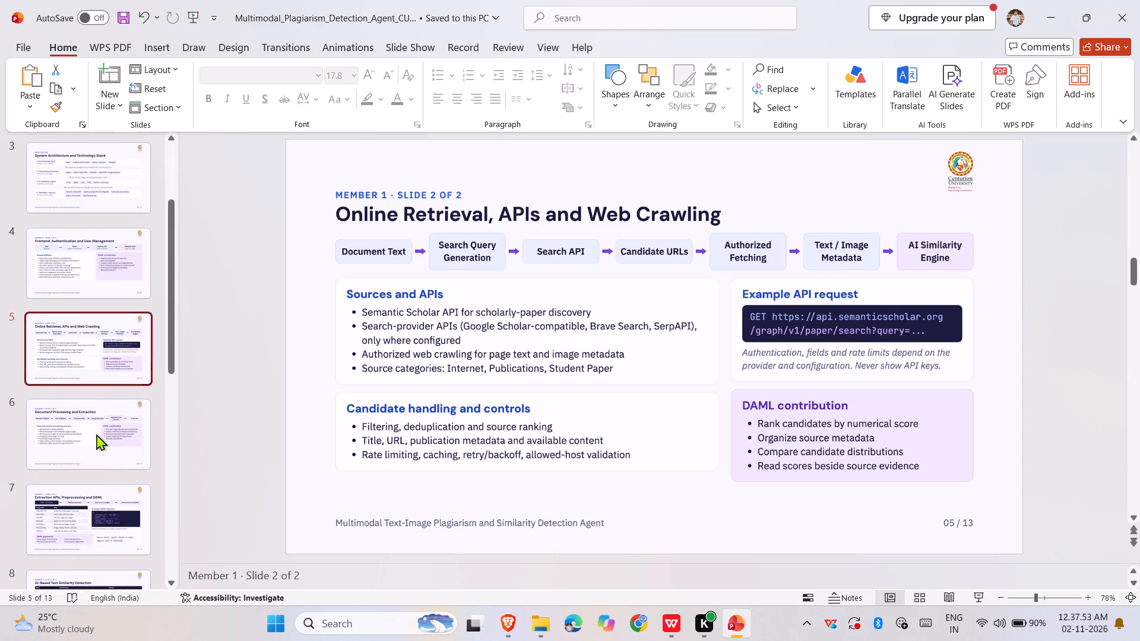
scroll(96, 434, down, 2)
click(96, 434)
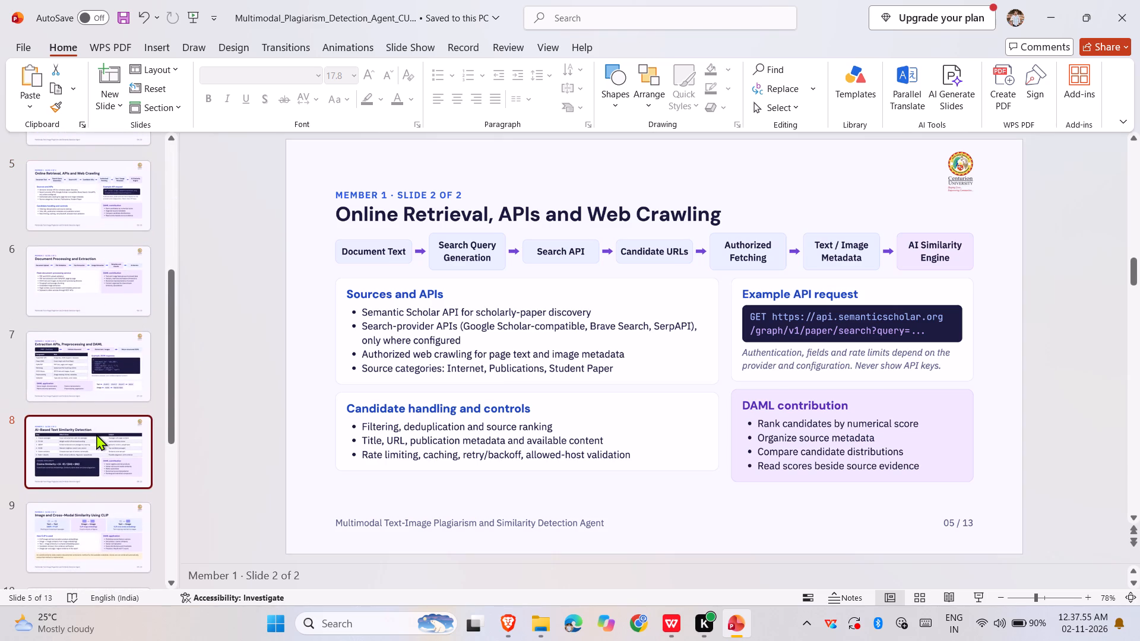
click(55, 353)
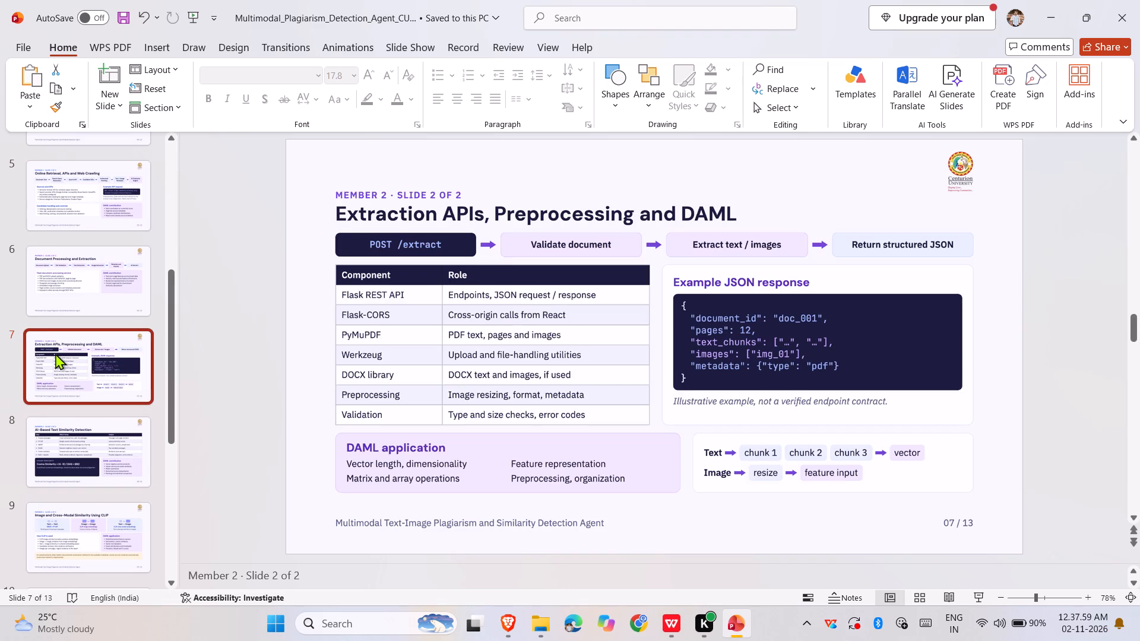
scroll(55, 353, down, 7)
click(55, 353)
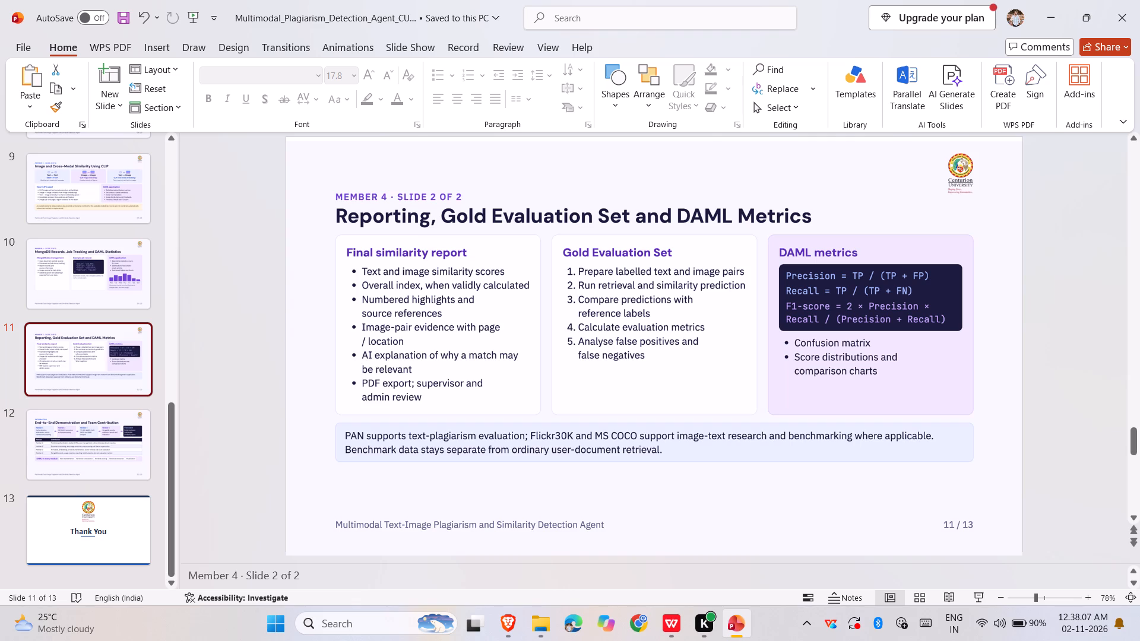
click(61, 450)
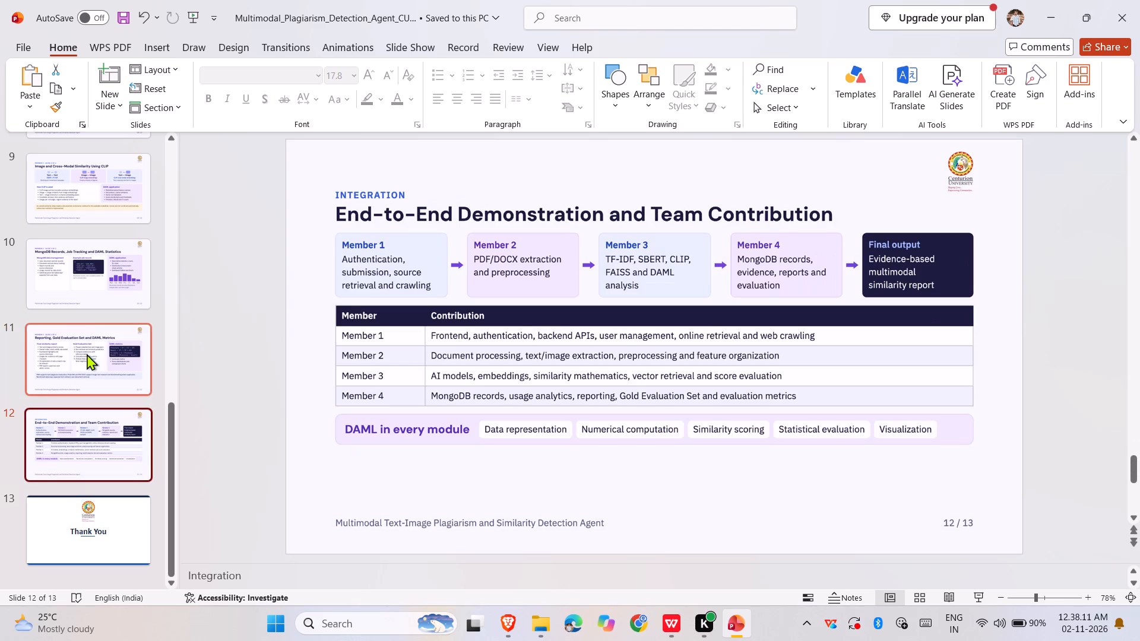
click(77, 282)
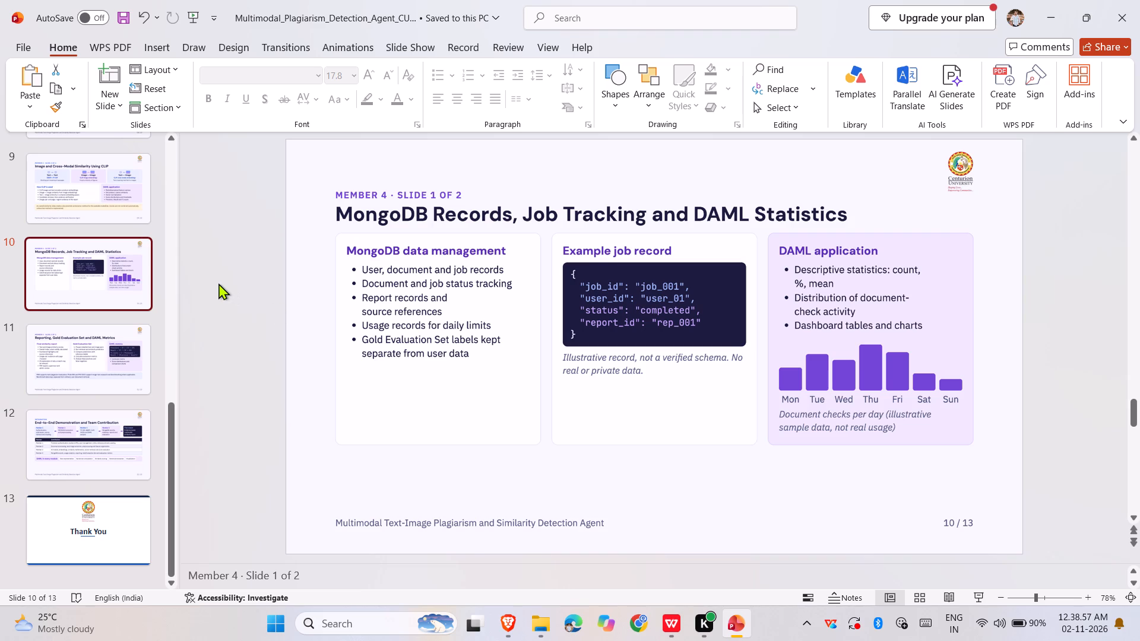
click(91, 215)
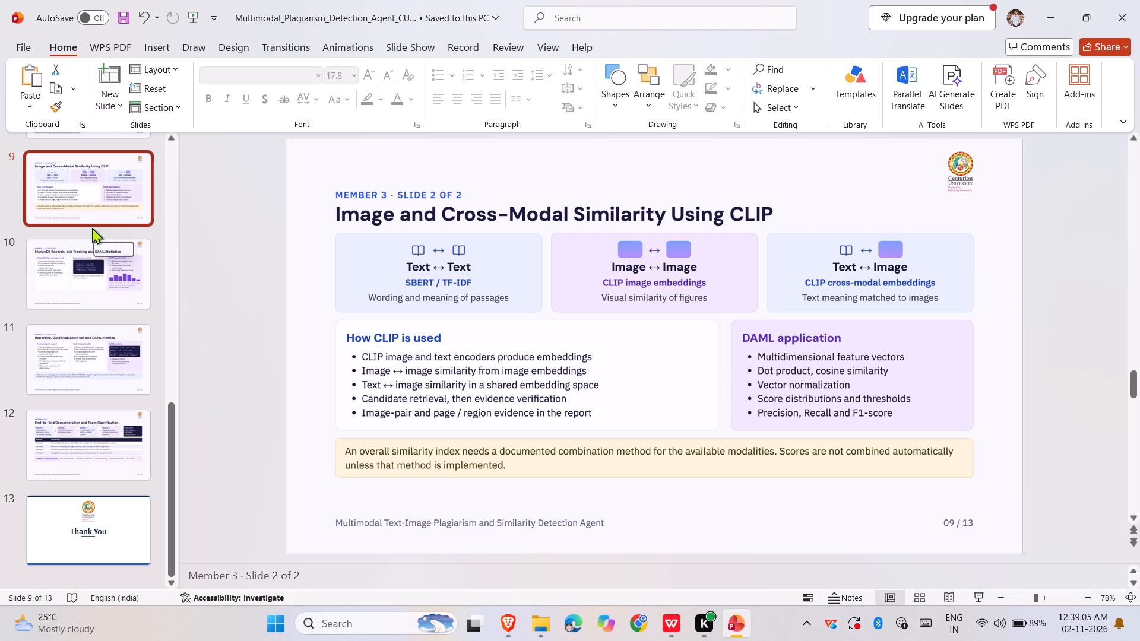
click(86, 264)
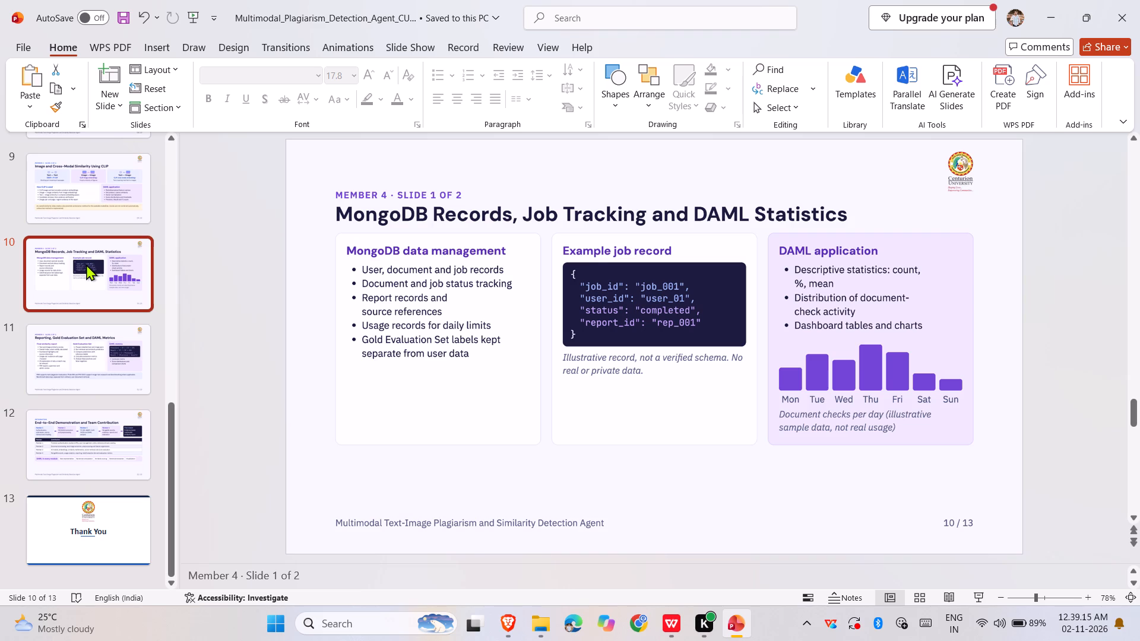
Return to the title slide and check the presenter entries, guide name and main title for individually selectable text boxes.
scroll(86, 264, up, 5)
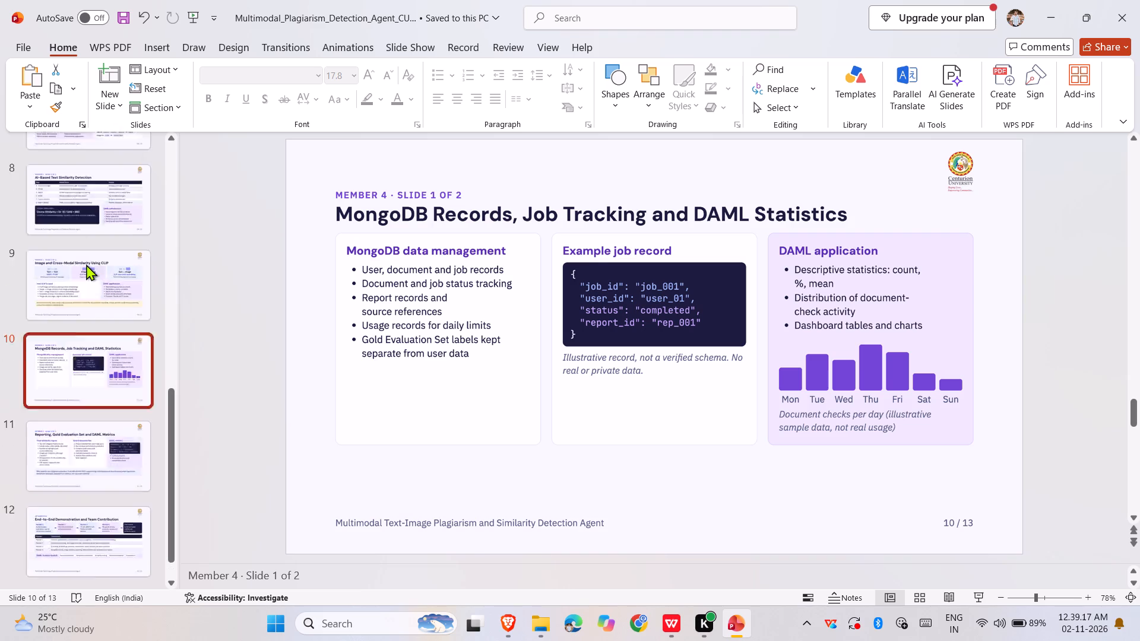
scroll(86, 264, up, 5)
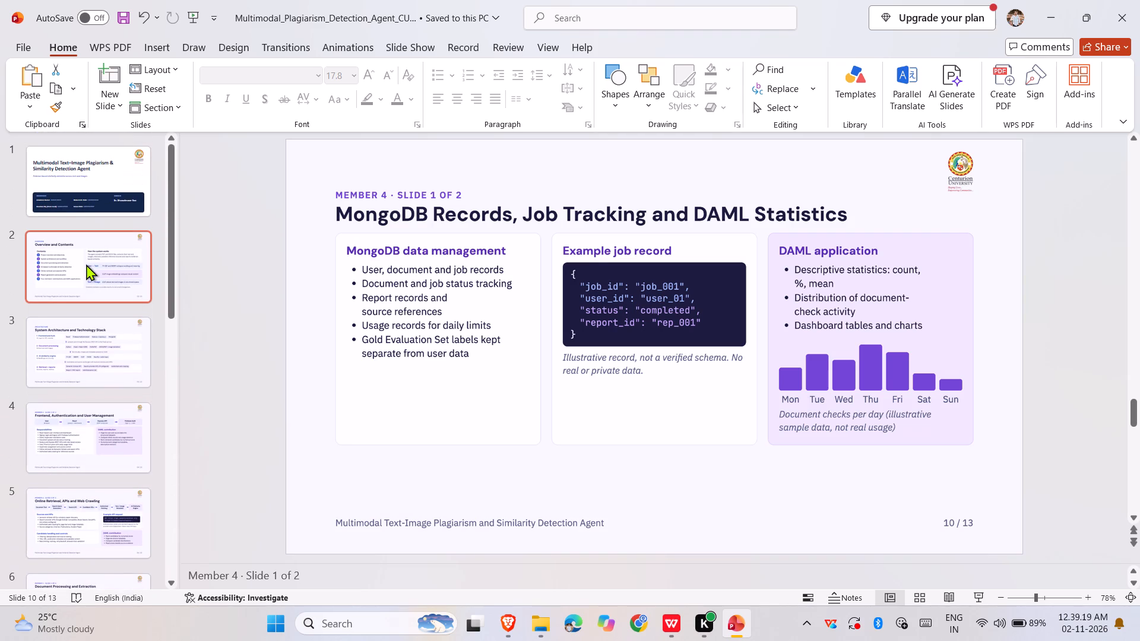
click(88, 198)
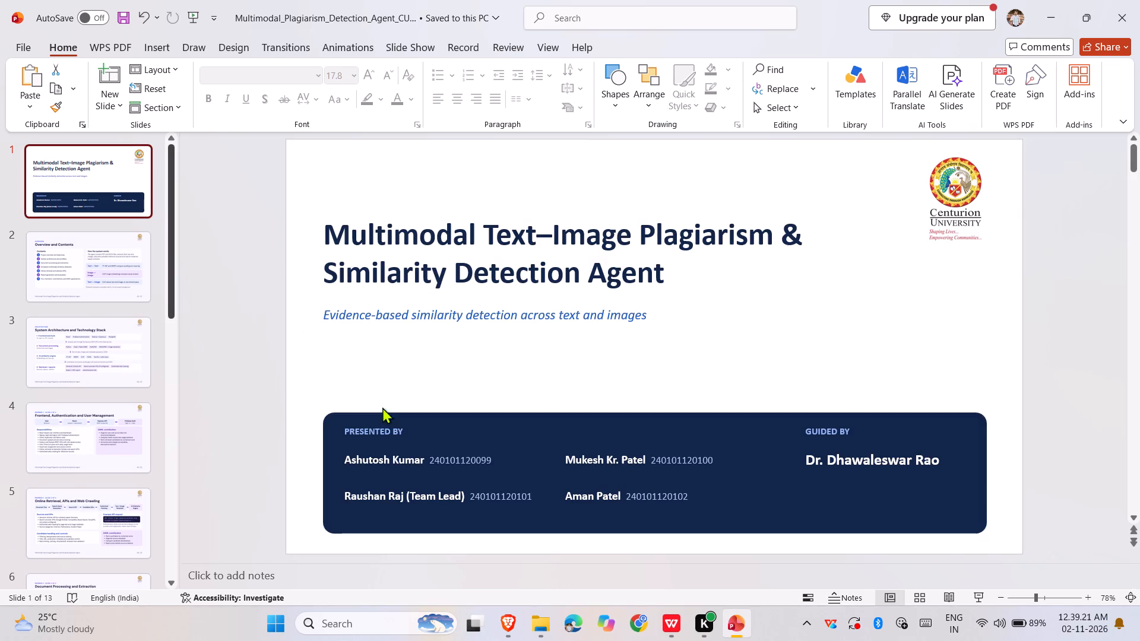
click(506, 462)
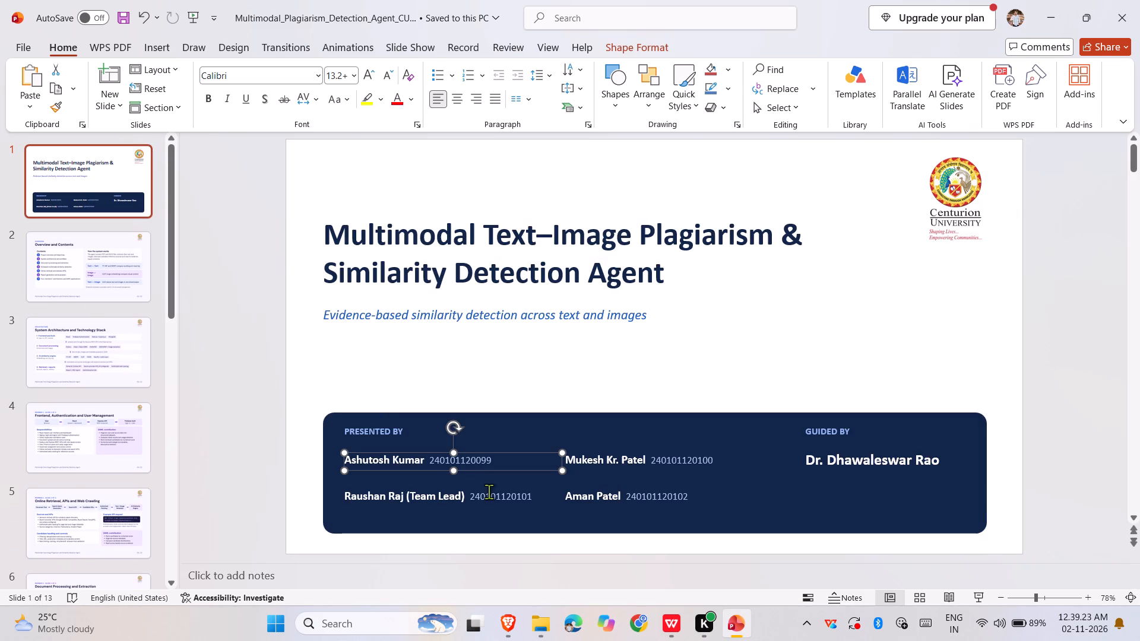
click(489, 491)
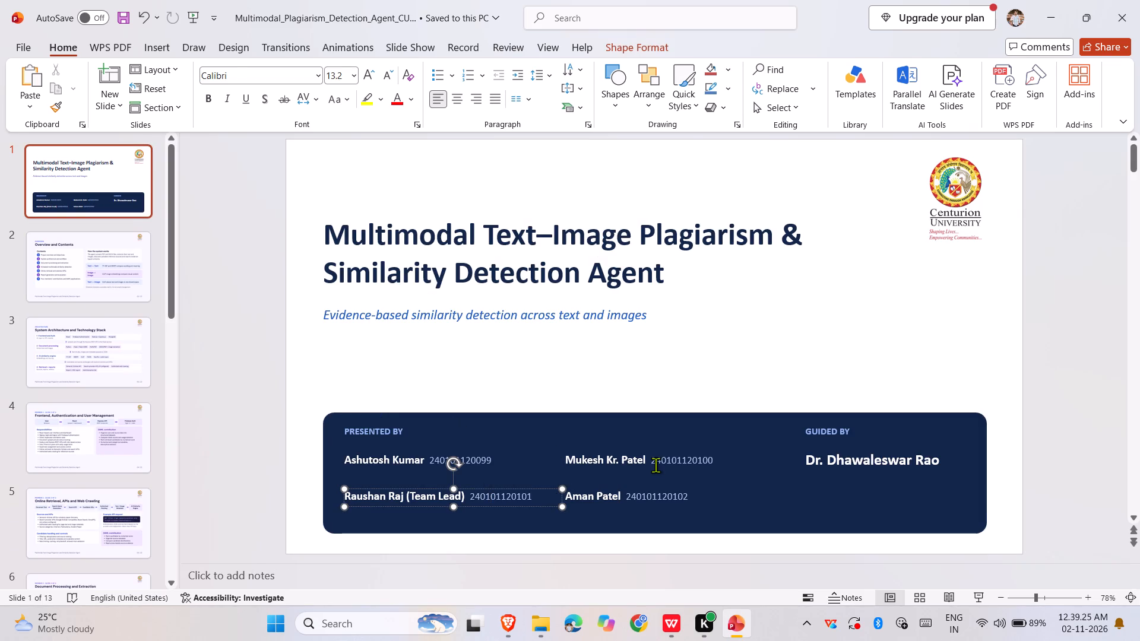
click(655, 465)
click(660, 497)
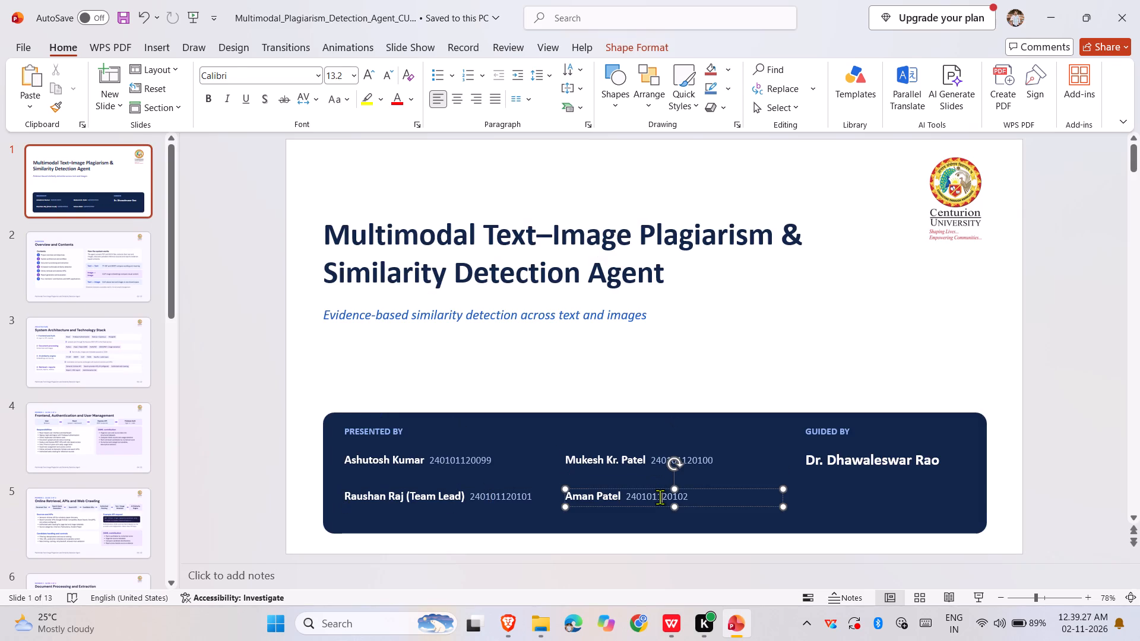
click(851, 471)
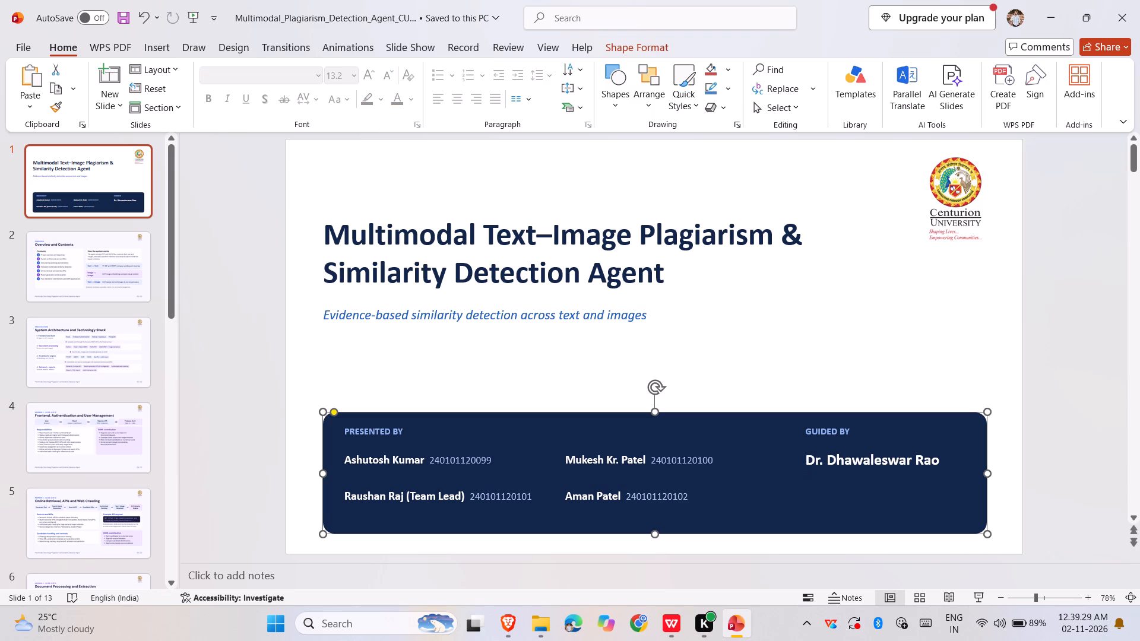
click(871, 464)
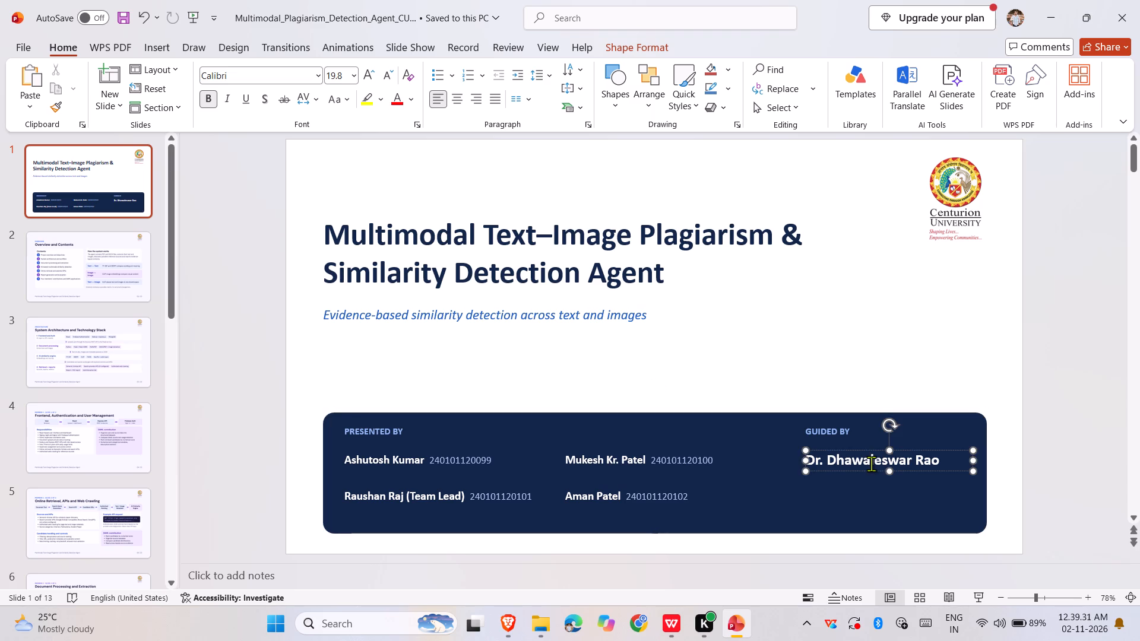
click(585, 230)
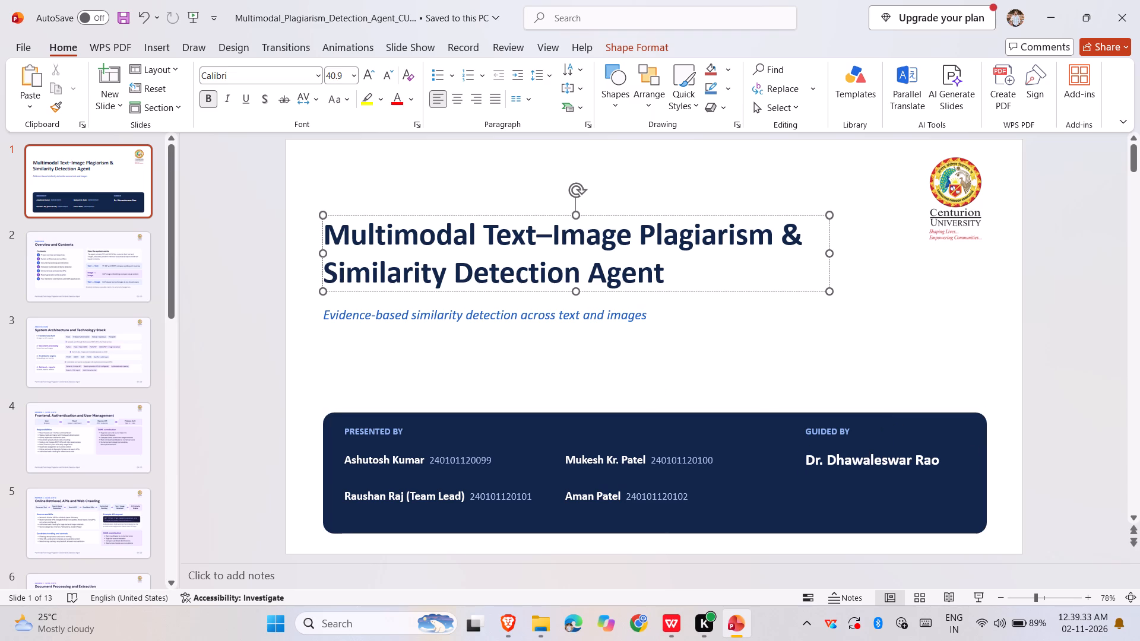
Check whether the Overview and Contents slide's content is selectable, and review slides 4, 5 and 10 of the original deck.
click(89, 258)
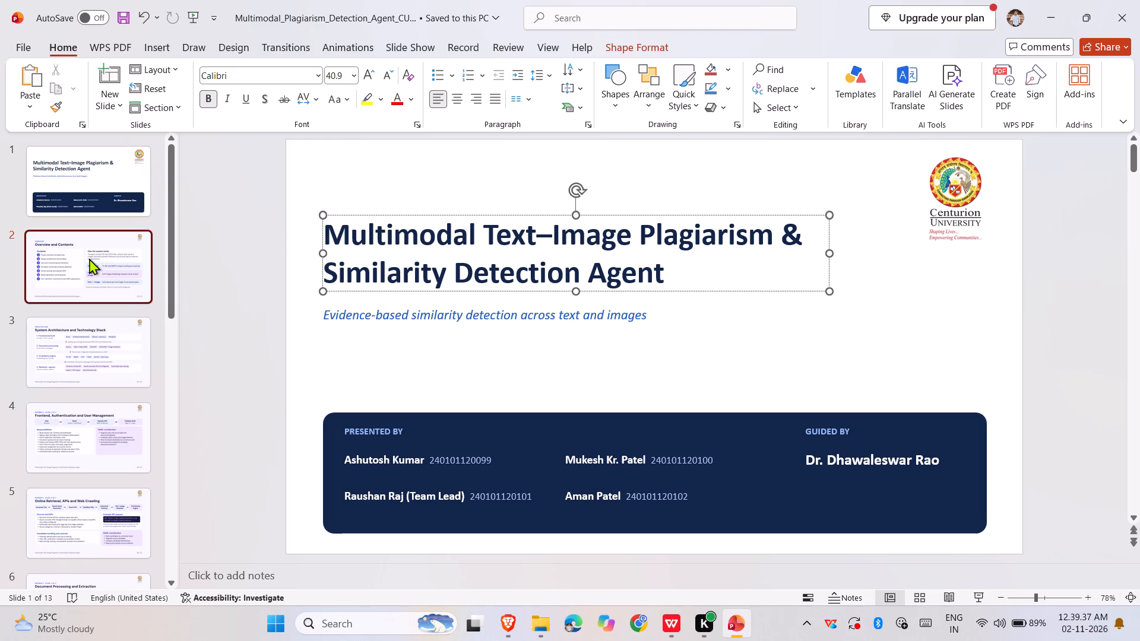
click(92, 174)
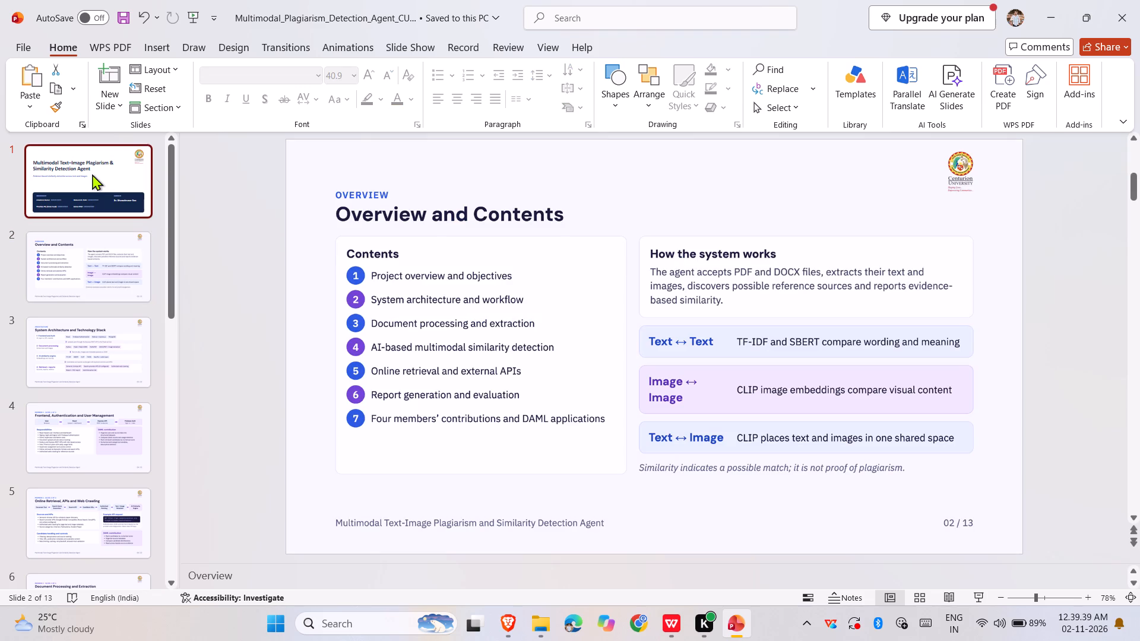
click(92, 257)
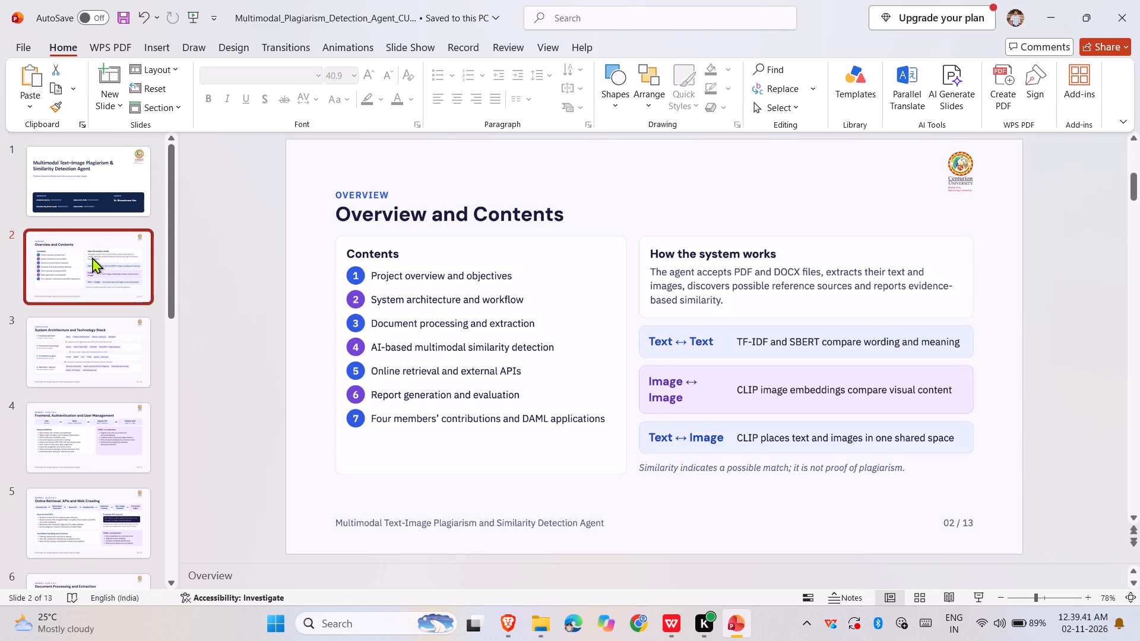
click(483, 301)
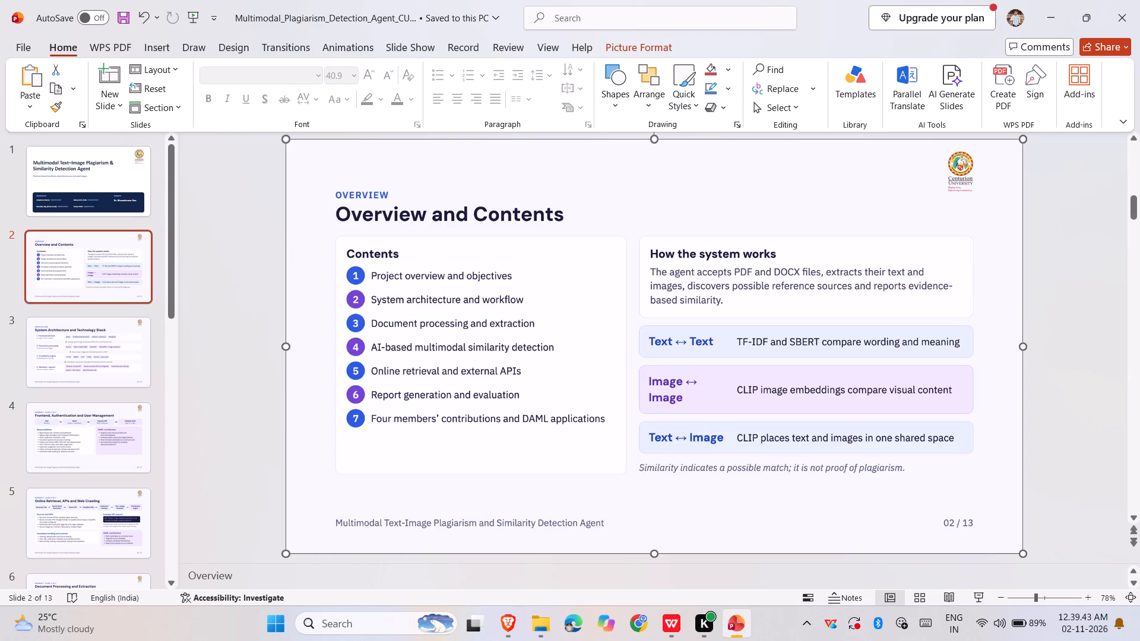
click(72, 422)
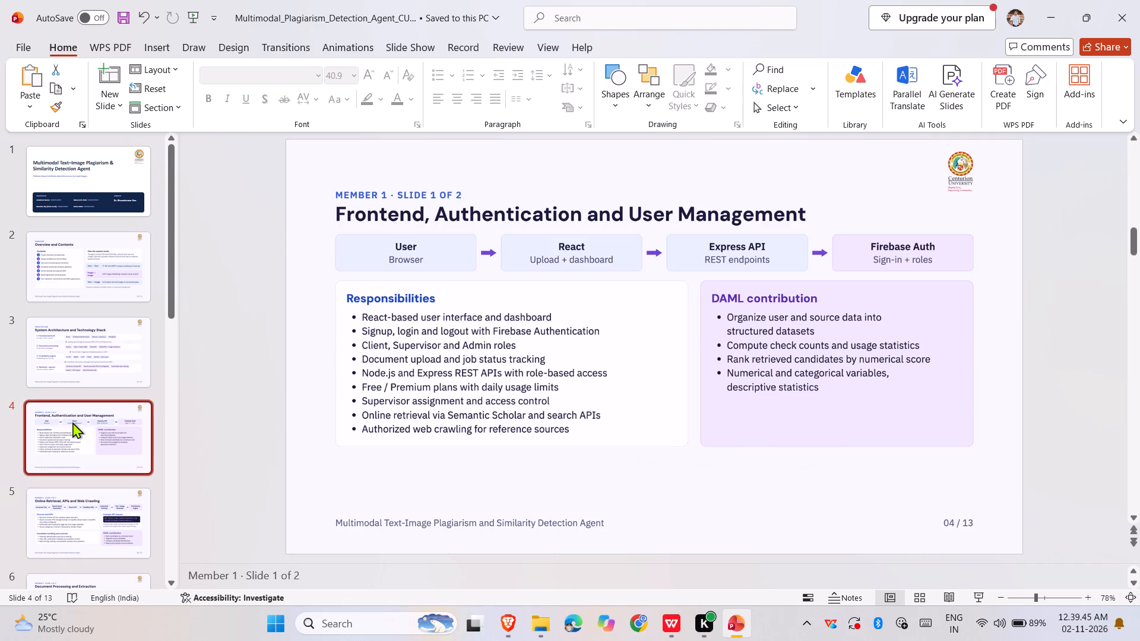
click(84, 518)
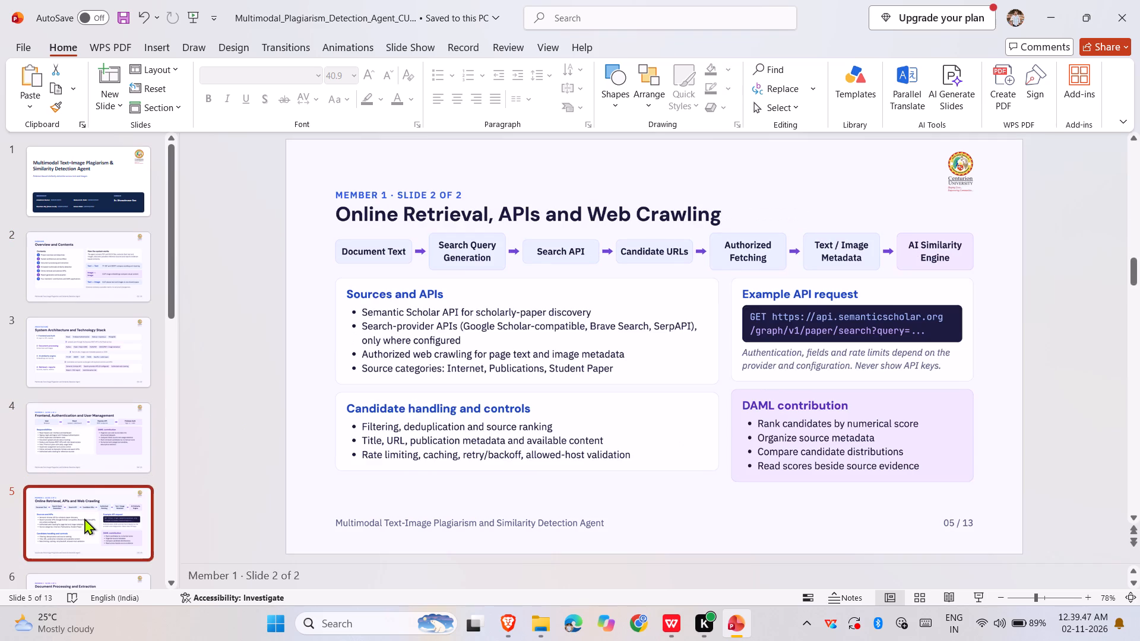
scroll(91, 445, down, 9)
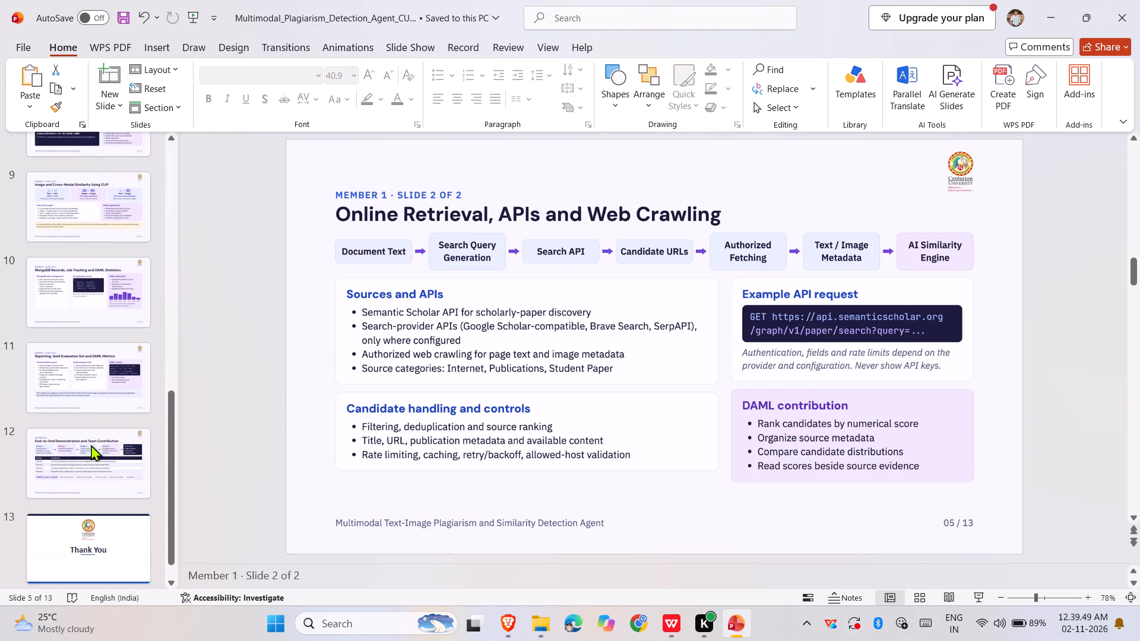
scroll(91, 445, down, 1)
click(80, 261)
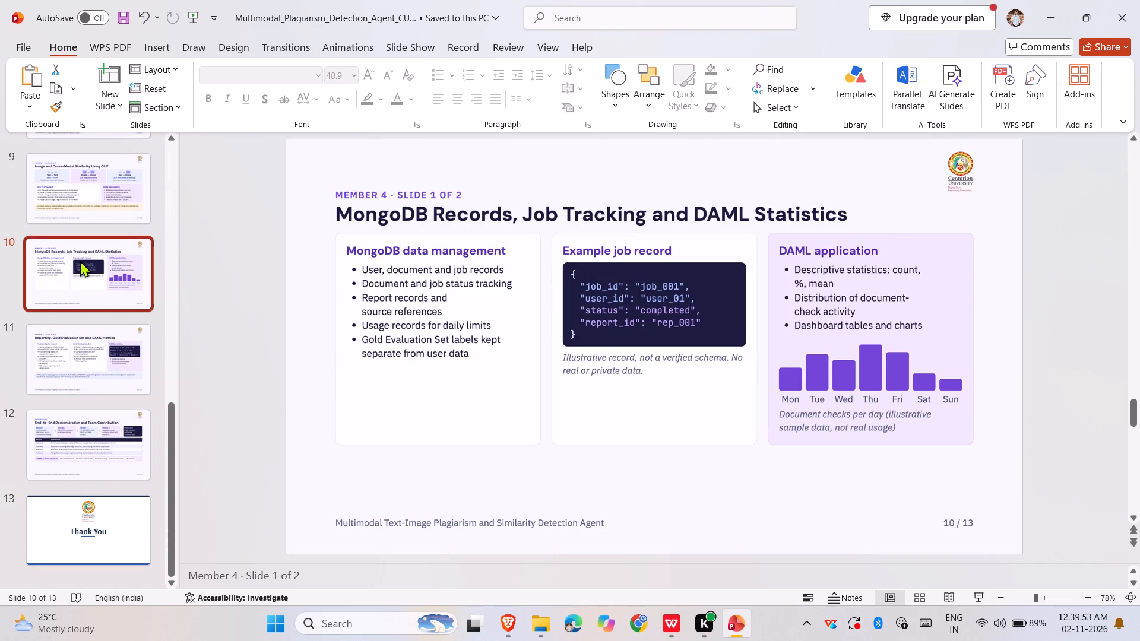
Add a slide with the Blank layout directly after slide 10, MongoDB Records, Job Tracking and DAML Statistics.
click(113, 107)
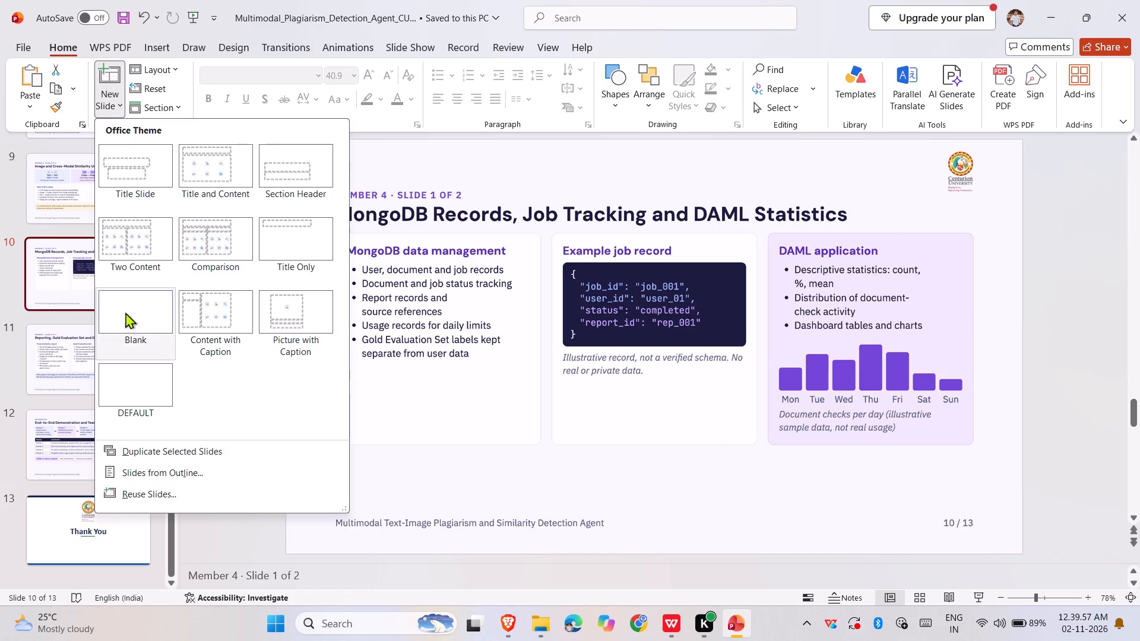
click(126, 322)
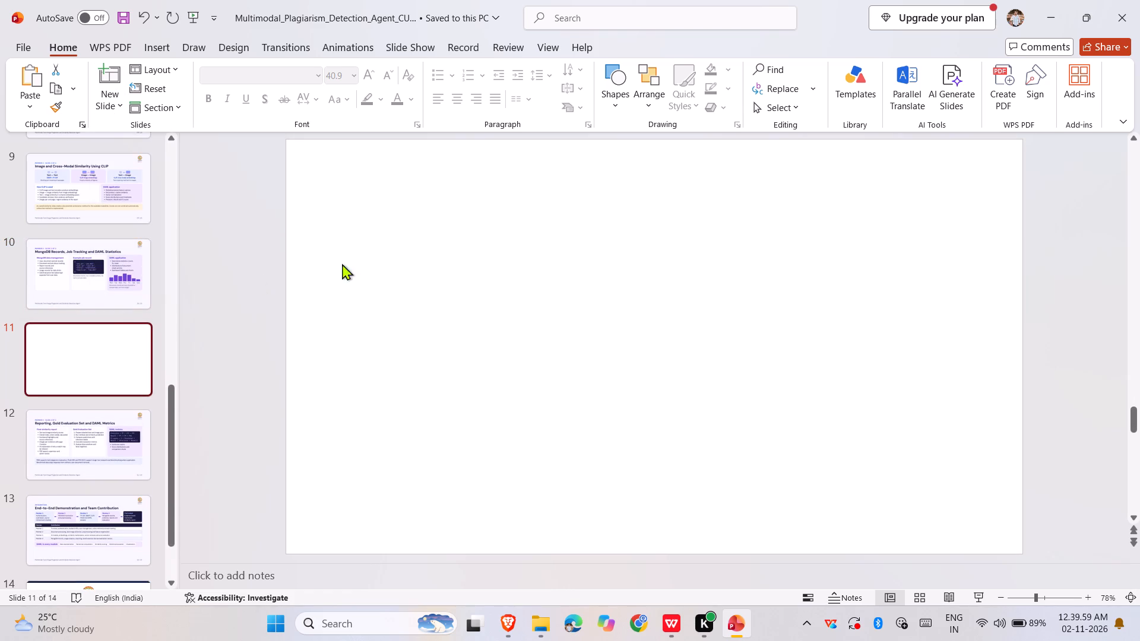
click(406, 249)
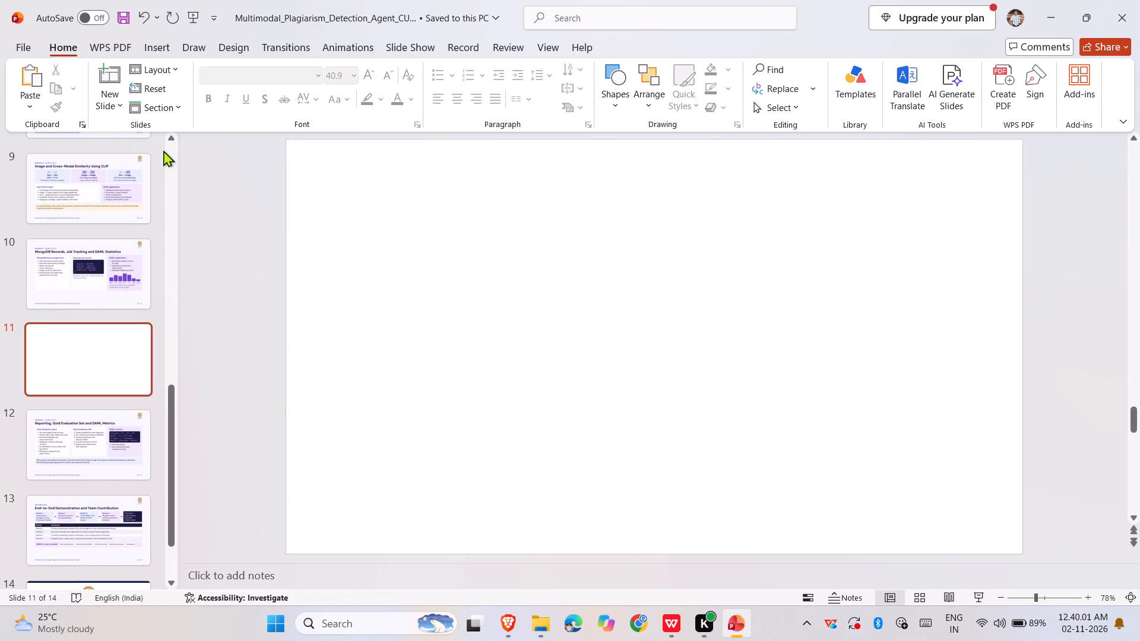
click(117, 101)
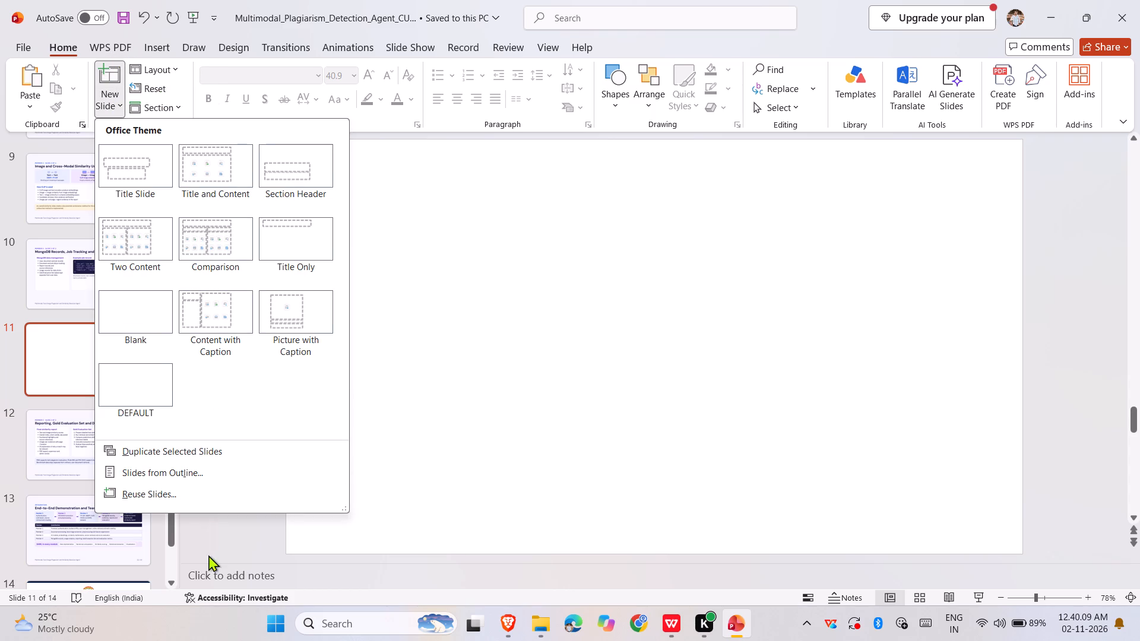
click(222, 547)
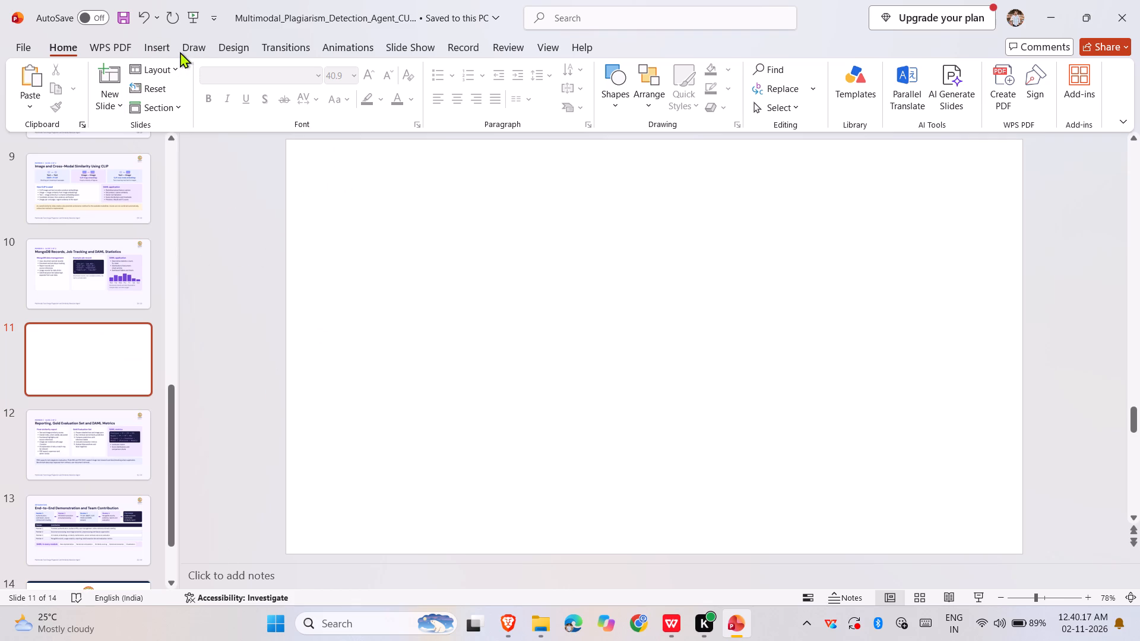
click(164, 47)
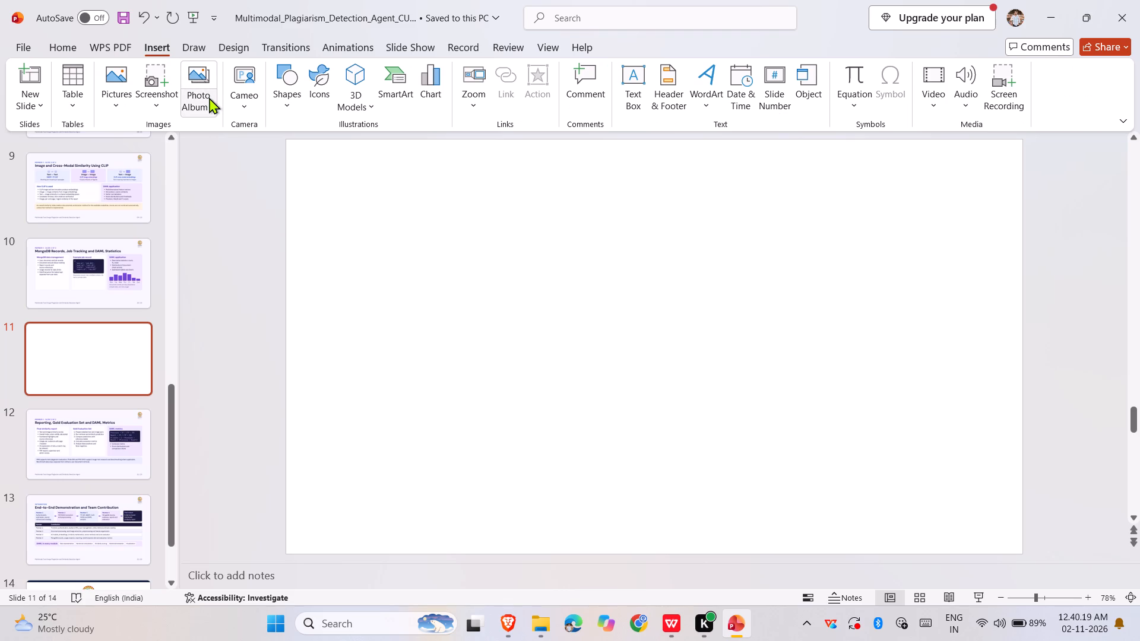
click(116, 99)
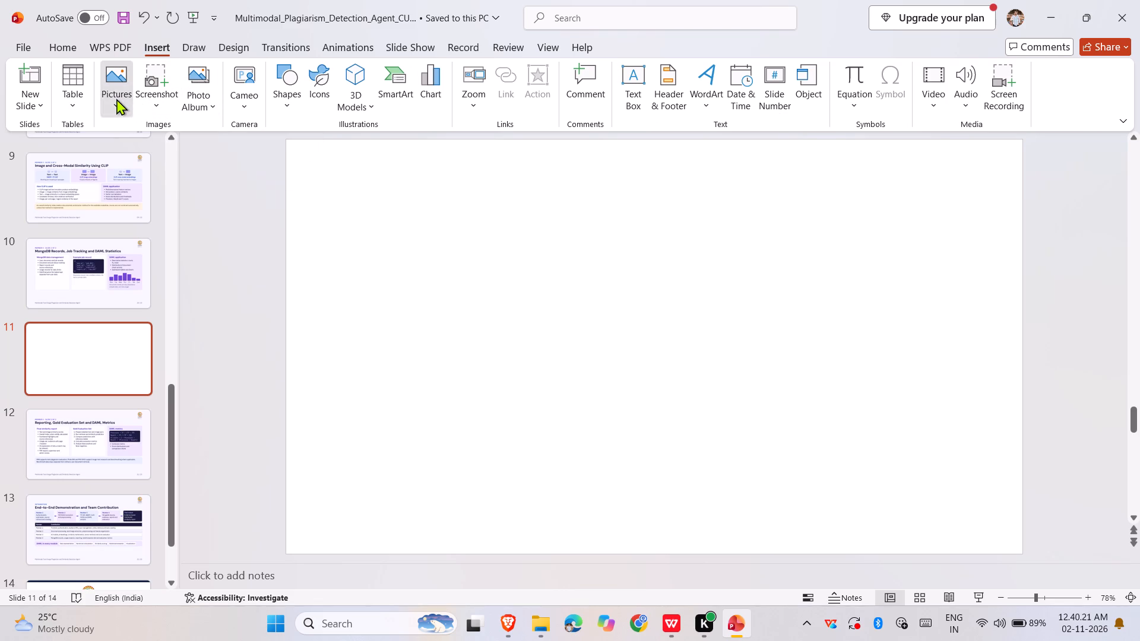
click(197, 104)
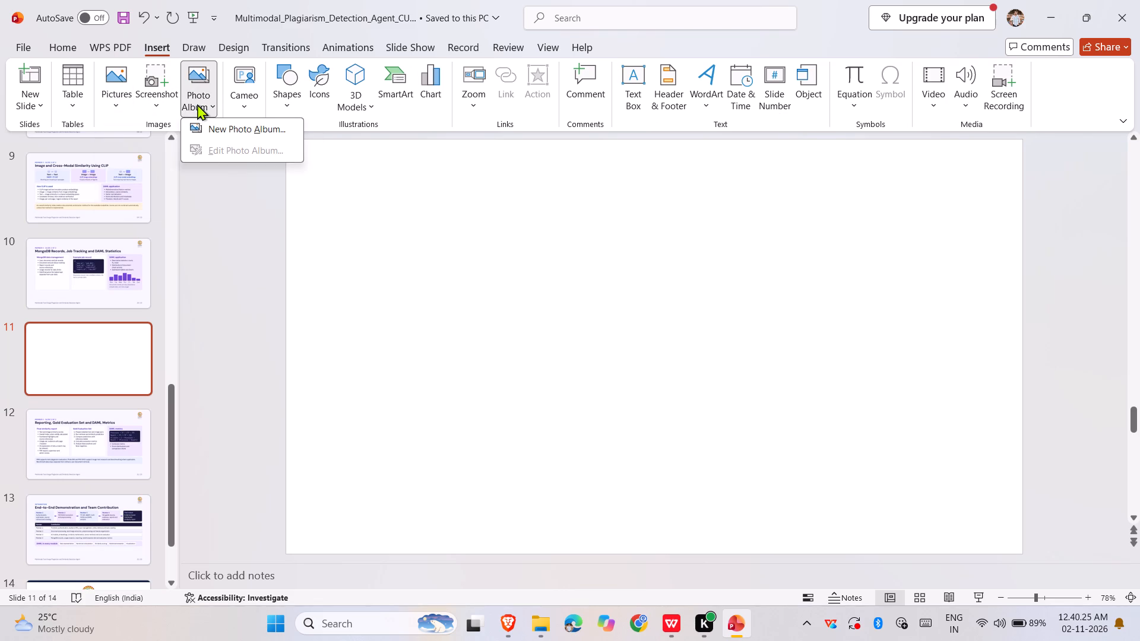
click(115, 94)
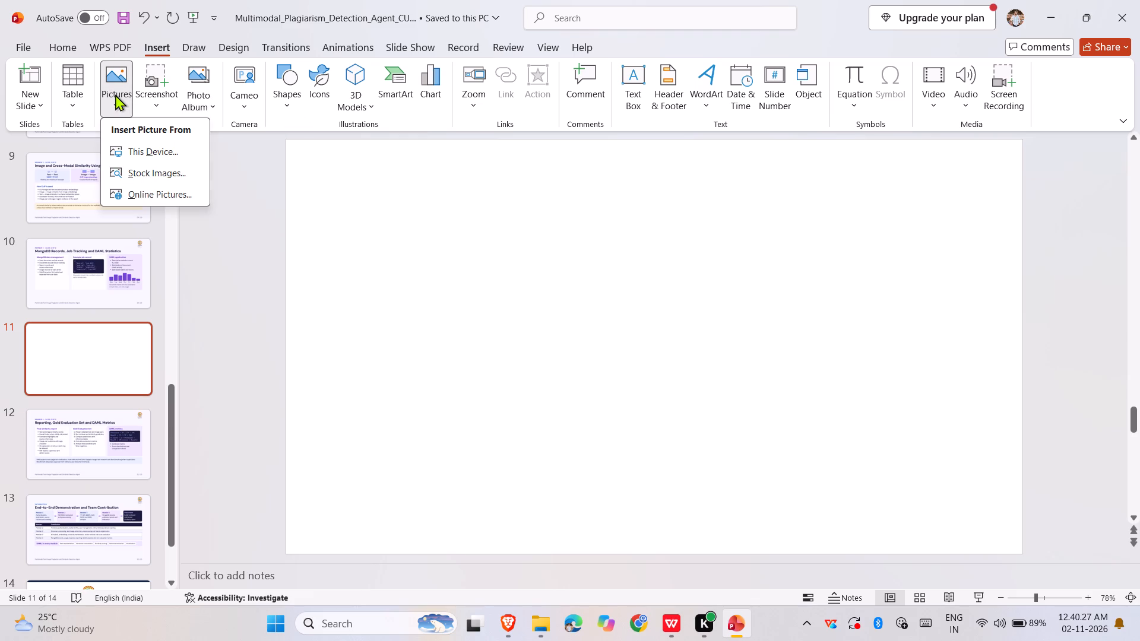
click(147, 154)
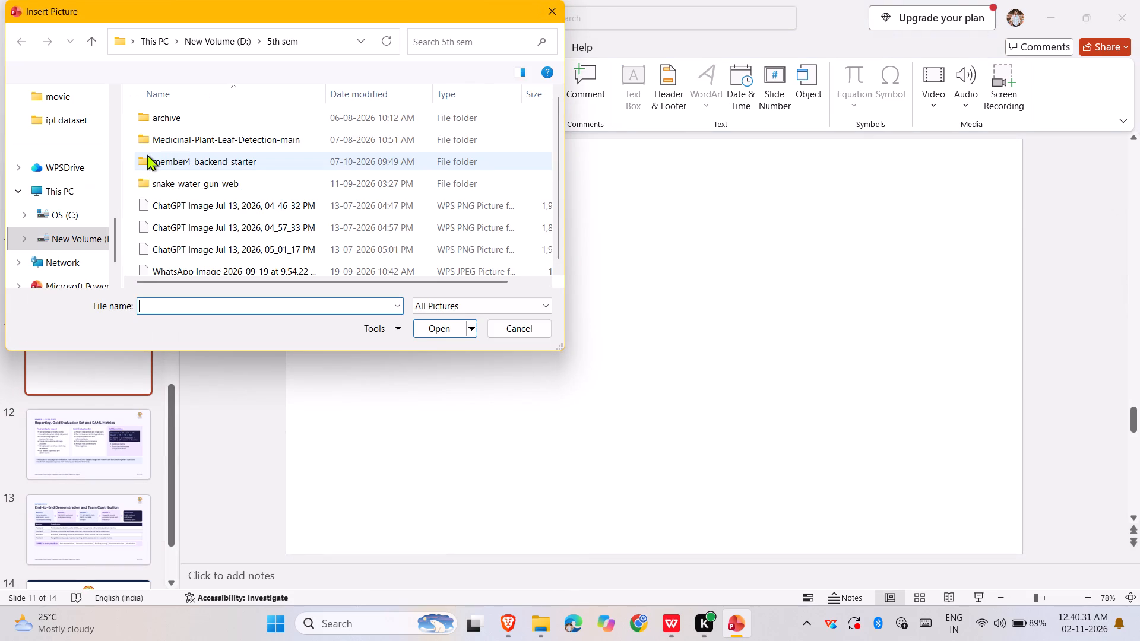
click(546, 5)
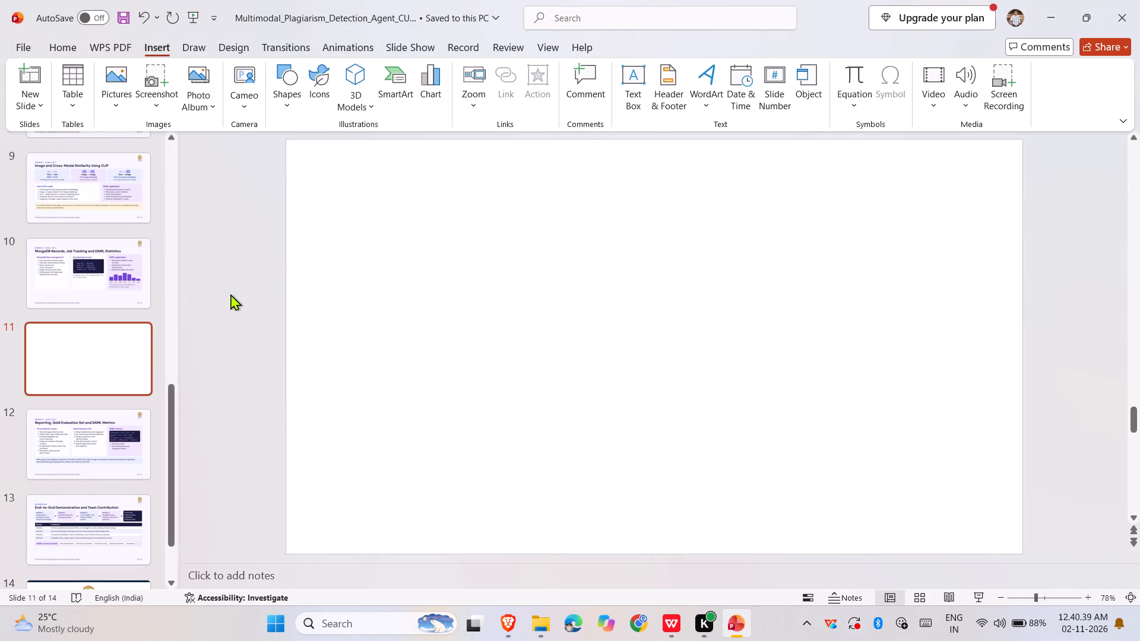
Review the earlier slides, including Overview and Contents, Frontend, Authentication and User Management, and Online Retrieval, APIs and Web Crawling.
click(86, 260)
scroll(86, 260, up, 12)
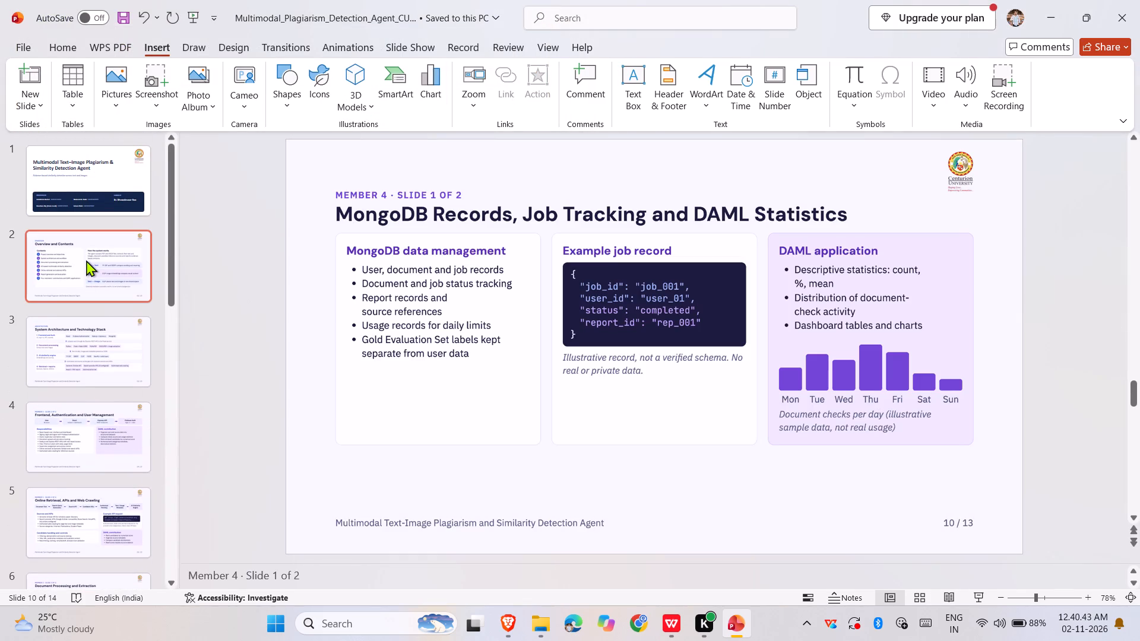
click(86, 260)
click(91, 348)
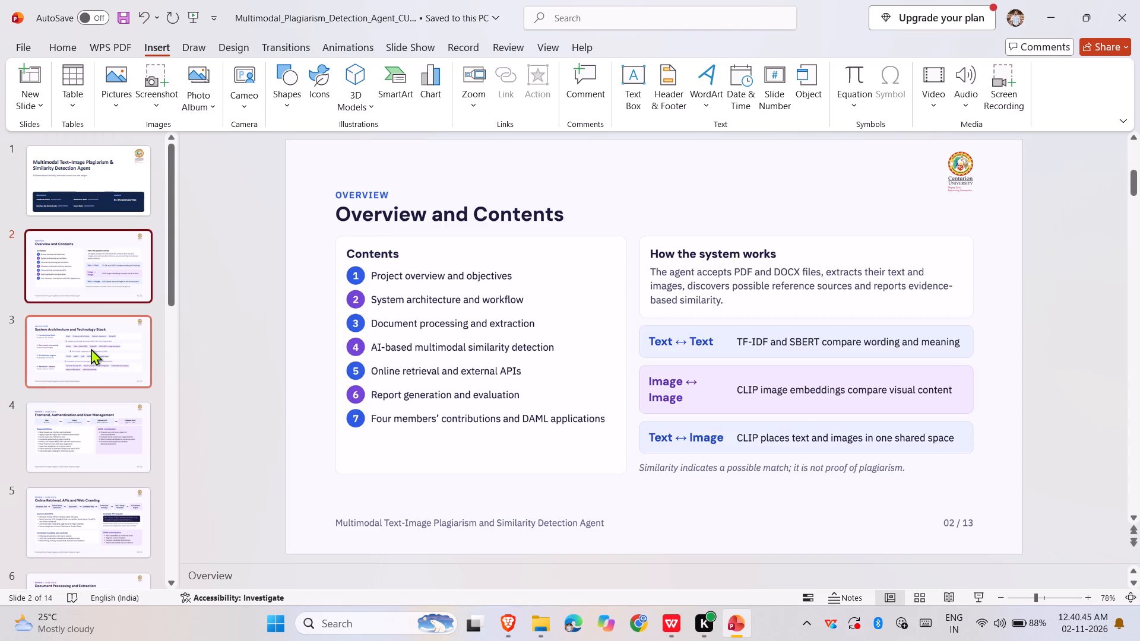
click(96, 439)
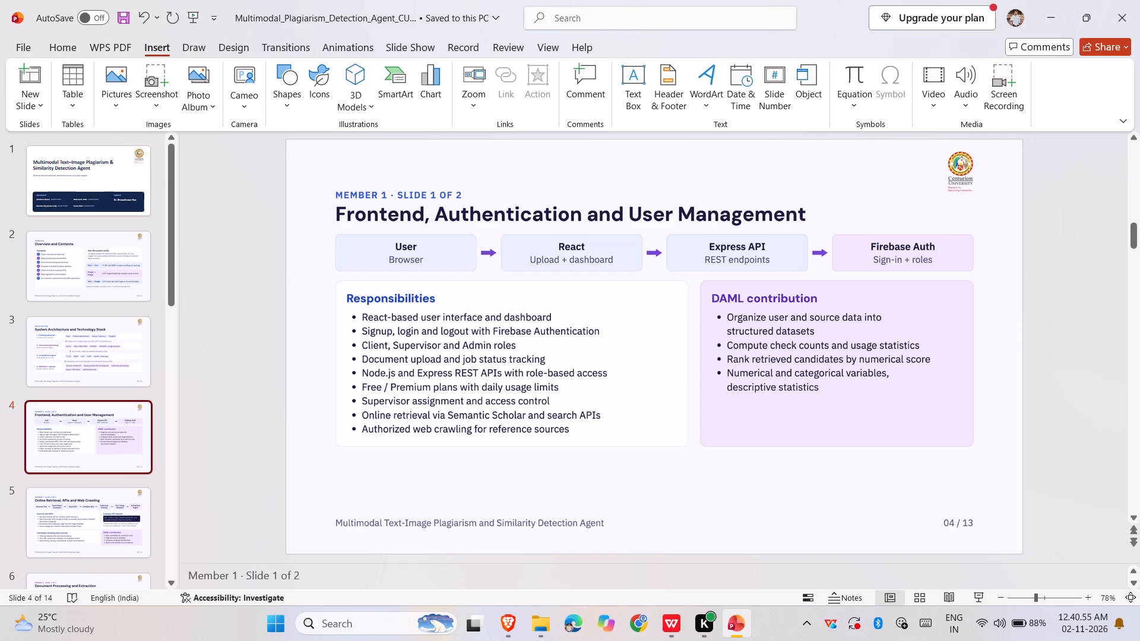
click(93, 528)
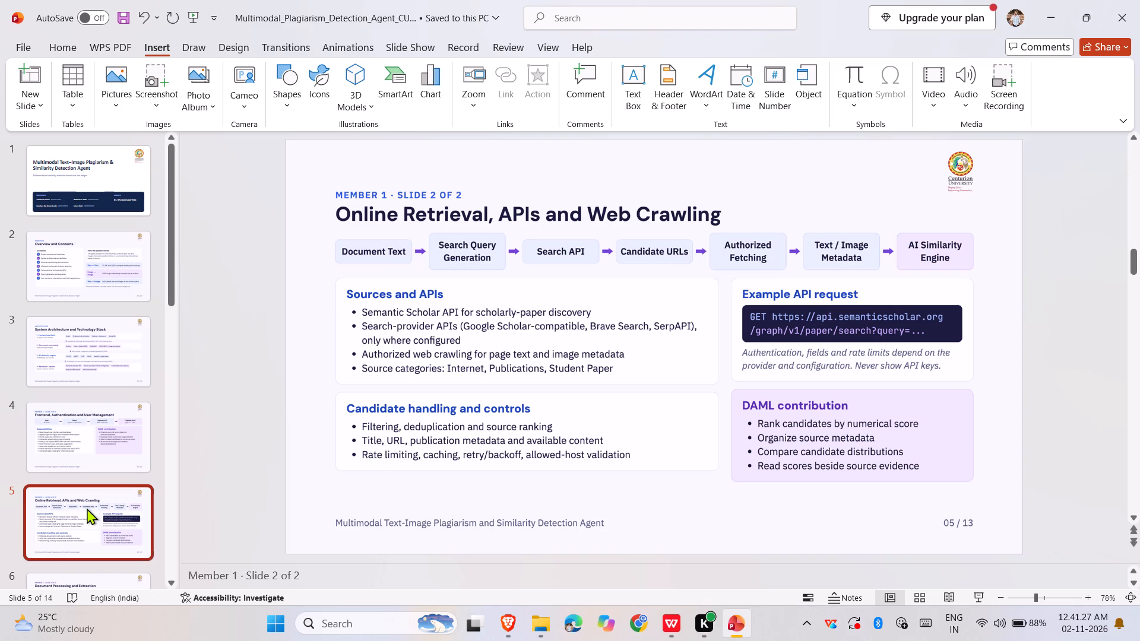
Examine slides 7 to 10 and the Reporting, Gold Evaluation Set and DAML Metrics slide, checking what options the MongoDB slide's picture offers.
scroll(87, 508, down, 5)
click(75, 437)
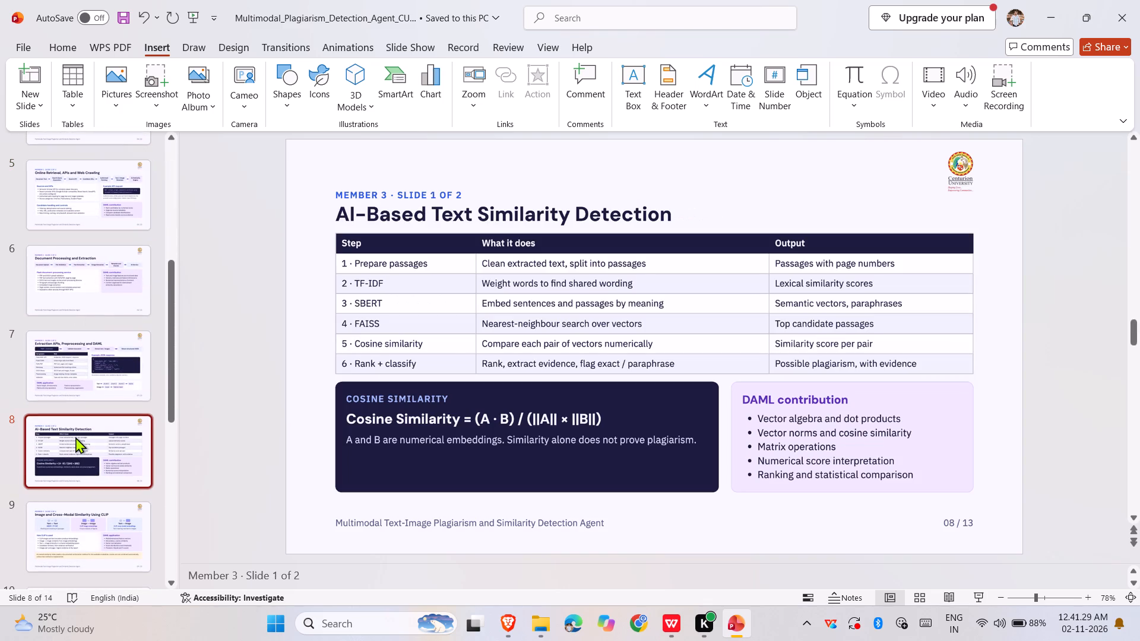
scroll(75, 437, down, 2)
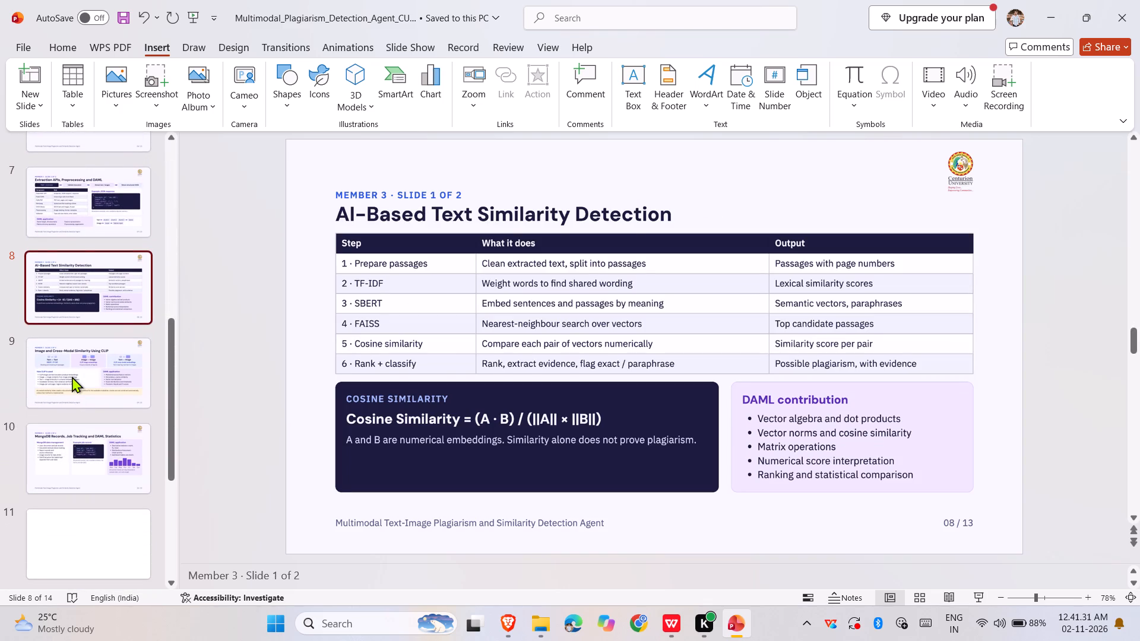
click(72, 376)
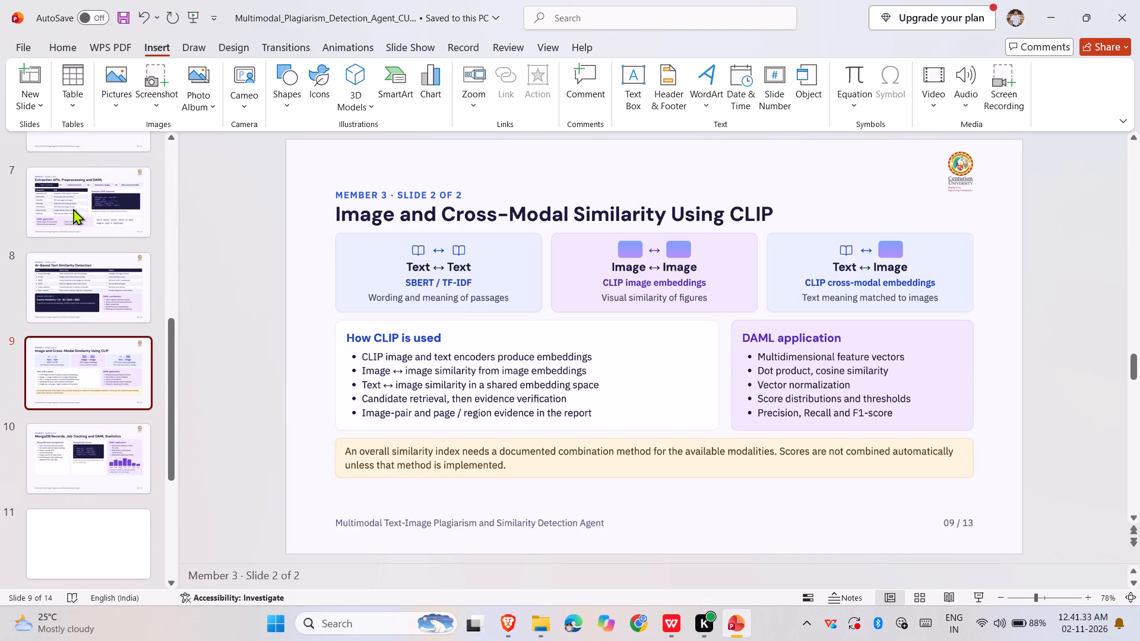
click(73, 208)
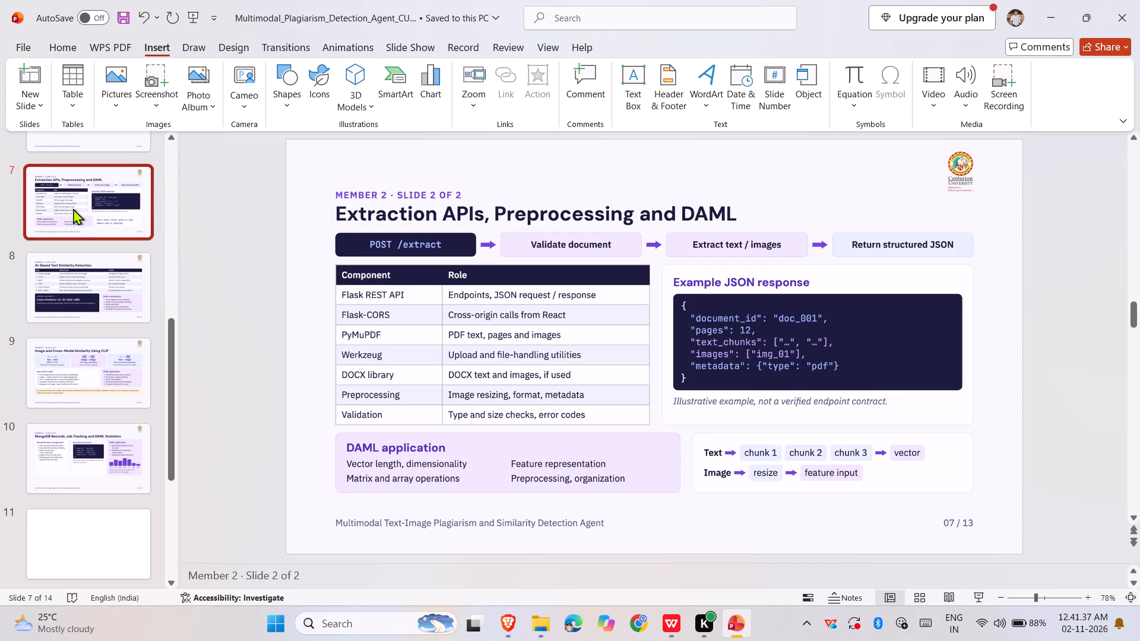
click(74, 441)
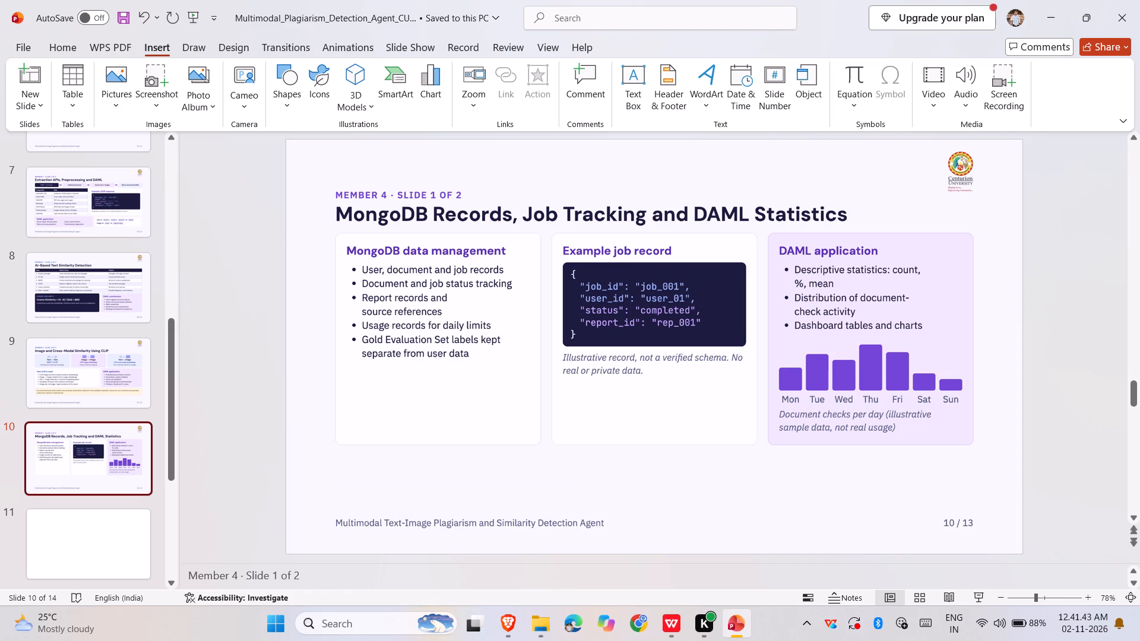
click(107, 379)
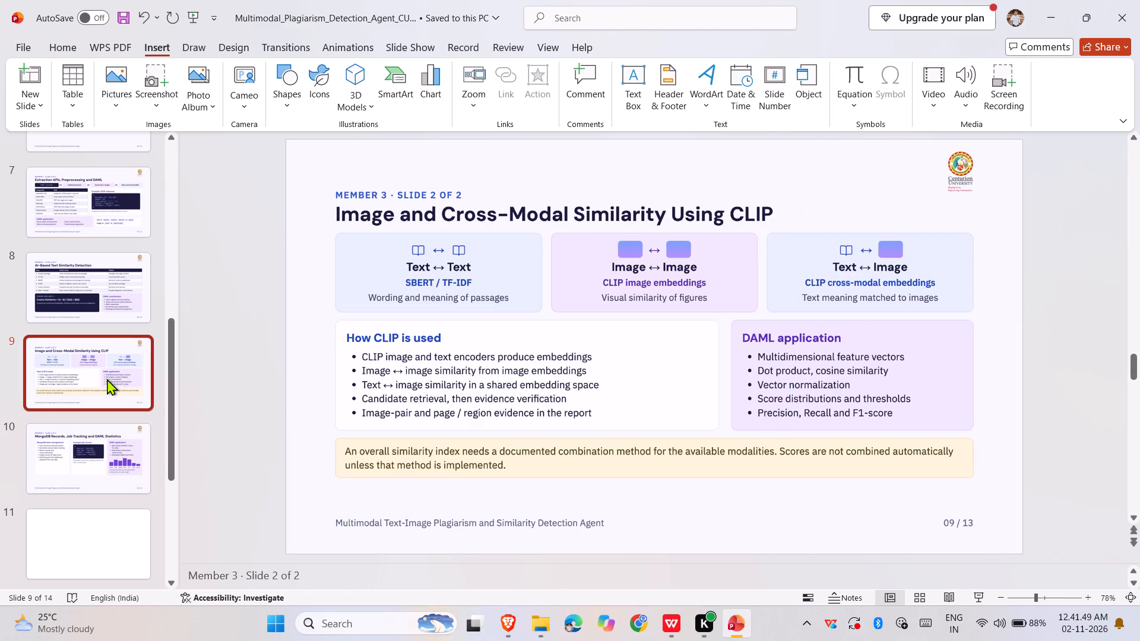
scroll(107, 379, down, 3)
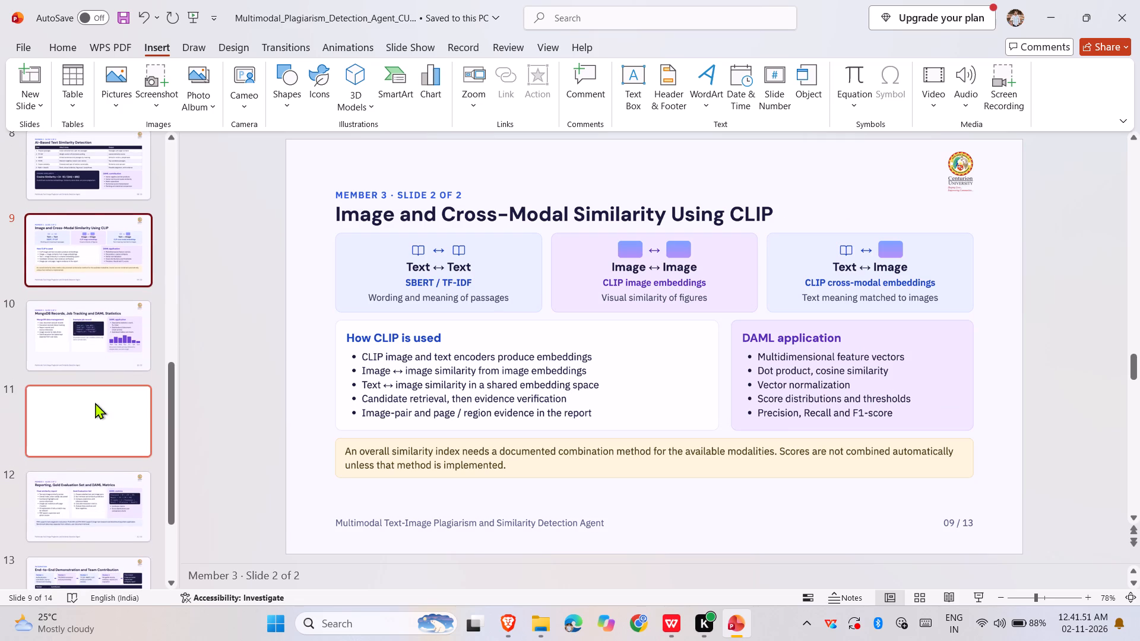
click(95, 402)
click(77, 343)
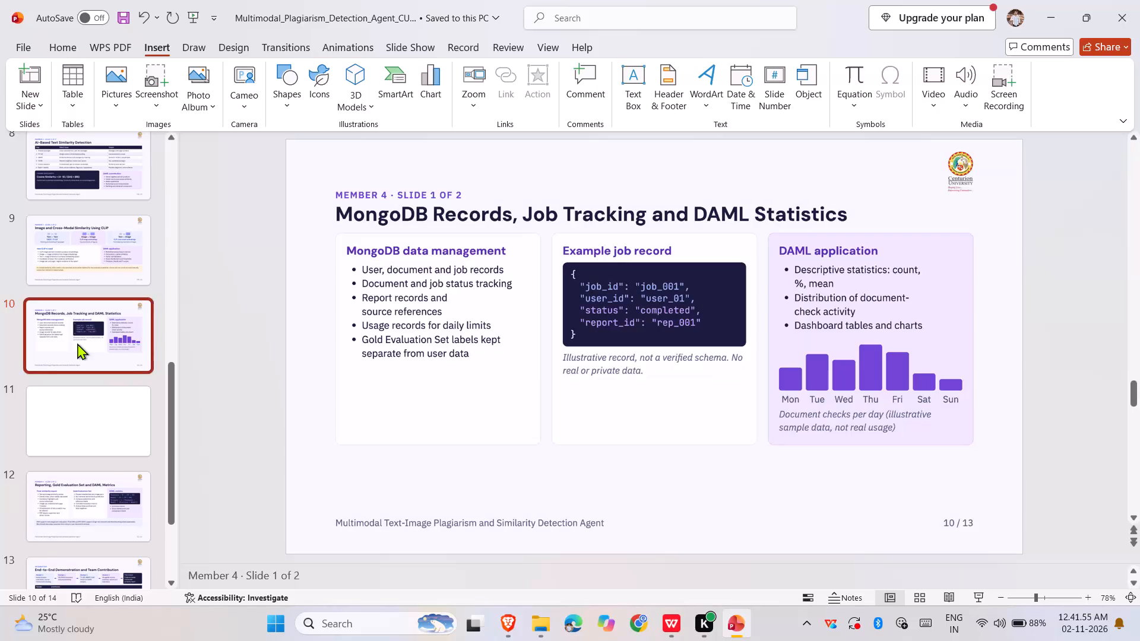
right_click(467, 331)
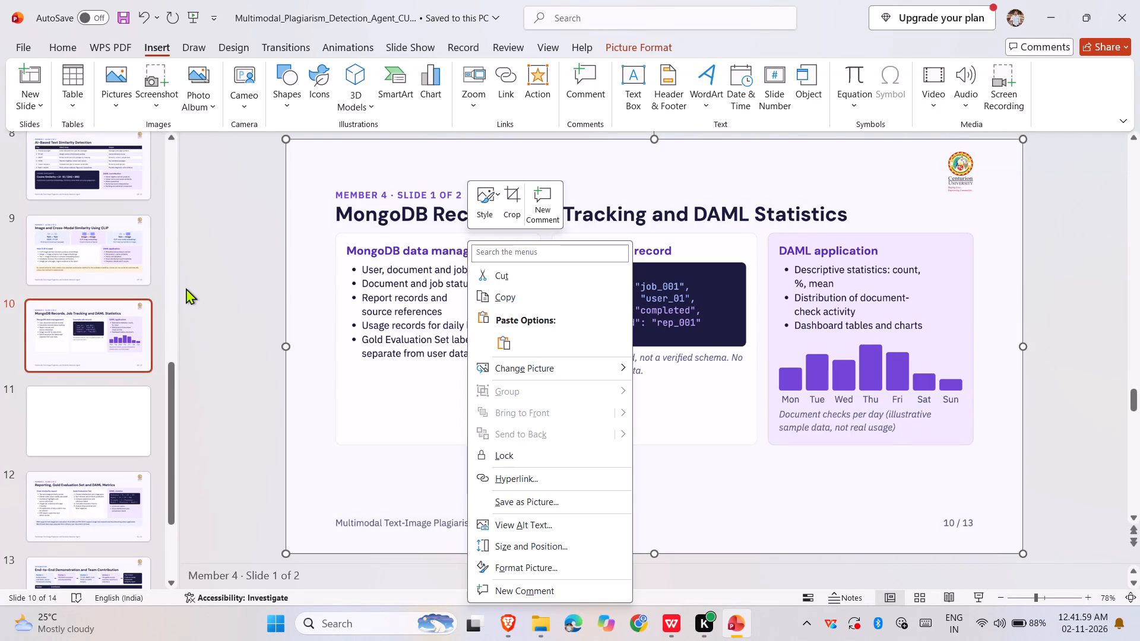
click(218, 287)
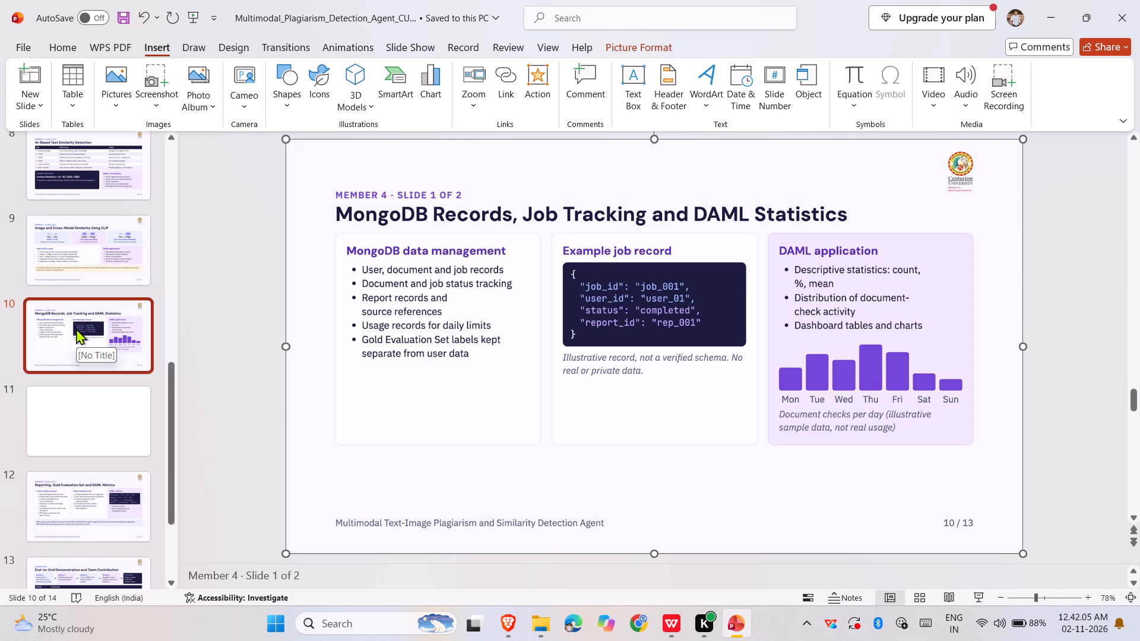
click(101, 489)
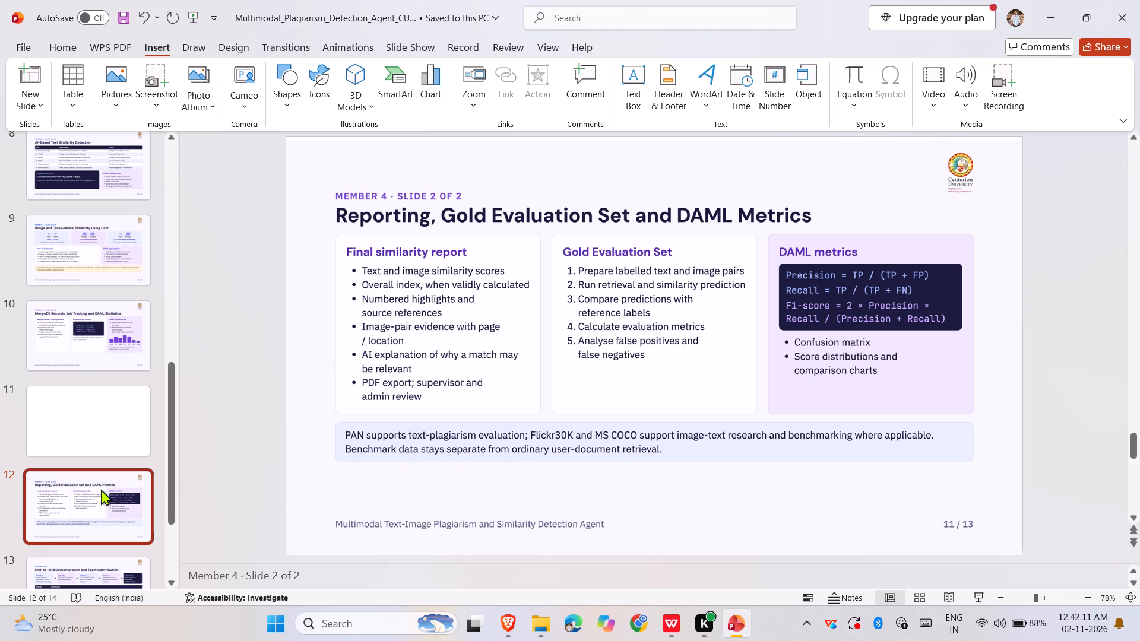
click(56, 343)
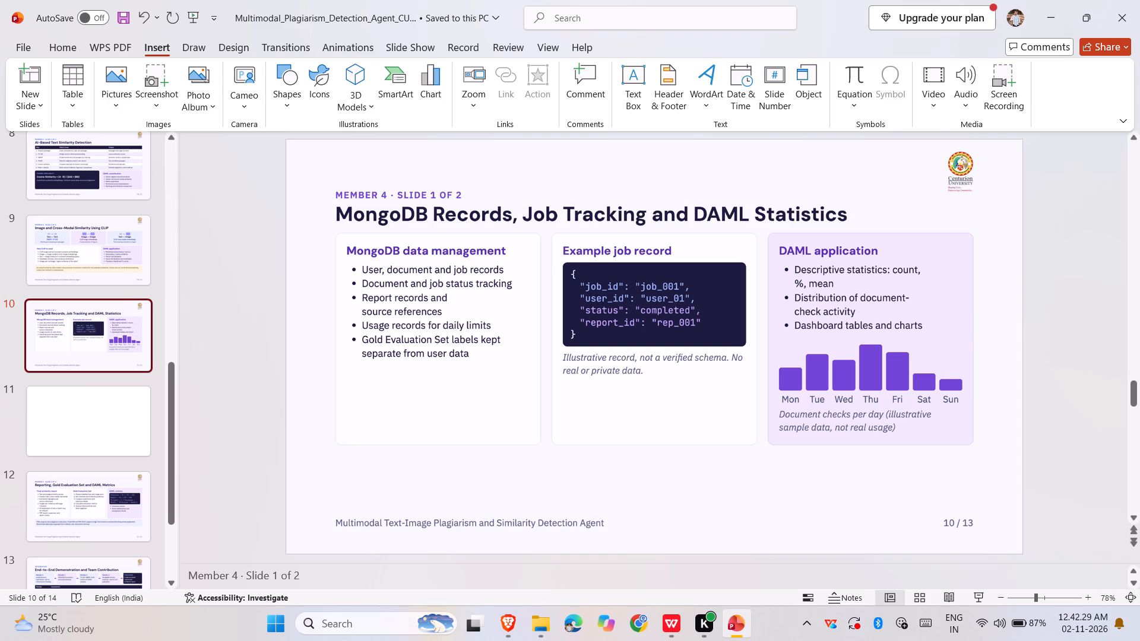
key(shift+super+s)
drag(295, 145, 1016, 541)
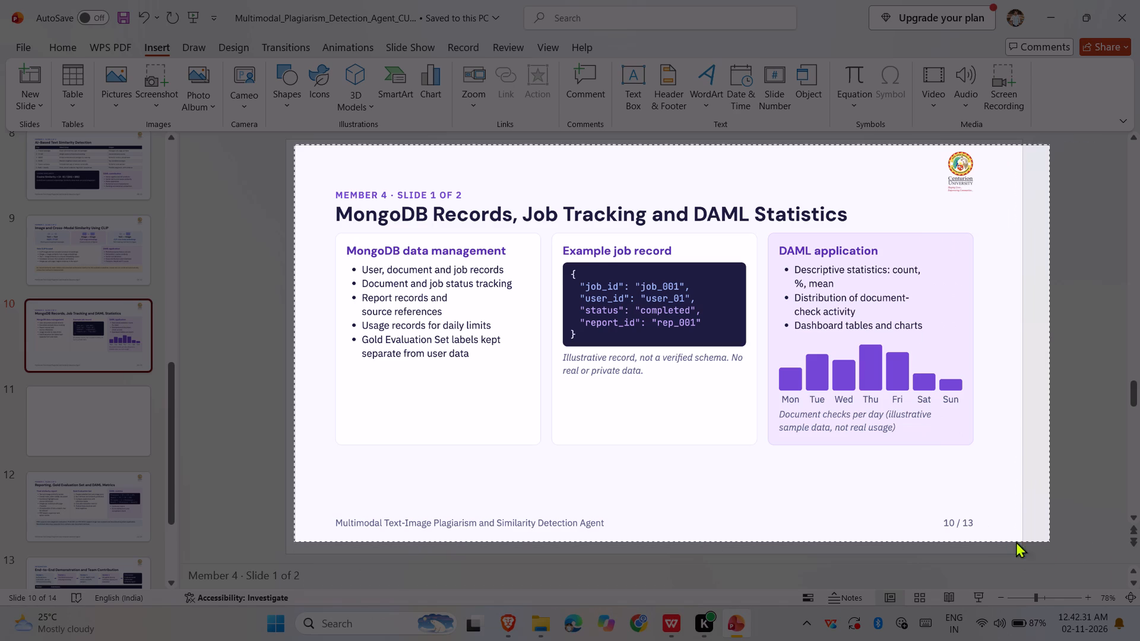
drag(1016, 541, 1014, 547)
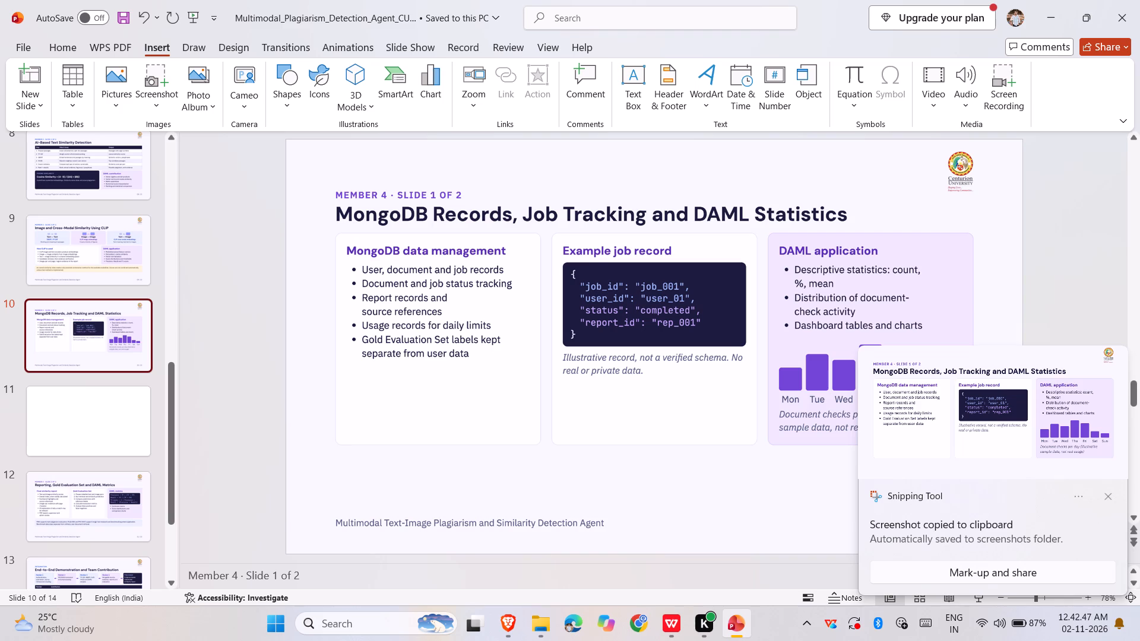
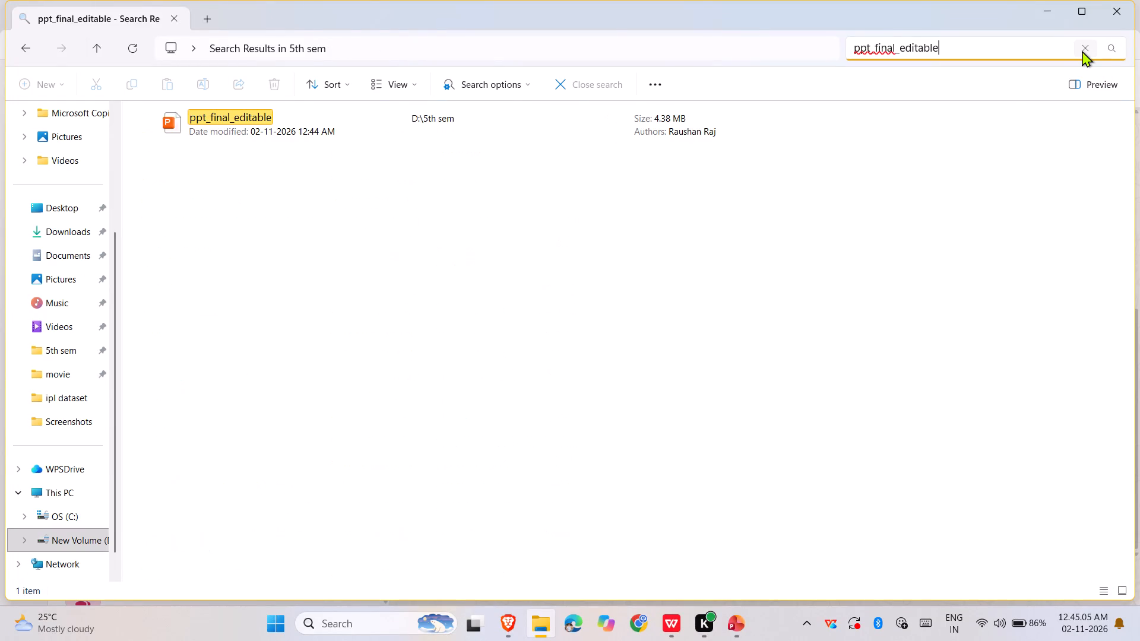
Open the ppt_final_editable presentation from the 5th sem search results in File Explorer with PowerPoint.
right_click(406, 123)
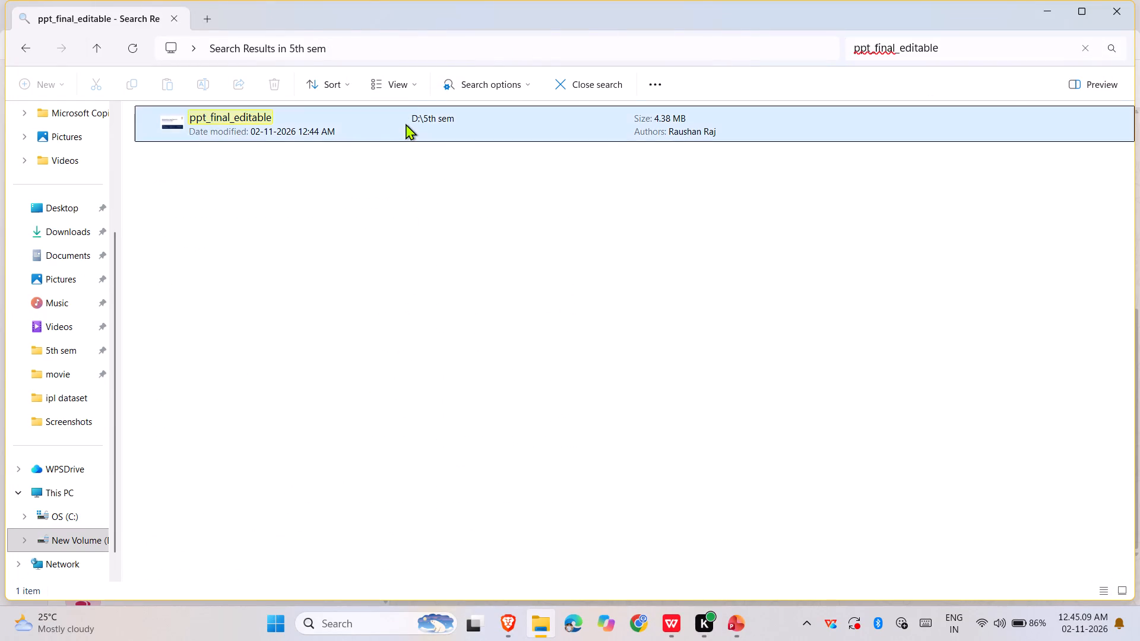
click(375, 125)
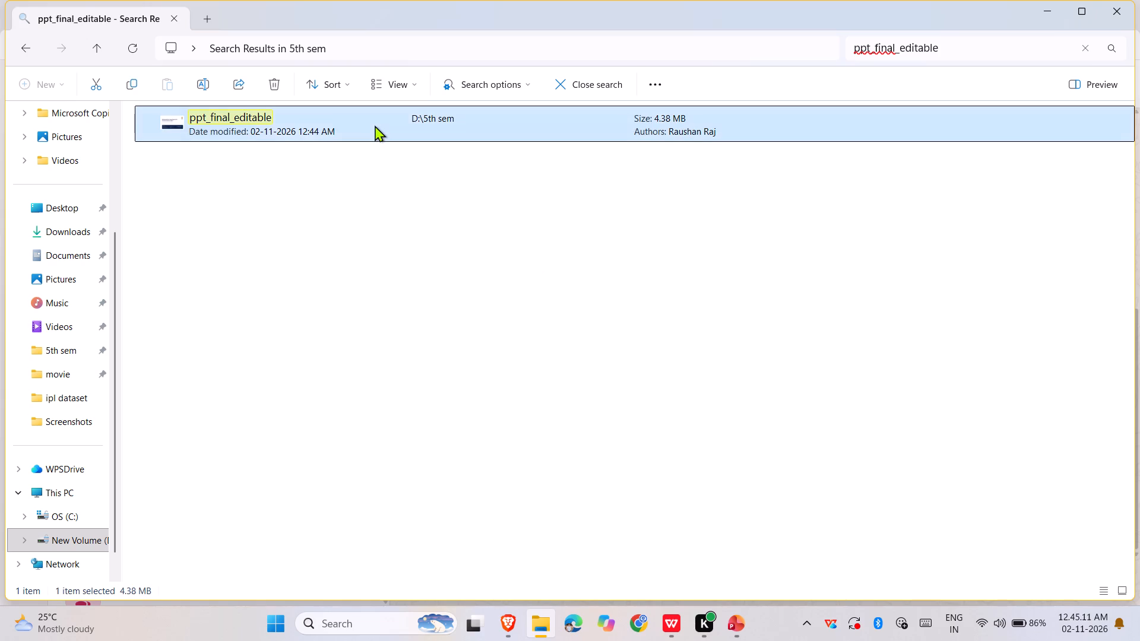
right_click(375, 125)
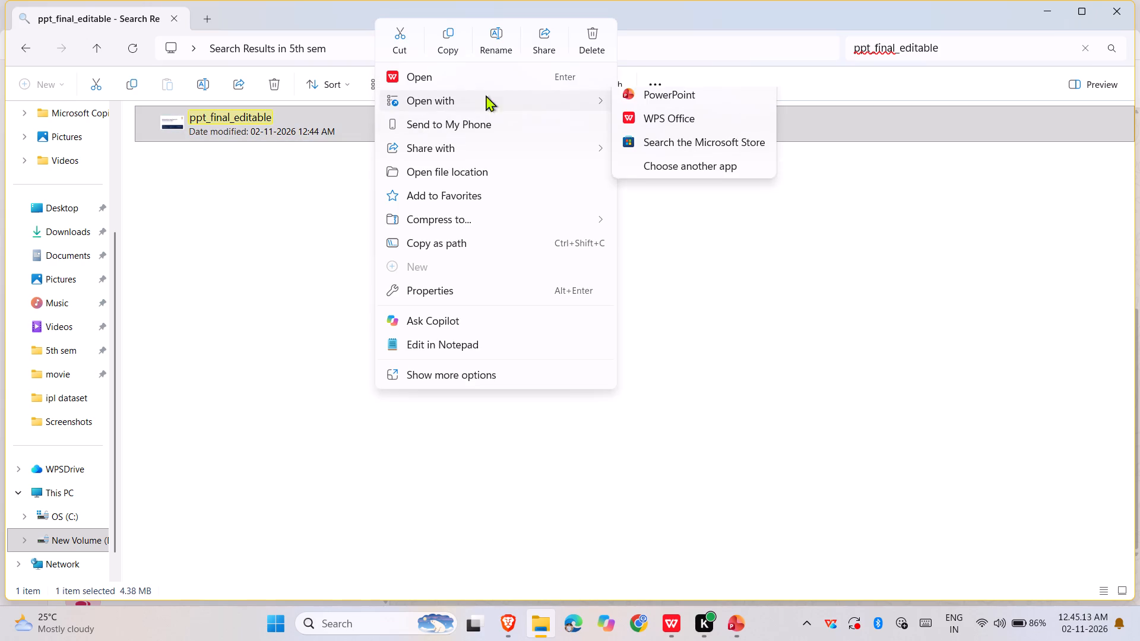
click(645, 101)
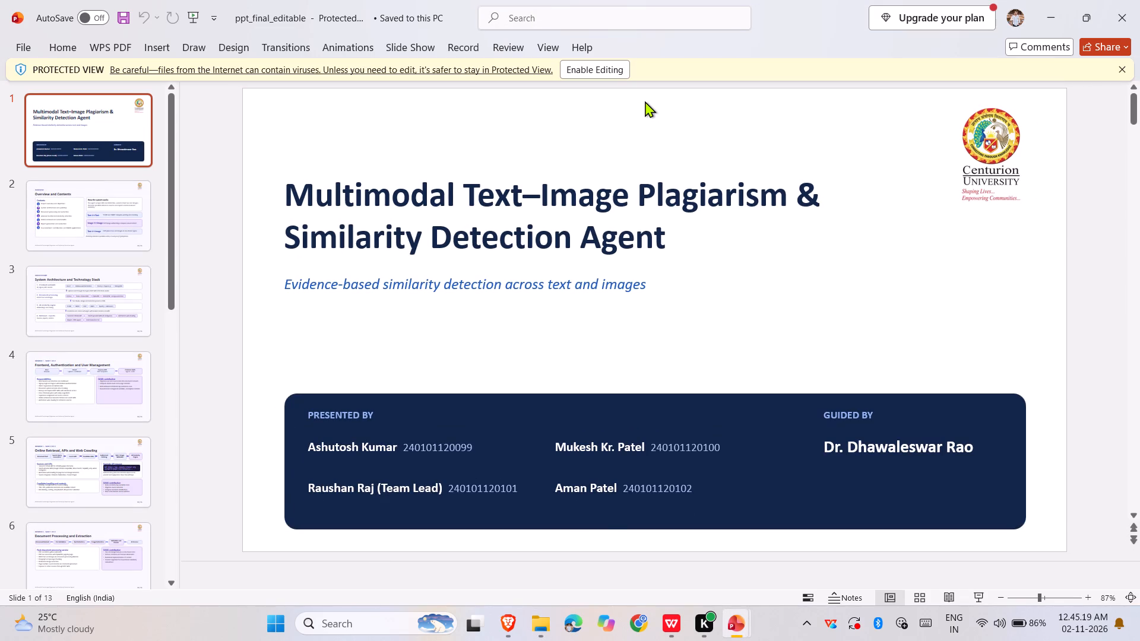
Enable editing of the protected ppt_final_editable presentation.
click(603, 72)
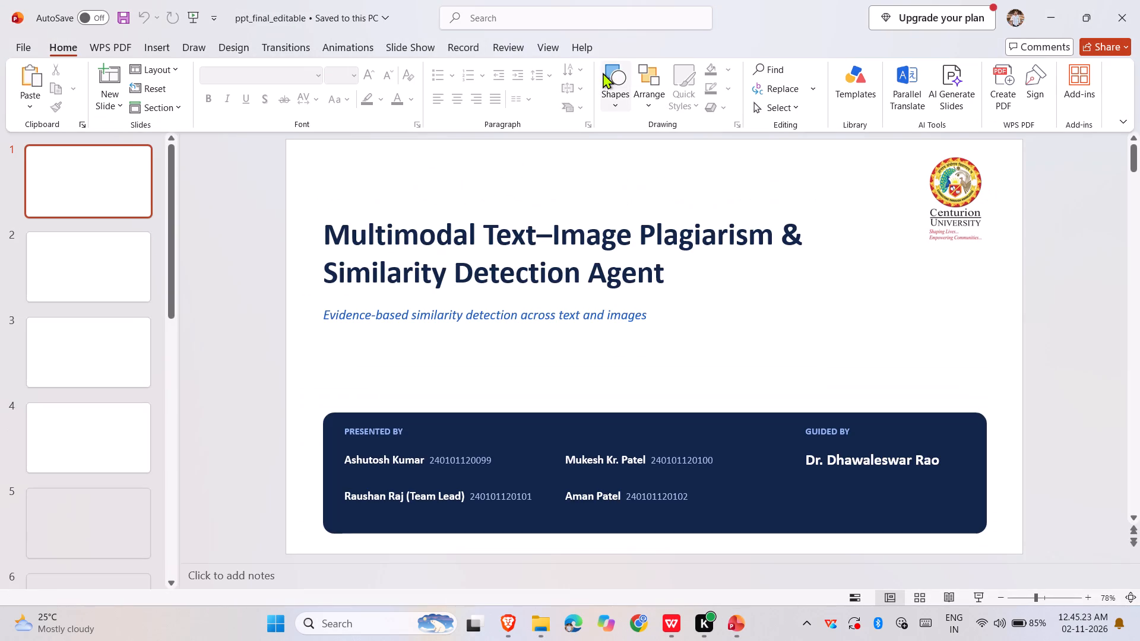
Look through the overview, architecture, similarity detection, MongoDB, reporting and team contribution slides, checking their layout and whether the titles are editable text.
click(91, 345)
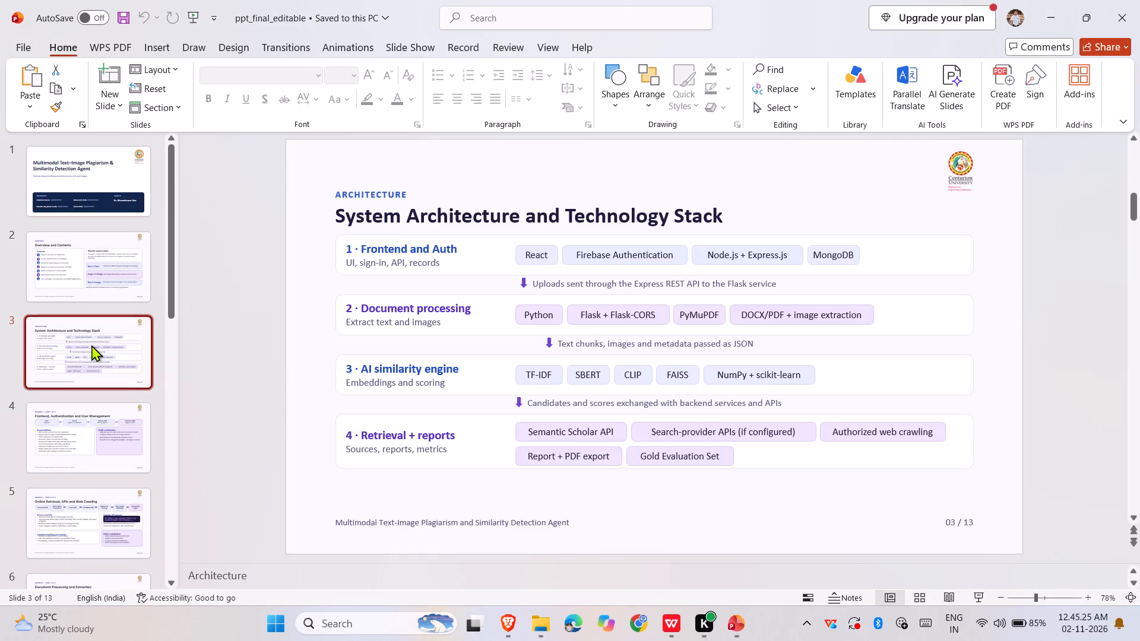
click(657, 221)
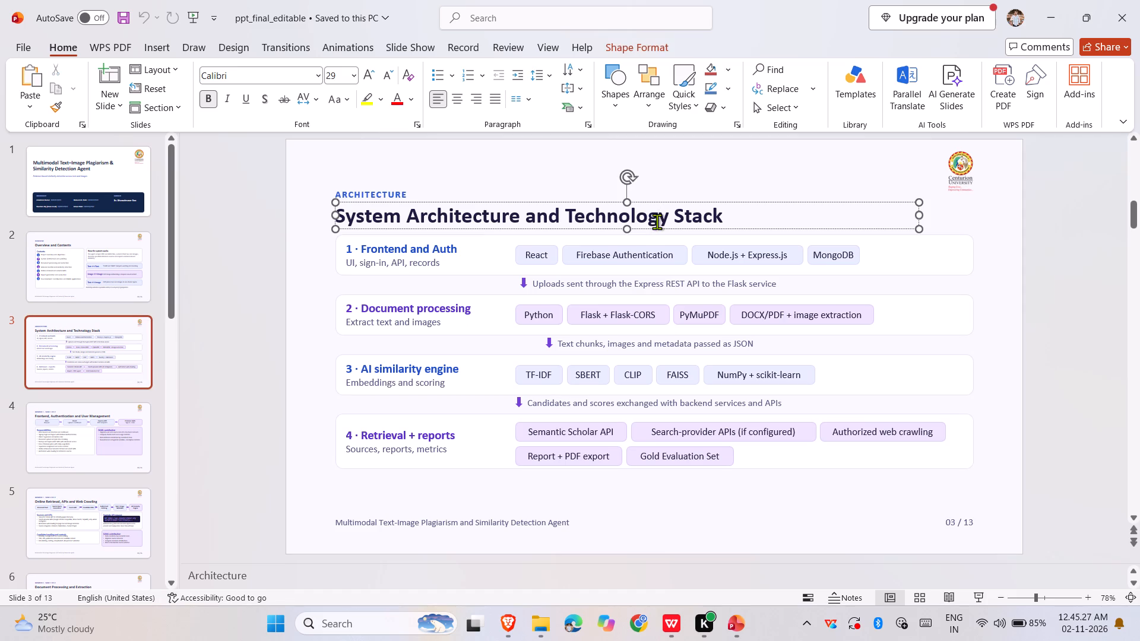
click(115, 275)
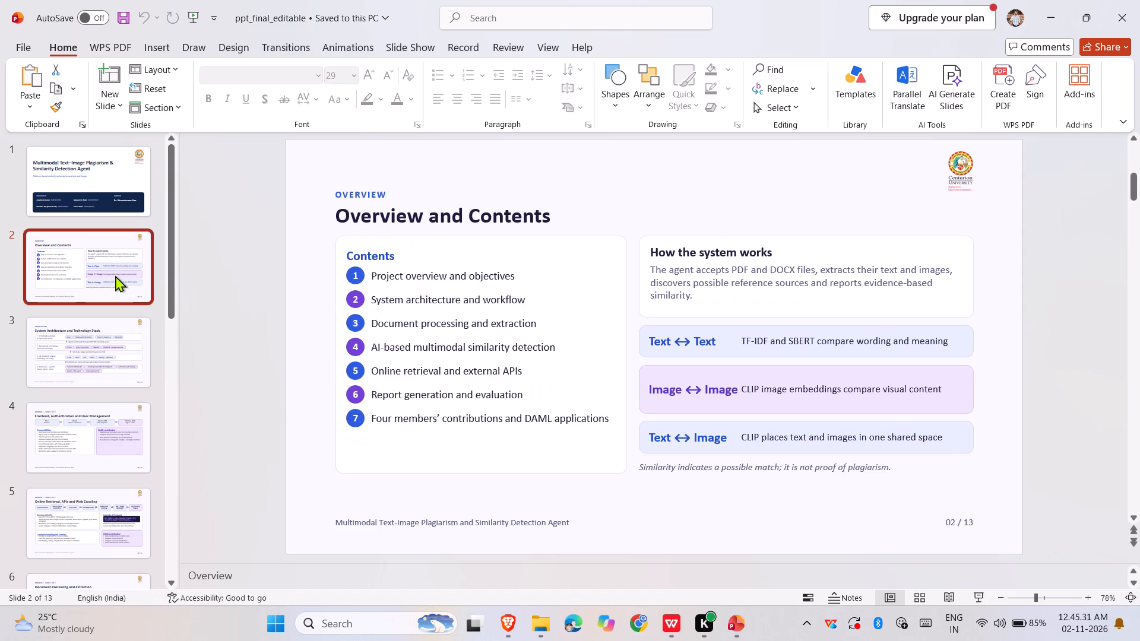
click(85, 377)
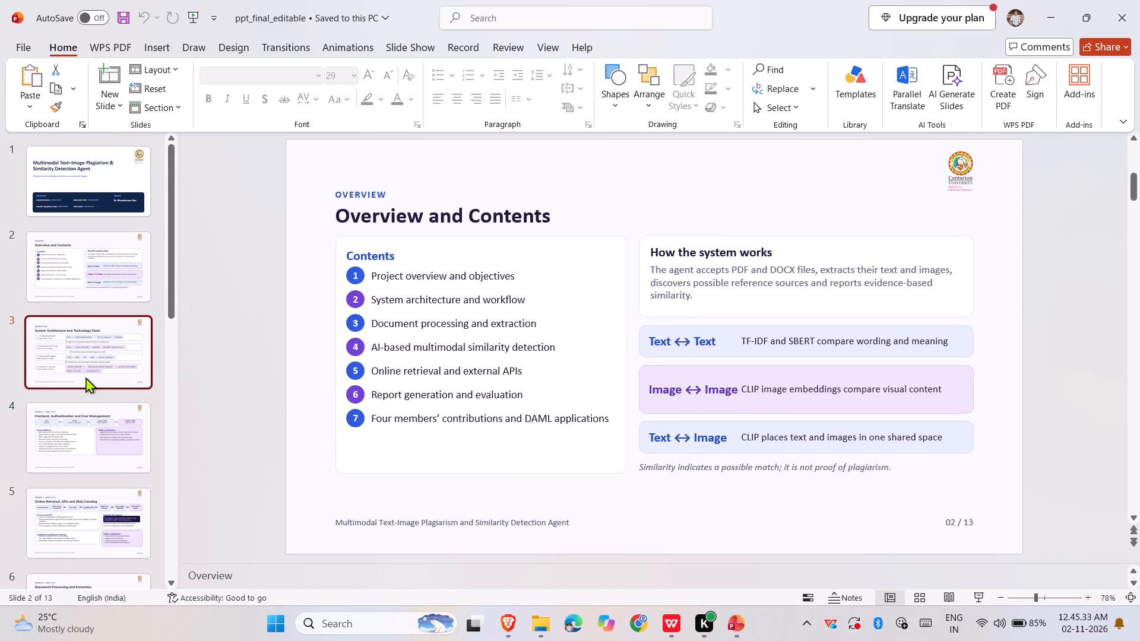
scroll(85, 377, down, 5)
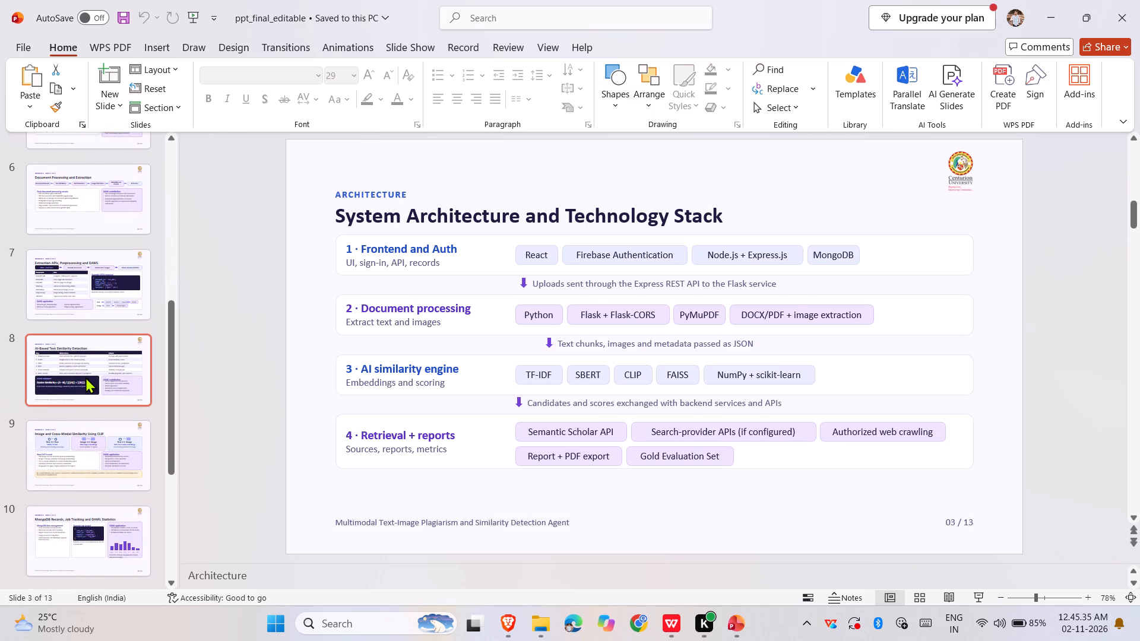
click(85, 377)
scroll(85, 377, down, 5)
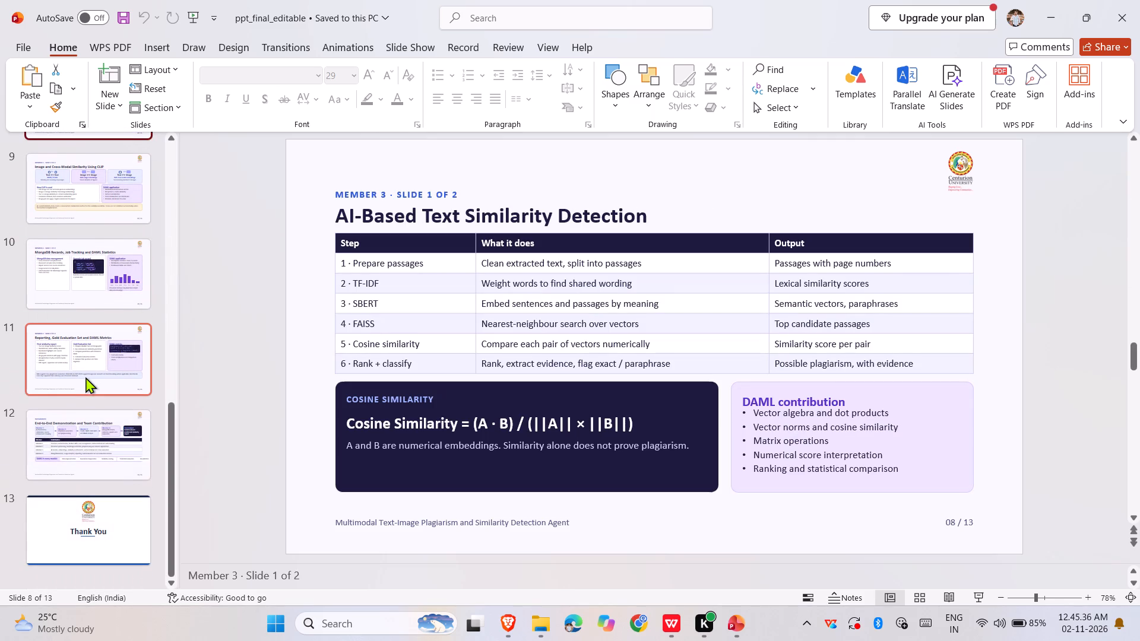
click(91, 373)
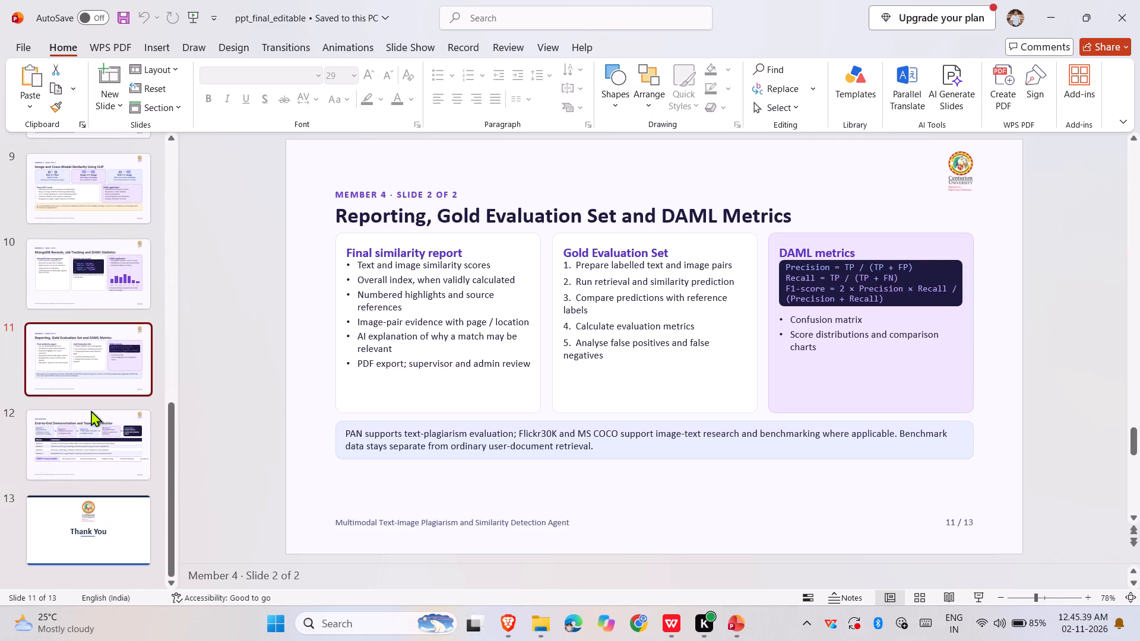
click(89, 426)
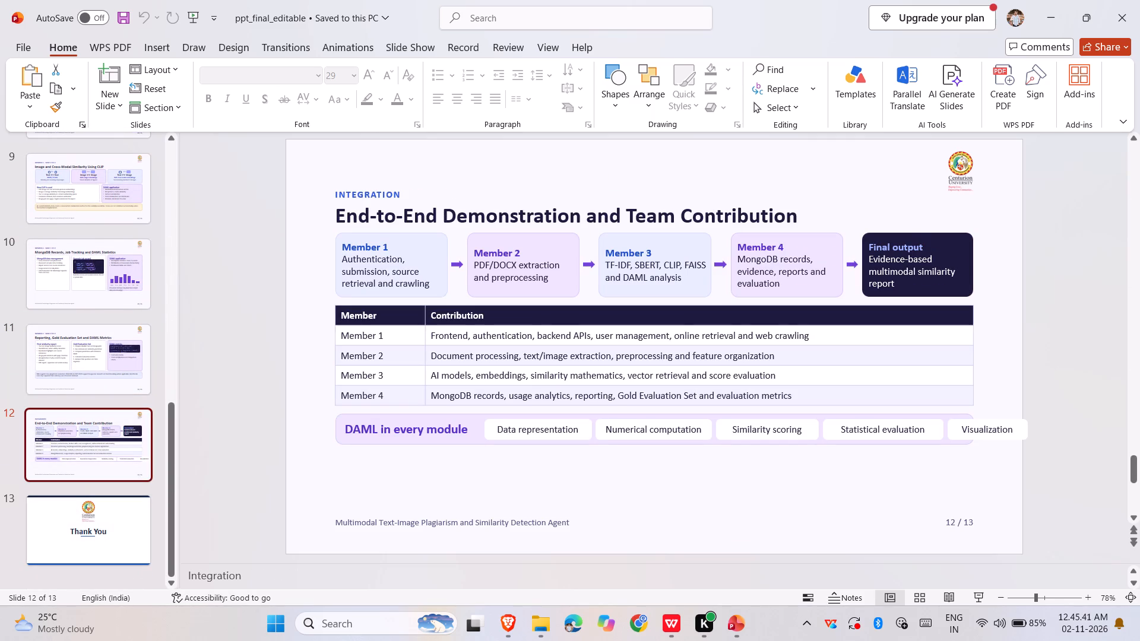
click(650, 201)
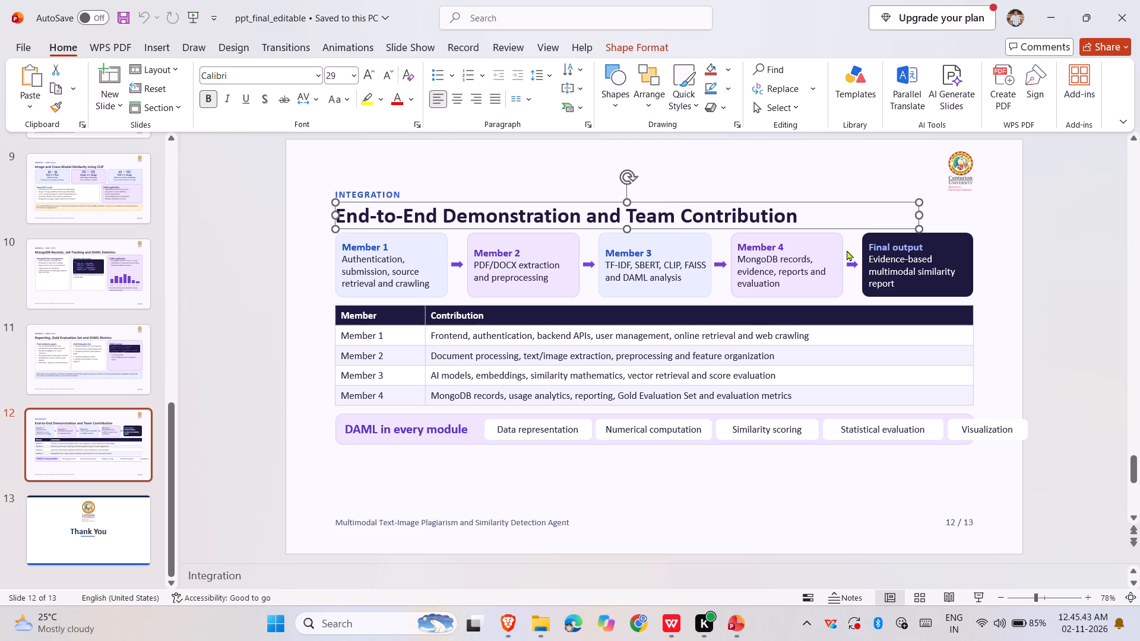
click(60, 192)
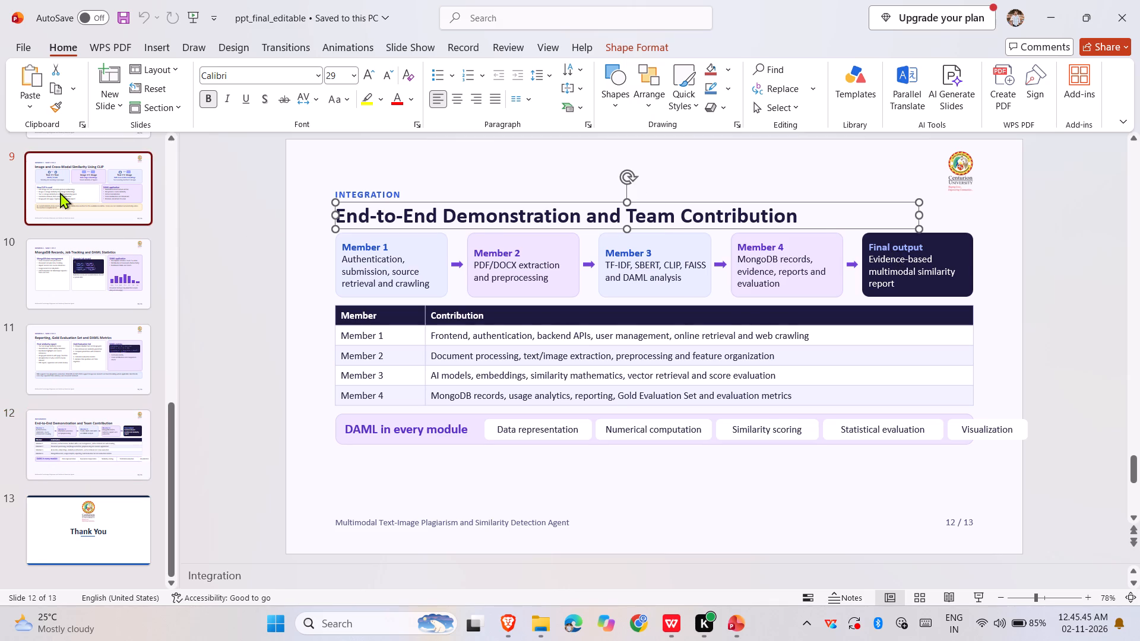
scroll(60, 192, up, 1)
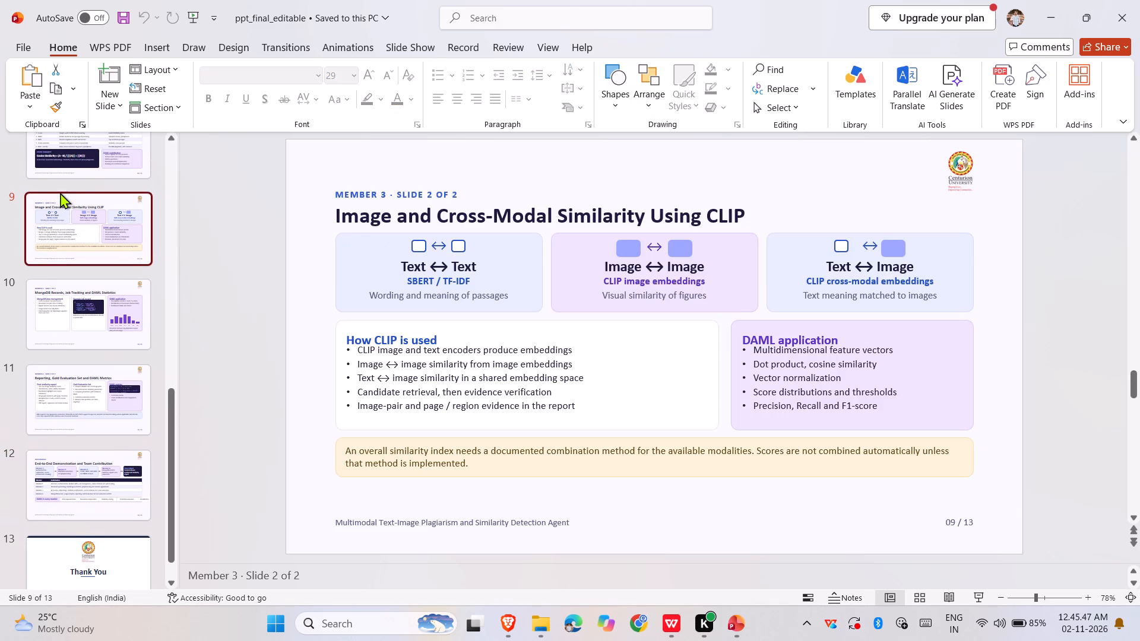
click(86, 165)
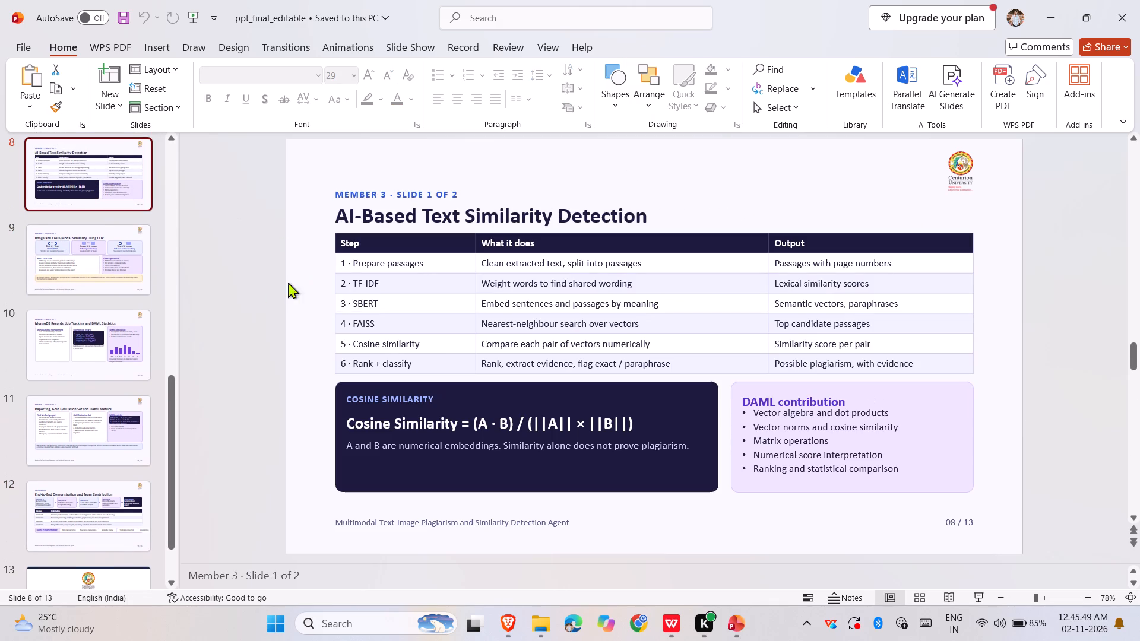
scroll(52, 373, down, 3)
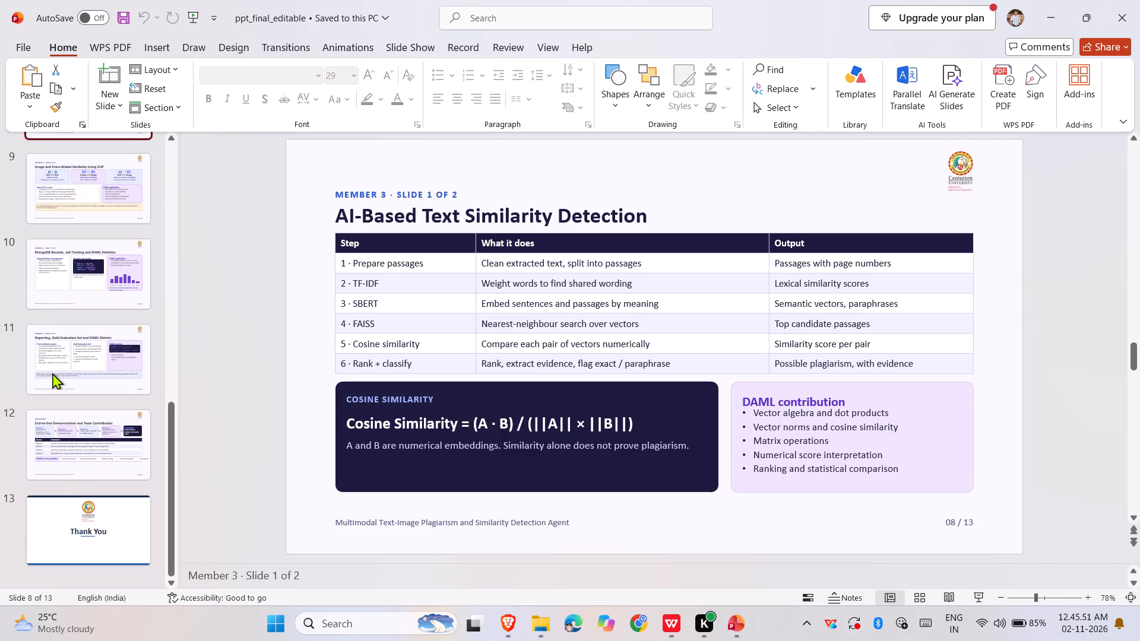
click(69, 364)
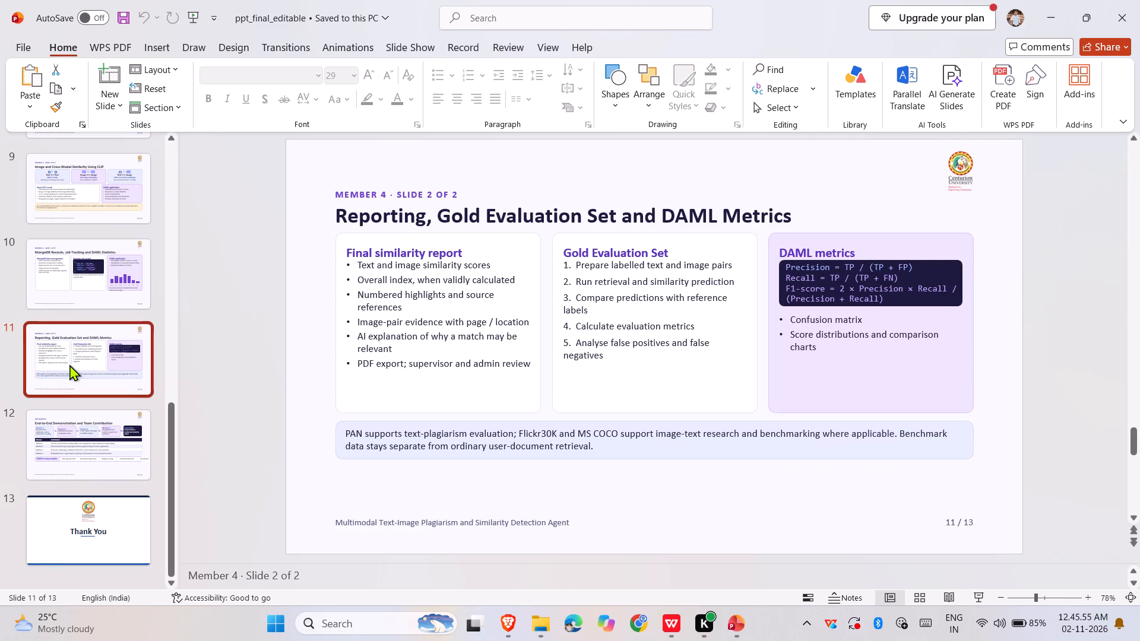
click(83, 277)
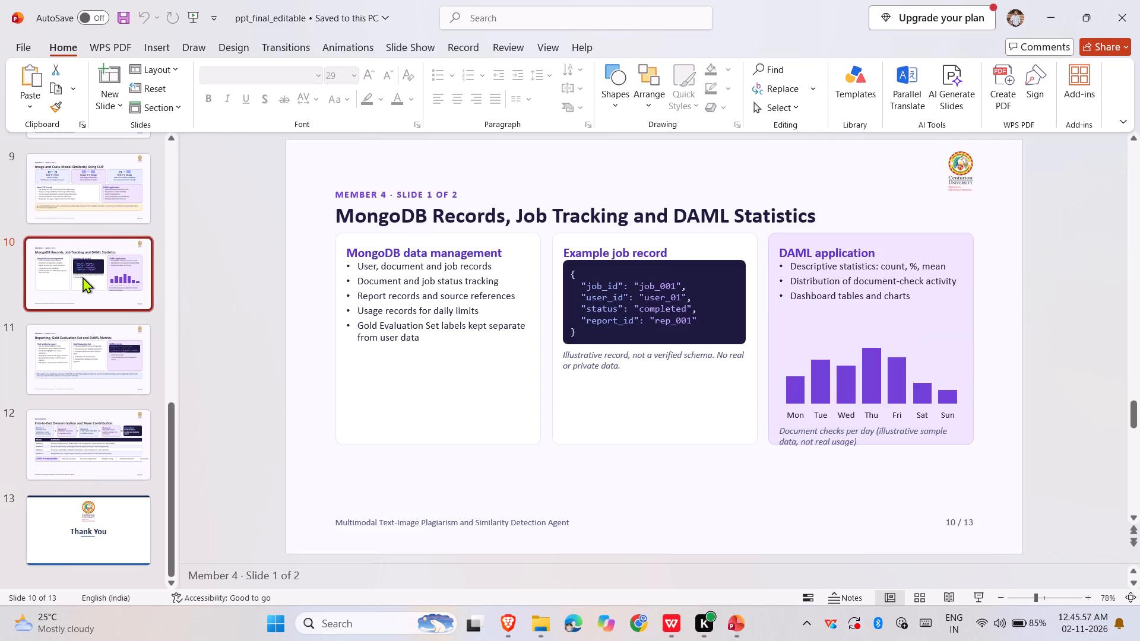
scroll(83, 277, up, 20)
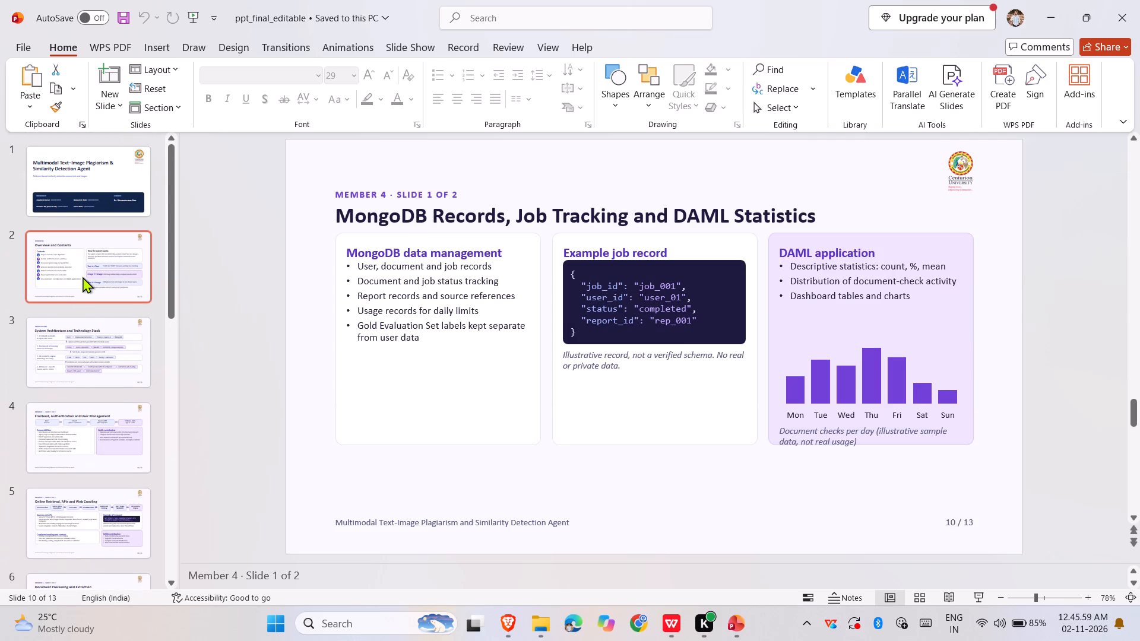
scroll(83, 277, up, 8)
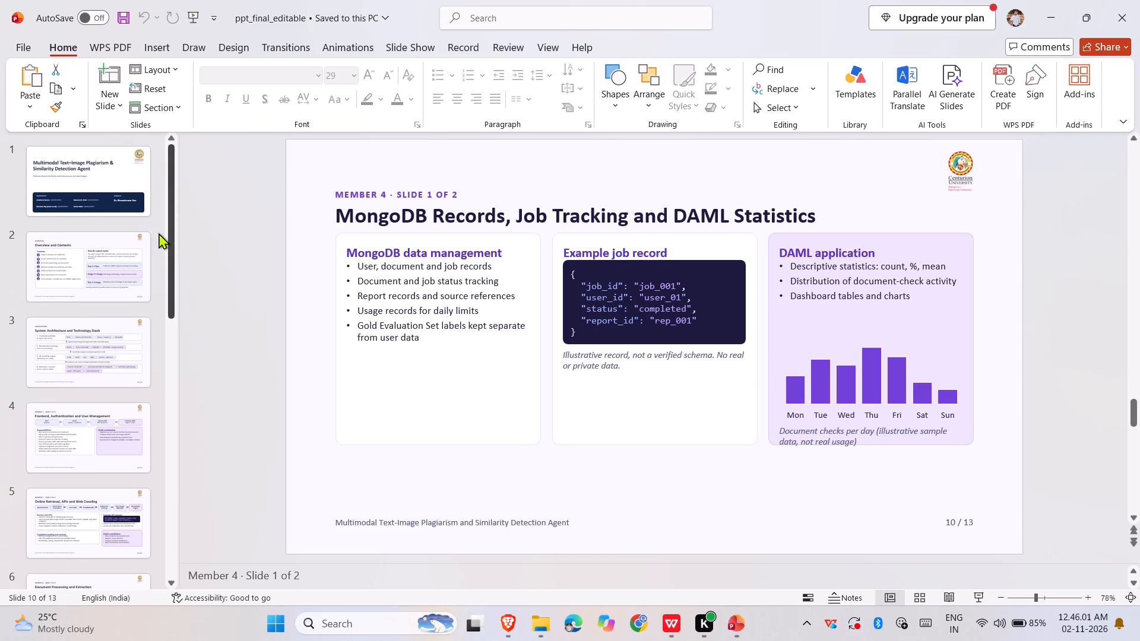
Delete the "Multimodal Text-Image Plagiarism and Similarity Detection Agent" footer text box from the Overview and Contents slide.
click(92, 246)
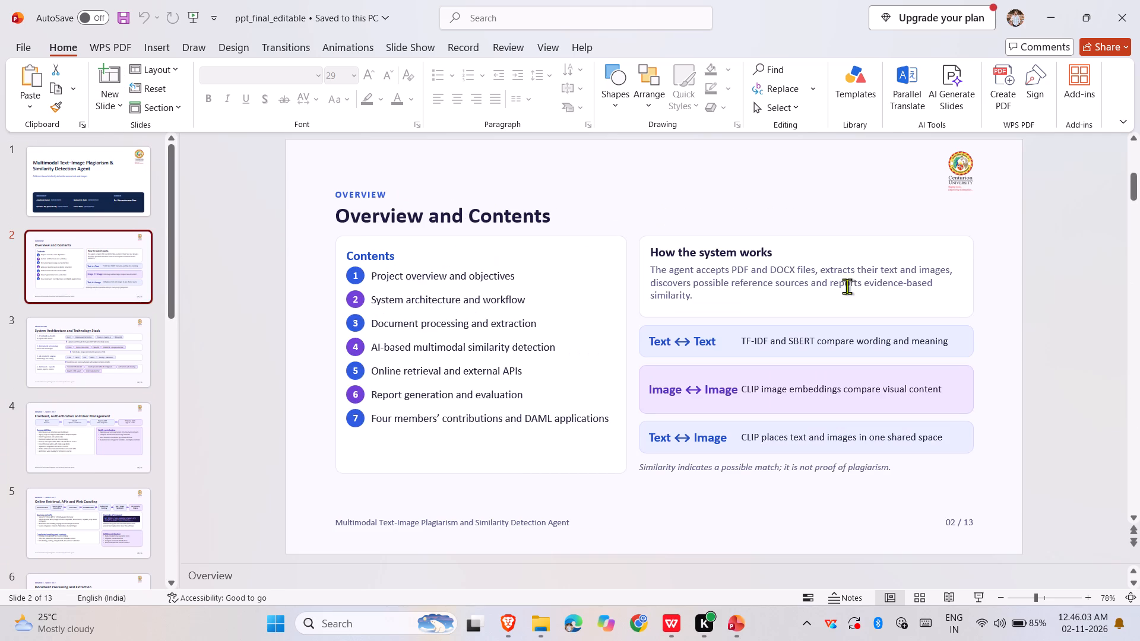
click(489, 524)
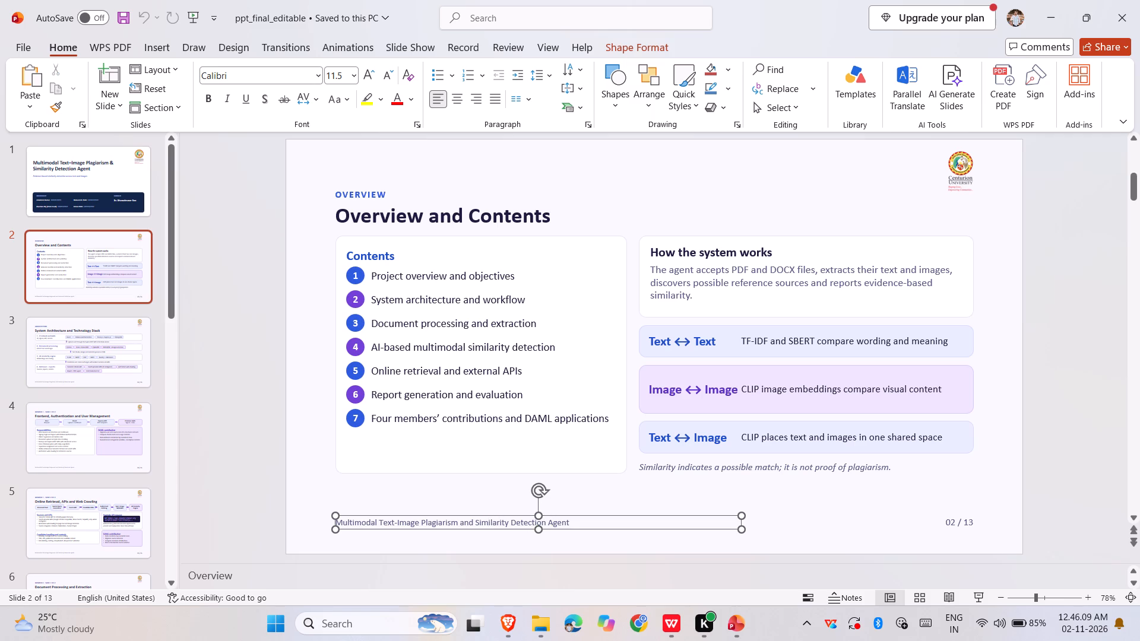
click(537, 515)
key(Delete)
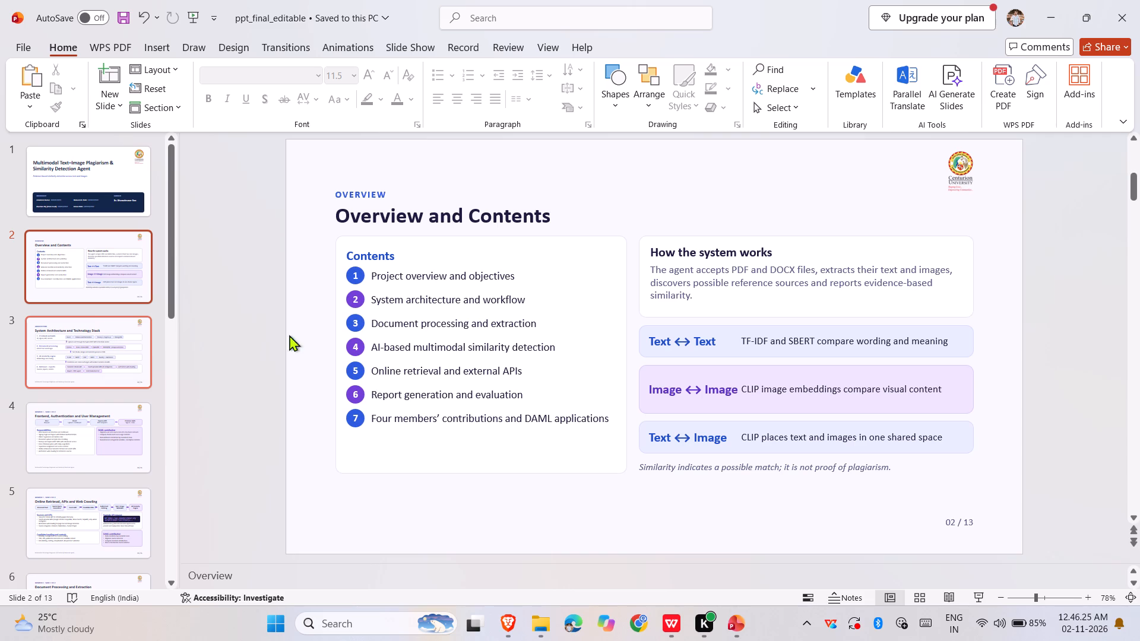
Delete the entire Text ↔ Image row from the Overview and Contents slide: its label, CLIP description and background box.
click(723, 437)
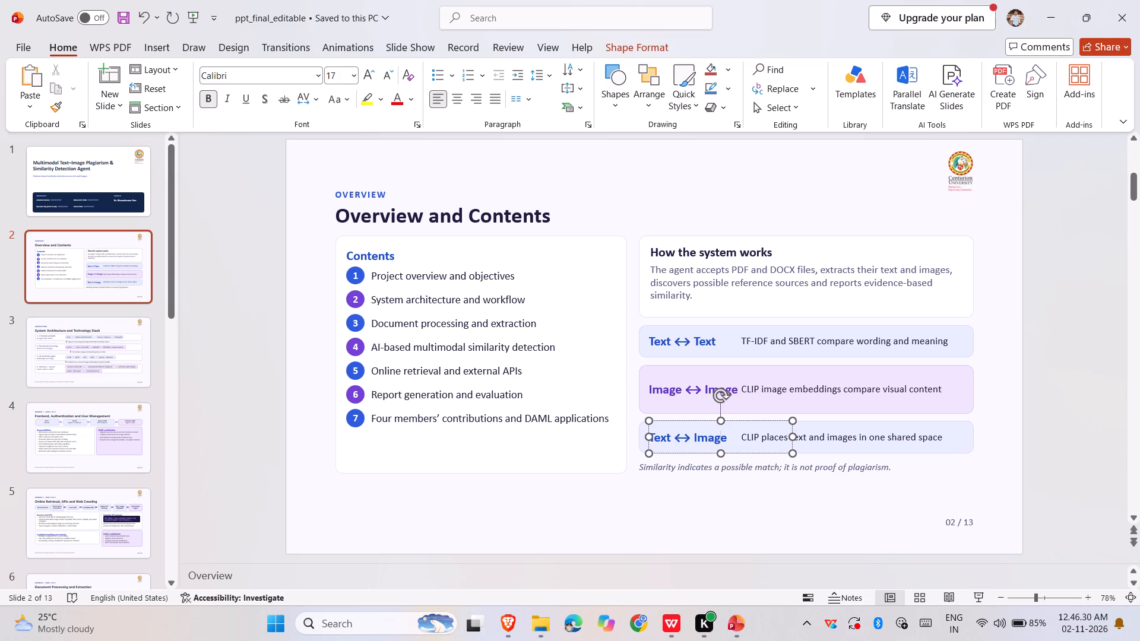
click(720, 532)
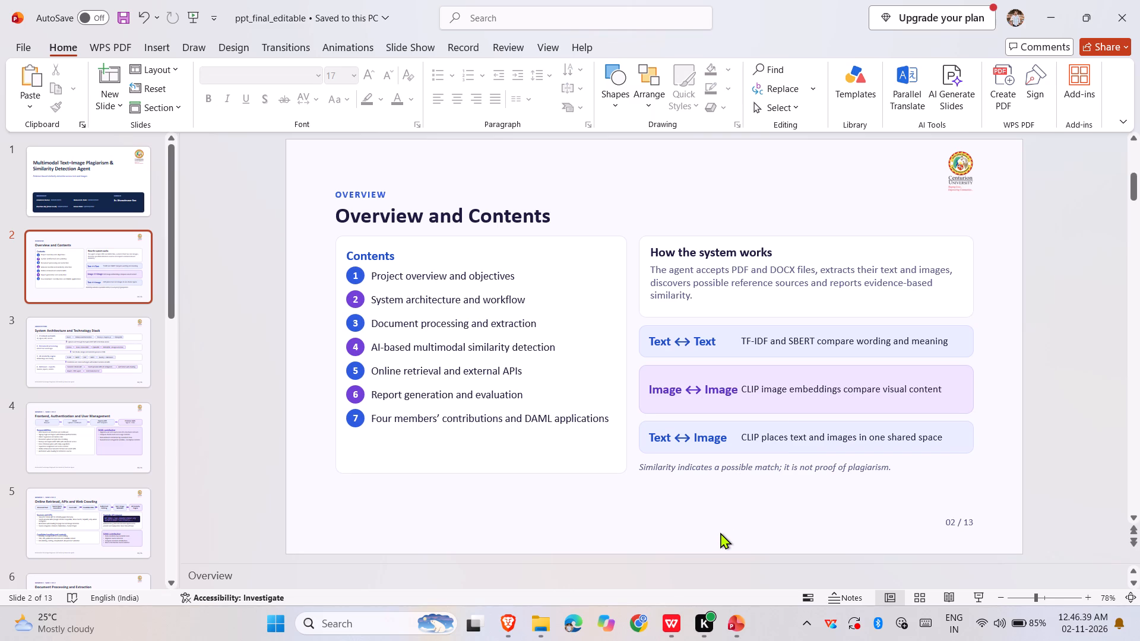
click(759, 437)
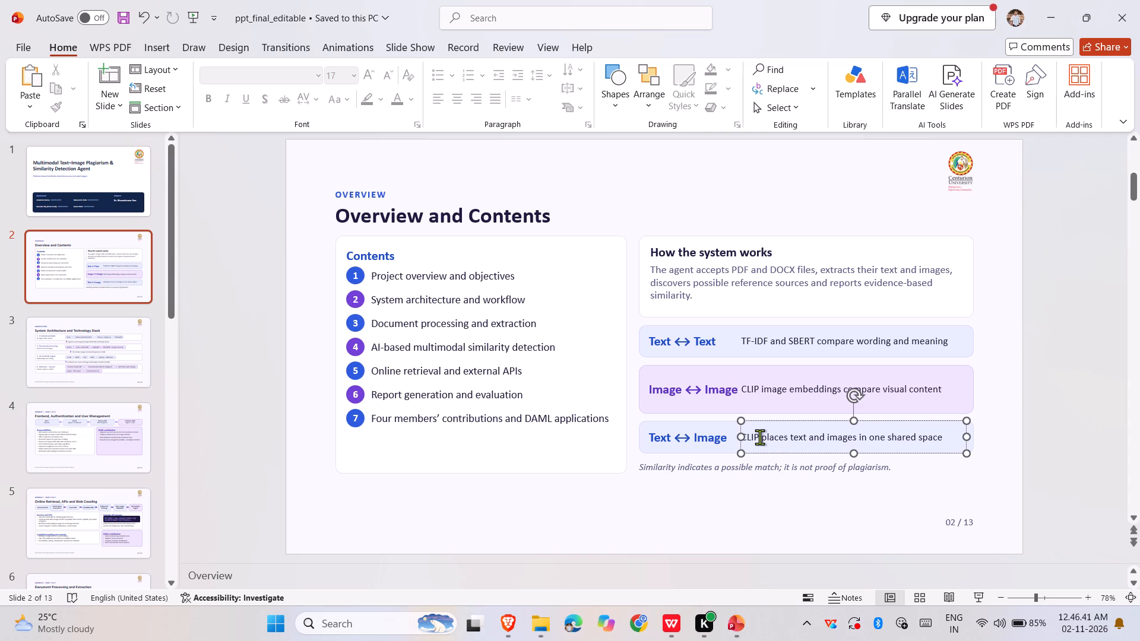
click(690, 426)
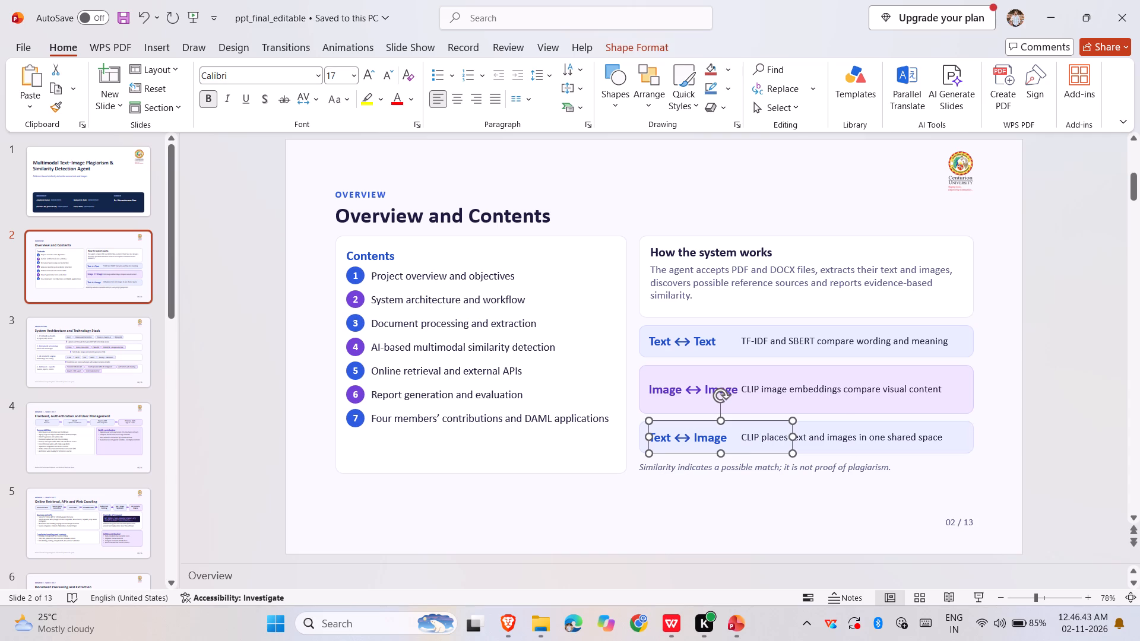
click(722, 423)
key(Delete)
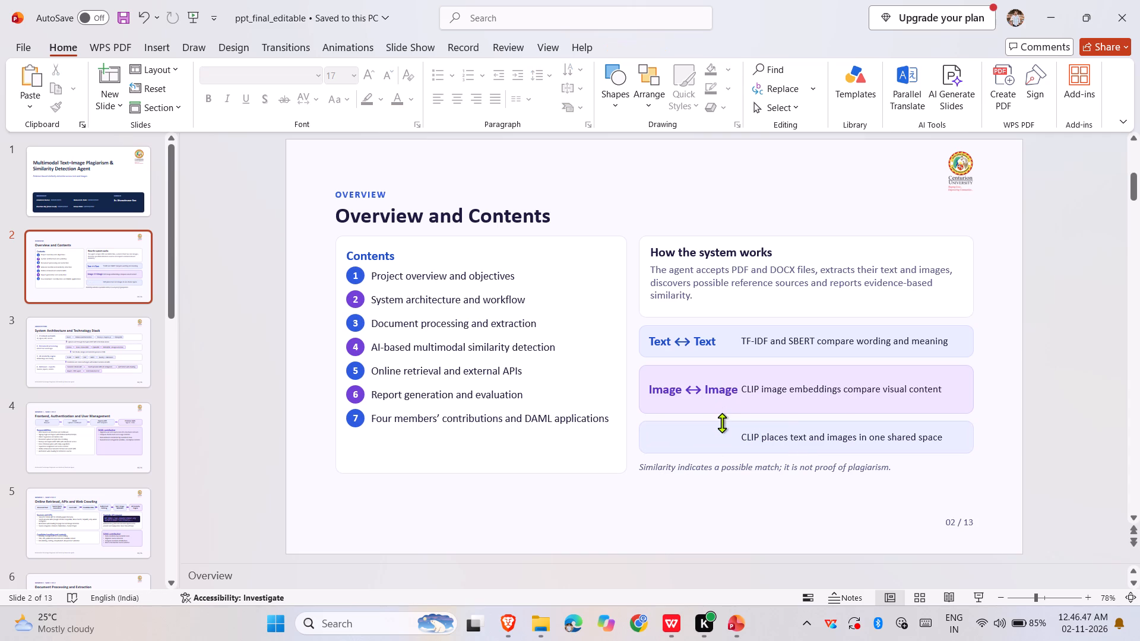
click(785, 434)
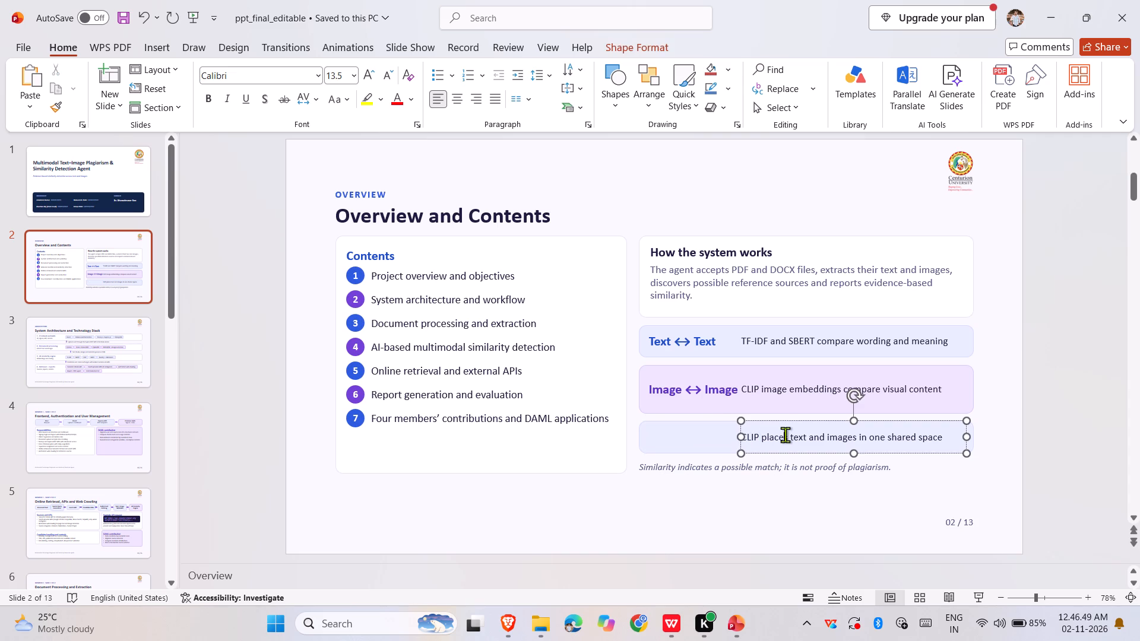
click(853, 423)
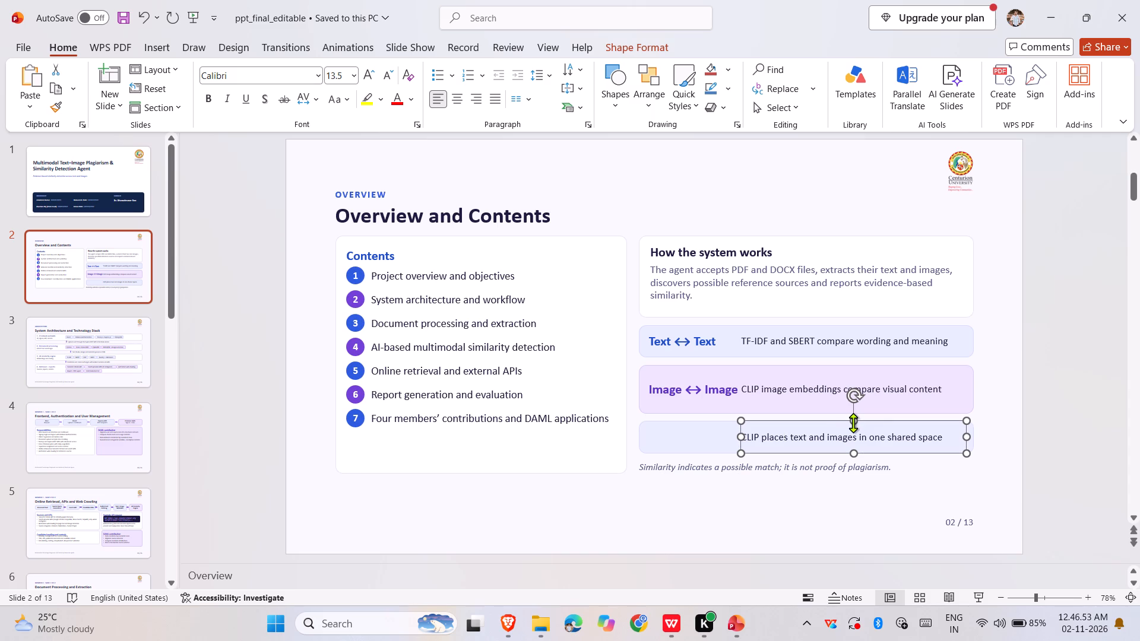
key(Delete)
click(856, 431)
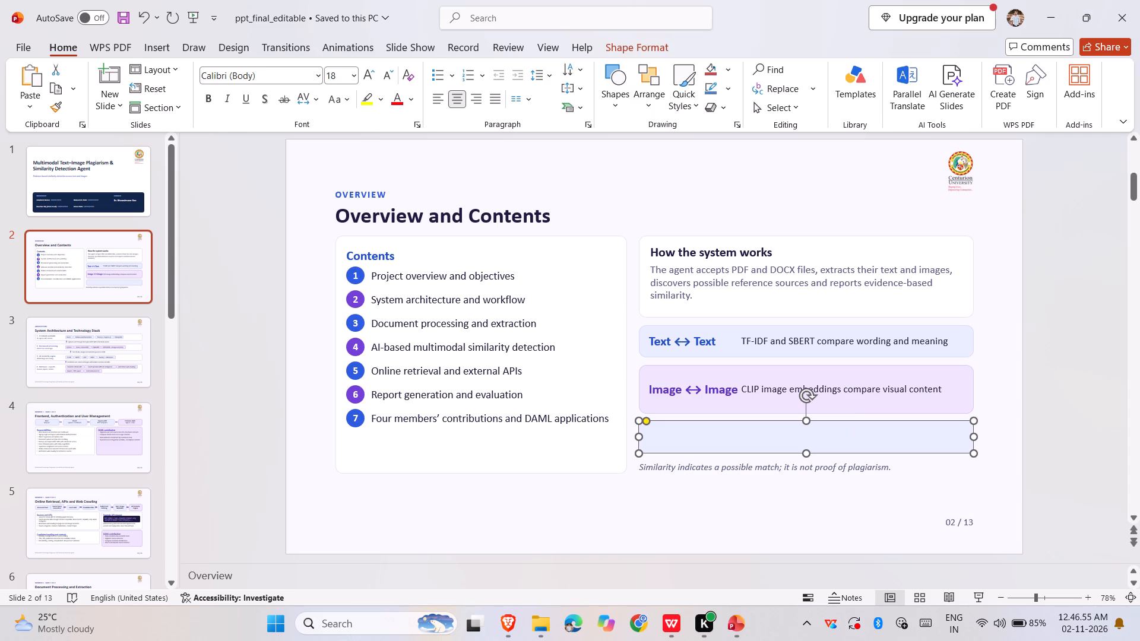
key(Delete)
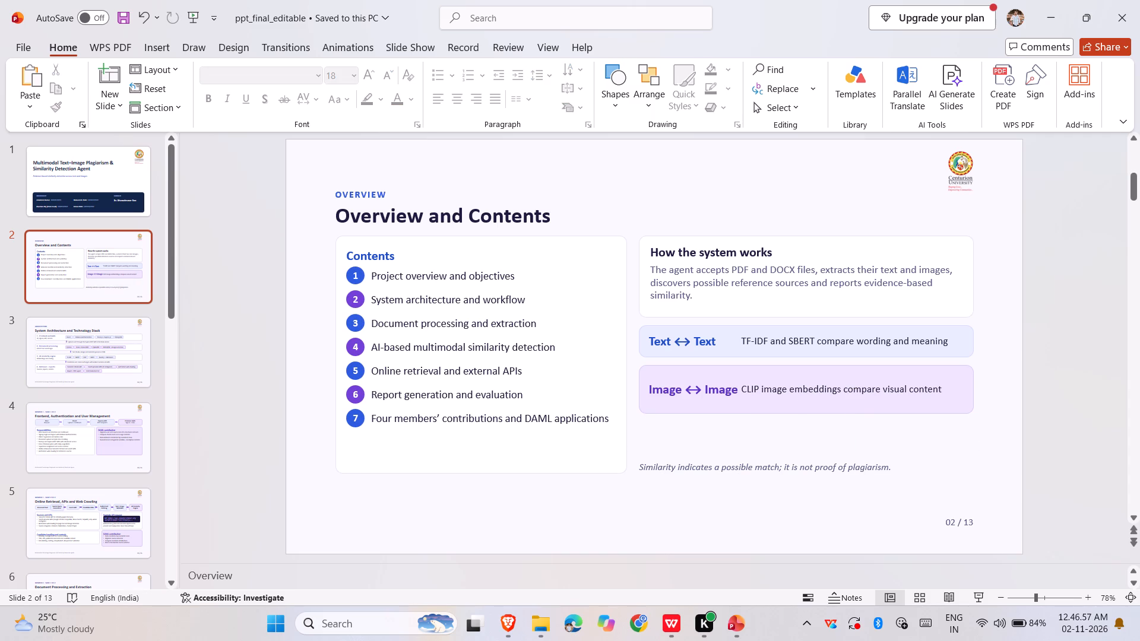
Delete the italic note "Similarity indicates a possible match; it is not proof of plagiarism." from the Overview and Contents slide.
click(863, 474)
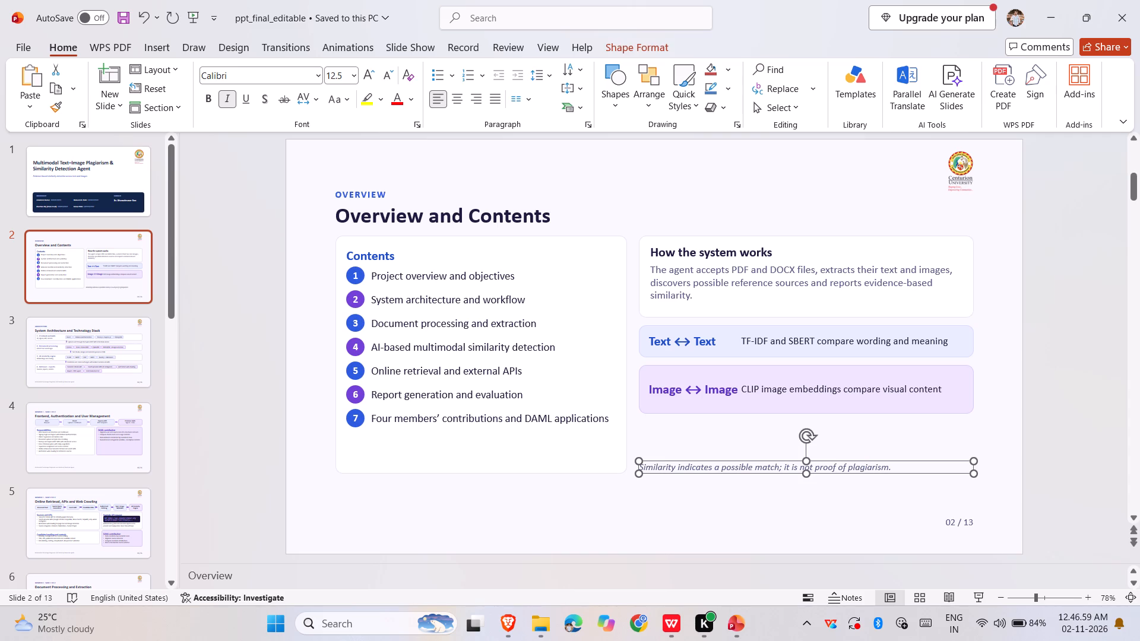
key(Delete)
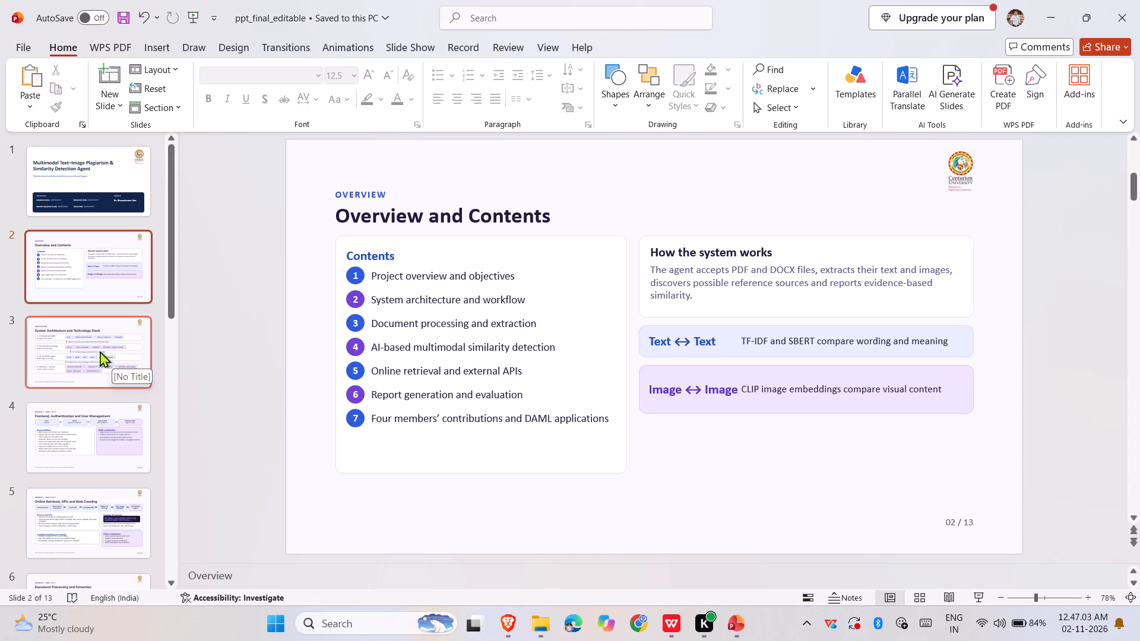
Delete the "Multimodal Text-Image Plagiarism and Similarity Detection Agent" footer text box from the System Architecture and Technology Stack slide.
click(73, 341)
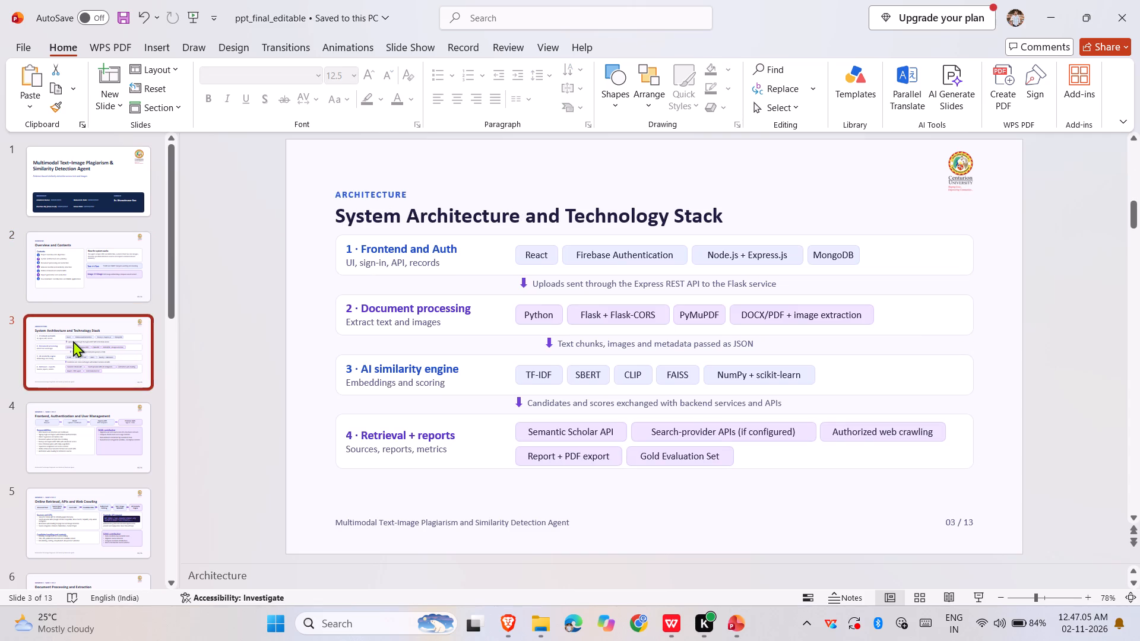
click(499, 520)
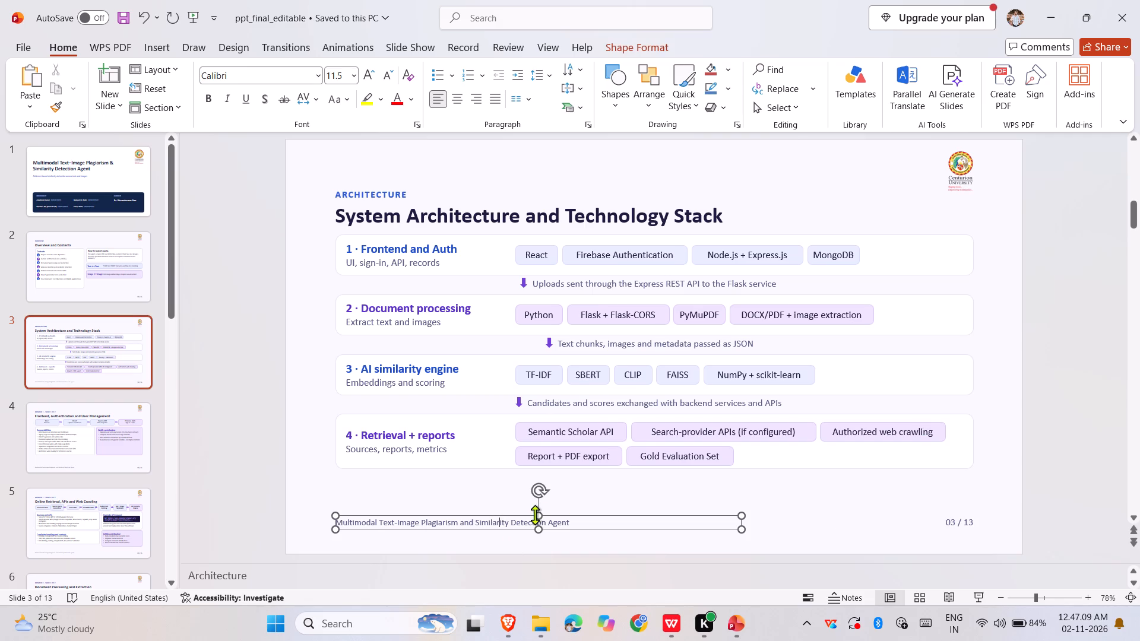
click(530, 515)
key(Delete)
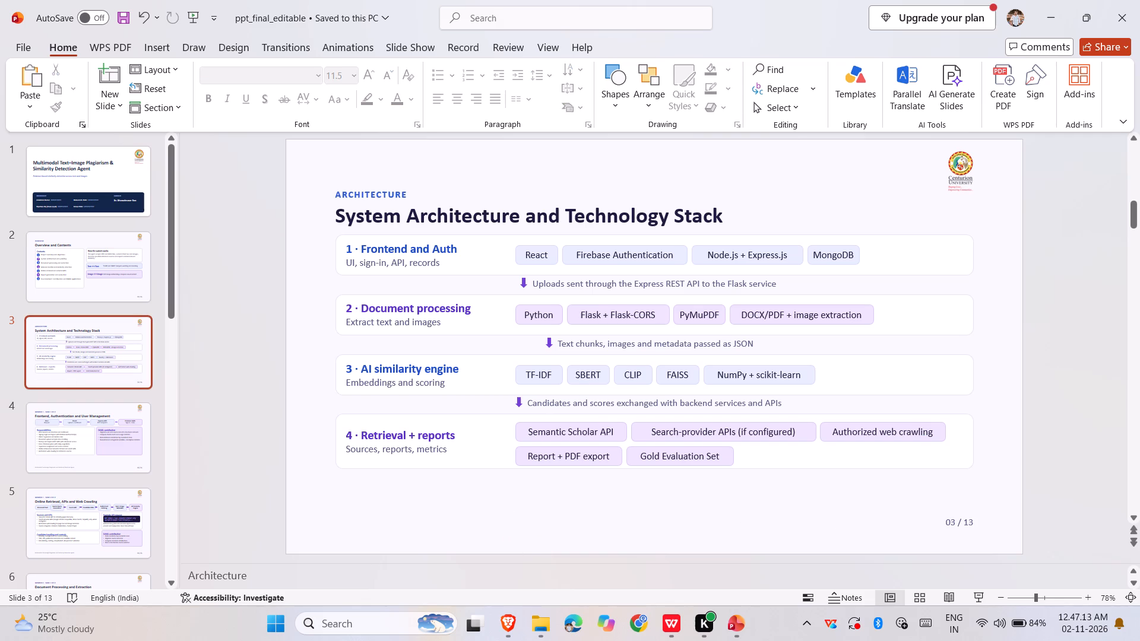
Delete the "Multimodal Text-Image Plagiarism and Similarity Detection Agent" footer text box from the Frontend, Authentication and User Management slide.
click(65, 442)
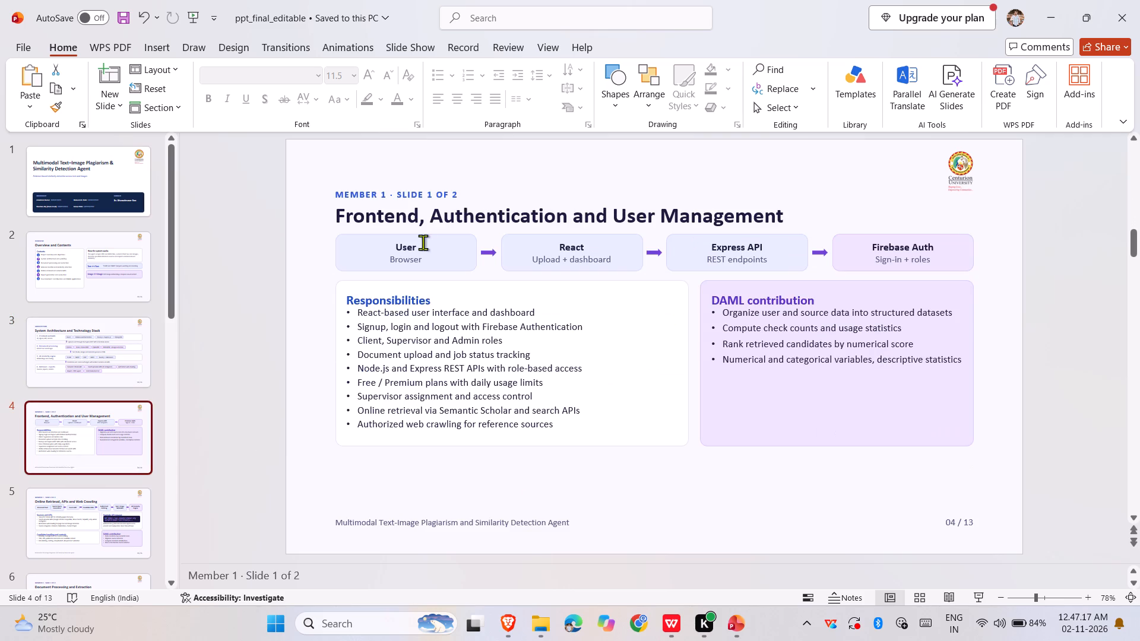
click(543, 522)
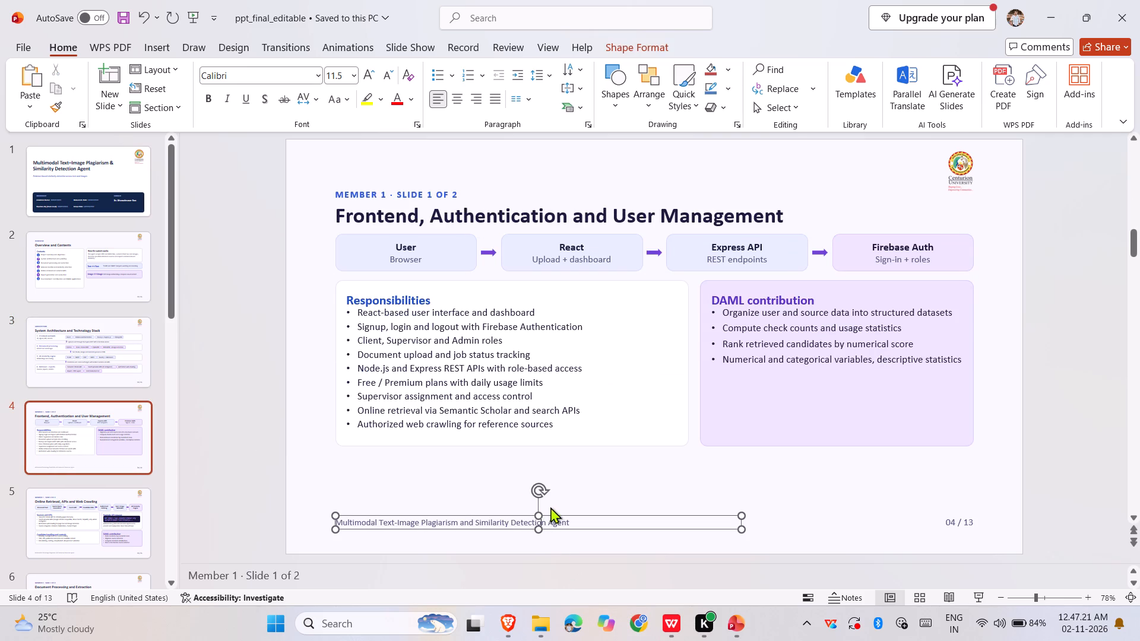
click(557, 508)
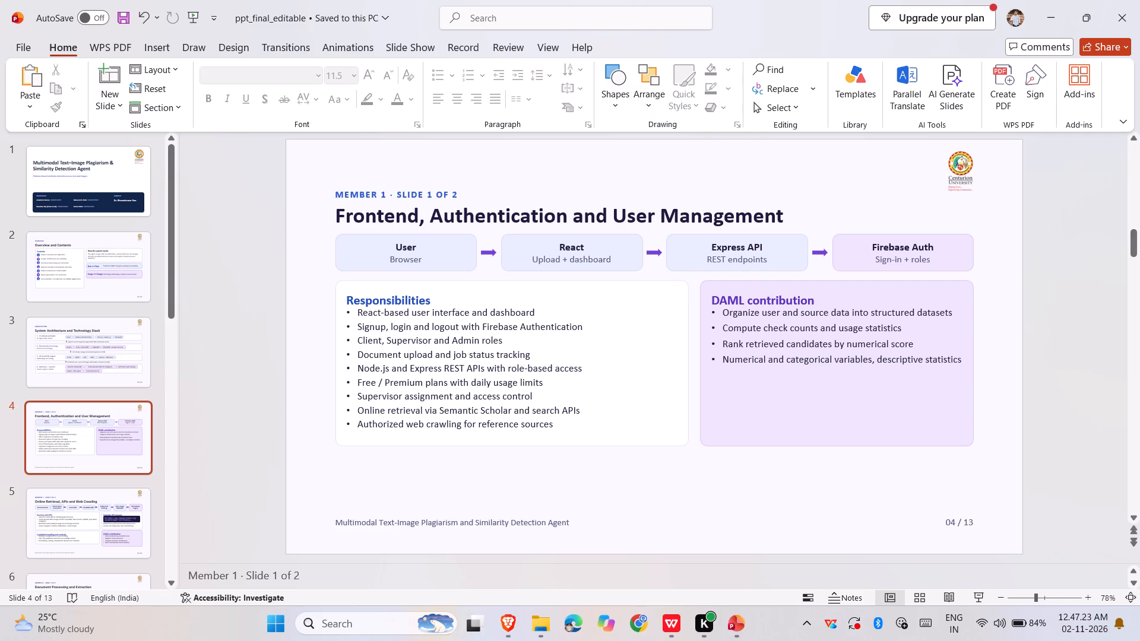
click(529, 524)
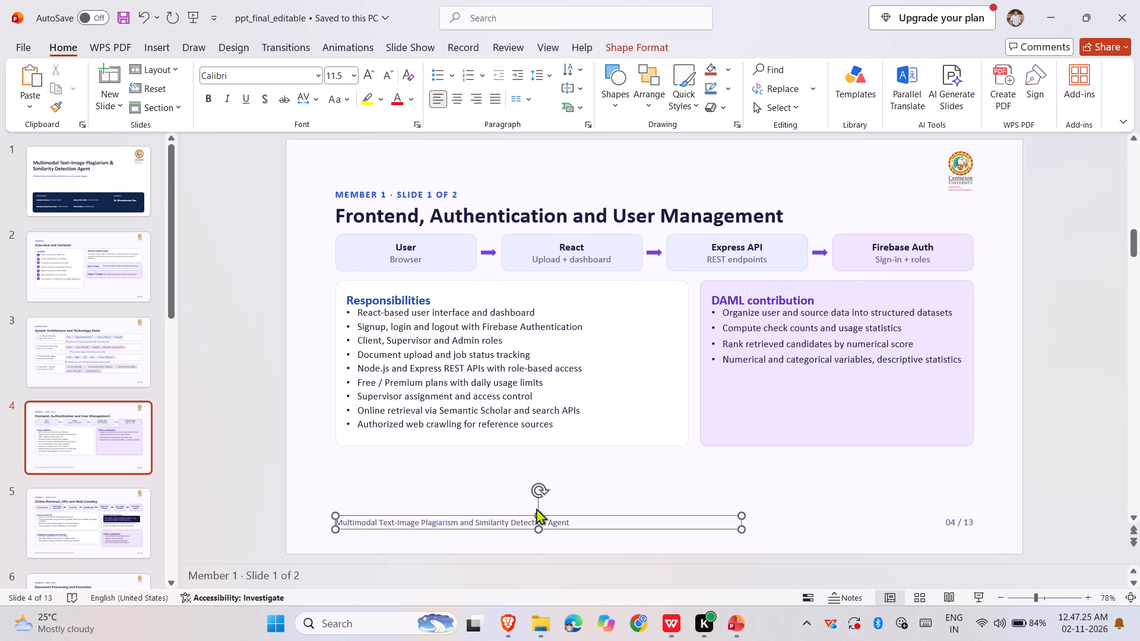
key(BackSpace)
click(536, 513)
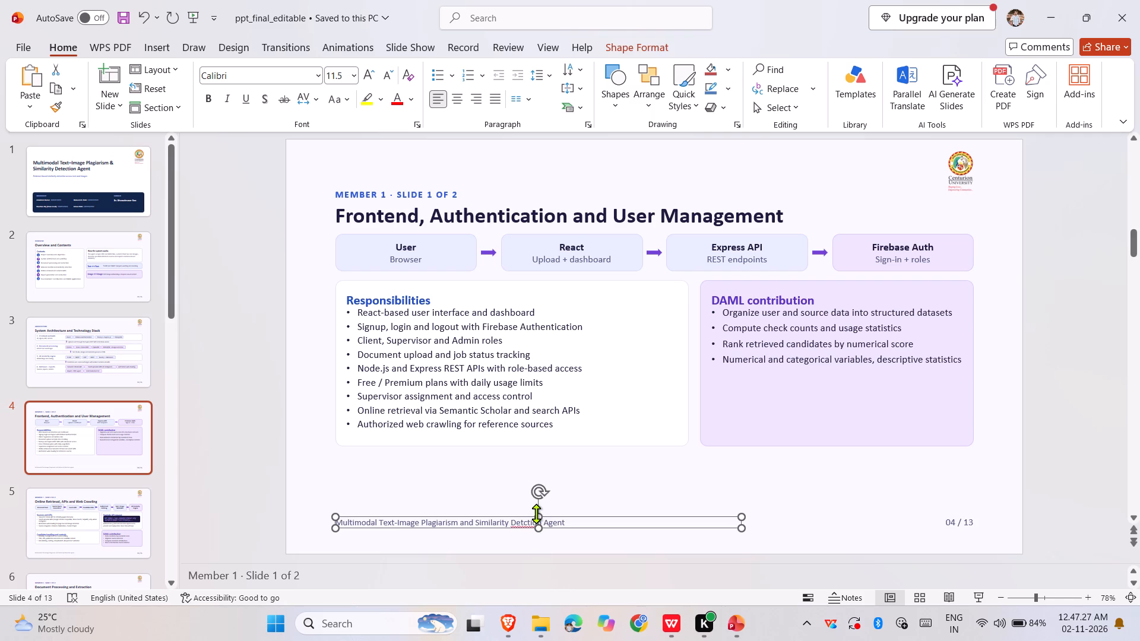
key(Delete)
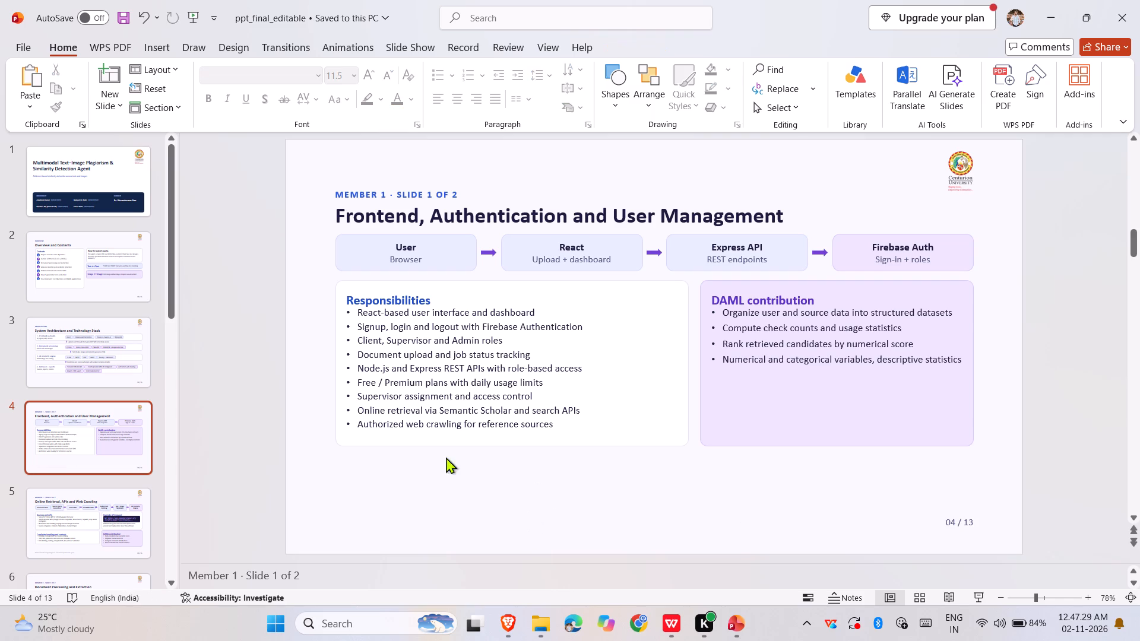
Delete the "DAML contribution" heading from the purple box on the Frontend, Authentication and User Management slide.
click(99, 506)
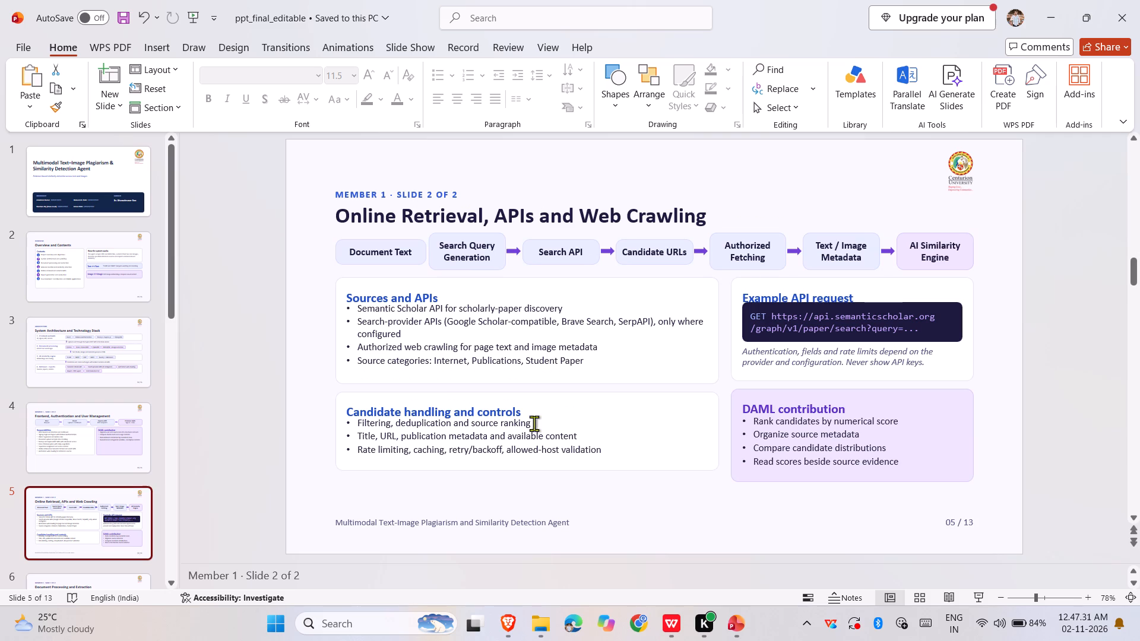
click(90, 455)
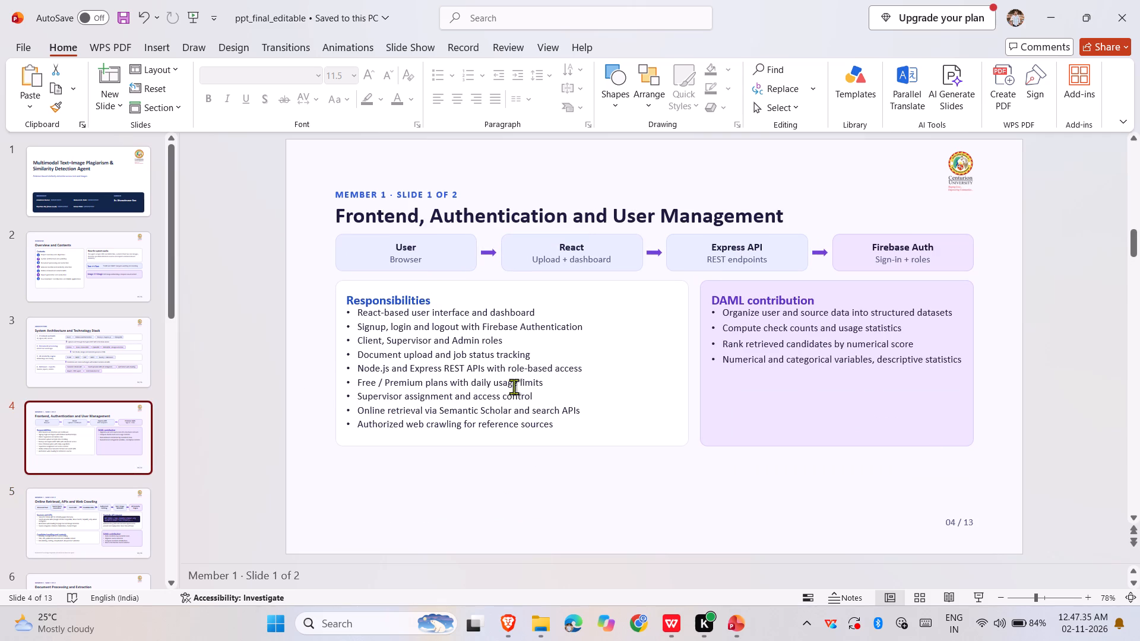
click(793, 294)
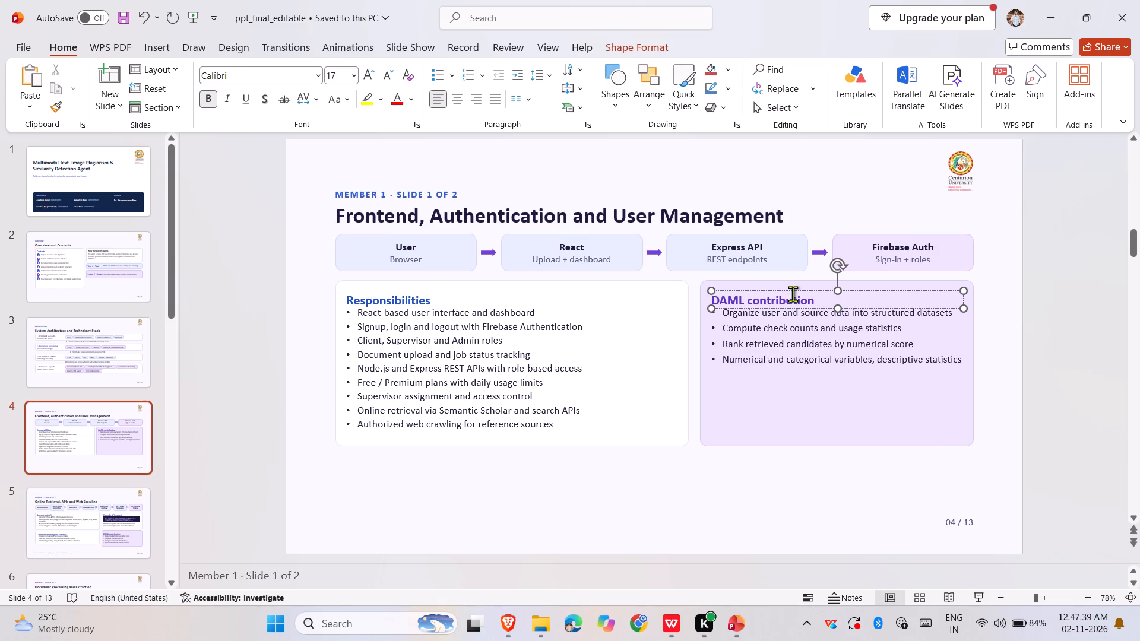
click(849, 291)
key(Delete)
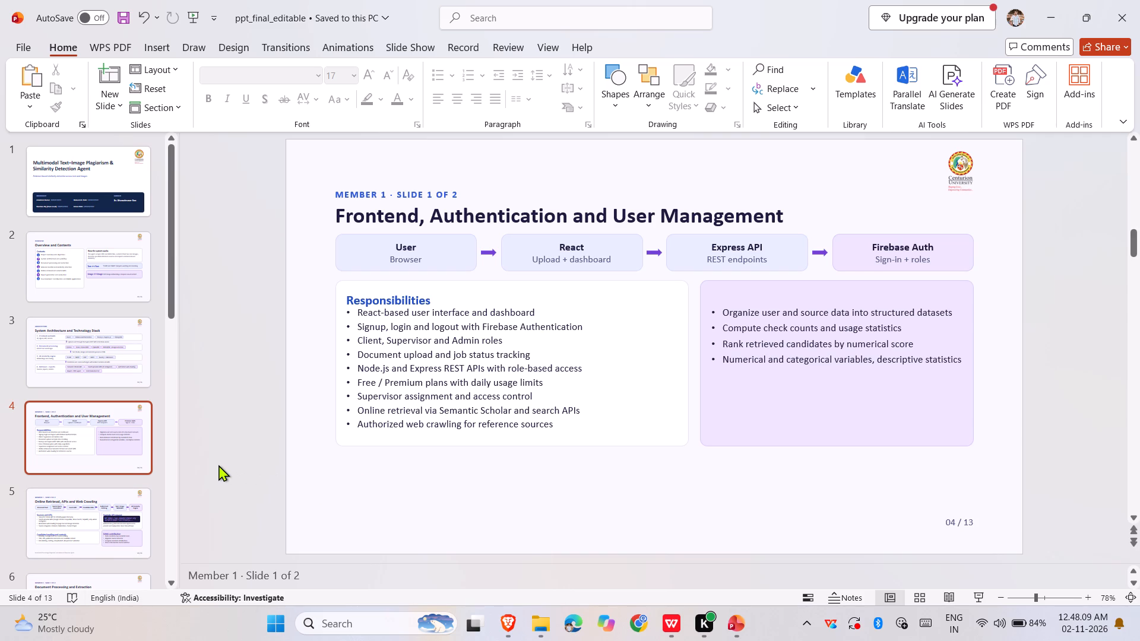
Remove "SLIDE 2 OF 2" from the label above the Online Retrieval, APIs and Web Crawling title, keeping "MEMBER 1 ·".
click(68, 525)
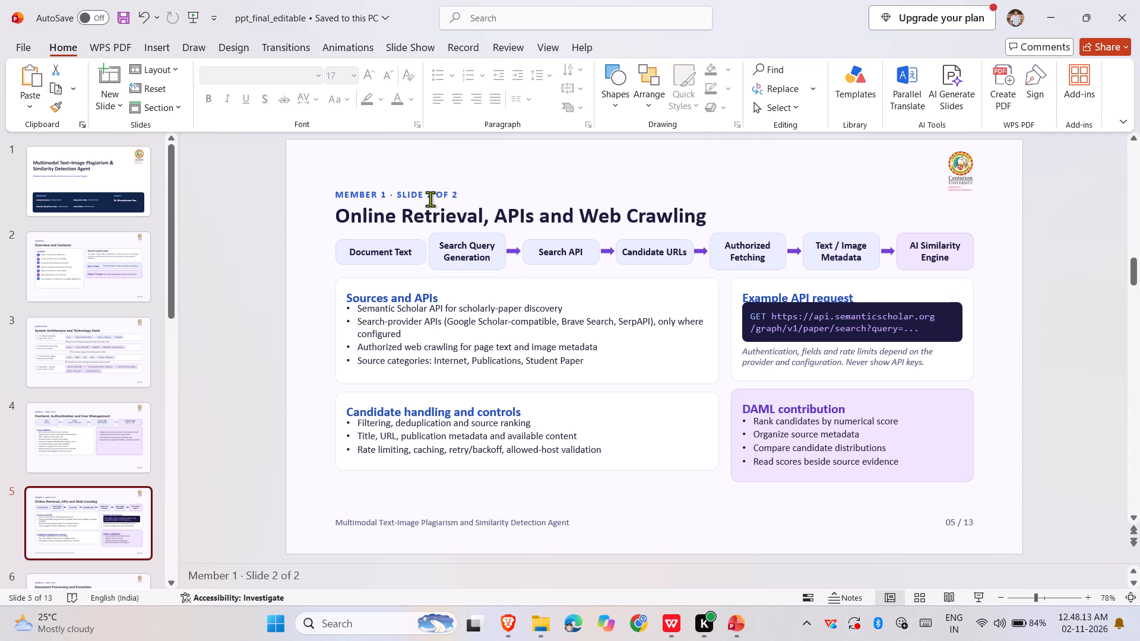
click(432, 196)
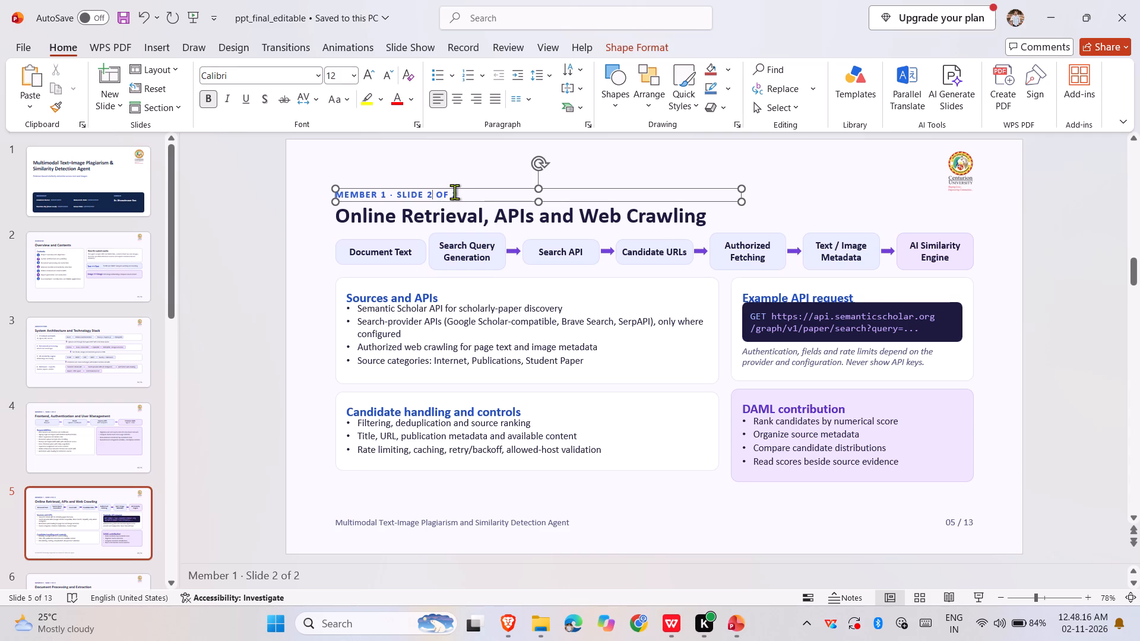
click(457, 195)
key(BackSpace)
key(BackSpace)
key(BackSpace)
key(BackSpace)
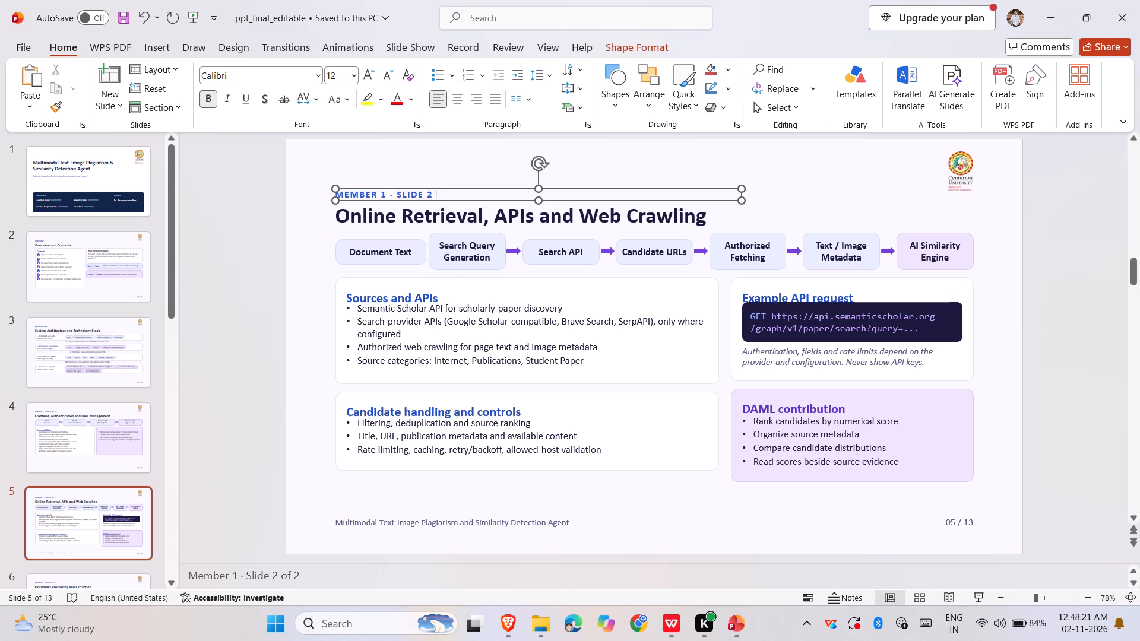
key(BackSpace)
key(BackSpace)
key(BackSpace)
key(BackSpace)
key(BackSpace)
key(BackSpace)
key(BackSpace)
key(BackSpace)
click(462, 161)
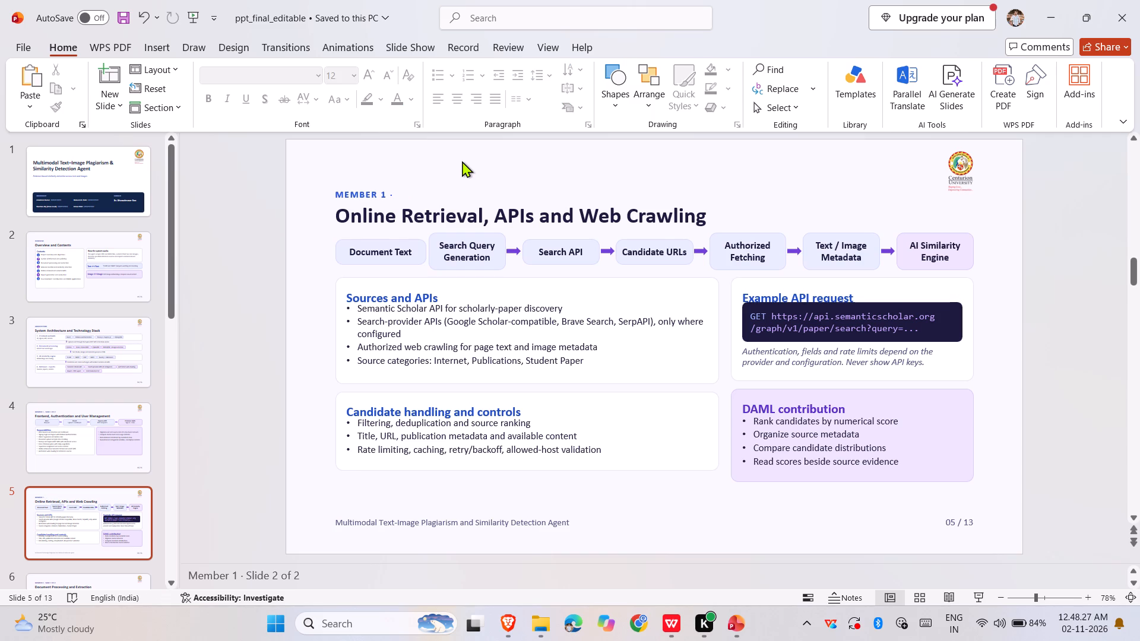
Add the first member's name and a line break after "MEMBER 1 ·" on the Online Retrieval, APIs and Web Crawling slide.
click(381, 194)
drag(395, 195, 426, 195)
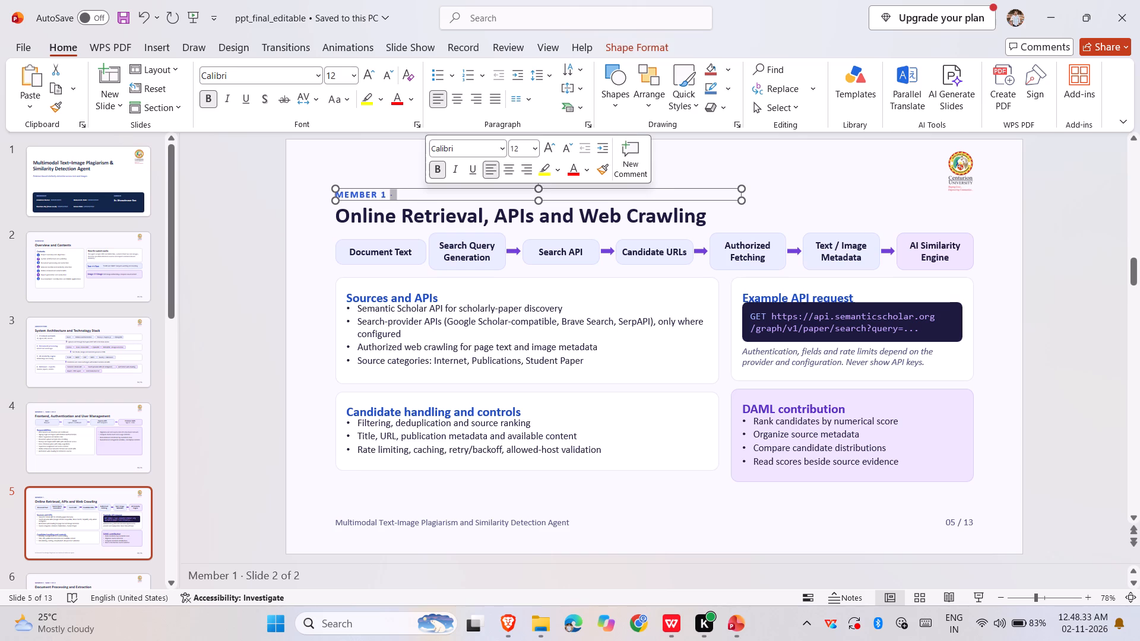
click(426, 195)
drag(396, 192, 475, 195)
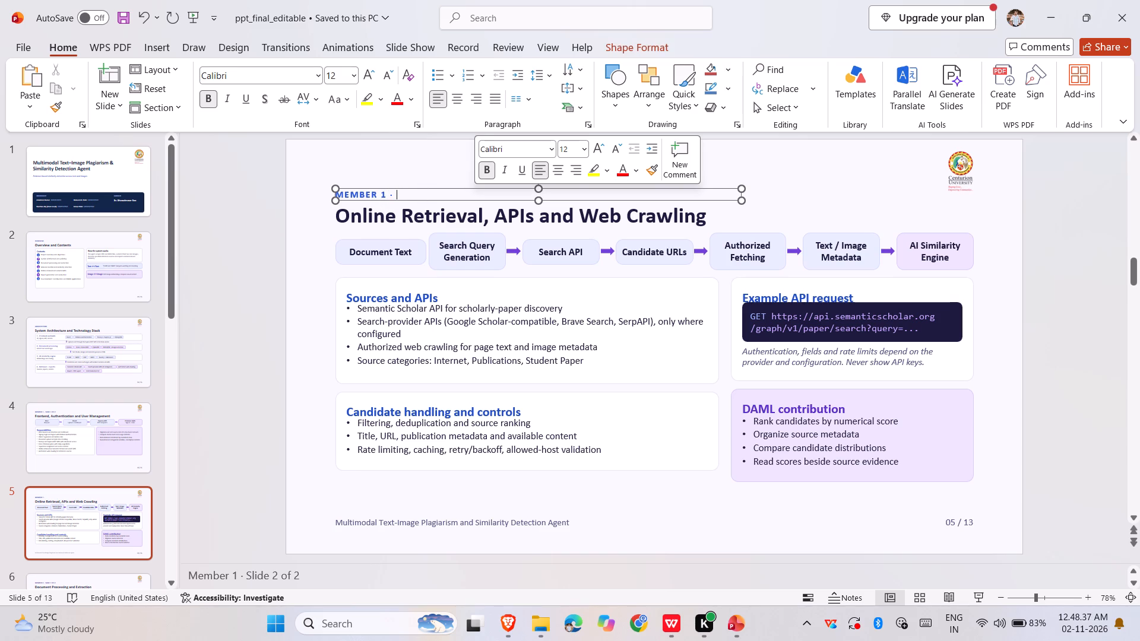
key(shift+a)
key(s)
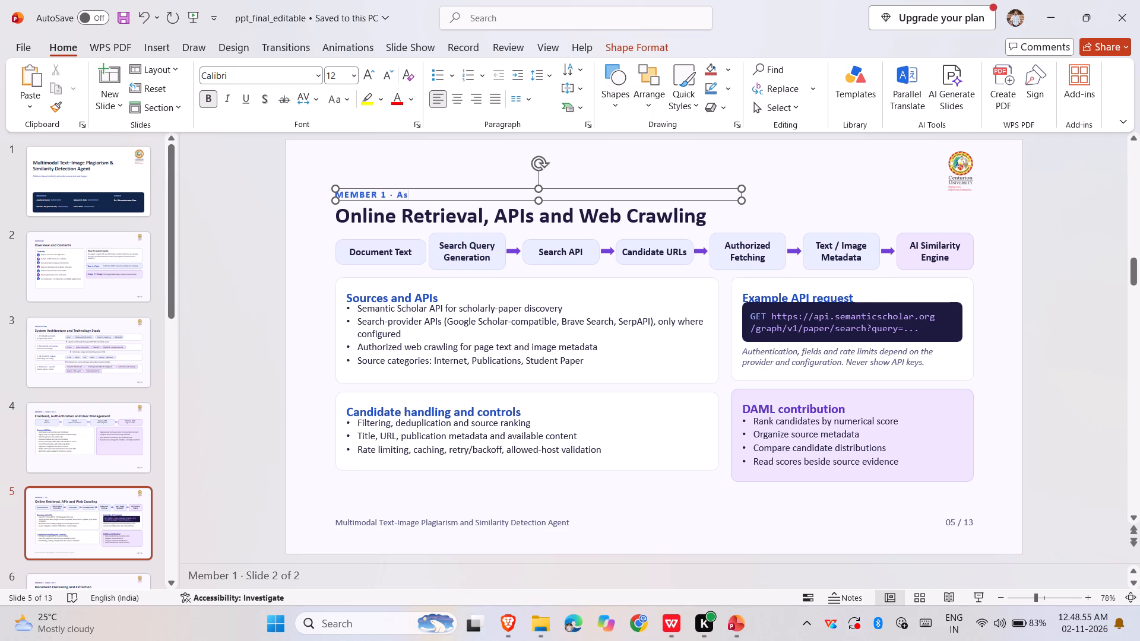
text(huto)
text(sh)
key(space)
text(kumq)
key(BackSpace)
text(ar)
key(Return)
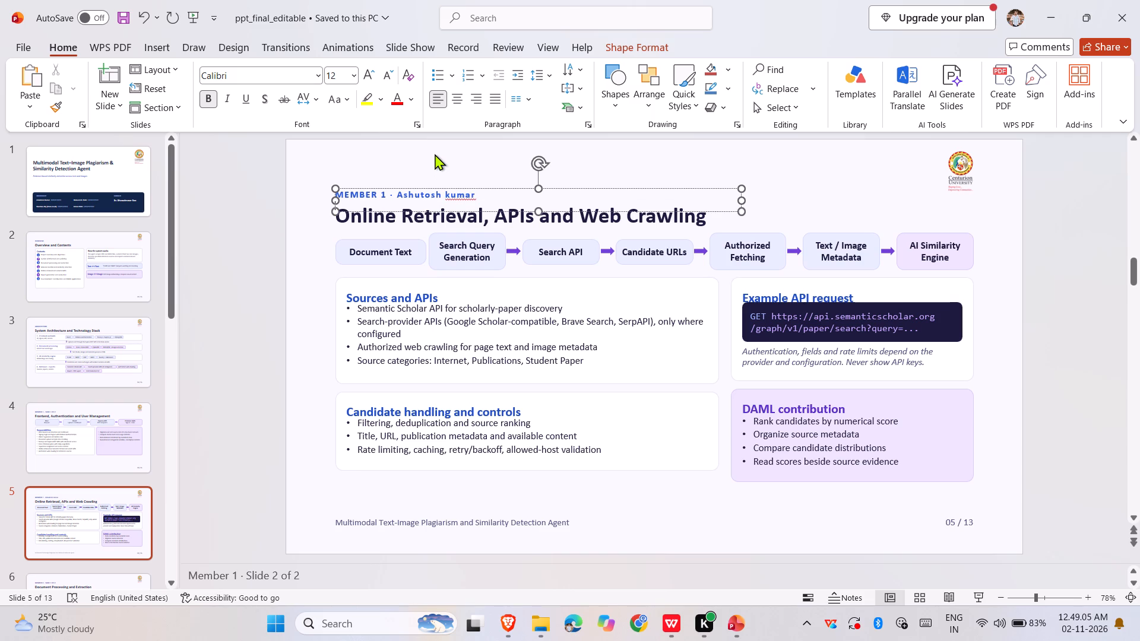
click(435, 154)
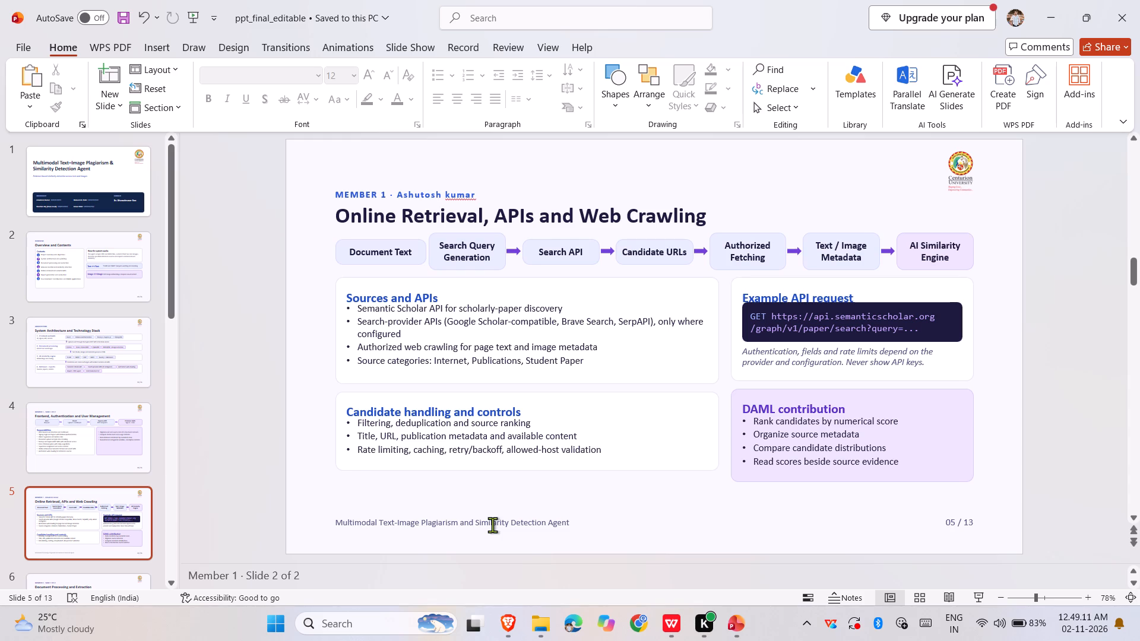
Remove "SLIDE 1 OF 2" from the label above the Frontend, Authentication and User Management title, keeping "MEMBER 1 ·".
click(65, 433)
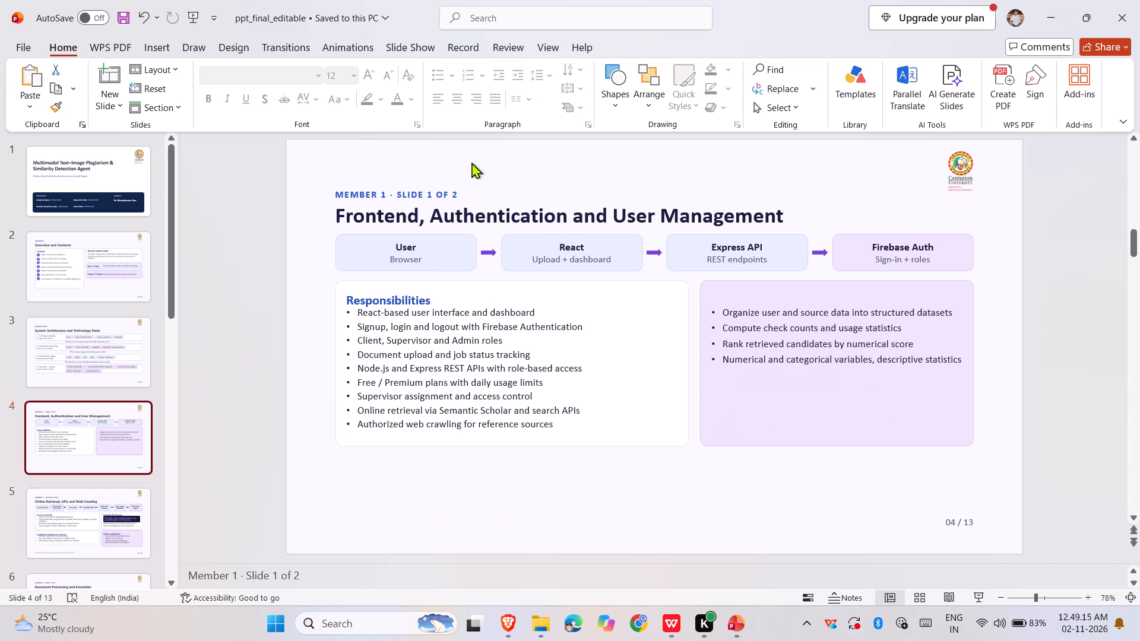
click(453, 197)
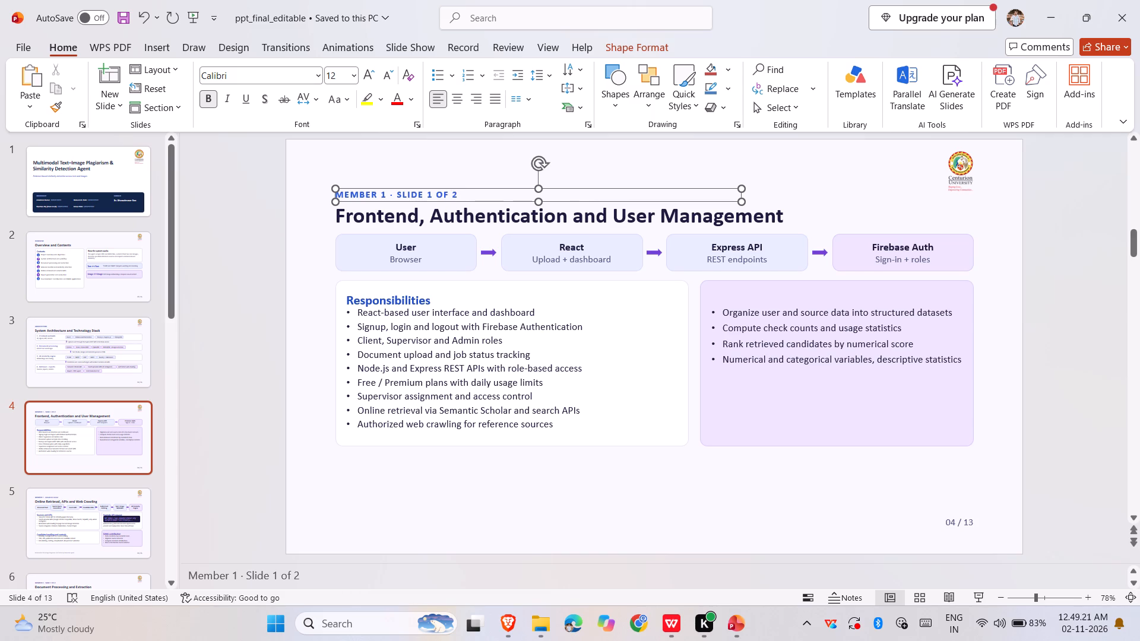
click(476, 188)
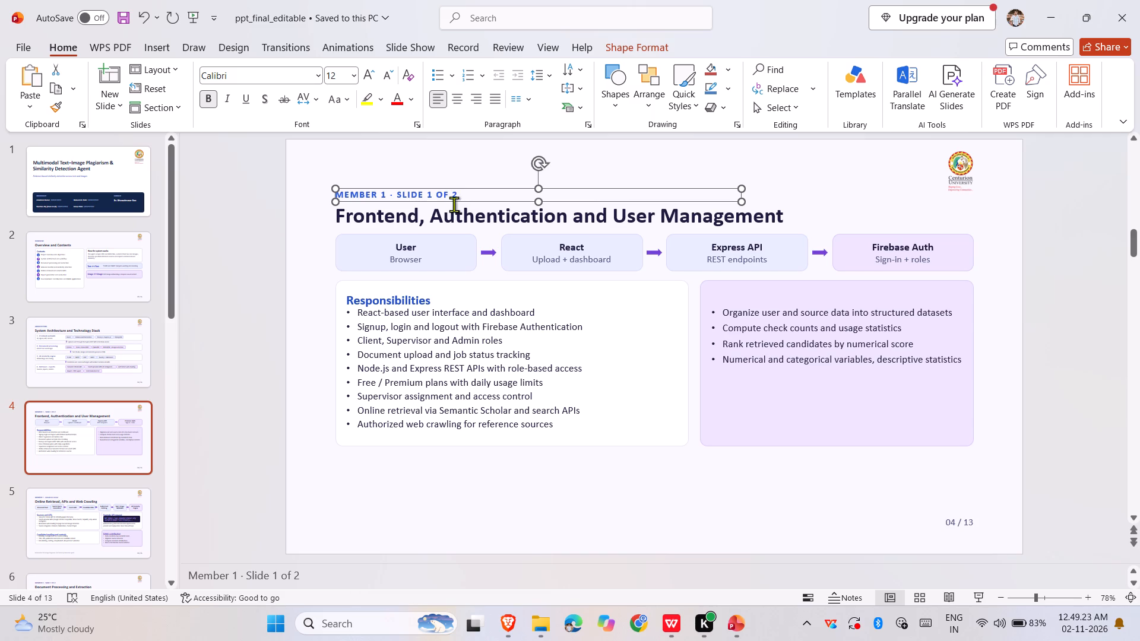
click(455, 191)
key(BackSpace)
key(BackSpace)
key(BackSpace)
key(BackSpace)
key(BackSpace)
key(BackSpace)
key(BackSpace)
key(BackSpace)
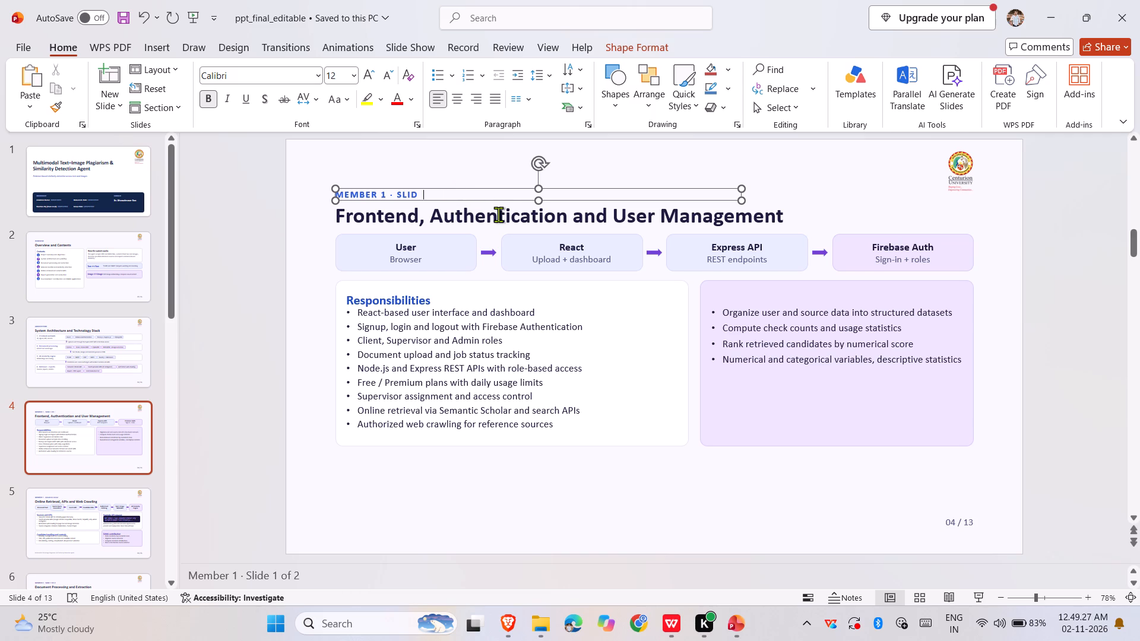
key(BackSpace)
key(BackSpace)
key(BackSpace)
key(BackSpace)
Add the first member's given name, capitalized, after "MEMBER 1 ·" on the Frontend, Authentication and User Management slide.
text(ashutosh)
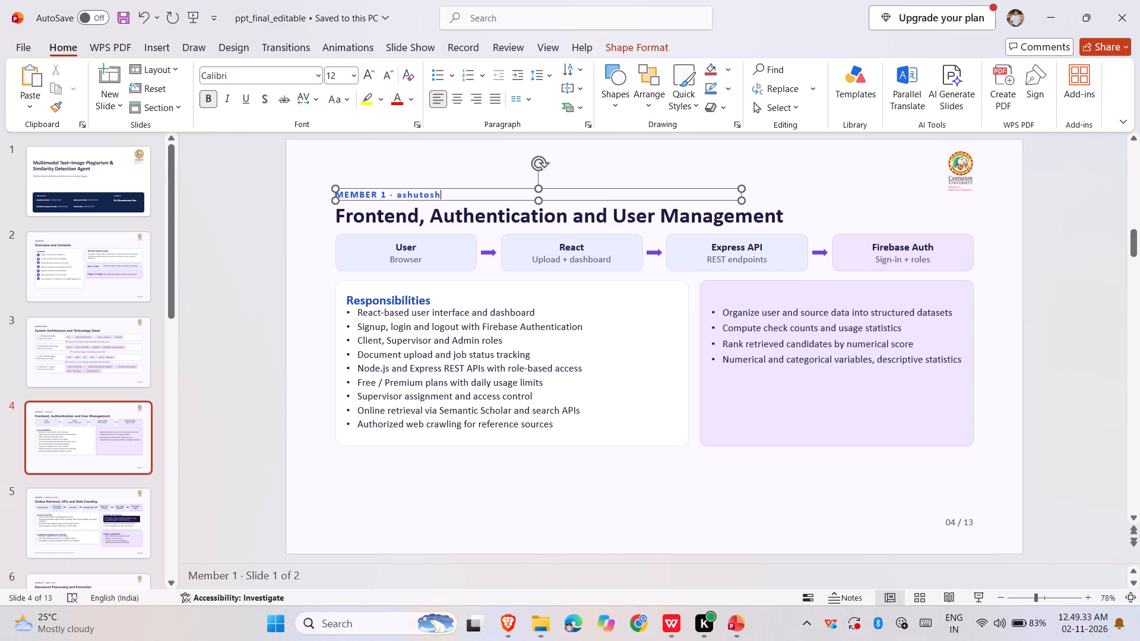
click(405, 195)
key(Left)
key(BackSpace)
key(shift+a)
Append the first member's surname to the "MEMBER 1 ·" label on the Frontend, Authentication and User Management slide, using the title slide as reference.
click(94, 201)
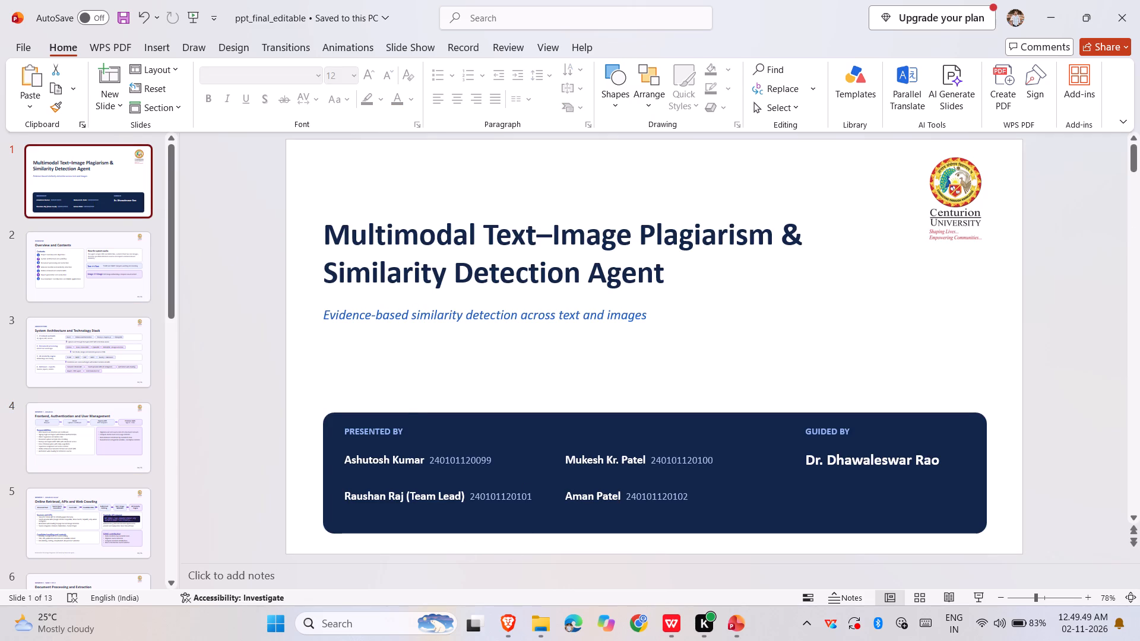
click(88, 350)
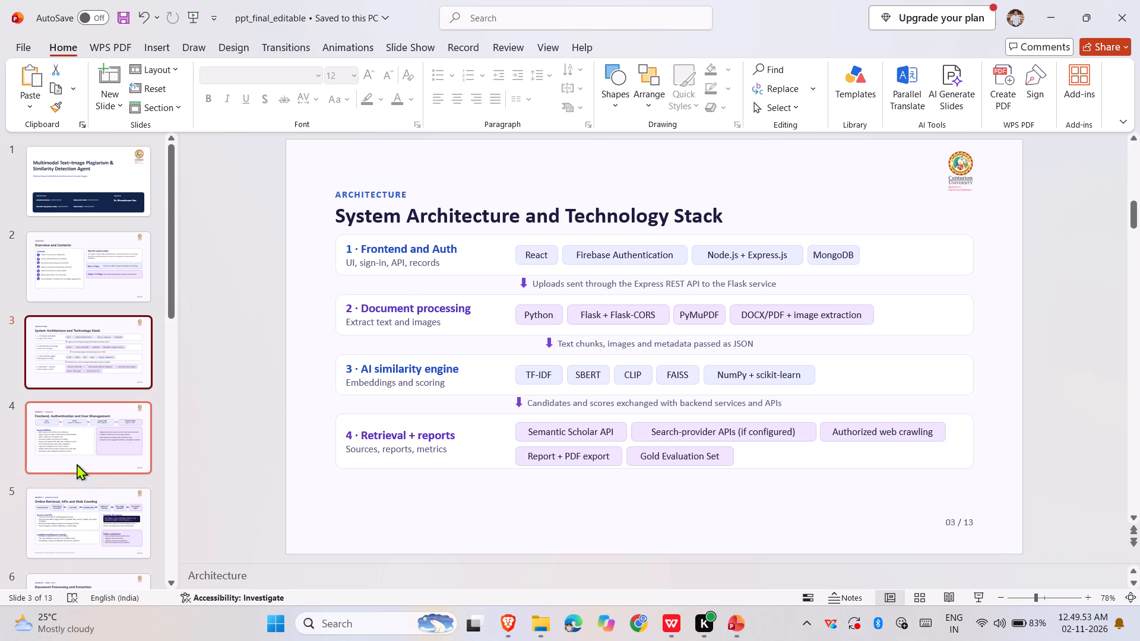
click(74, 464)
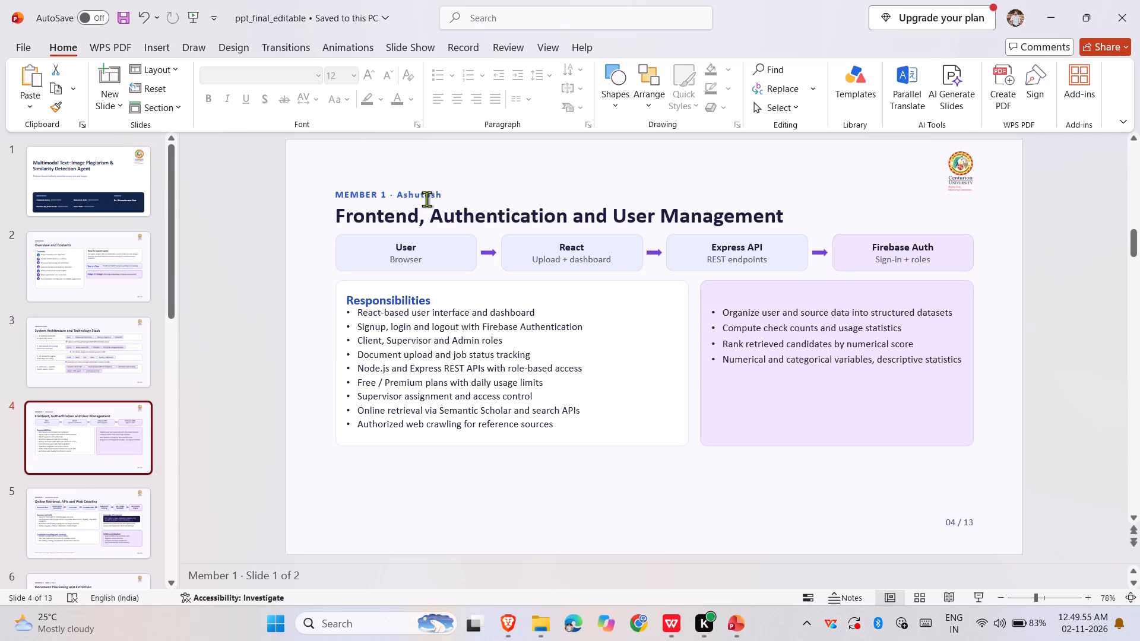
click(426, 198)
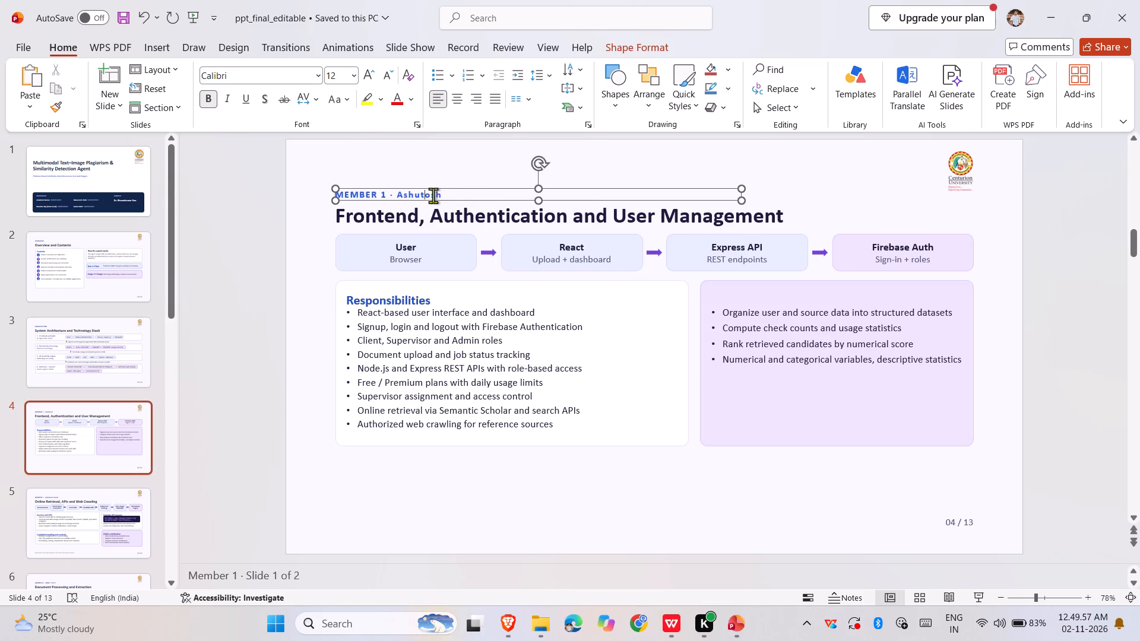
click(444, 196)
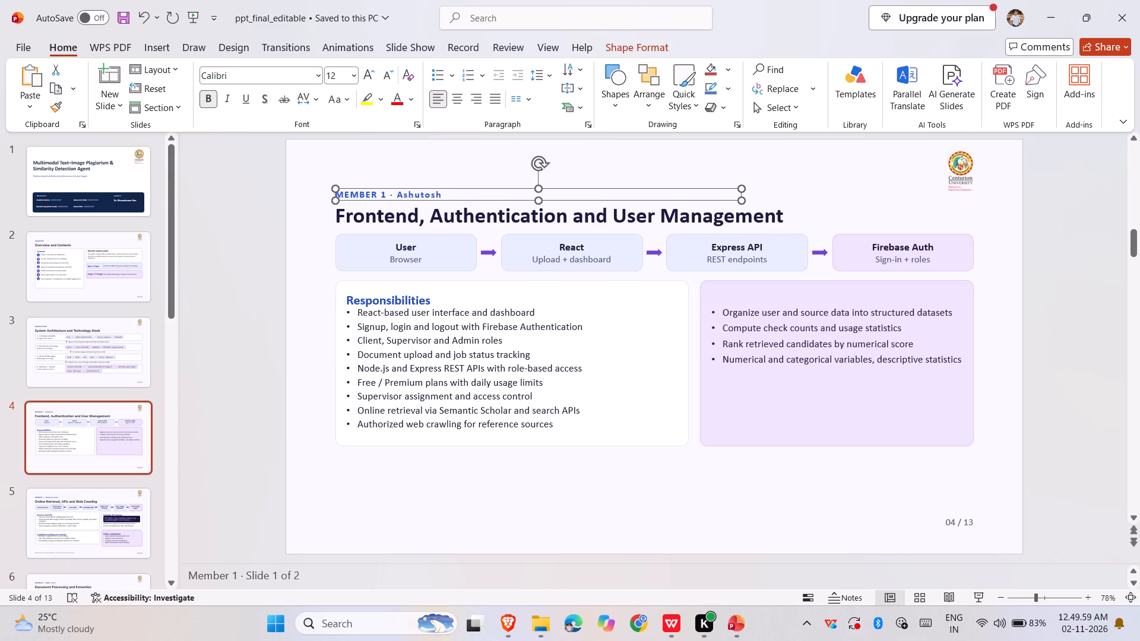
click(413, 194)
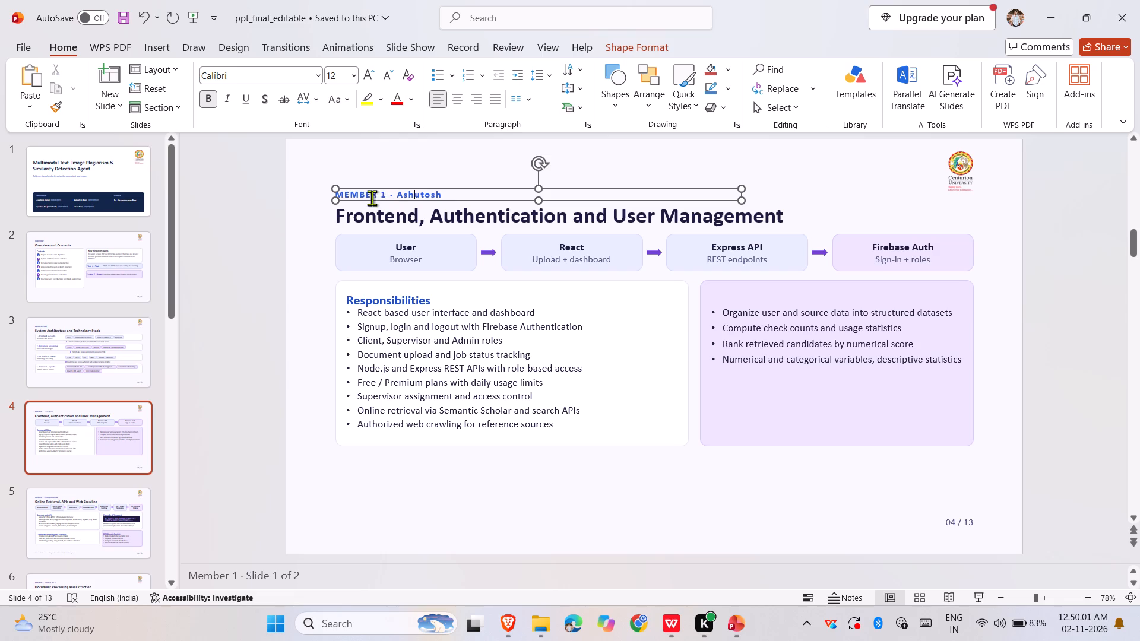
key(Right)
key(Right)
key(Right)
key(Right)
key(Right)
key(Right)
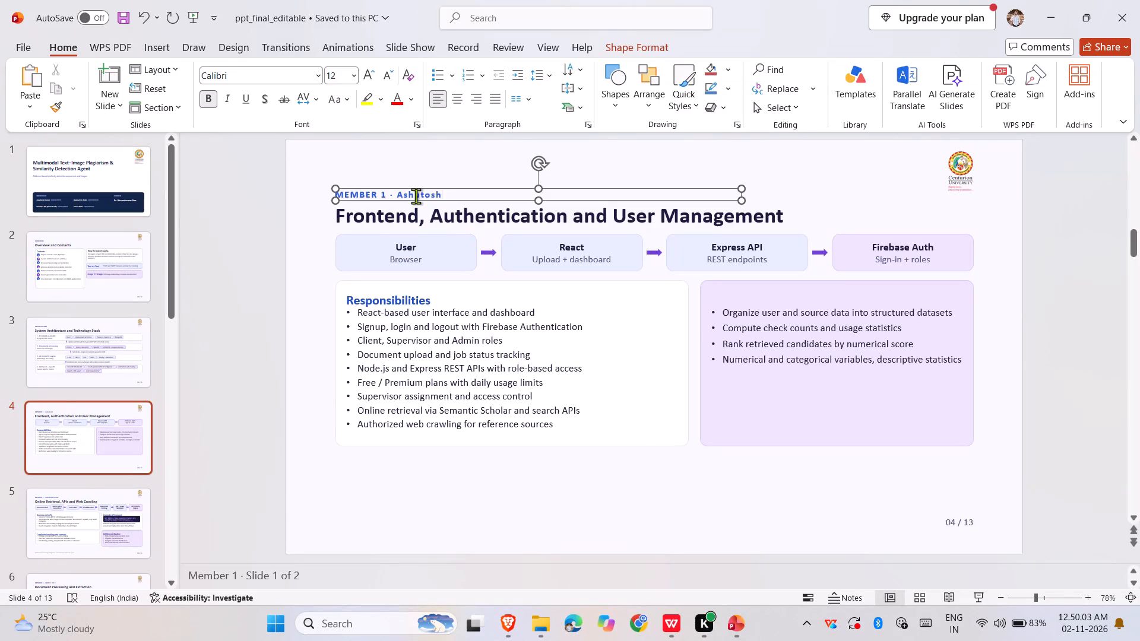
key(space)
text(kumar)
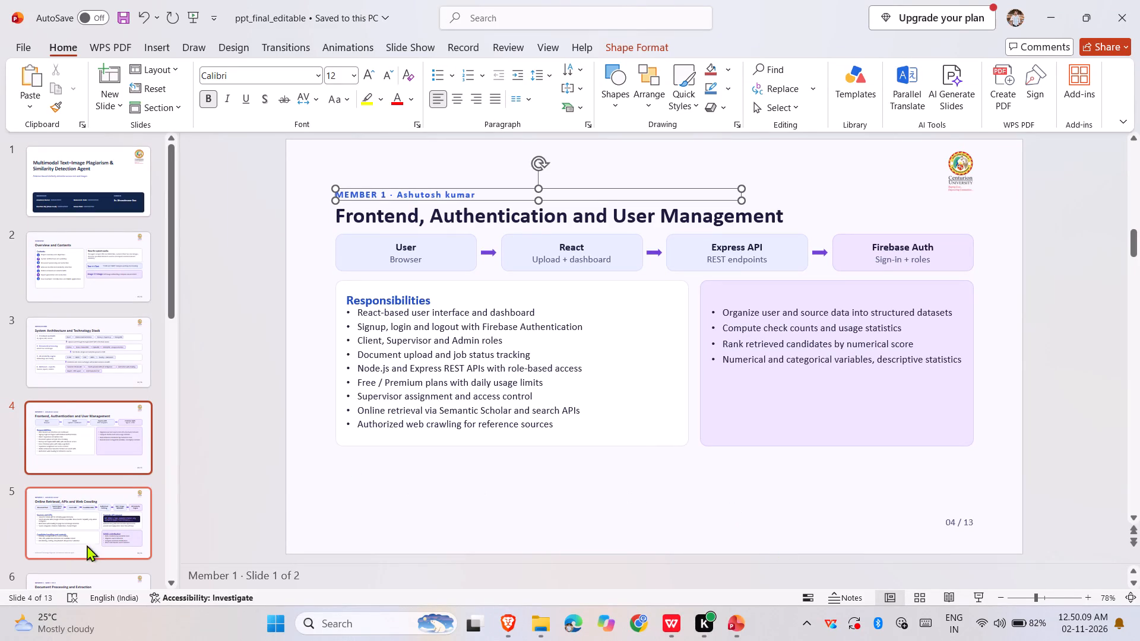
Delete the "Multimodal Text-Image Plagiarism and Similarity Detection Agent" footer from the Online Retrieval, APIs and Web Crawling slide.
click(122, 548)
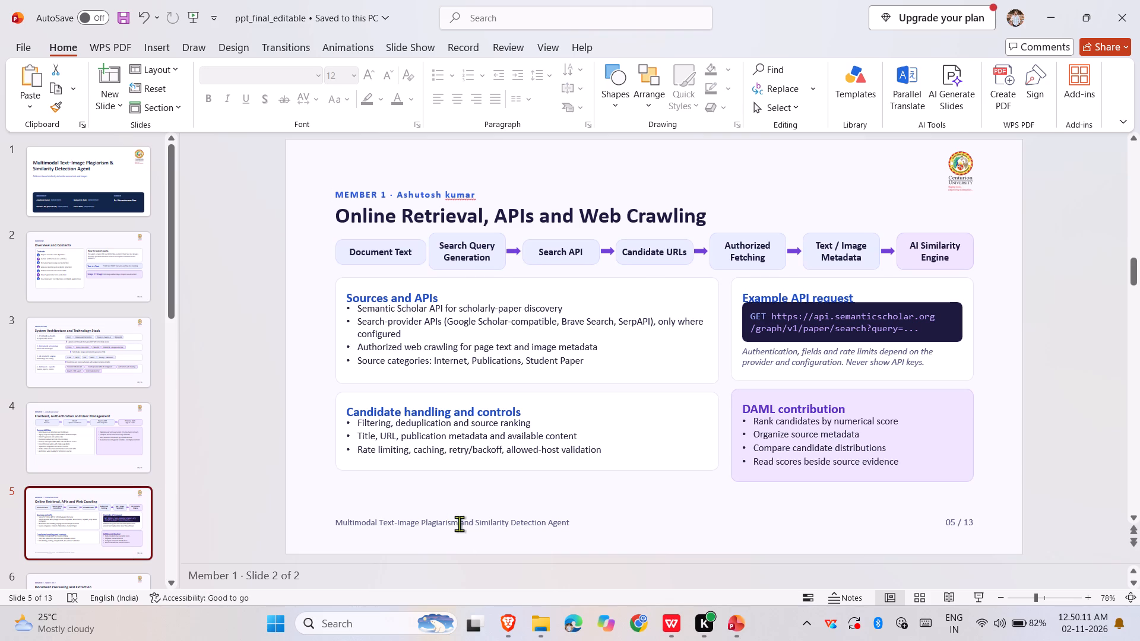
click(458, 523)
click(483, 514)
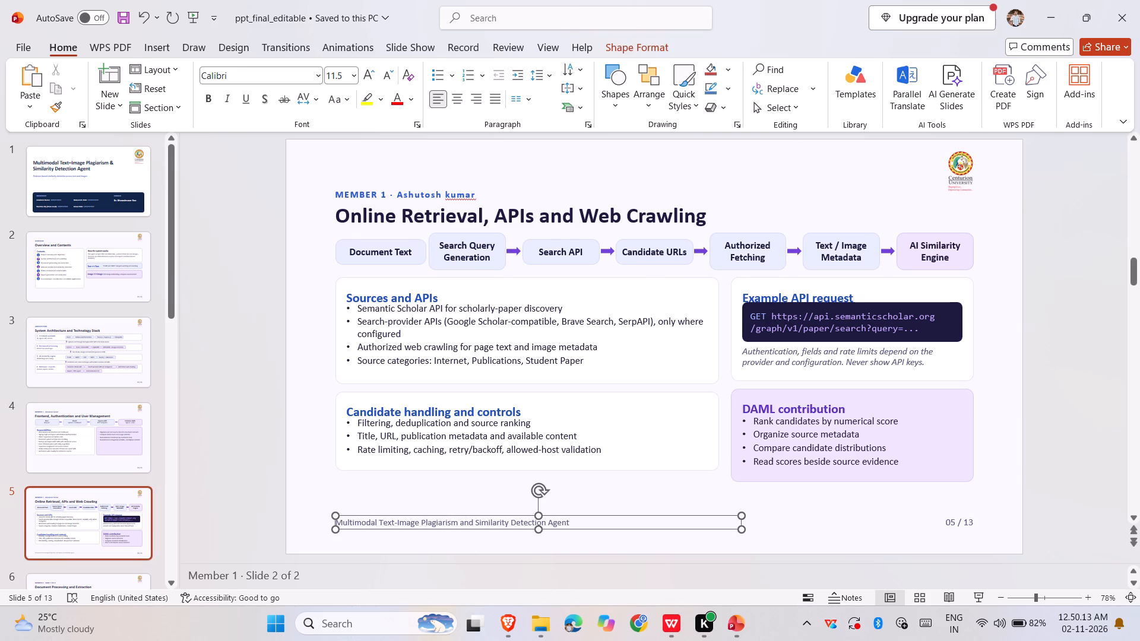
key(Delete)
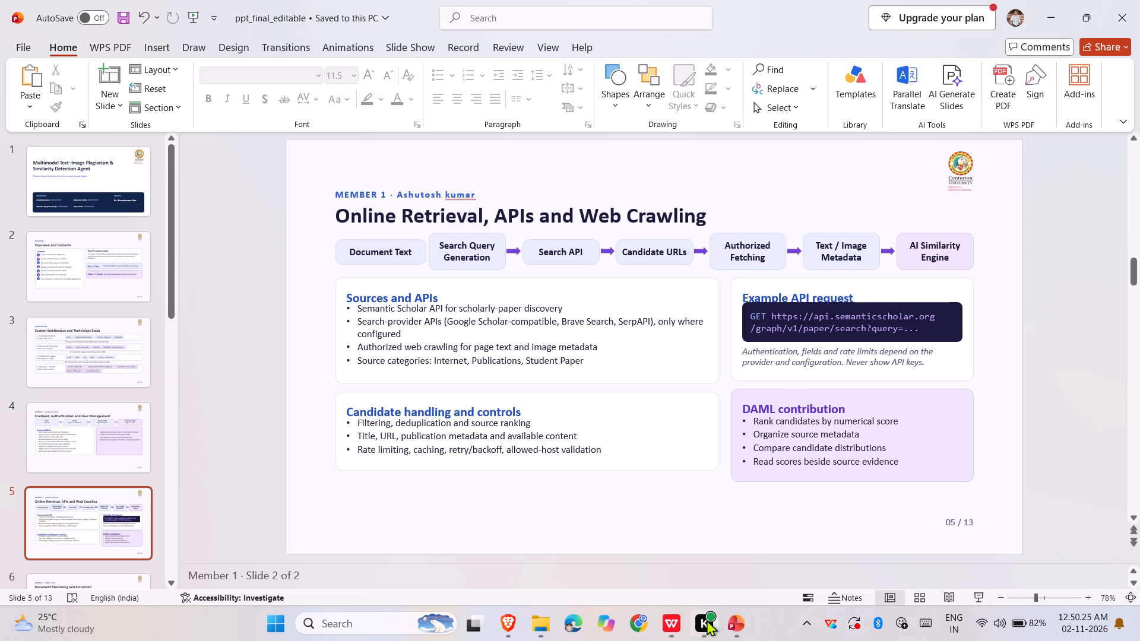
Delete the "DAML contribution" heading from the purple box on the Online Retrieval, APIs and Web Crawling slide.
click(819, 414)
click(862, 401)
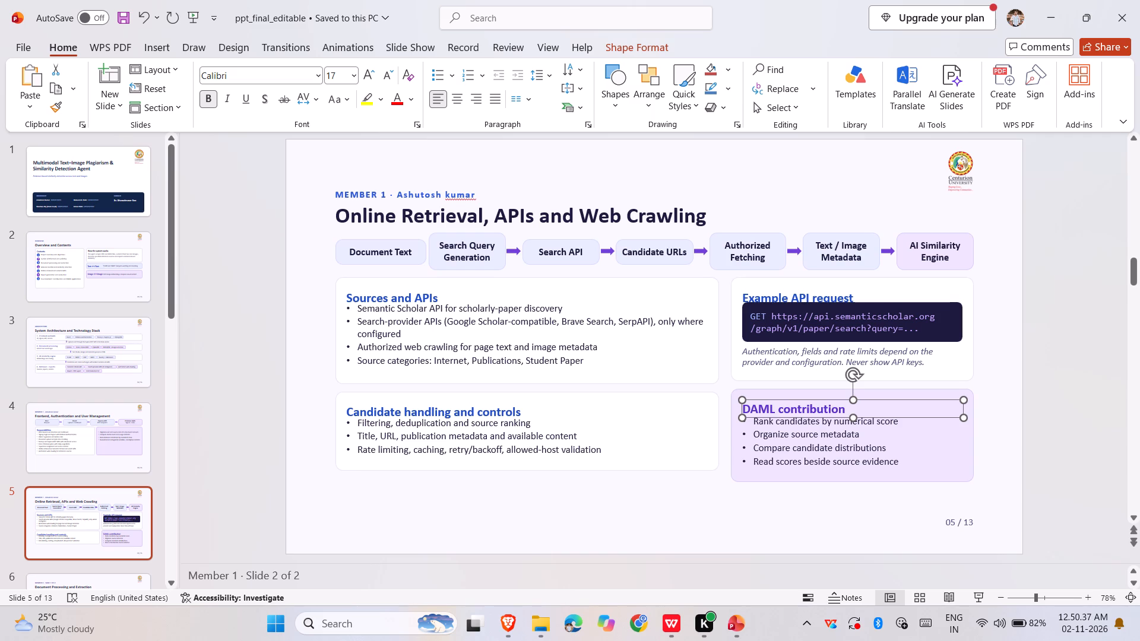
key(Delete)
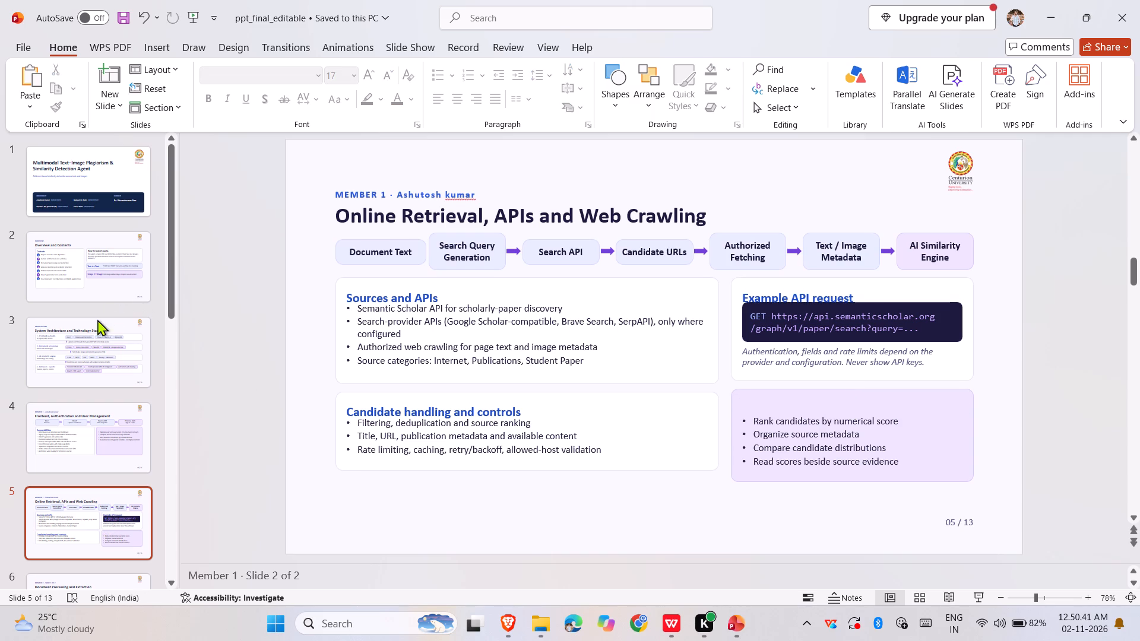
Delete the "DAML contribution" heading from the purple box on the Document Processing and Extraction slide.
scroll(55, 513, down, 1)
click(55, 513)
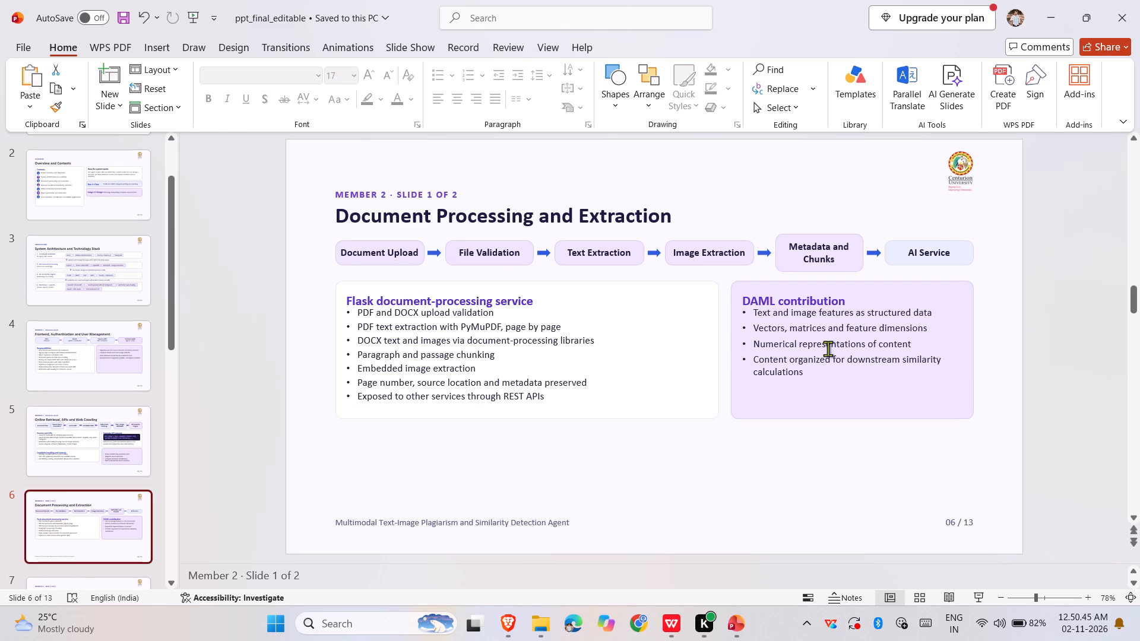
click(812, 300)
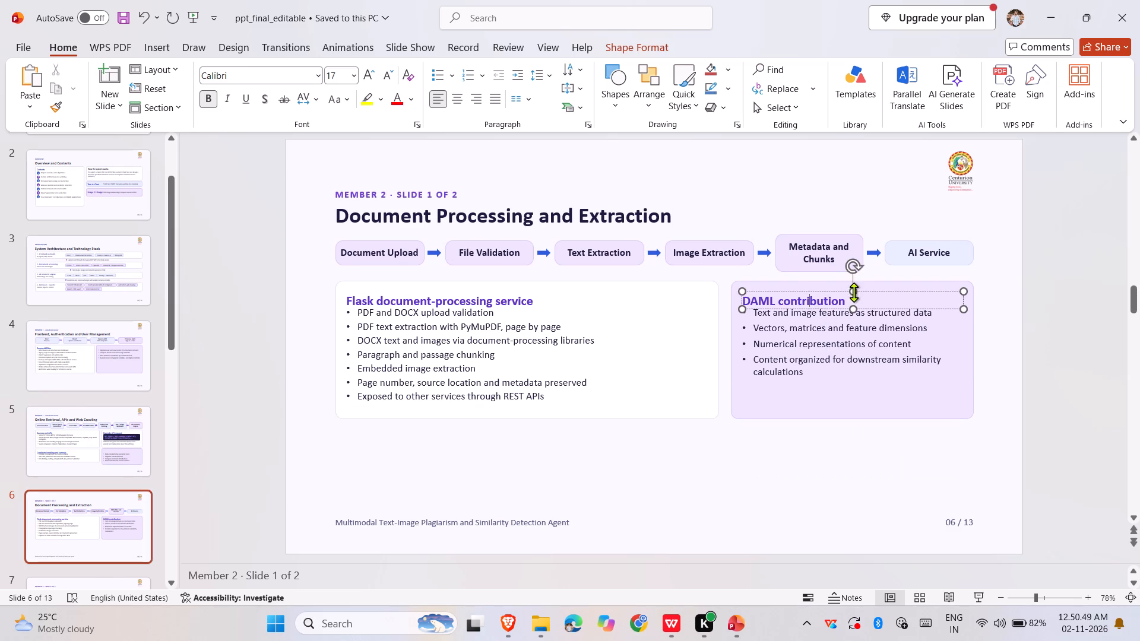
click(859, 291)
key(Delete)
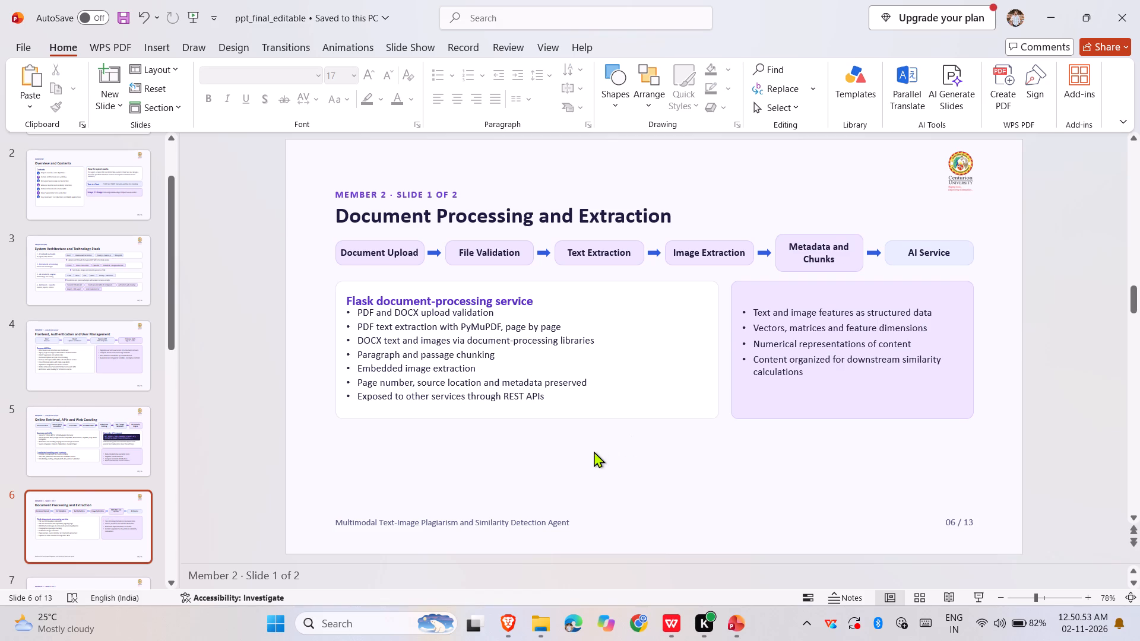
Delete the "Multimodal Text-Image Plagiarism and Similarity Detection Agent" footer from the Document Processing and Extraction slide.
click(547, 520)
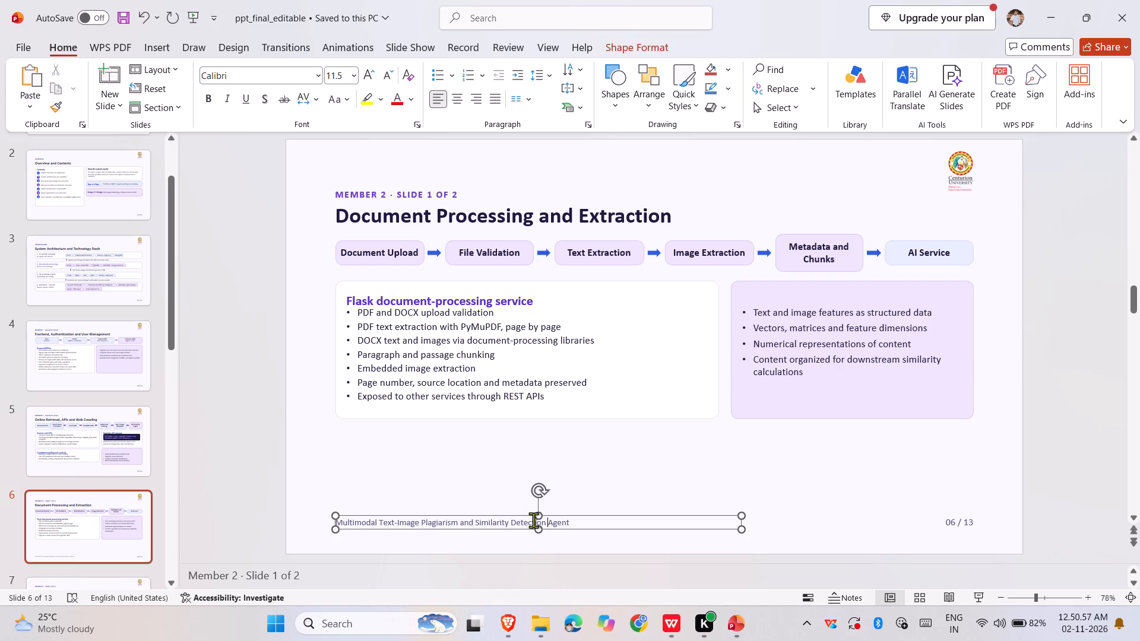
click(529, 512)
key(Delete)
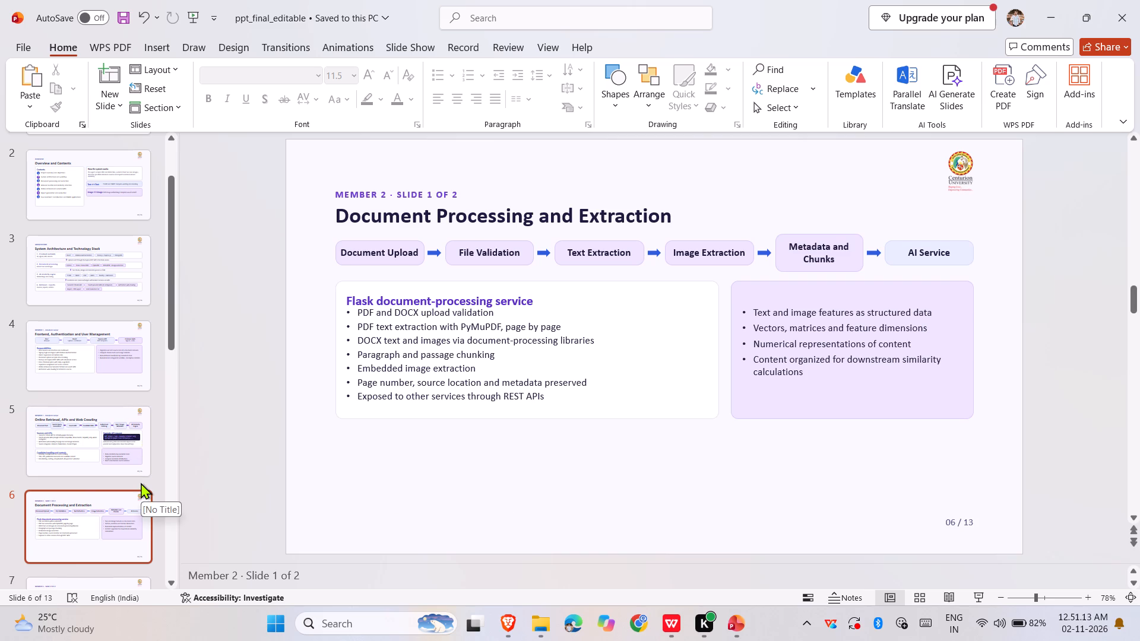
Remove "SLIDE 1 OF 2" from the label above the Document Processing and Extraction title, keeping "MEMBER 2 ·".
scroll(141, 483, down, 1)
click(422, 195)
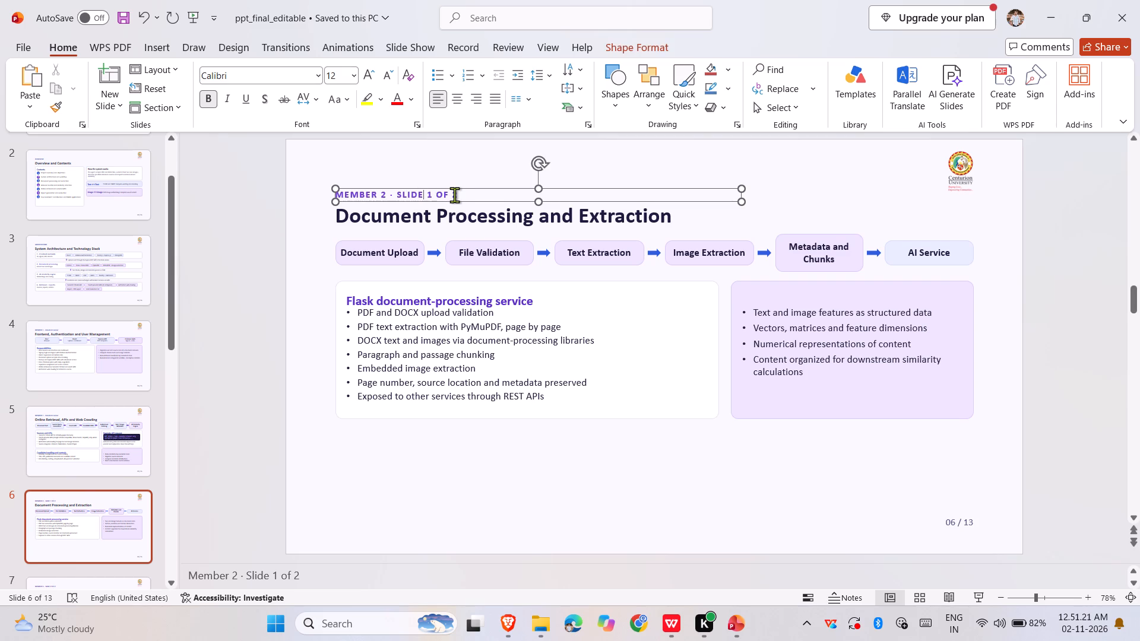
key(Right)
key(Right)
key(Right)
key(Right)
key(Right)
key(Right)
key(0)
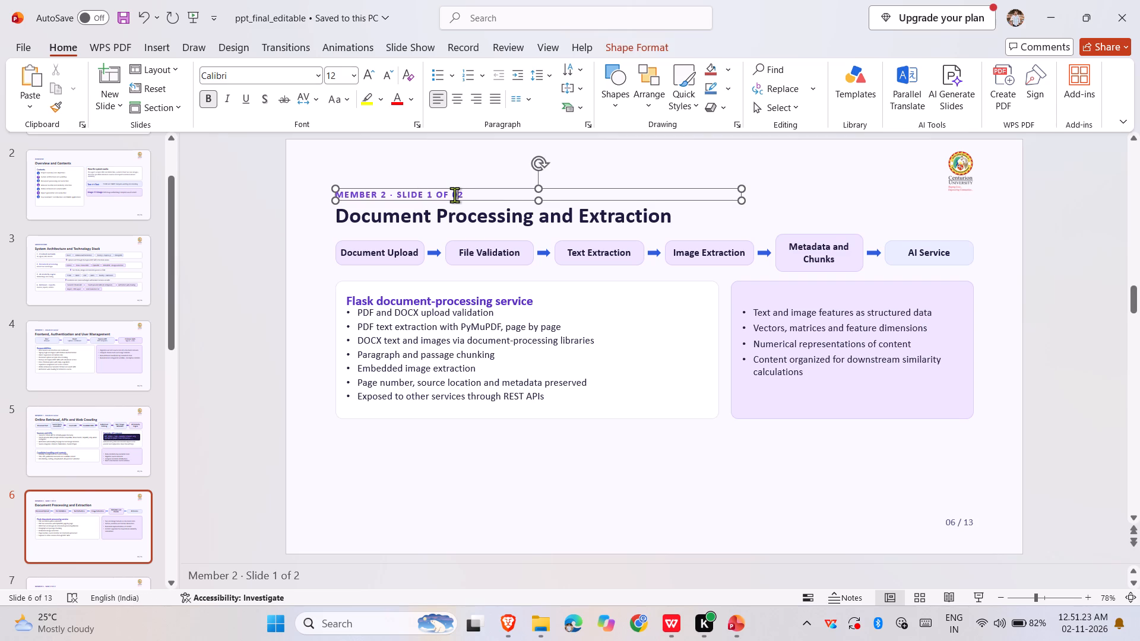
key(Right)
key(BackSpace)
key(BackSpace)
key(BackSpace)
key(BackSpace)
key(BackSpace)
key(BackSpace)
key(BackSpace)
key(BackSpace)
key(BackSpace)
key(BackSpace)
key(BackSpace)
key(BackSpace)
key(BackSpace)
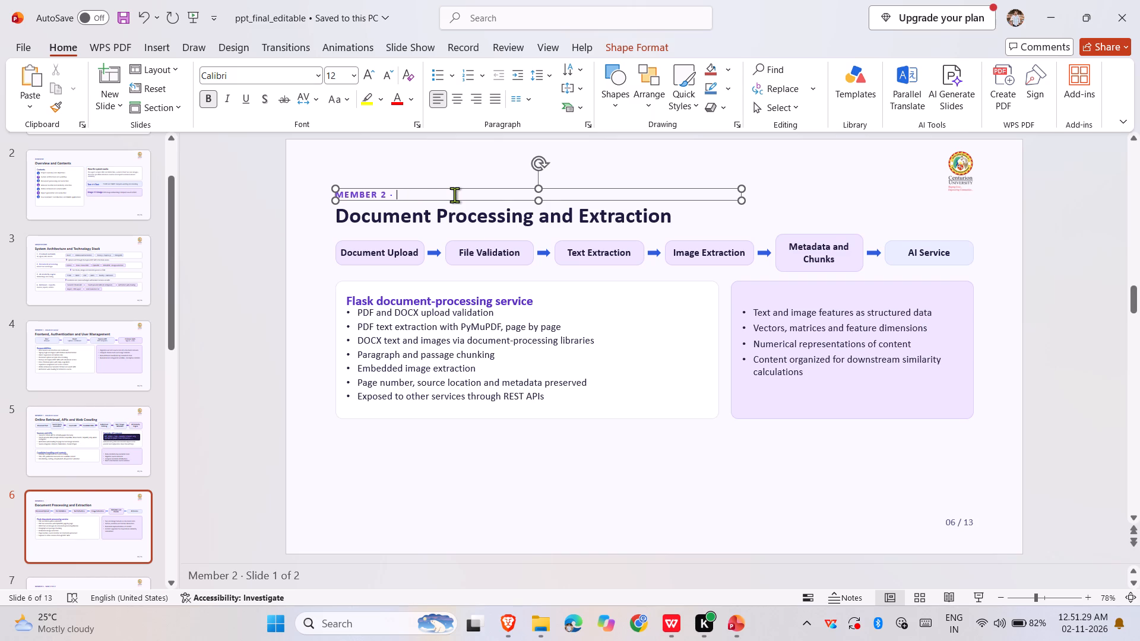
click(509, 528)
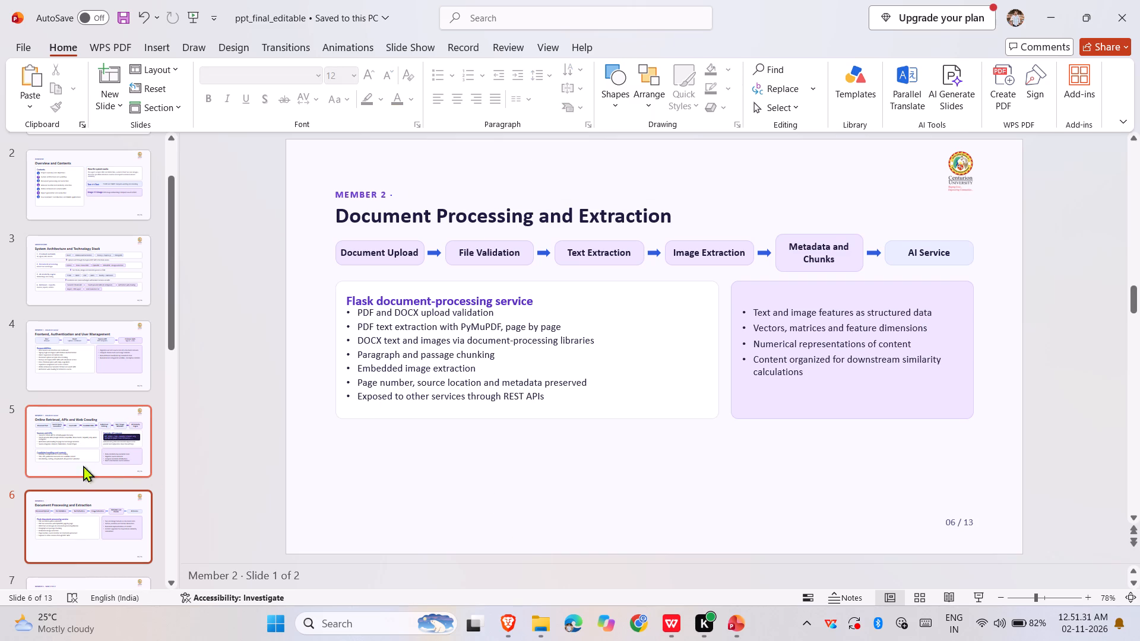
Remove "SLIDE 2 OF 2" from the label above the Extraction APIs, Preprocessing and DAML title, keeping "MEMBER 2 ·".
scroll(110, 469, down, 1)
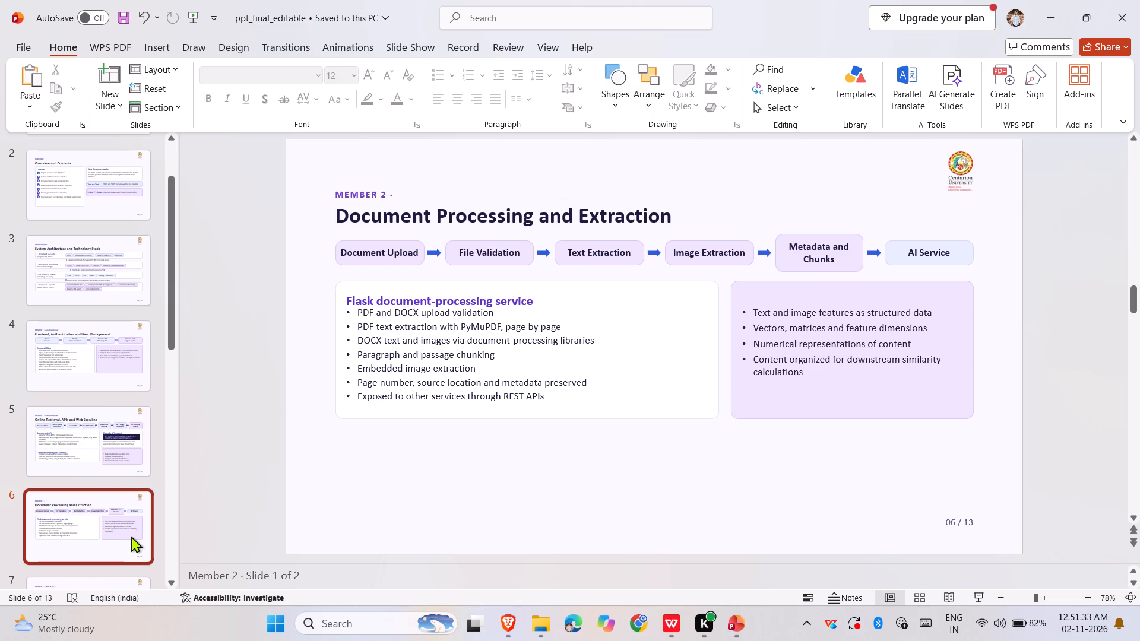
click(131, 536)
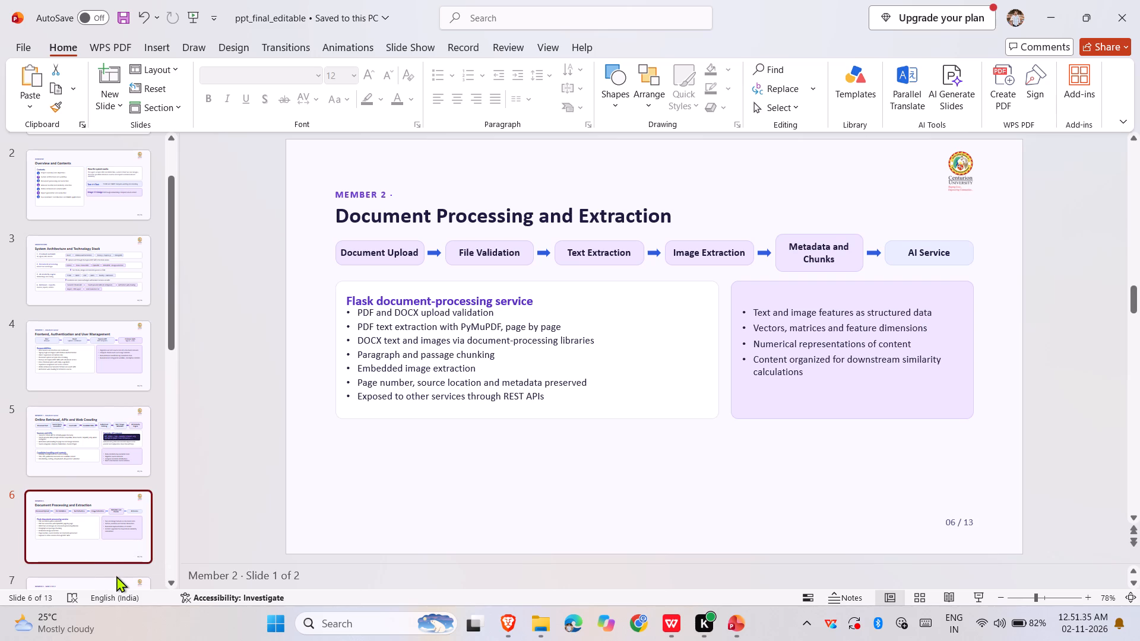
key(Down)
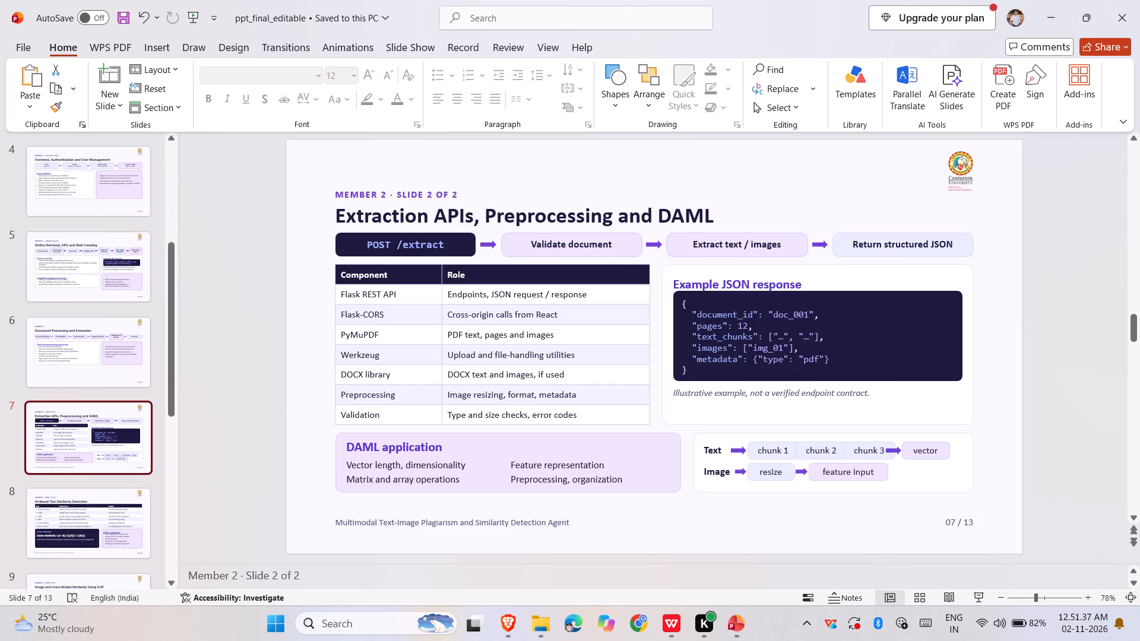
click(457, 193)
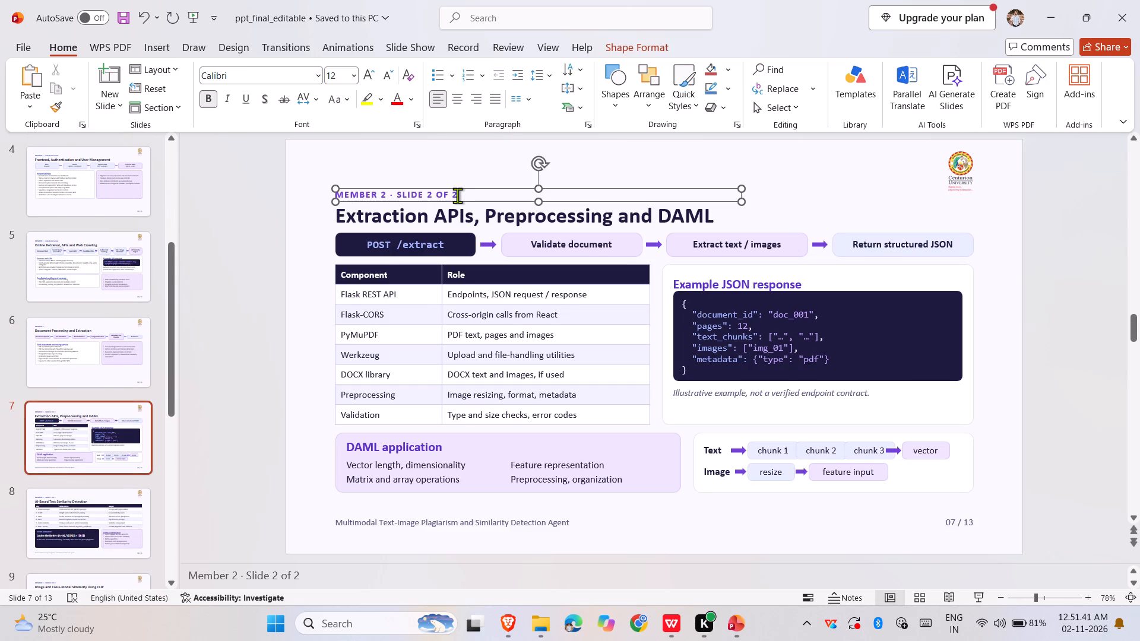
click(457, 196)
key(BackSpace)
key(BackSpace)
key(BackSpace)
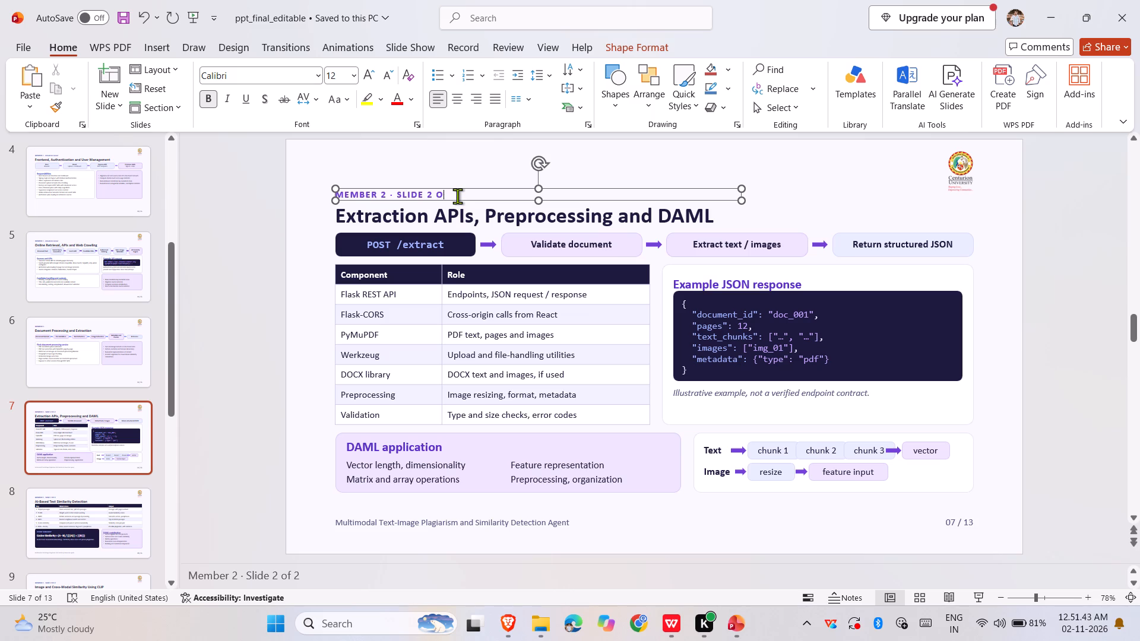
key(BackSpace)
key(BackSpace)
key(BackSpace)
key(BackSpace)
key(BackSpace)
key(BackSpace)
key(BackSpace)
key(BackSpace)
key(BackSpace)
key(BackSpace)
Delete the "Multimodal Text-Image Plagiarism and Similarity Detection Agent" footer from the Extraction APIs, Preprocessing and DAML slide.
click(550, 528)
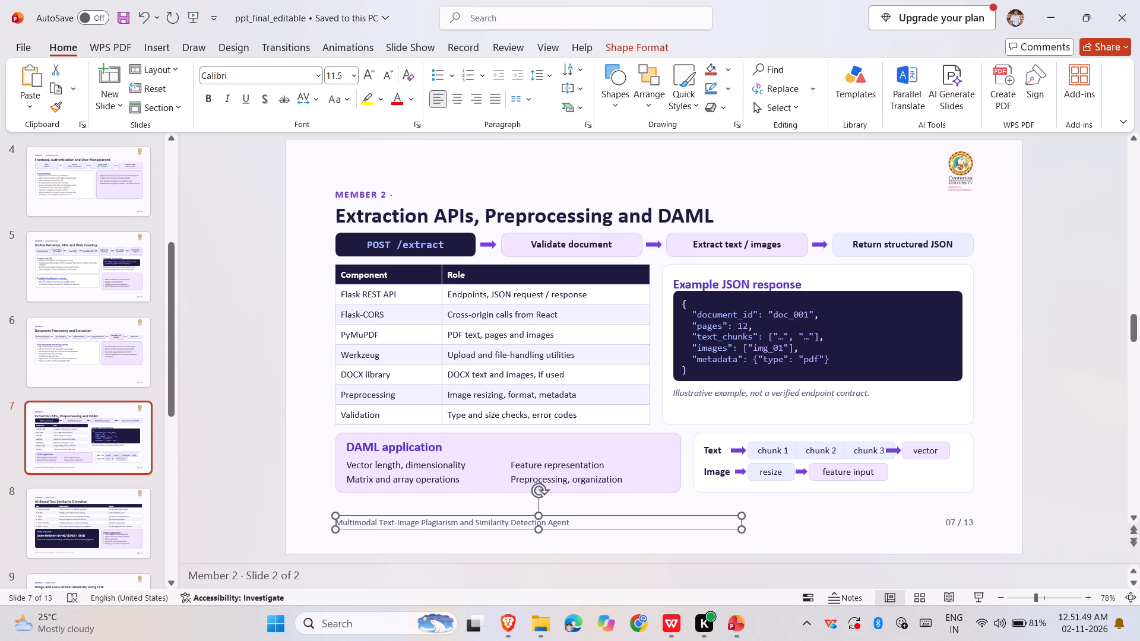
click(544, 516)
key(Delete)
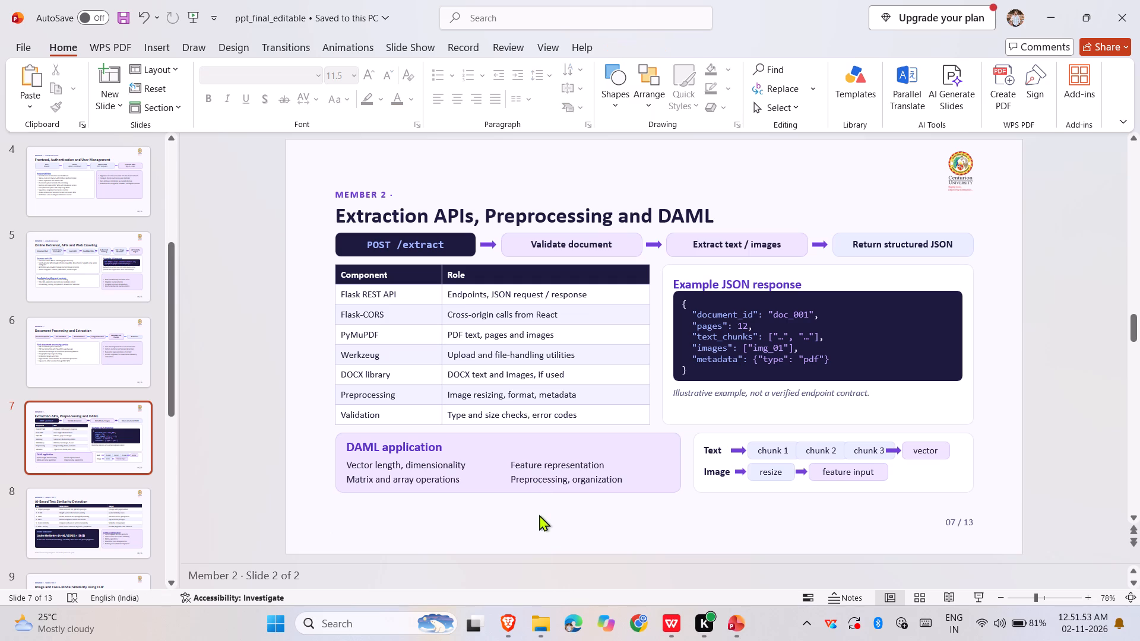
Delete the purple "DAML application" box below the component table, together with its heading and both text columns.
click(499, 467)
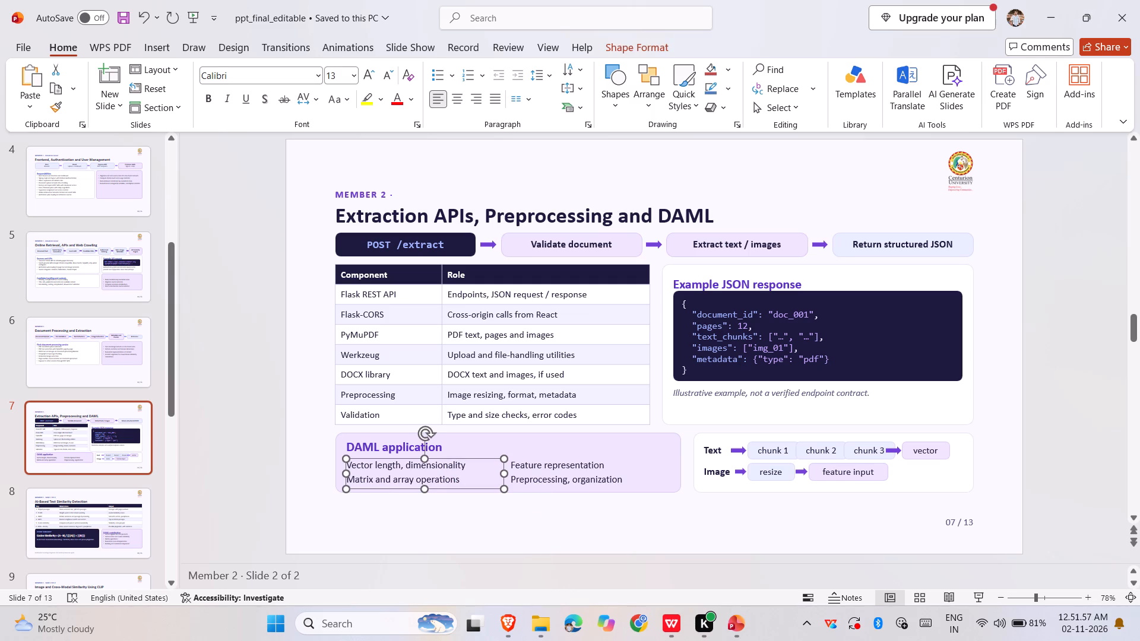
key(Delete)
click(490, 450)
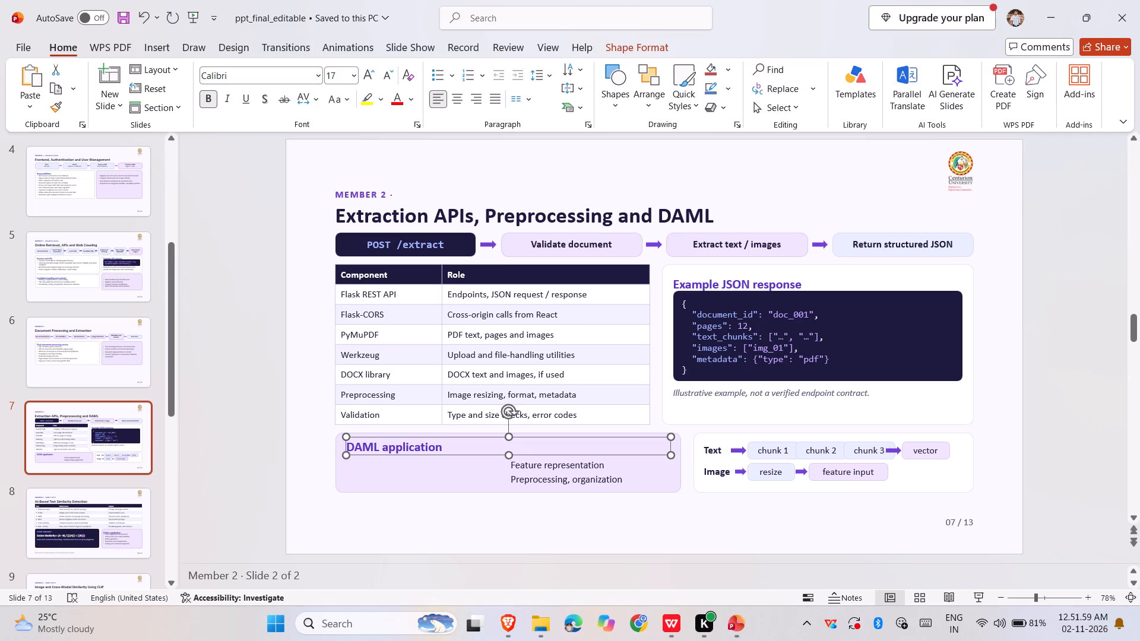
key(Delete)
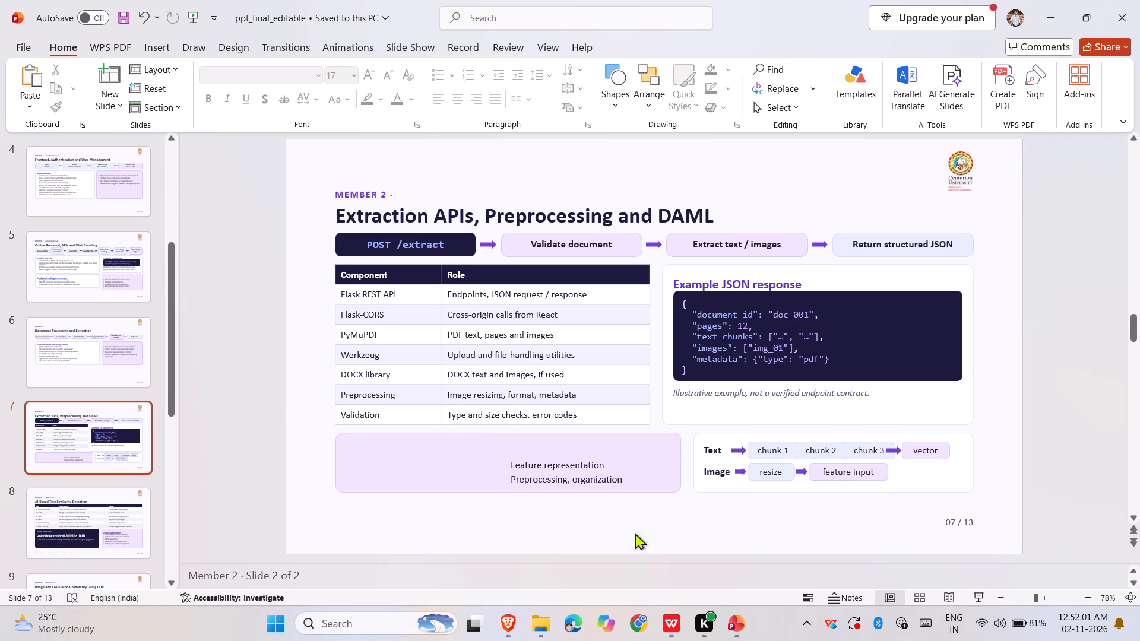
click(582, 477)
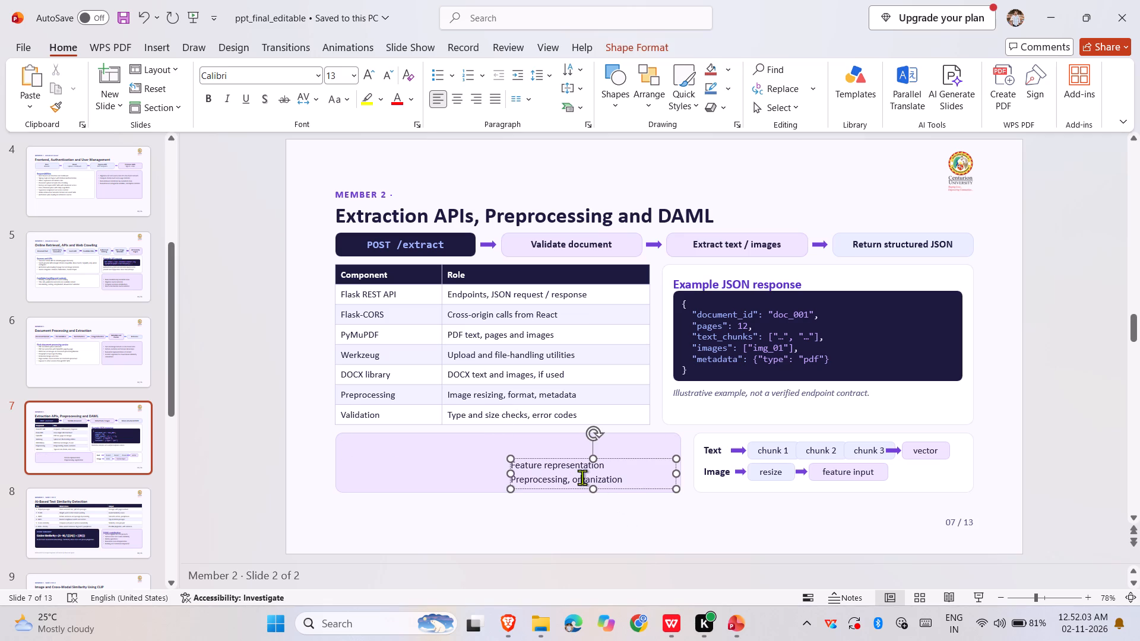
key(Delete)
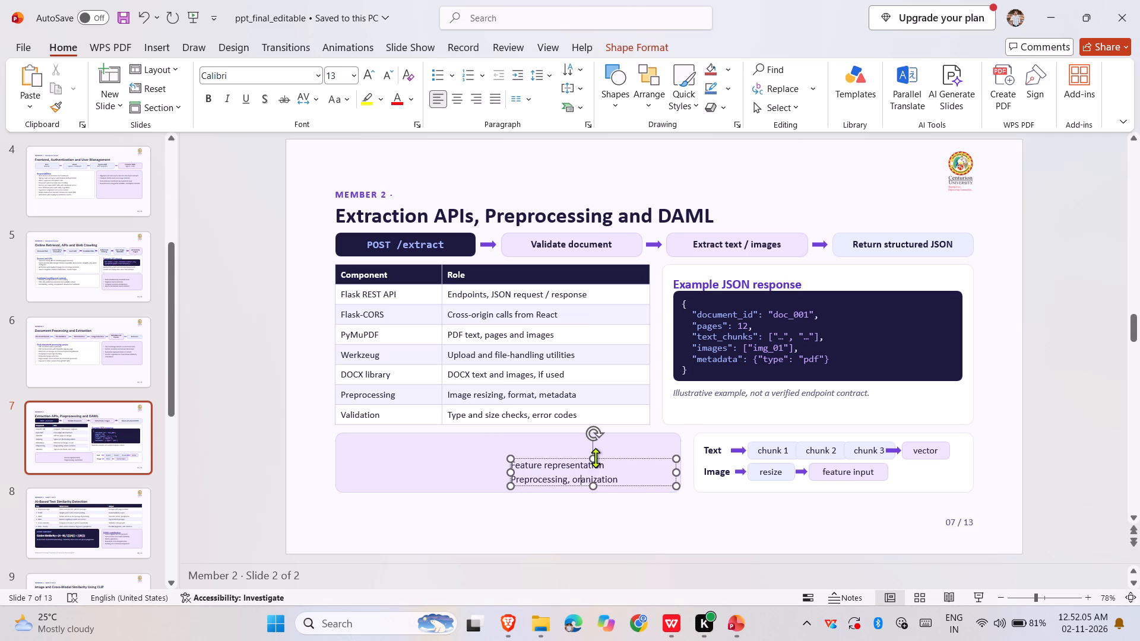
click(594, 461)
key(Delete)
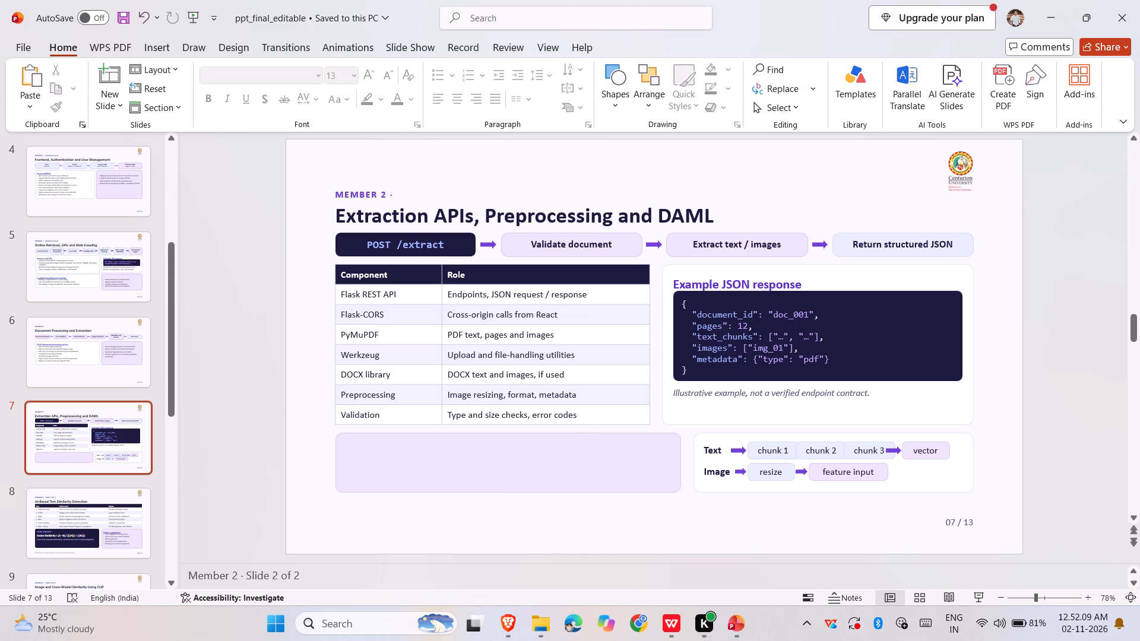
click(579, 459)
key(Delete)
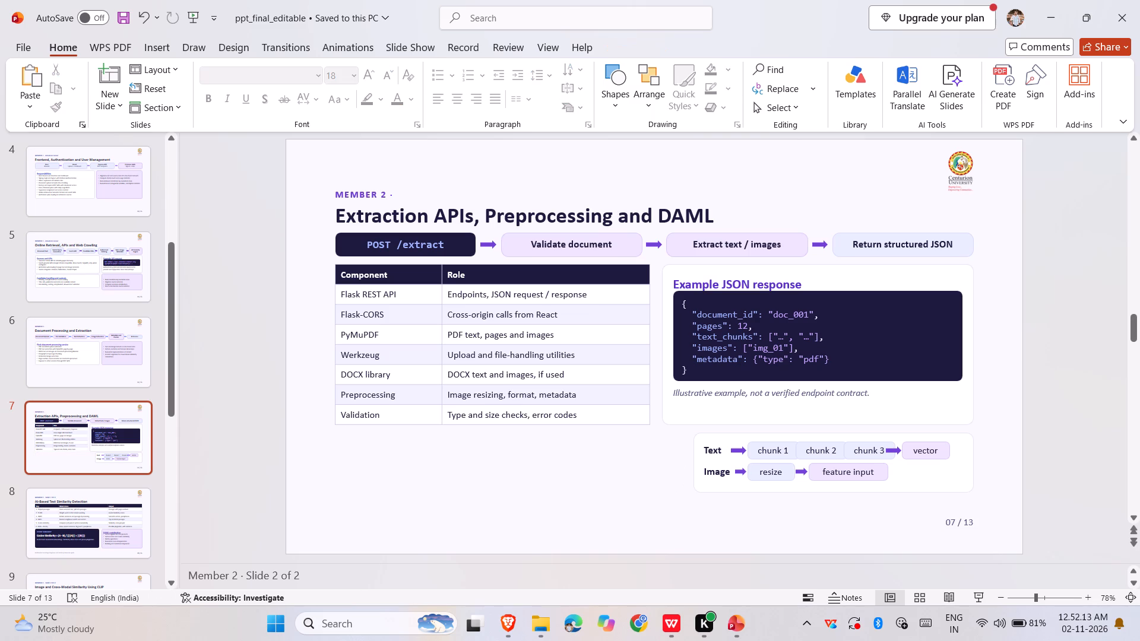
Stretch the Component and Role table downward to fill the empty space near the bottom of the slide.
click(512, 385)
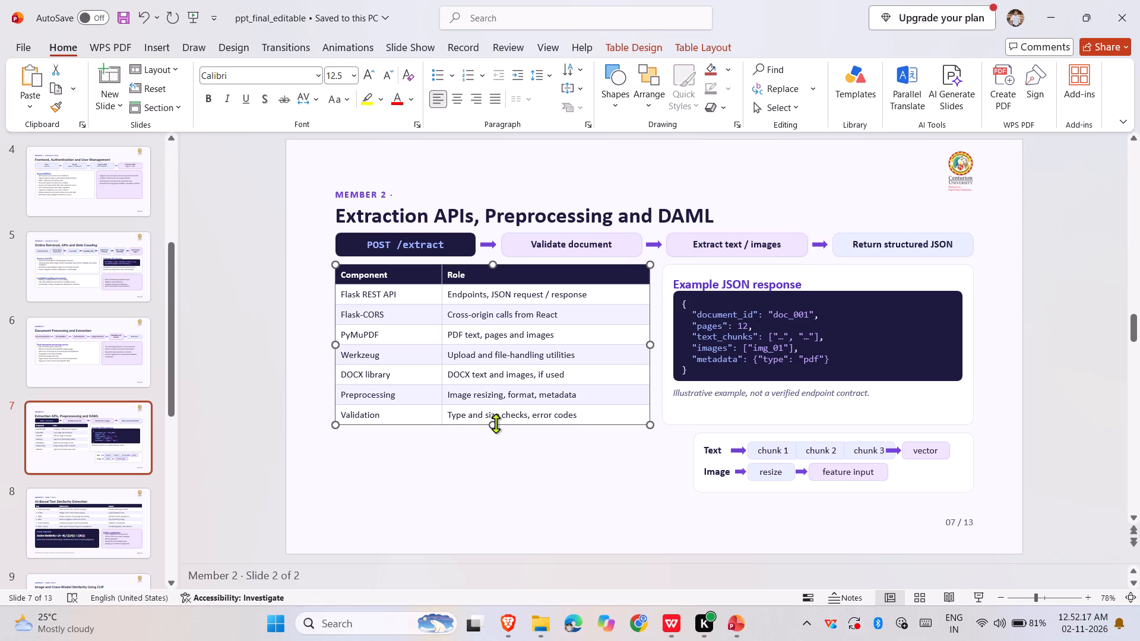
drag(495, 427, 489, 518)
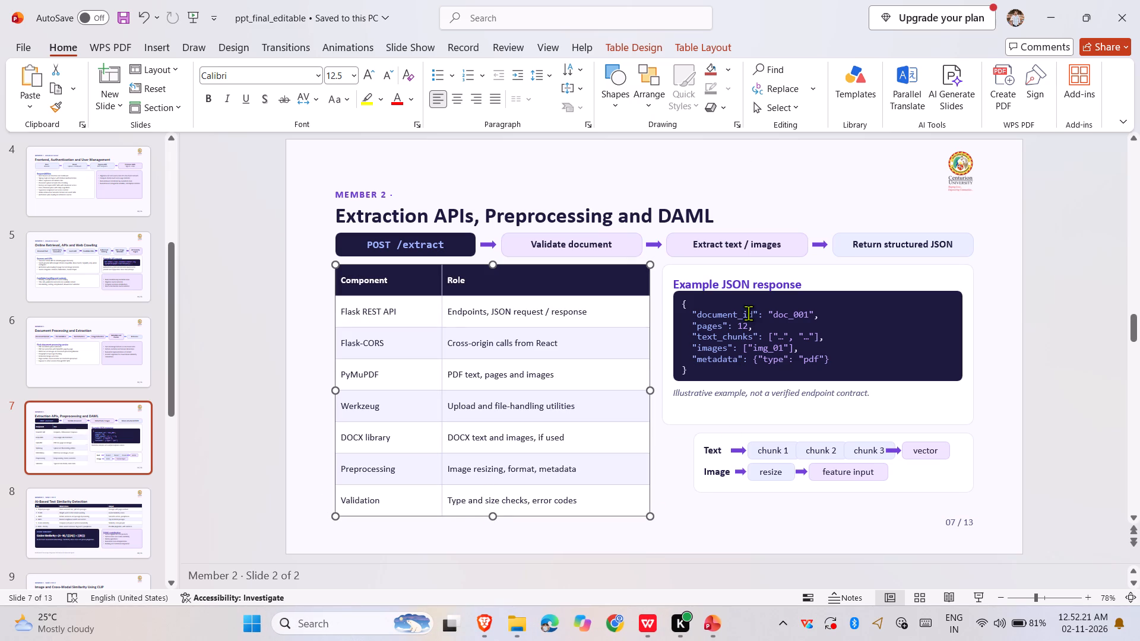
Delete the whole "Example JSON response" section: code text, dark block, card background, heading and the "Illustrative example" caption.
click(842, 285)
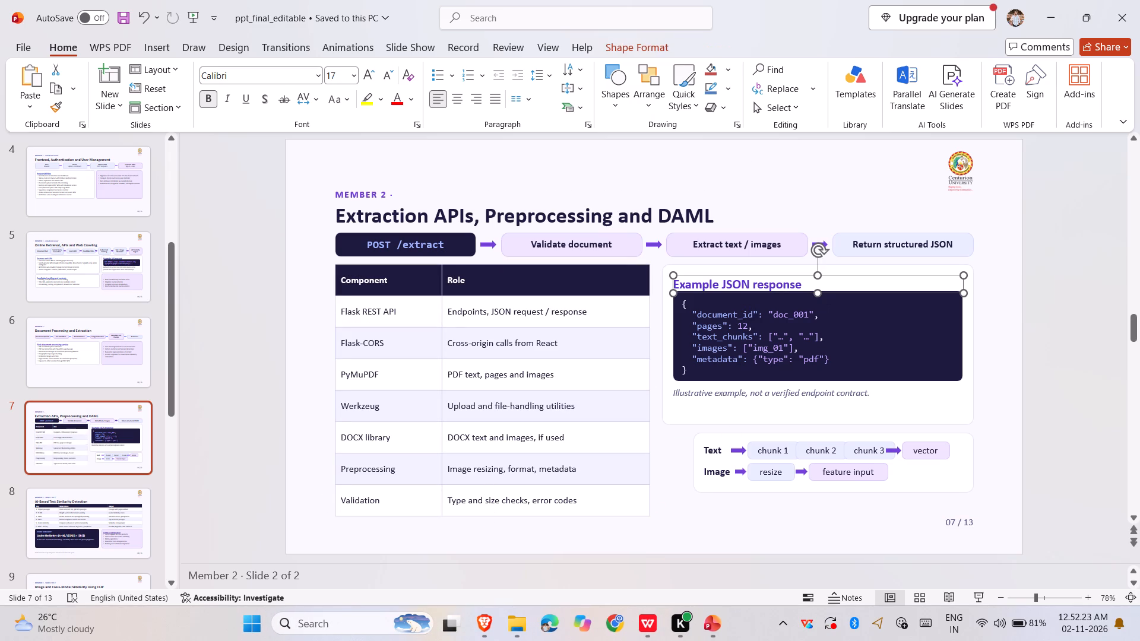
click(848, 309)
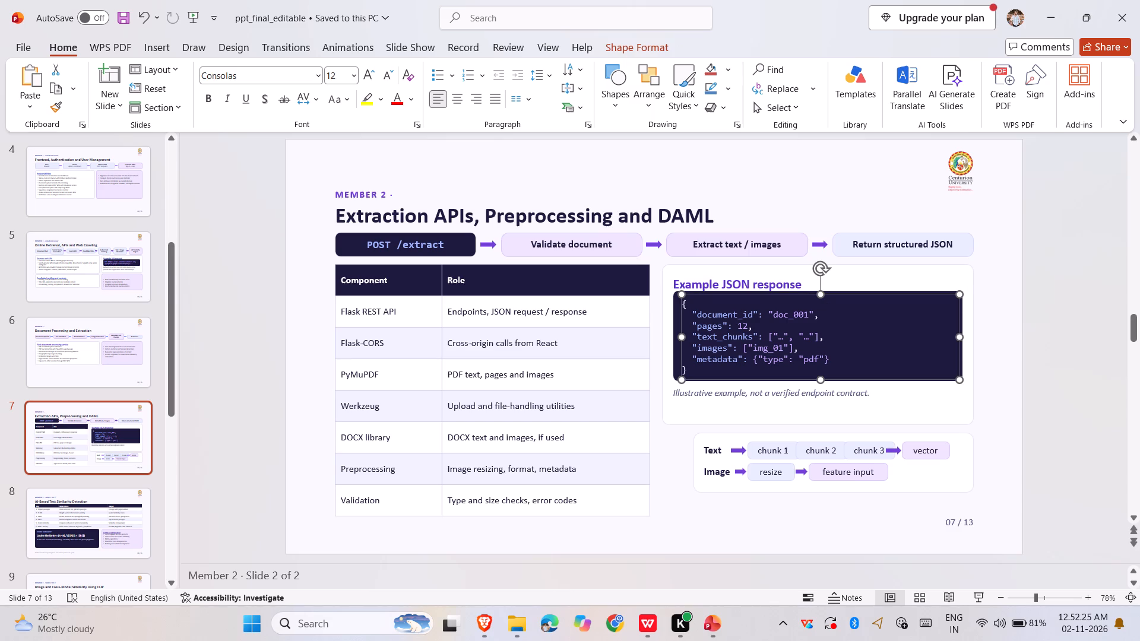
key(Delete)
click(828, 305)
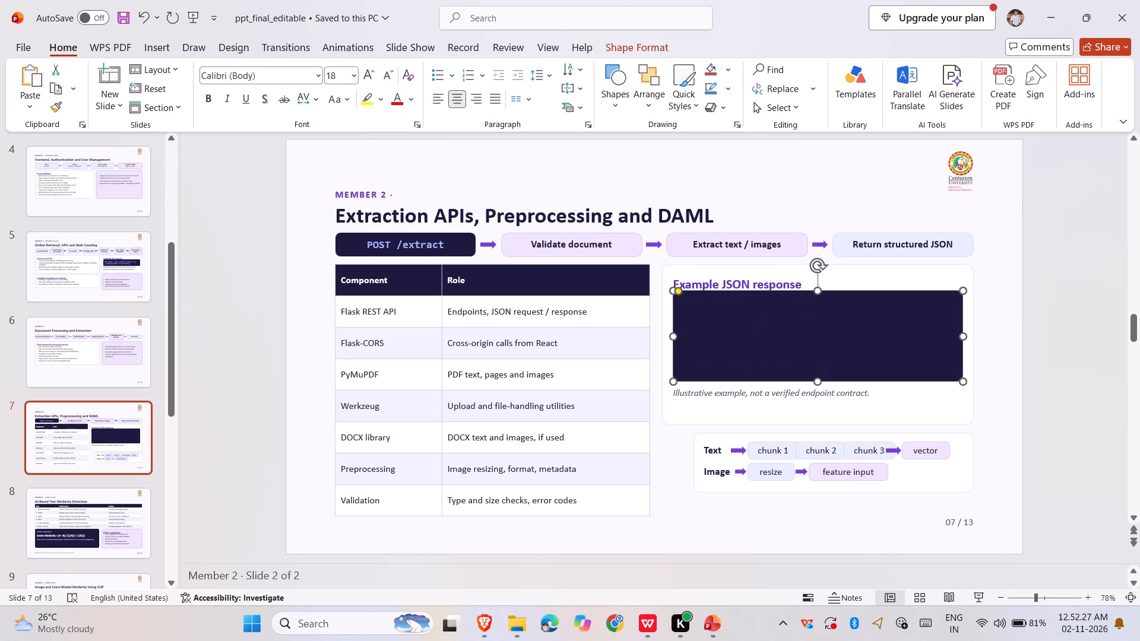
key(Delete)
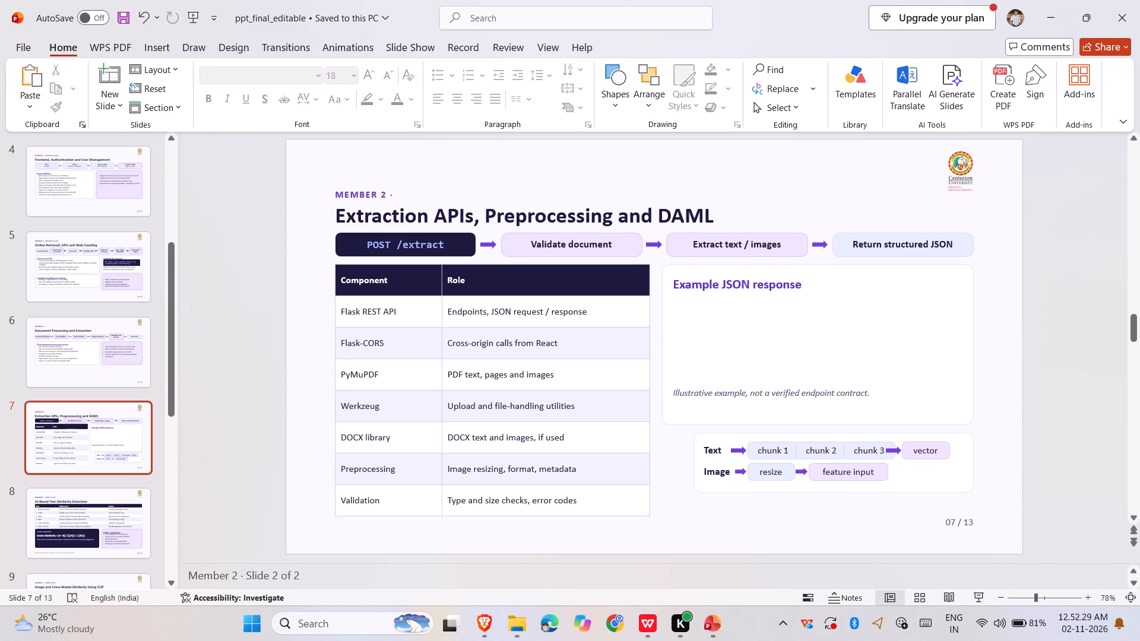
click(828, 306)
key(Delete)
click(778, 282)
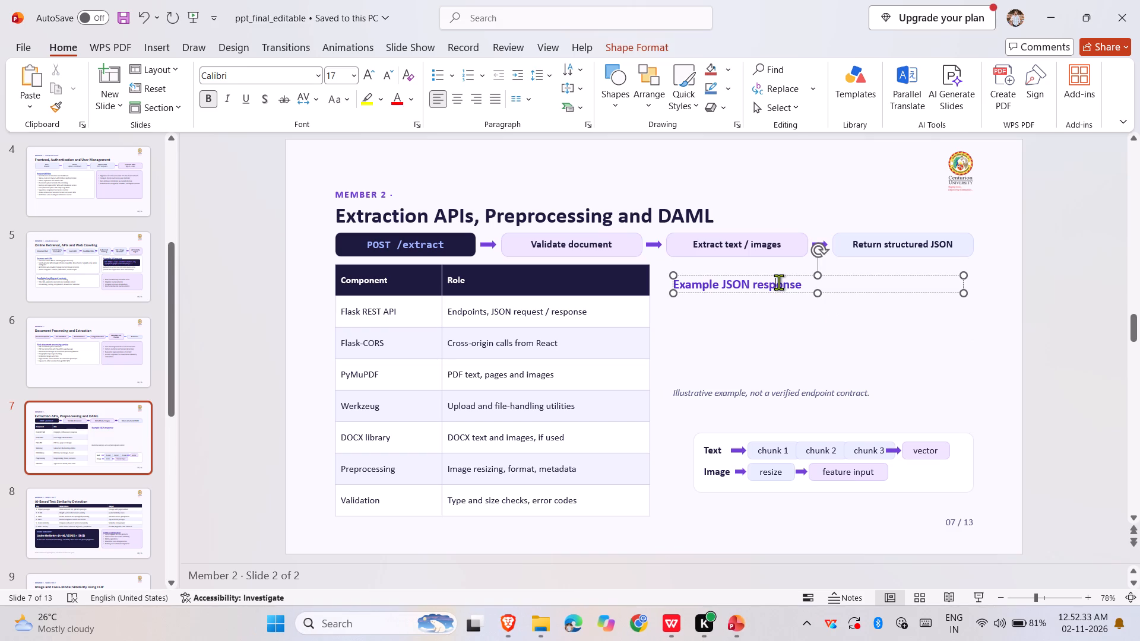
click(826, 274)
key(Delete)
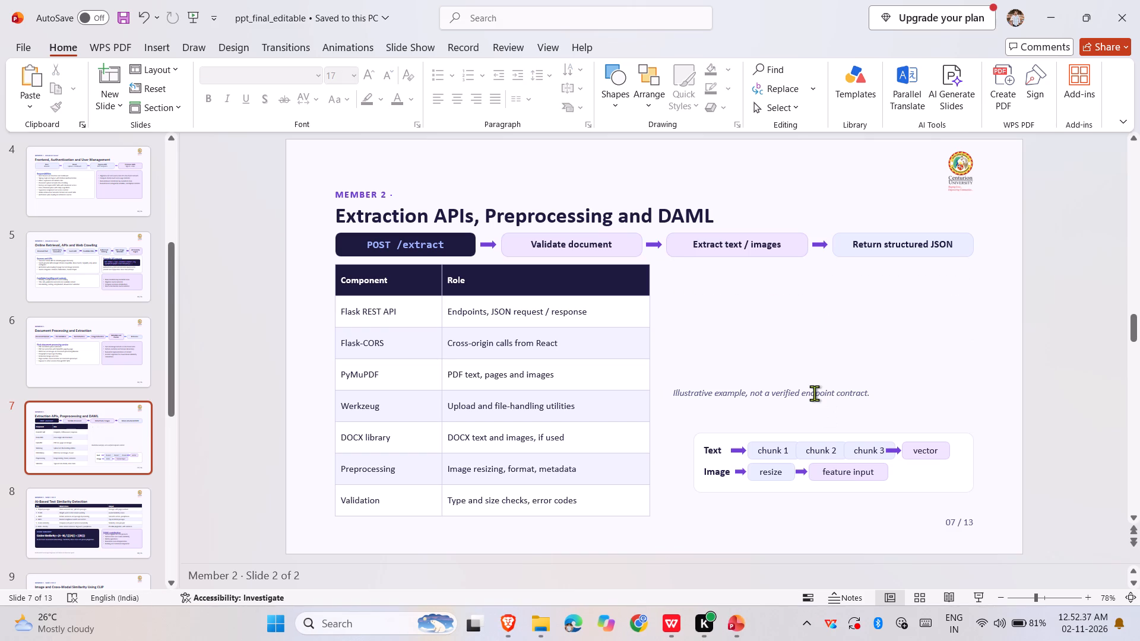
click(813, 393)
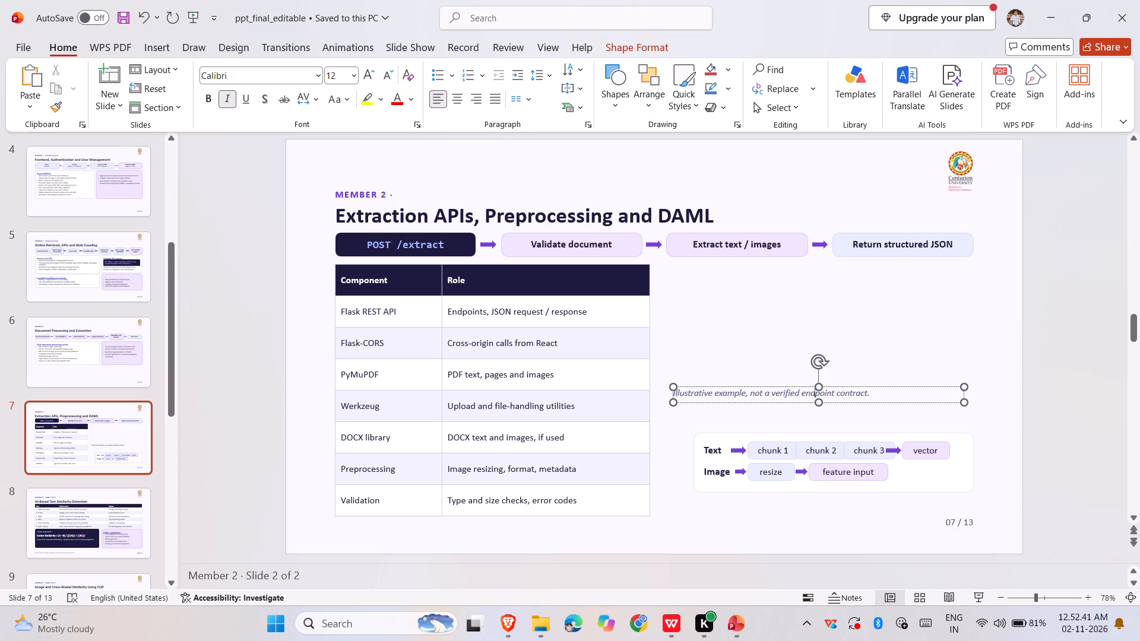
click(824, 386)
key(Delete)
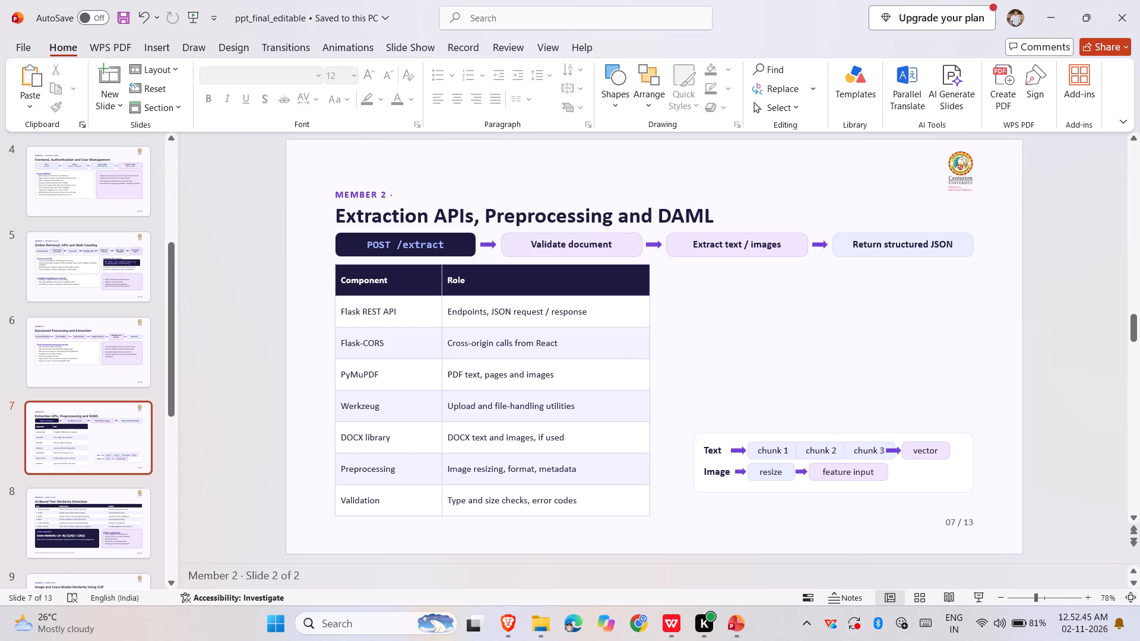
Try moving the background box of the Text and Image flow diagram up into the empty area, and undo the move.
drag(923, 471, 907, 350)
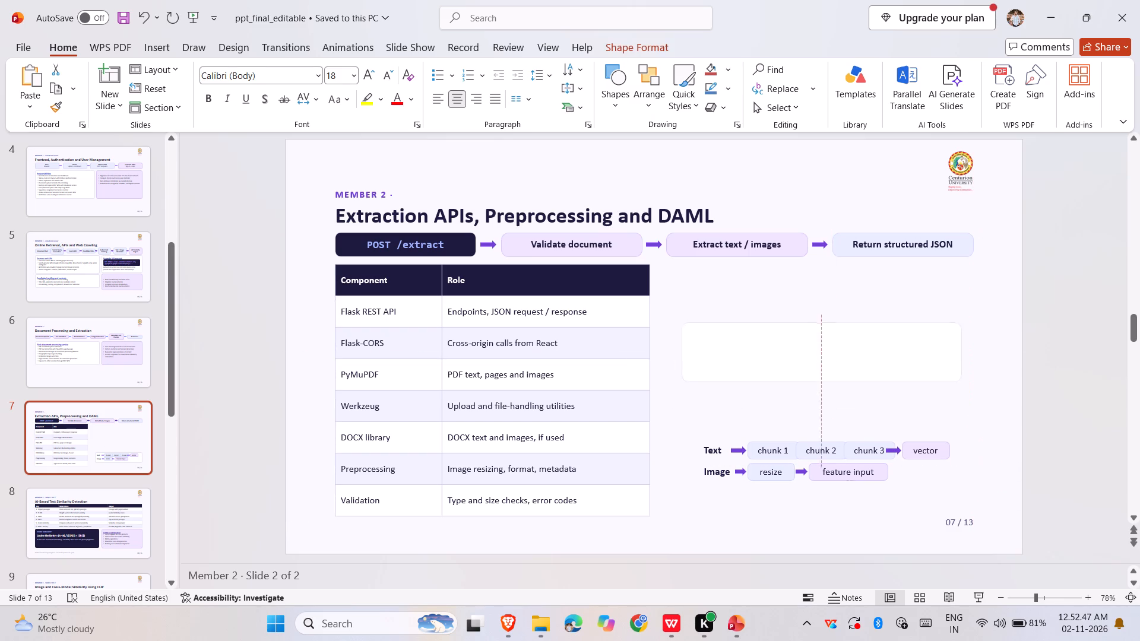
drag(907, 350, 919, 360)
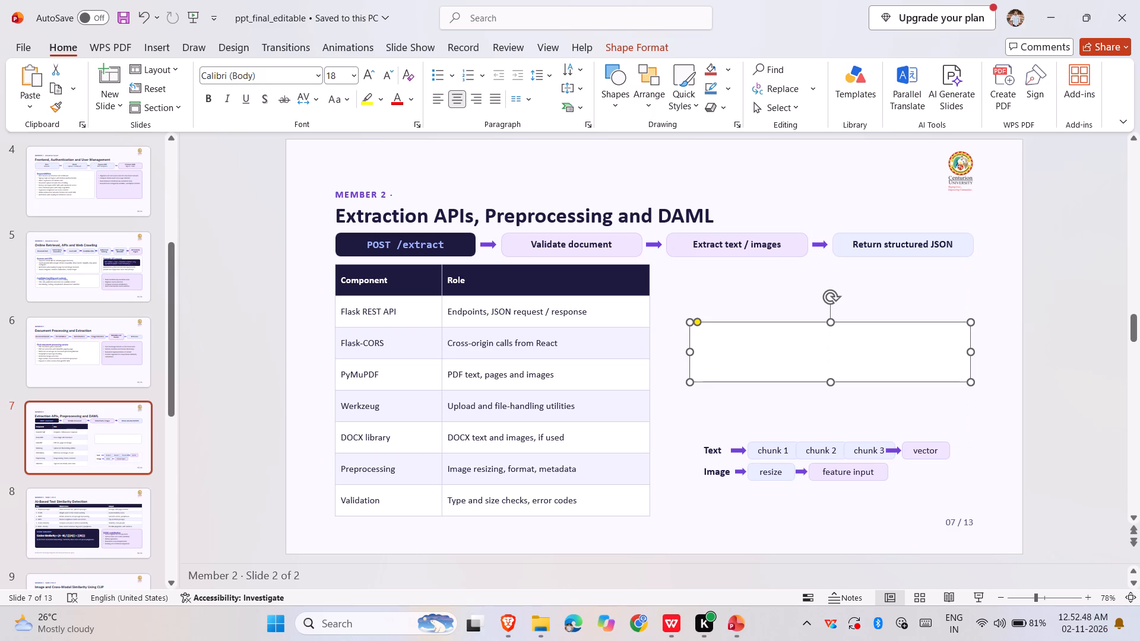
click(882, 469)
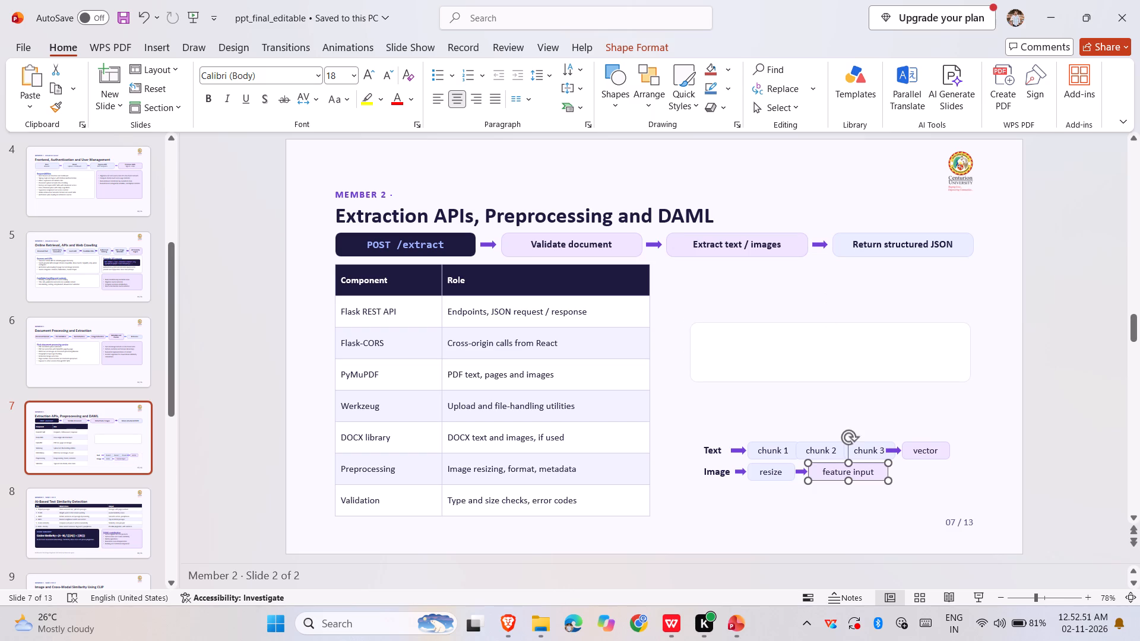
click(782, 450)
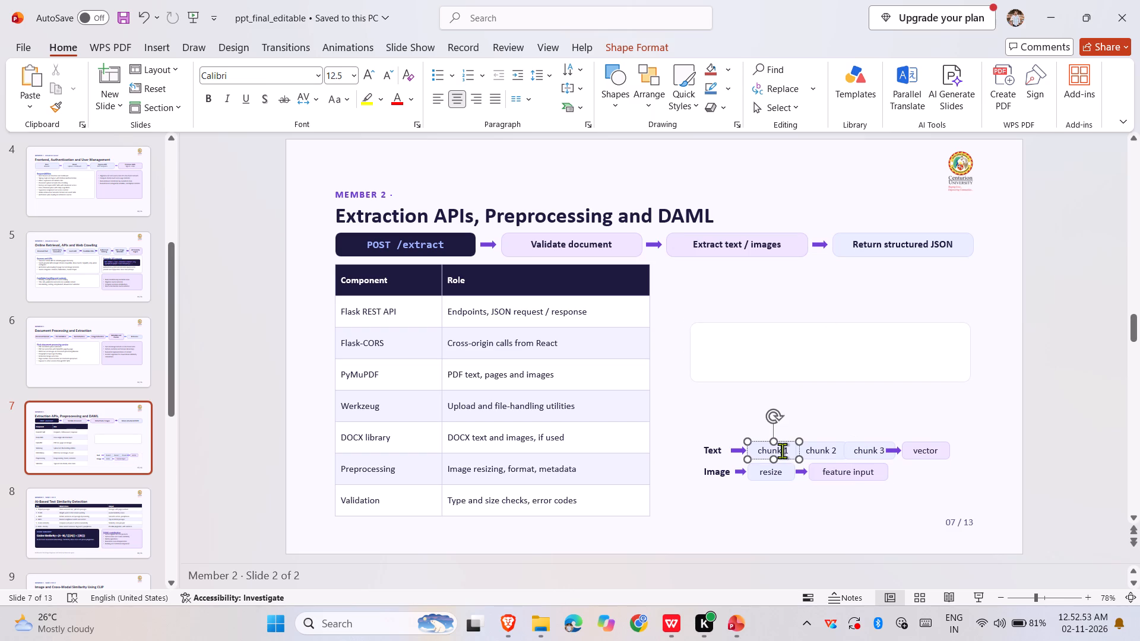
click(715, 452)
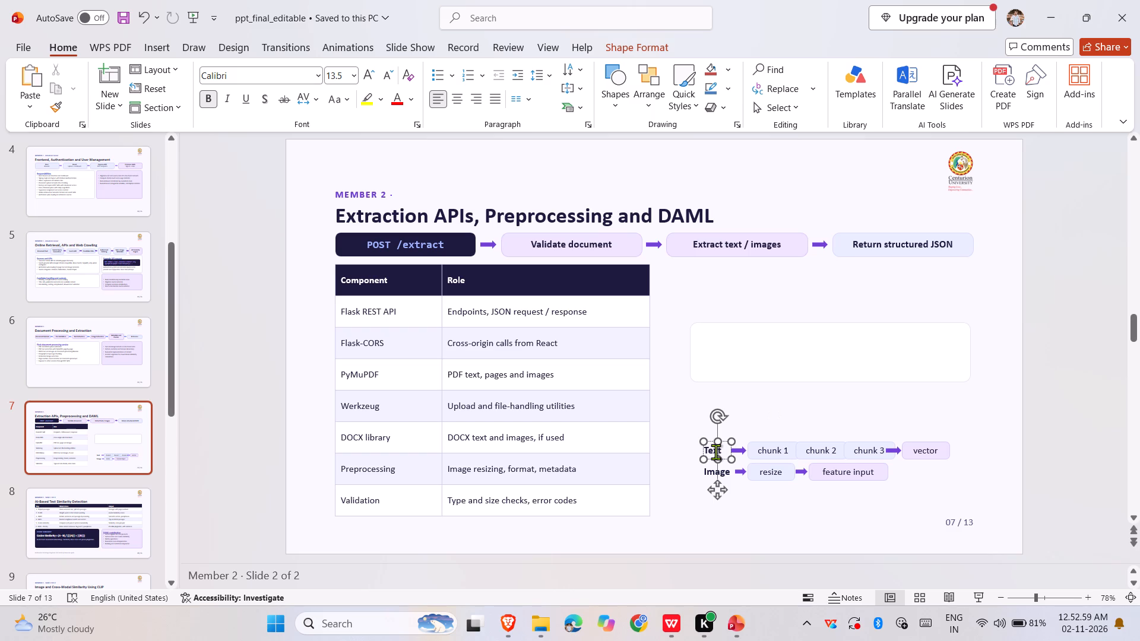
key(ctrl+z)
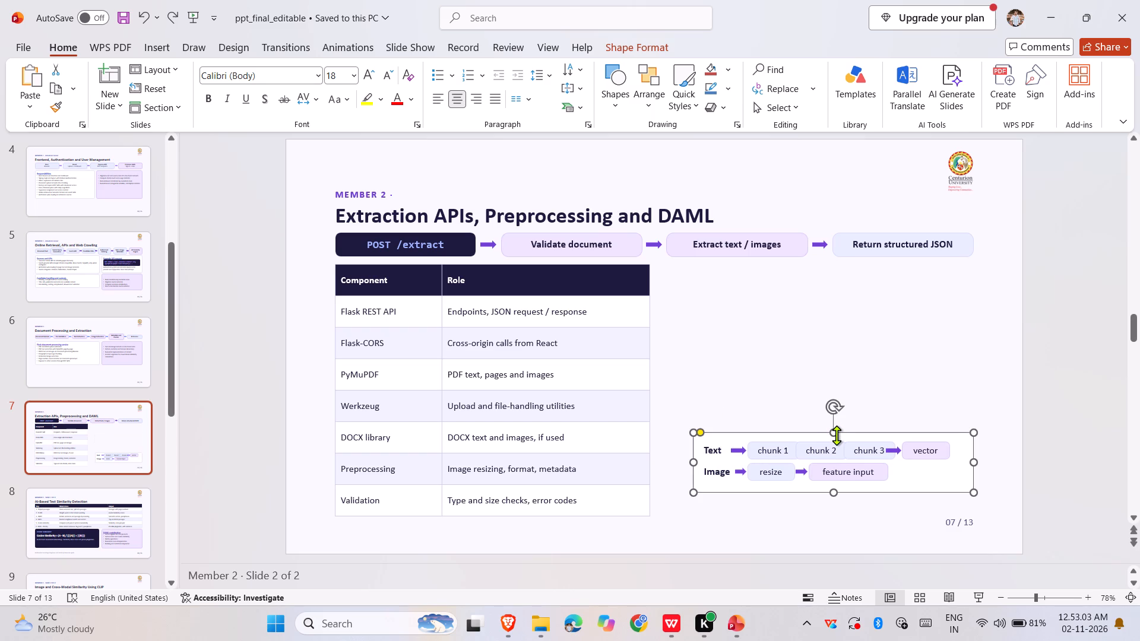
Stretch the background box of the Text and Image flow diagram upward to near the top of the component table.
drag(837, 435, 800, 282)
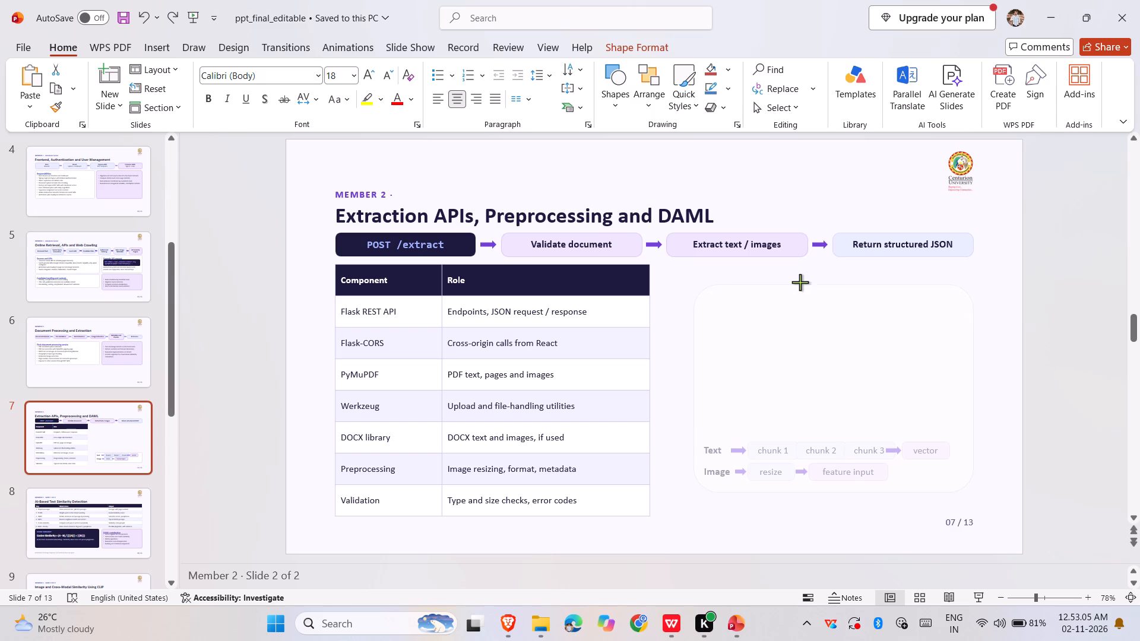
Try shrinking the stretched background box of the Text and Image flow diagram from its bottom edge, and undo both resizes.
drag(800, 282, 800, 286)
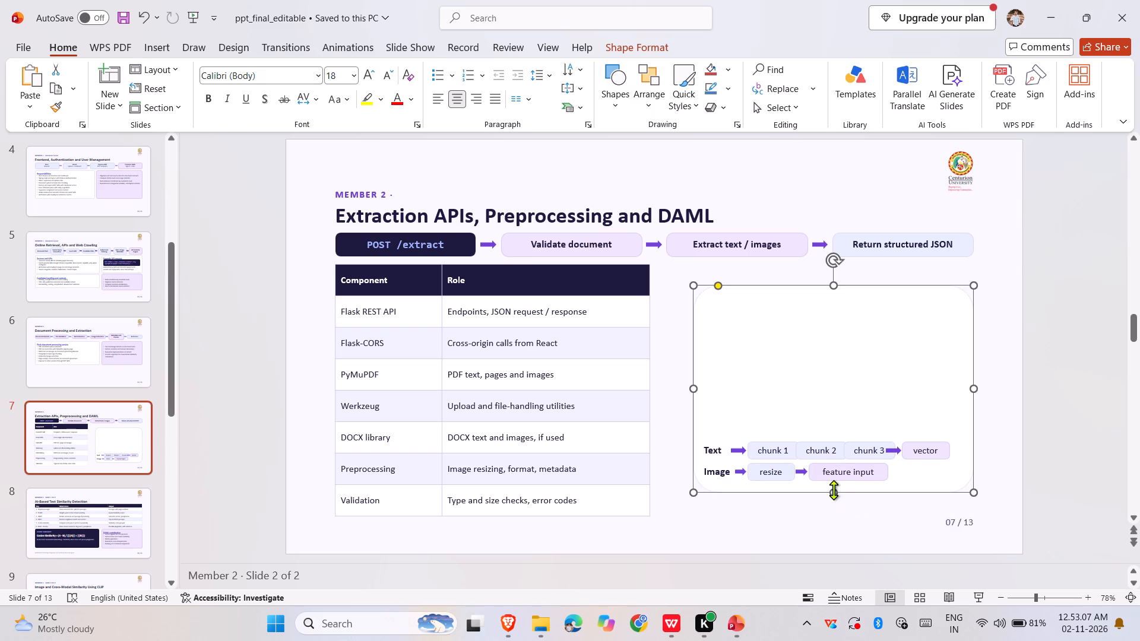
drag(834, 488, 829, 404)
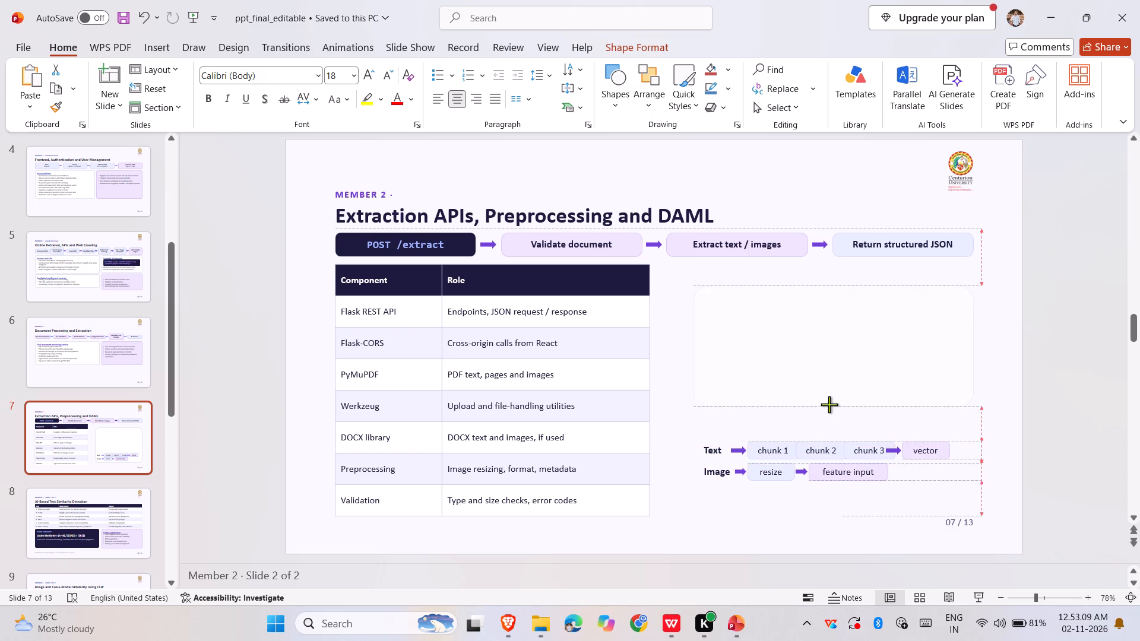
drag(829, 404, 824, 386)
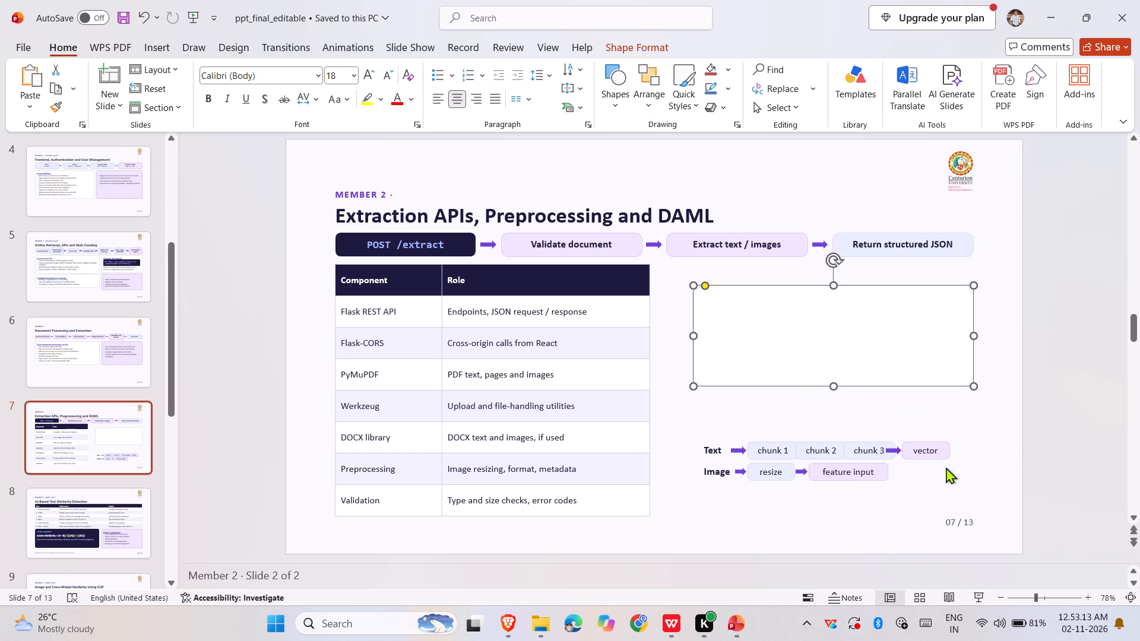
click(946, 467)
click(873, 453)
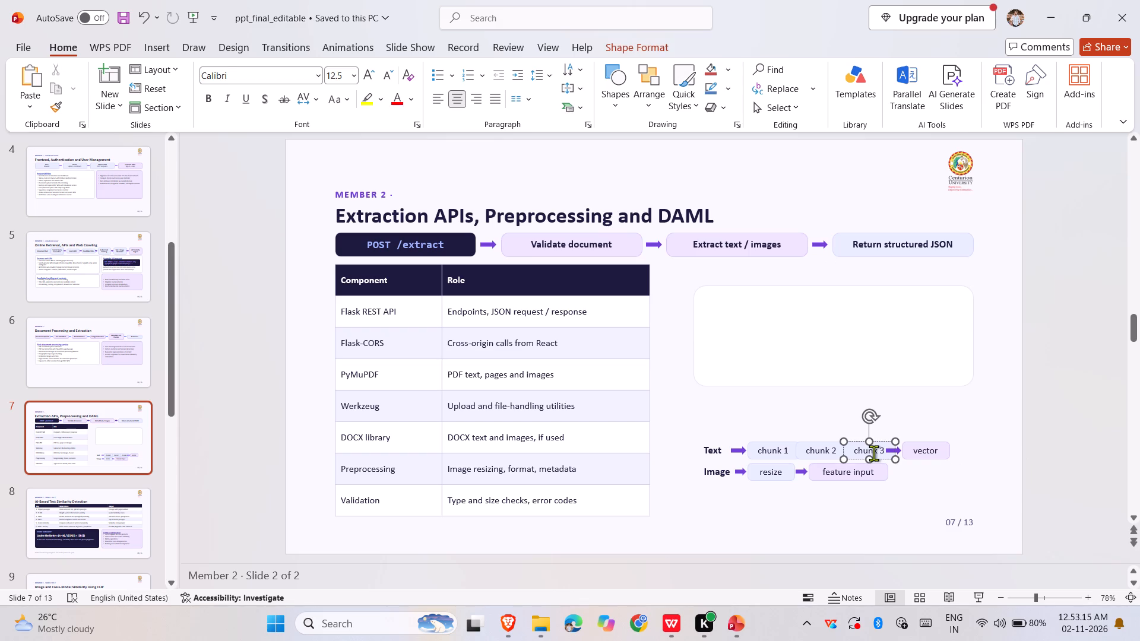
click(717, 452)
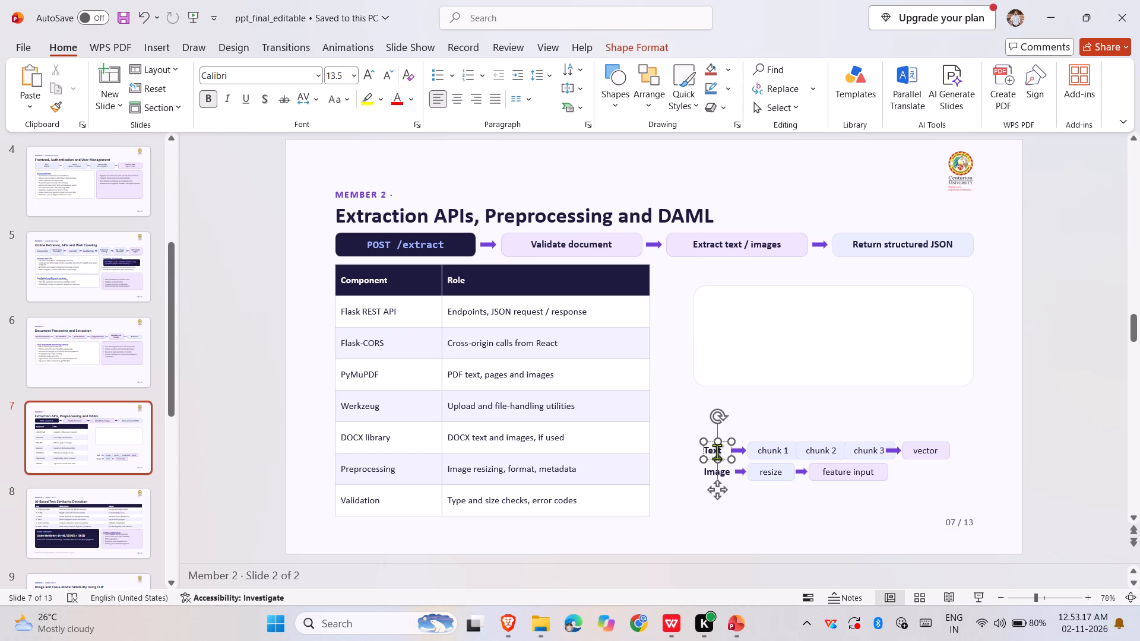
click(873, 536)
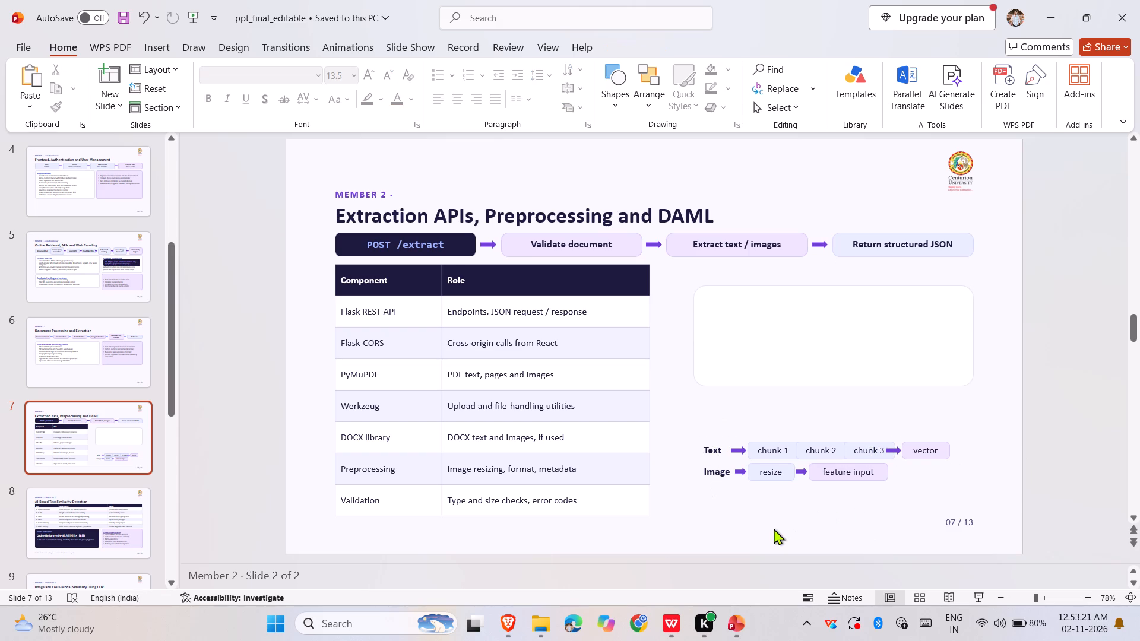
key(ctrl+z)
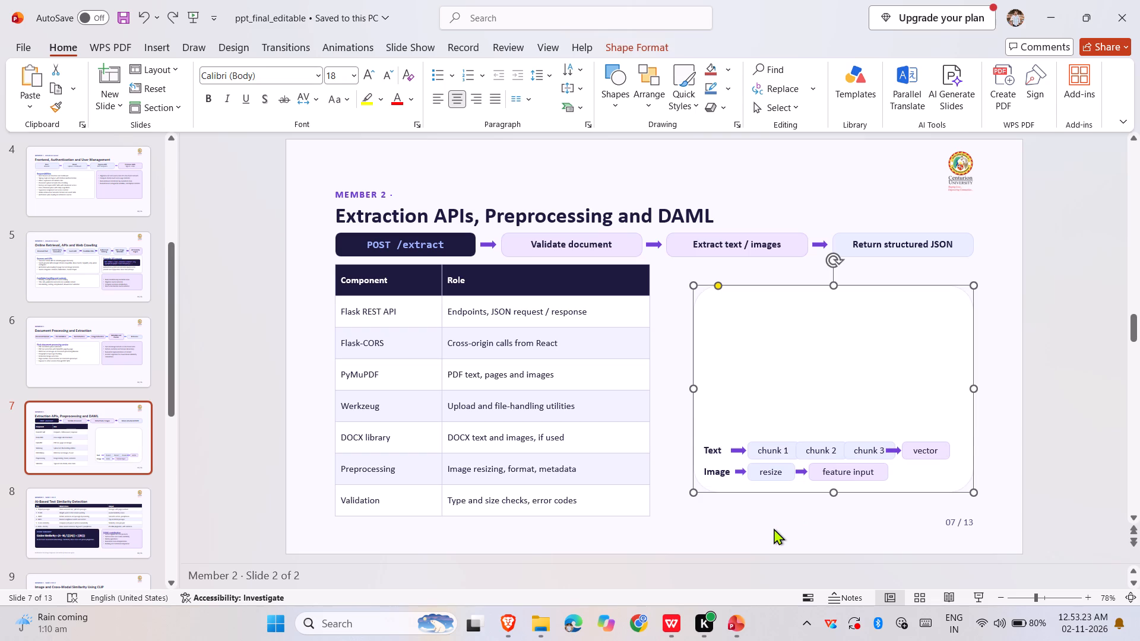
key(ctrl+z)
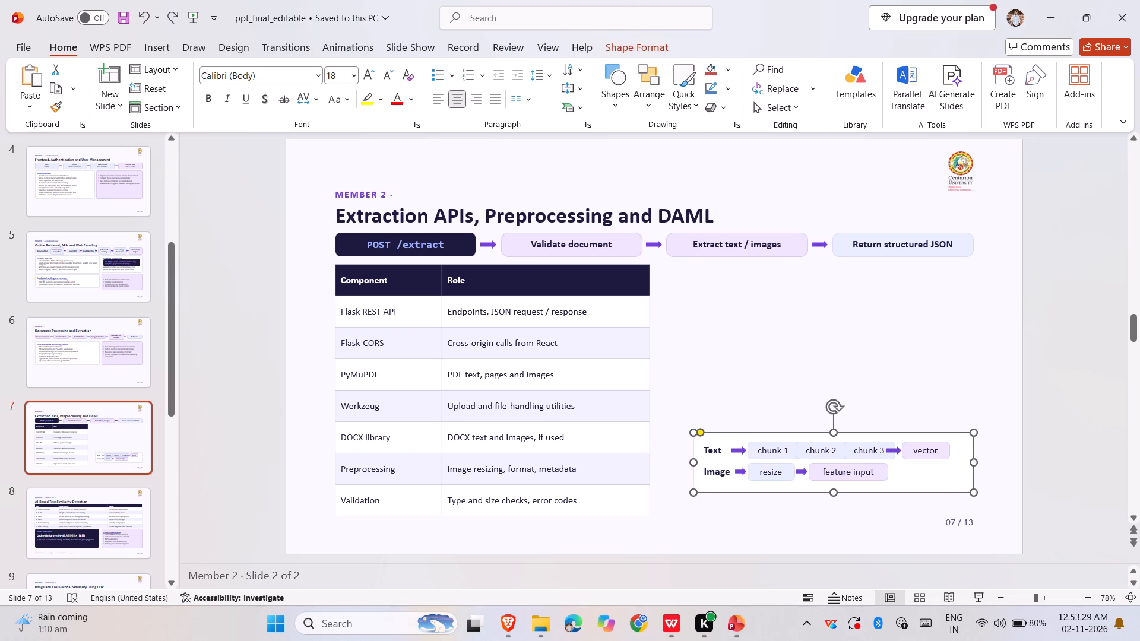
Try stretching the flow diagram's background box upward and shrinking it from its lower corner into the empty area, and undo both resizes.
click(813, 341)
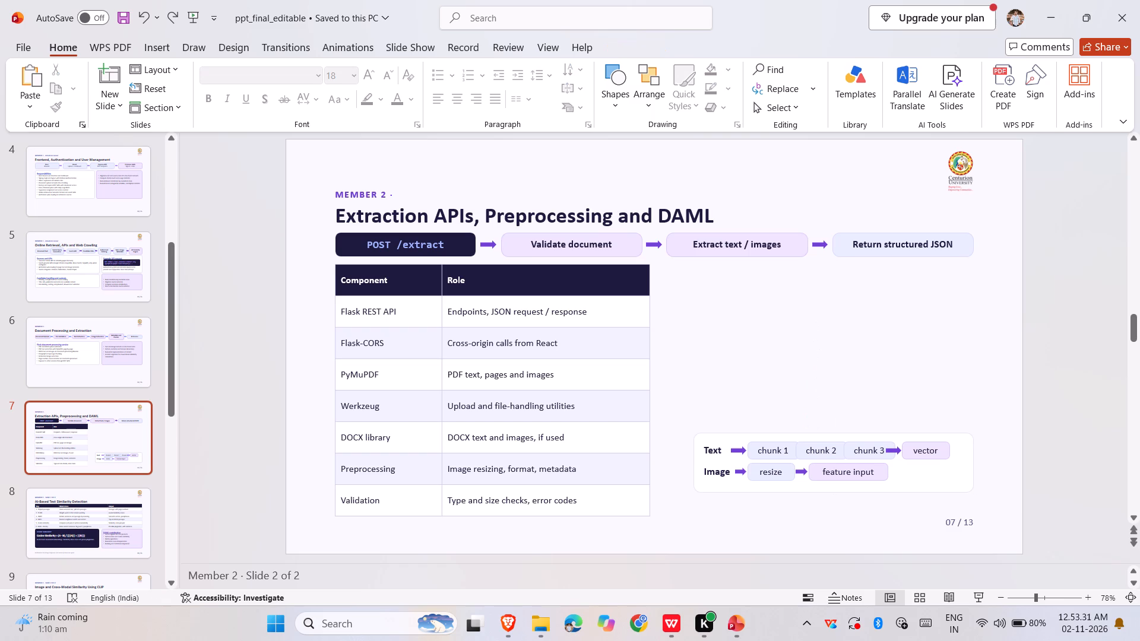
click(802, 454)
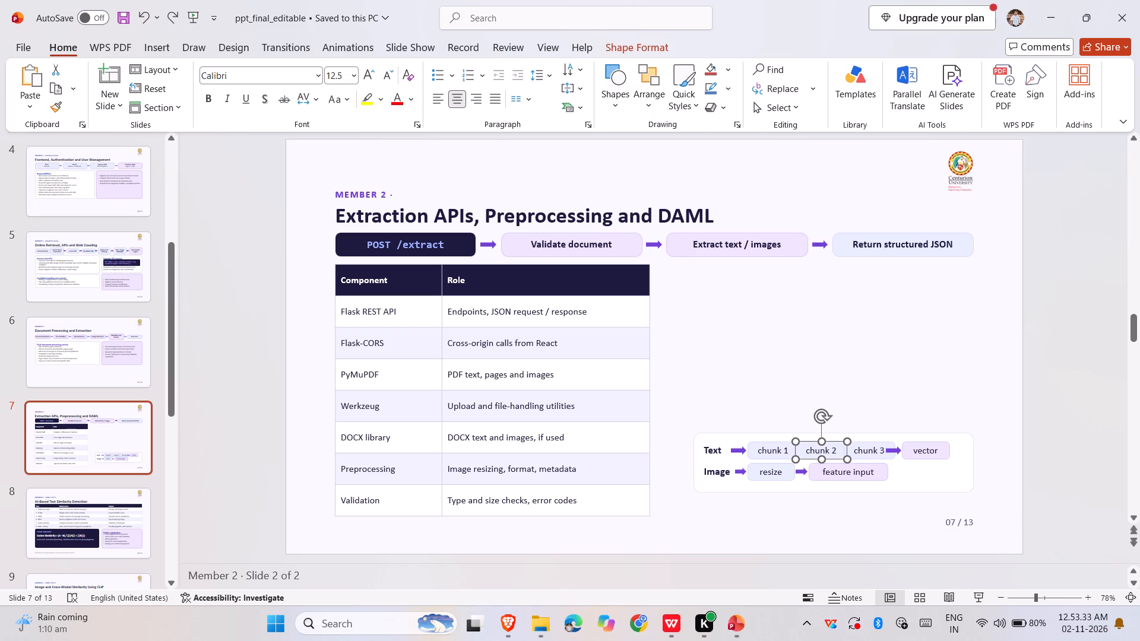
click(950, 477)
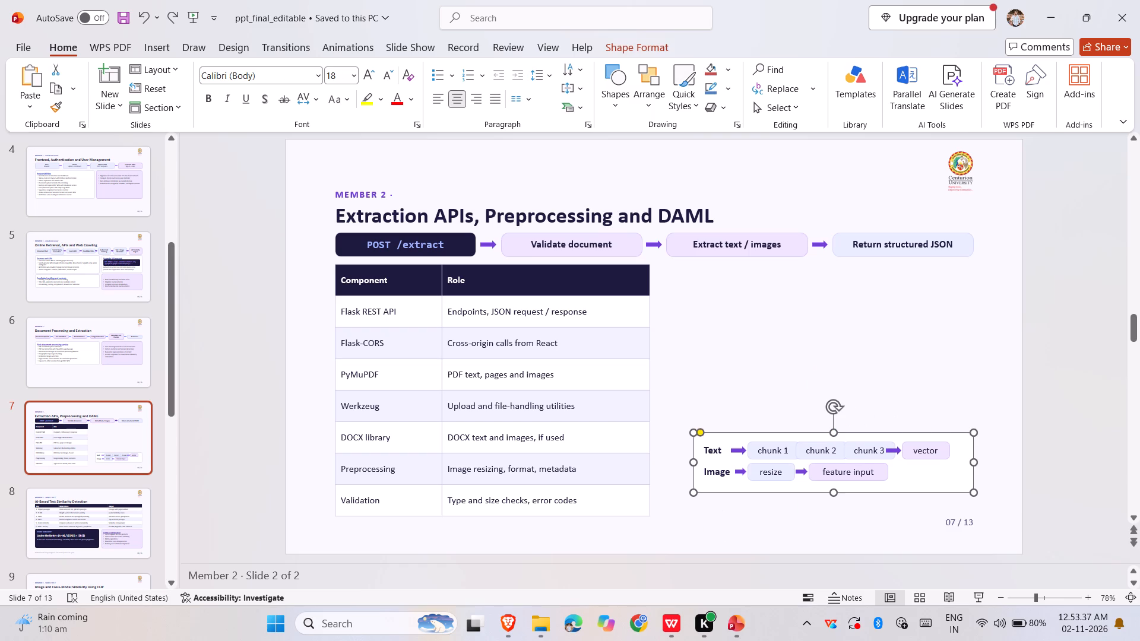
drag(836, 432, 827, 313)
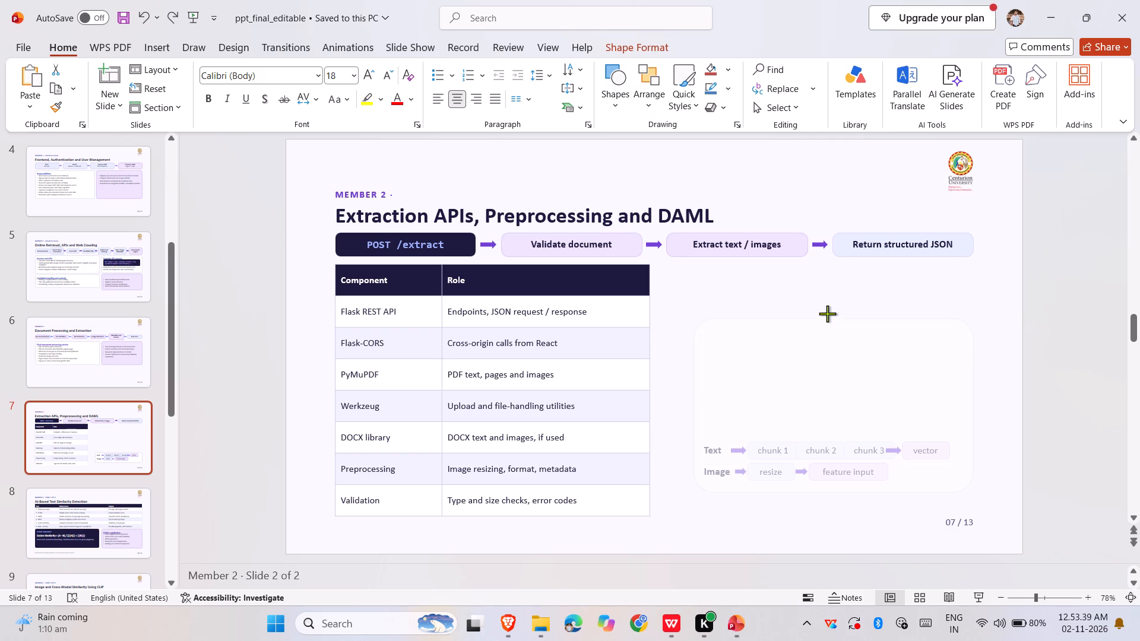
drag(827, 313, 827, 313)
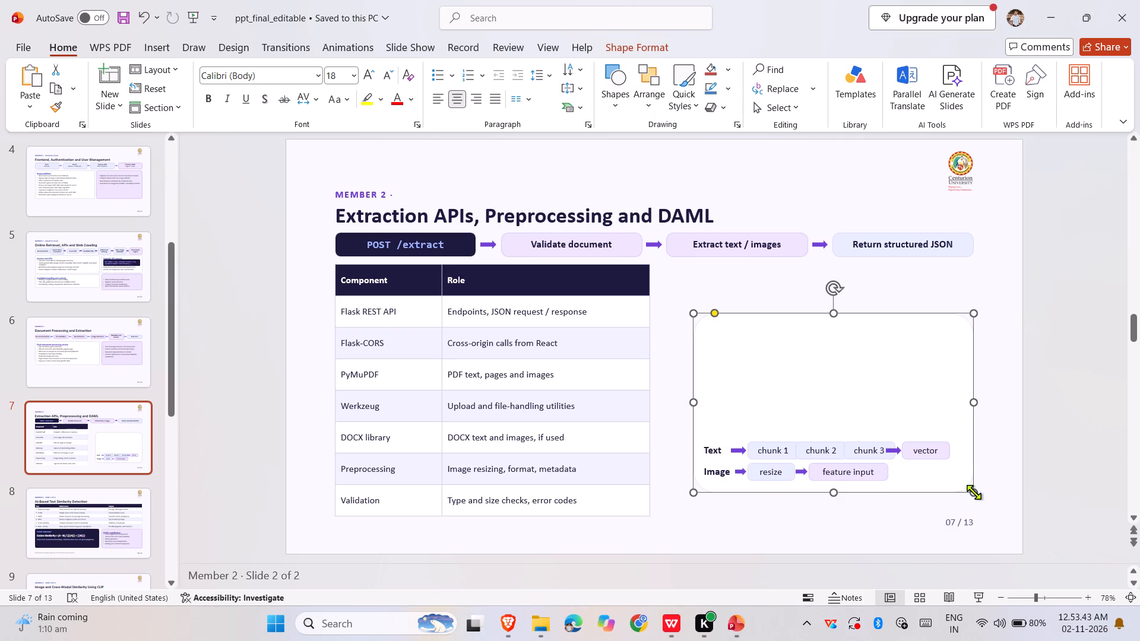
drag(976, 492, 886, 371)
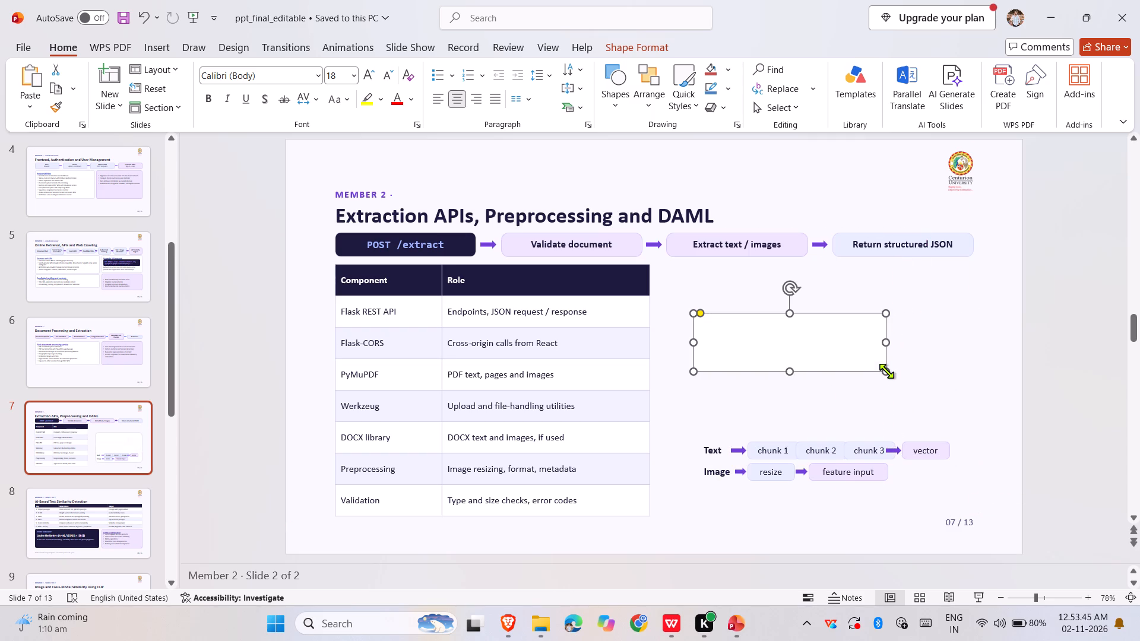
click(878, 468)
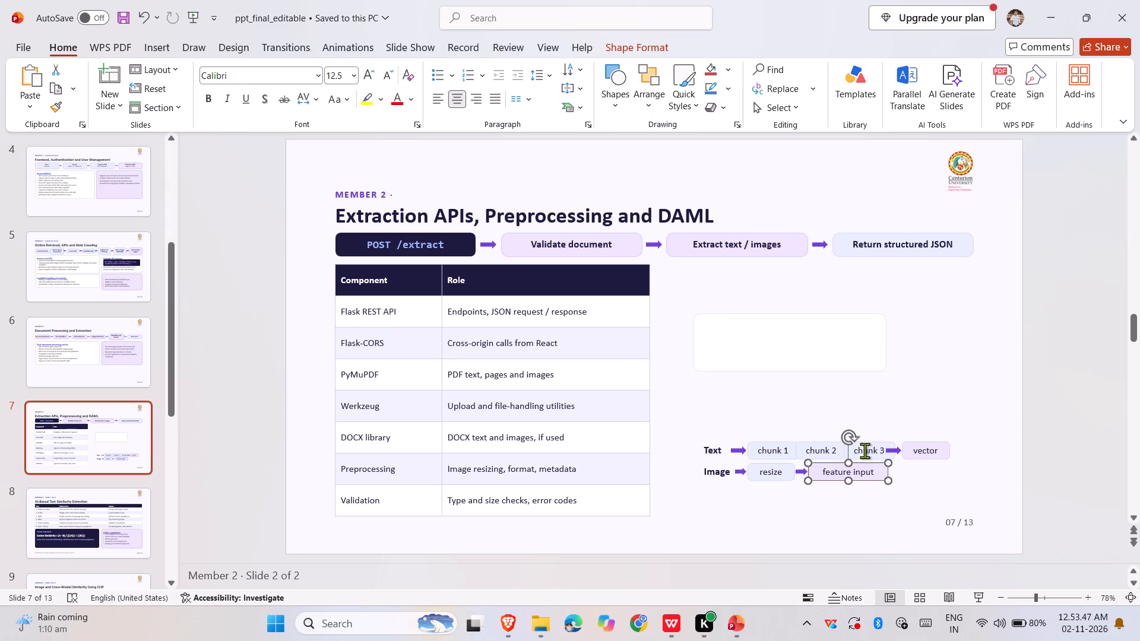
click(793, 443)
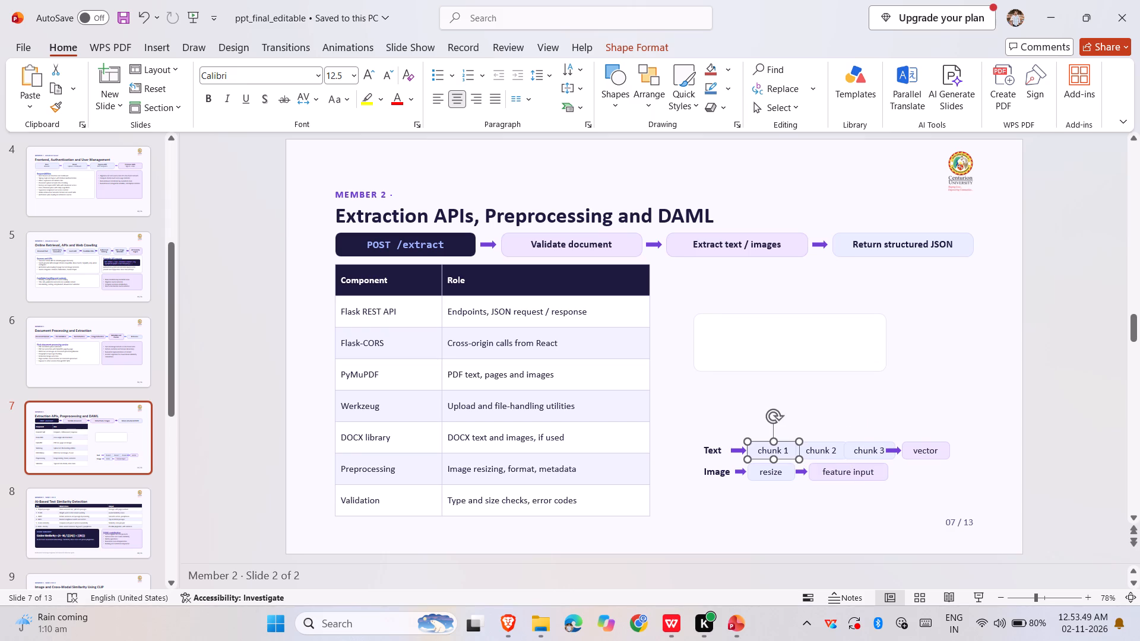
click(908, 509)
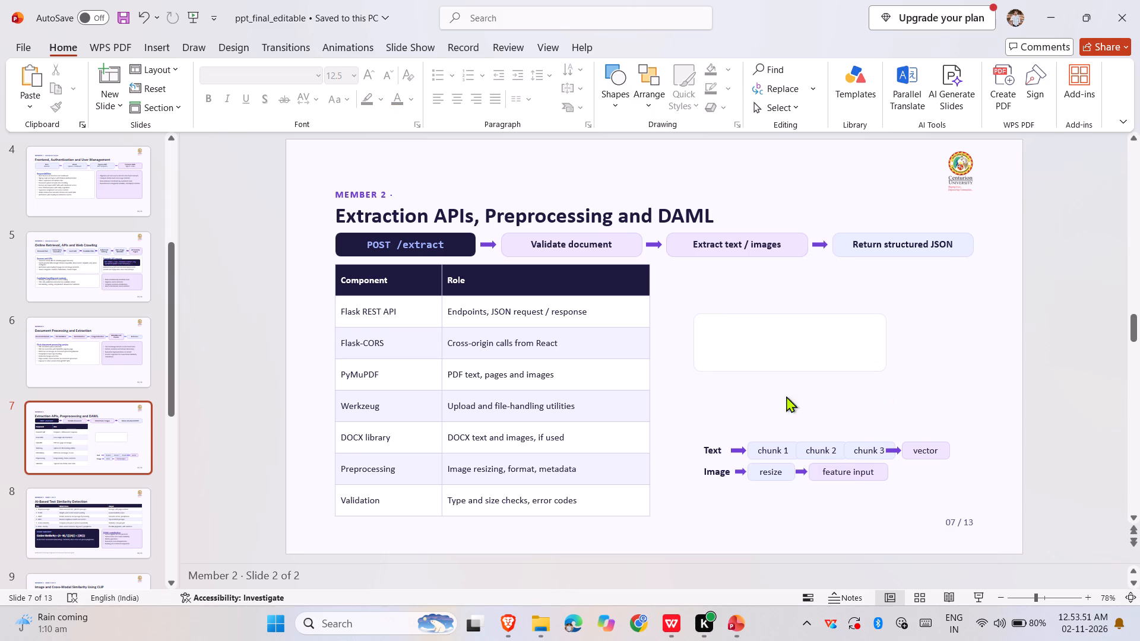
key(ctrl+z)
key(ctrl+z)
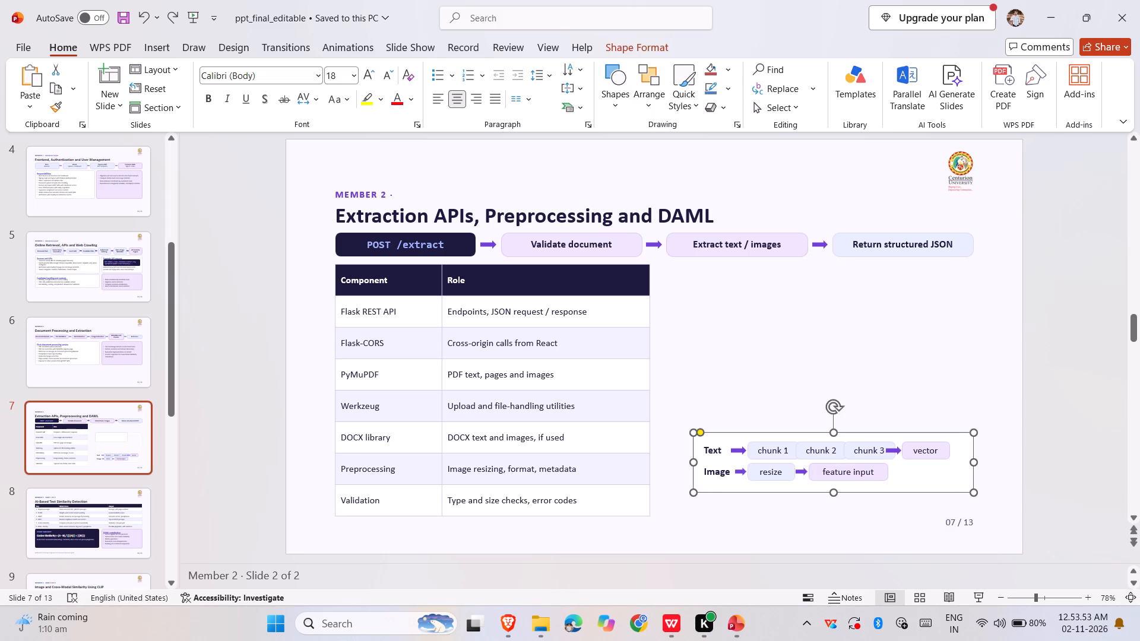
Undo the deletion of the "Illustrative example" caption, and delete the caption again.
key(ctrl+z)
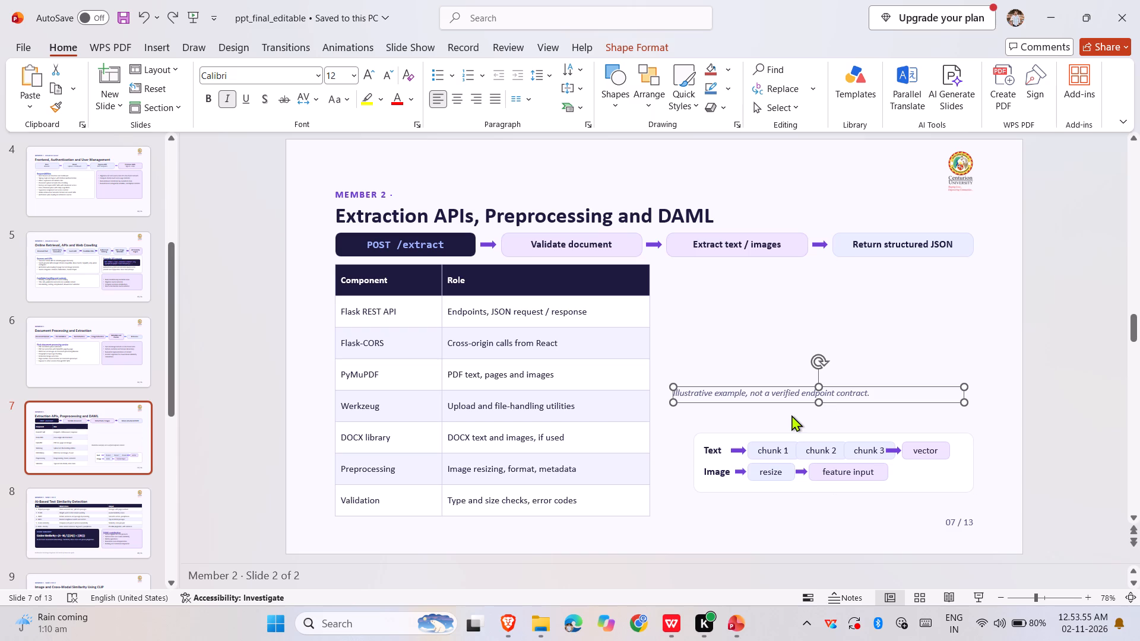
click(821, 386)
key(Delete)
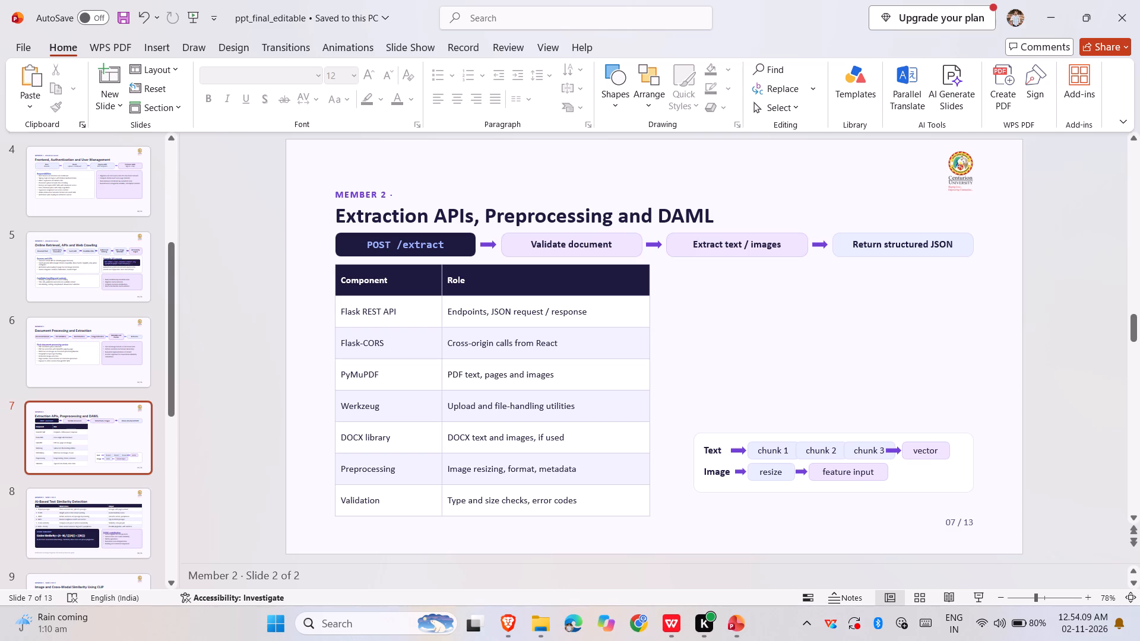
Delete the background box behind the Text and Image flow diagram.
click(902, 472)
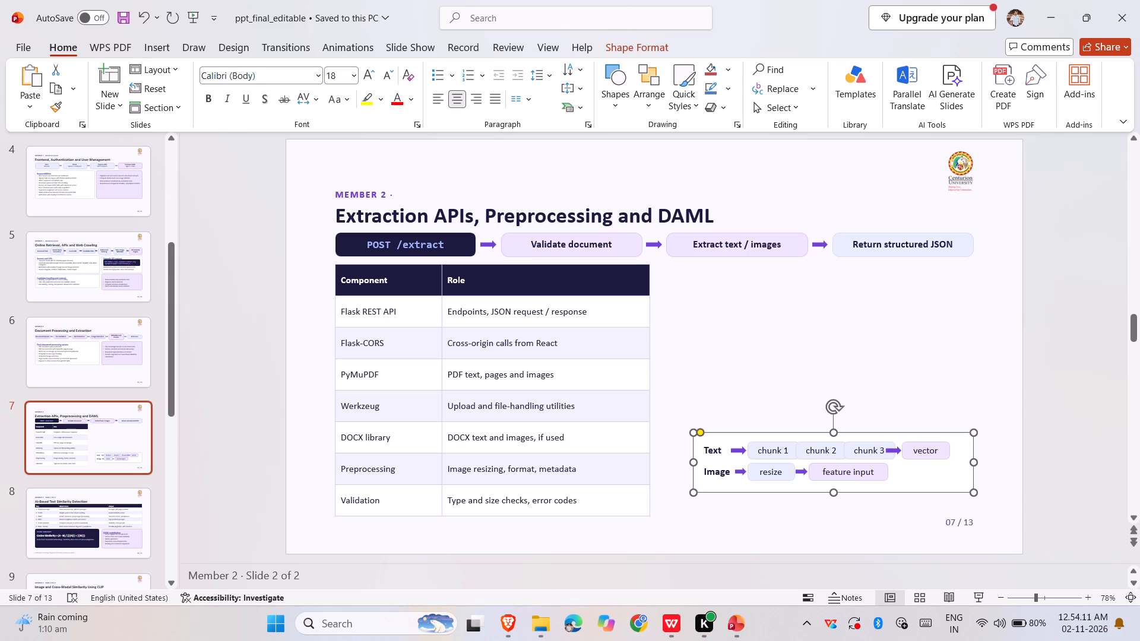
click(888, 431)
key(Delete)
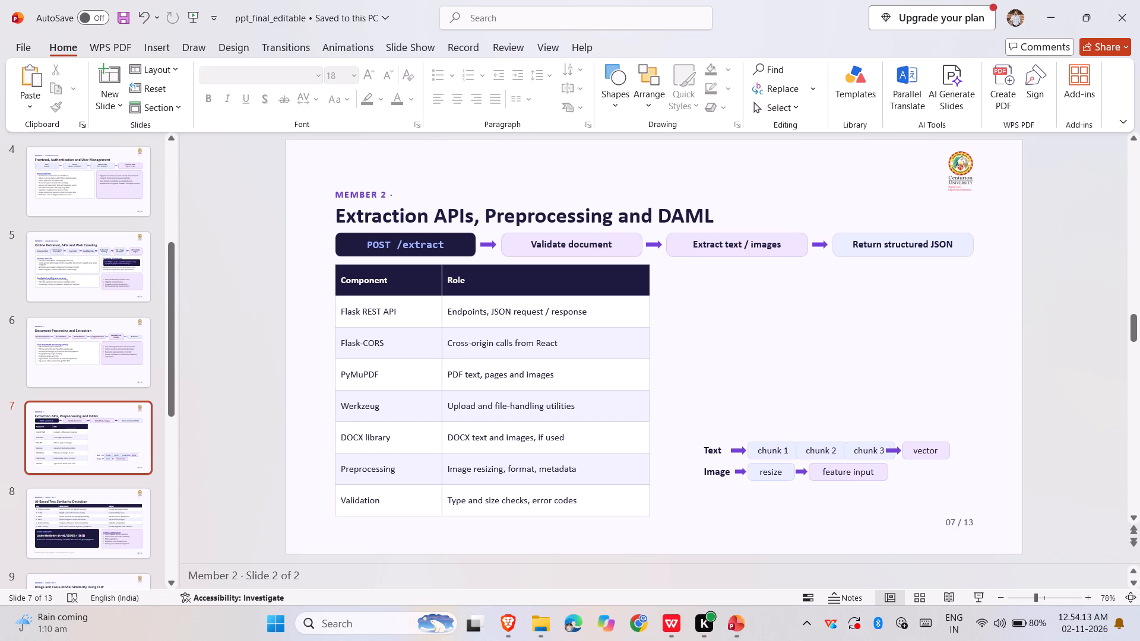
Delete the "feature input" and "chunk 1" labels and the arrow after "Text" from the flow diagram.
click(883, 459)
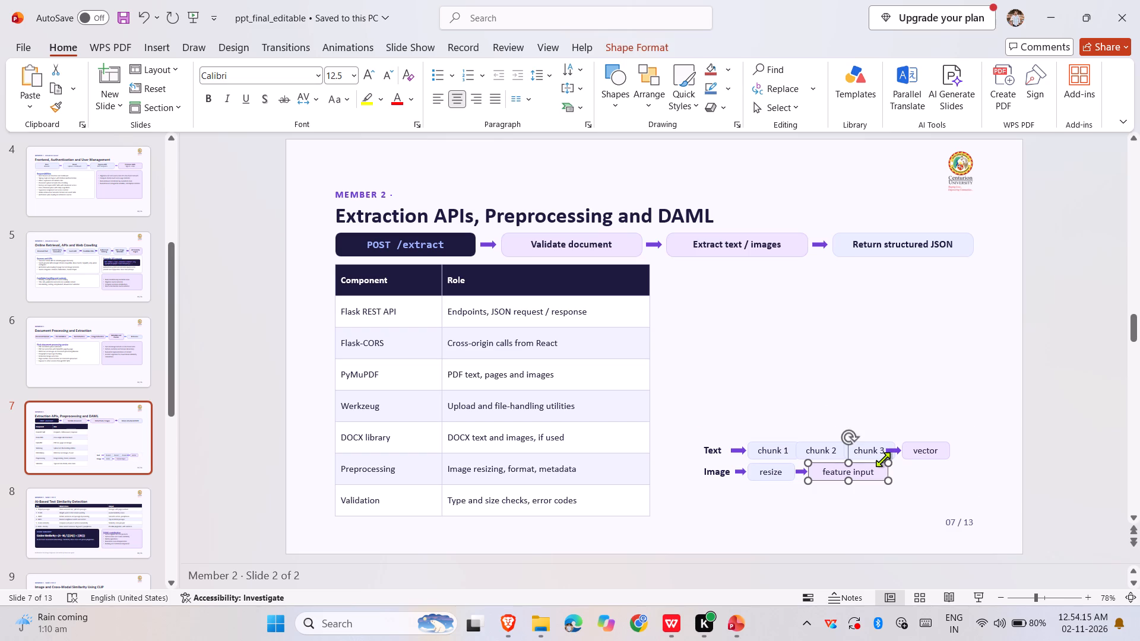
key(Delete)
click(829, 455)
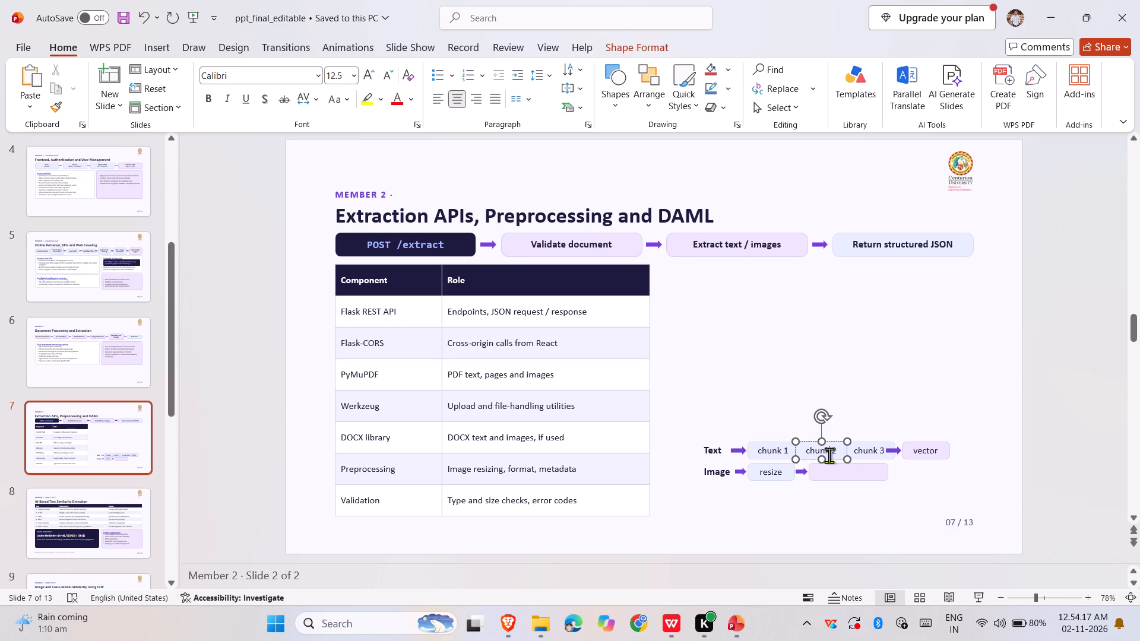
key(Delete)
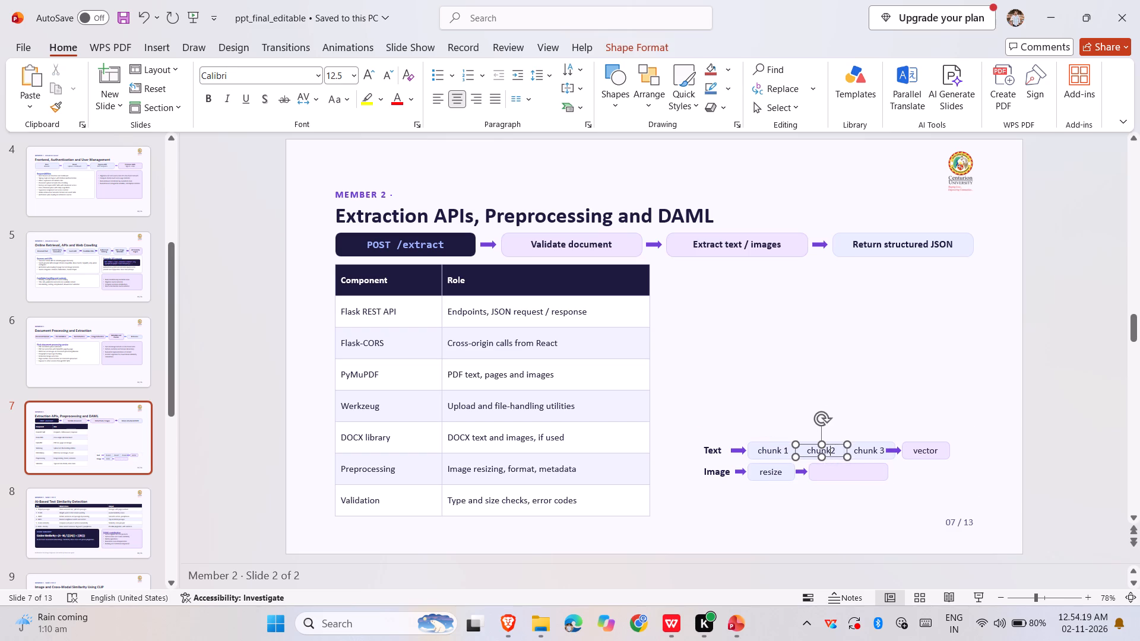
click(745, 448)
key(Delete)
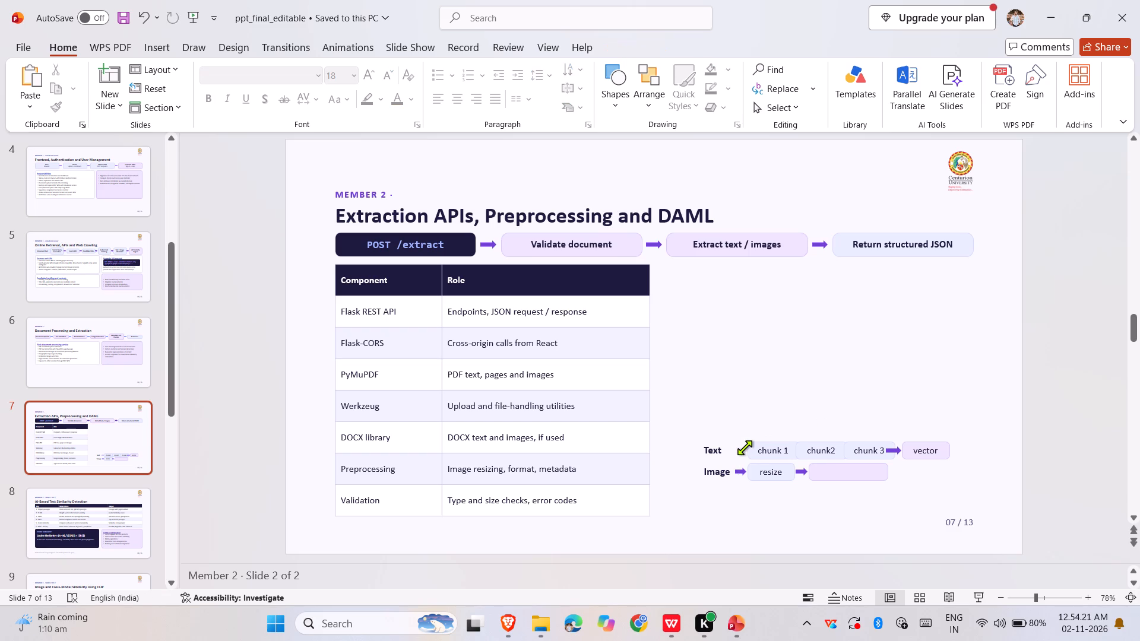
click(757, 448)
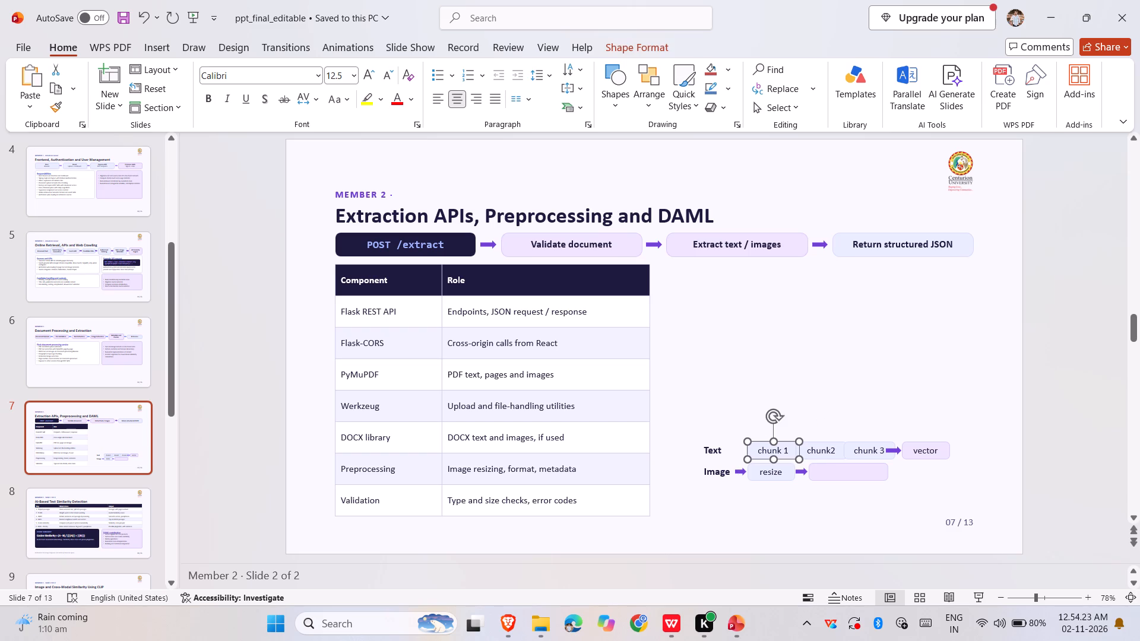
key(Delete)
click(813, 446)
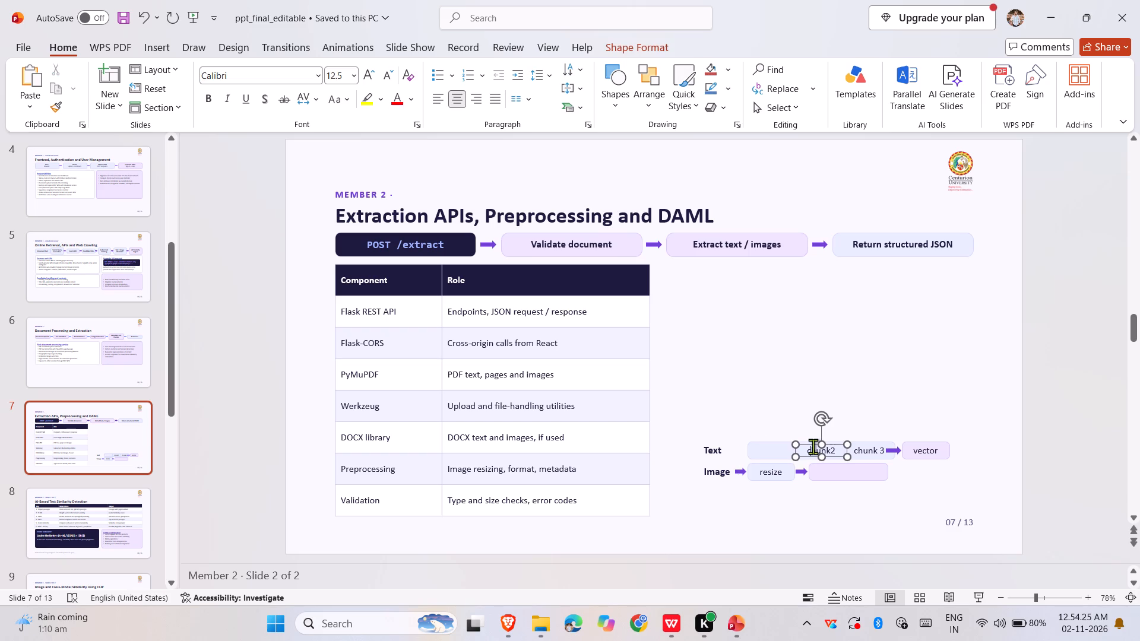
key(Delete)
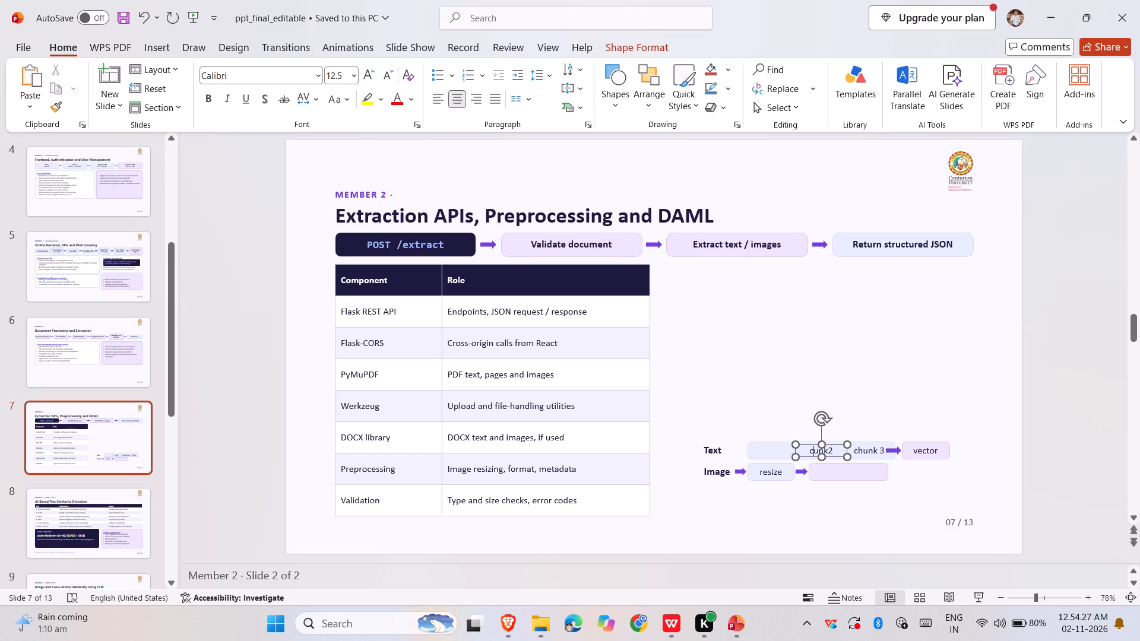
Delete the "Text" row heading and the "chunk 2" label from the flow diagram.
click(712, 450)
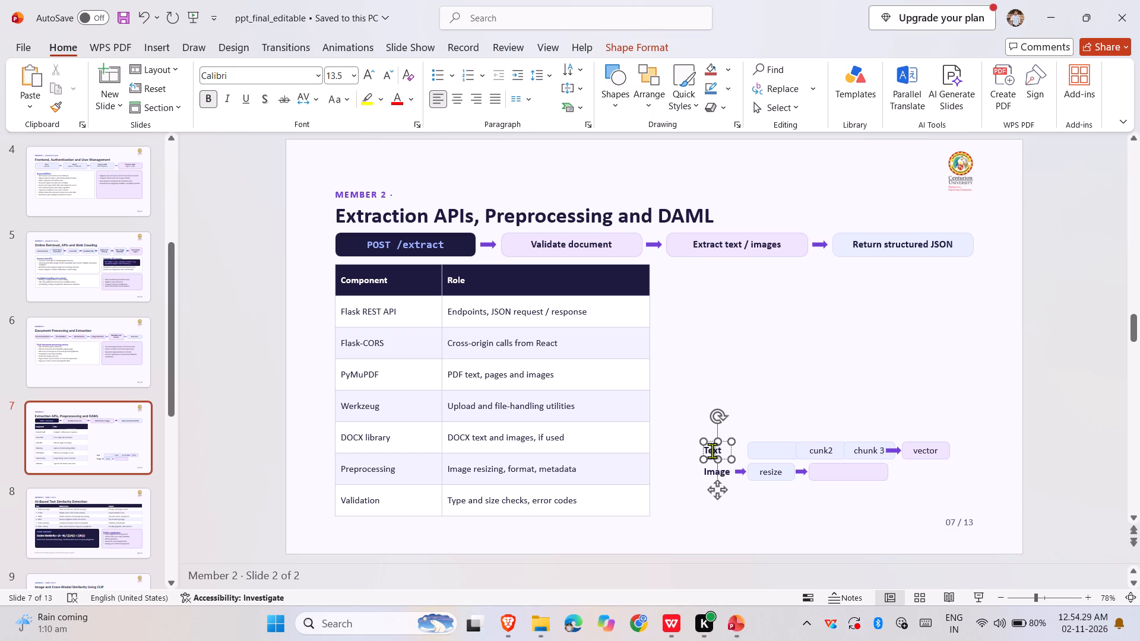
key(Delete)
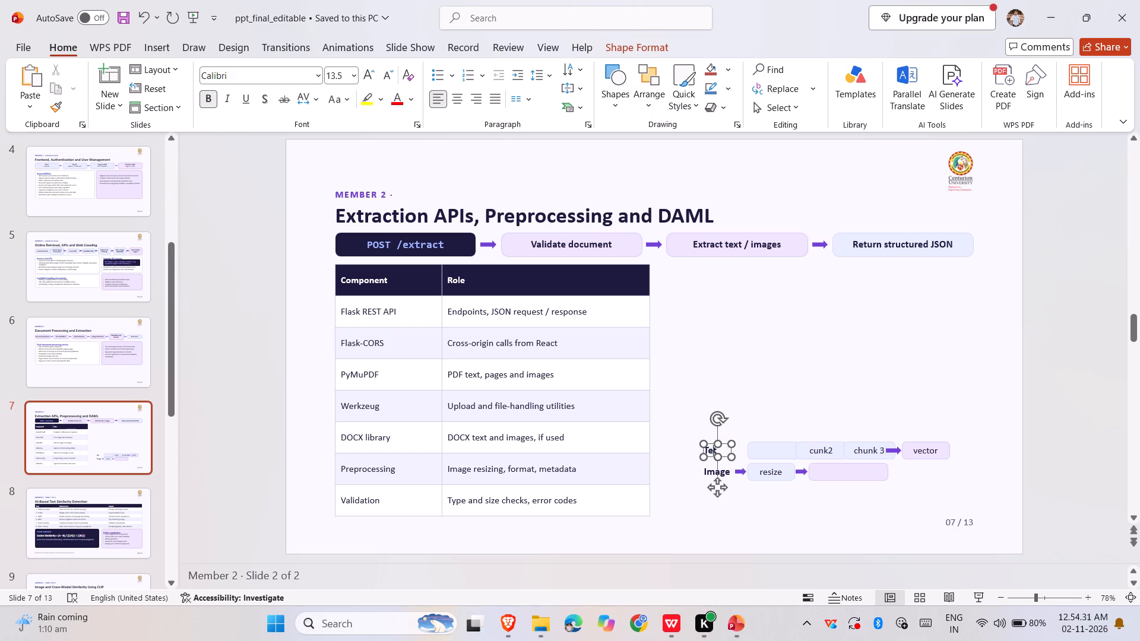
click(718, 444)
key(Delete)
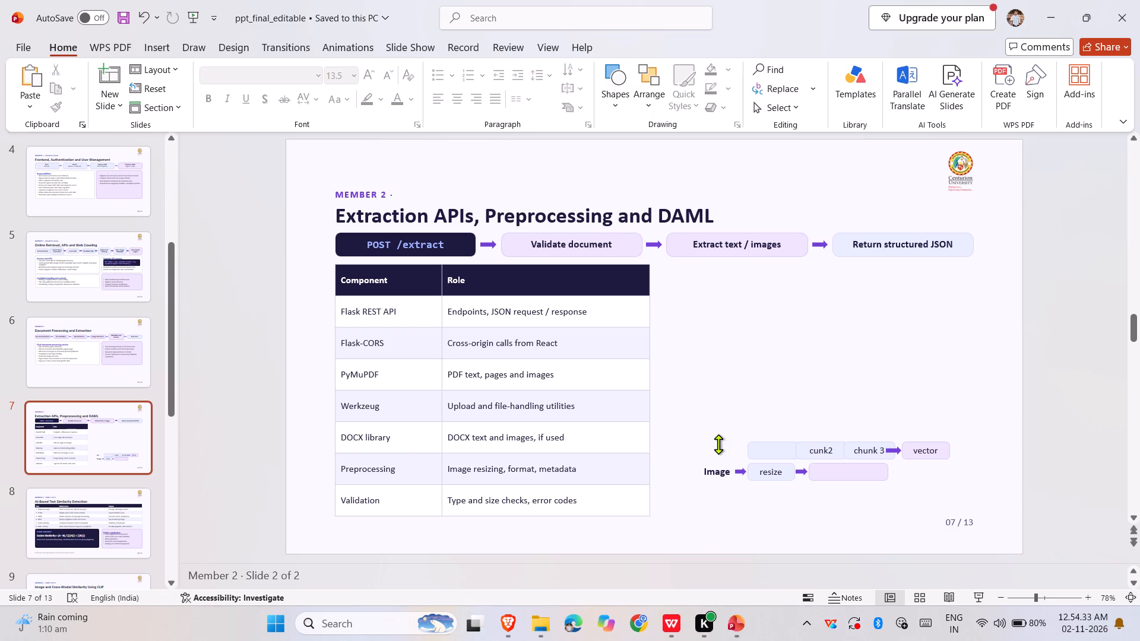
click(824, 447)
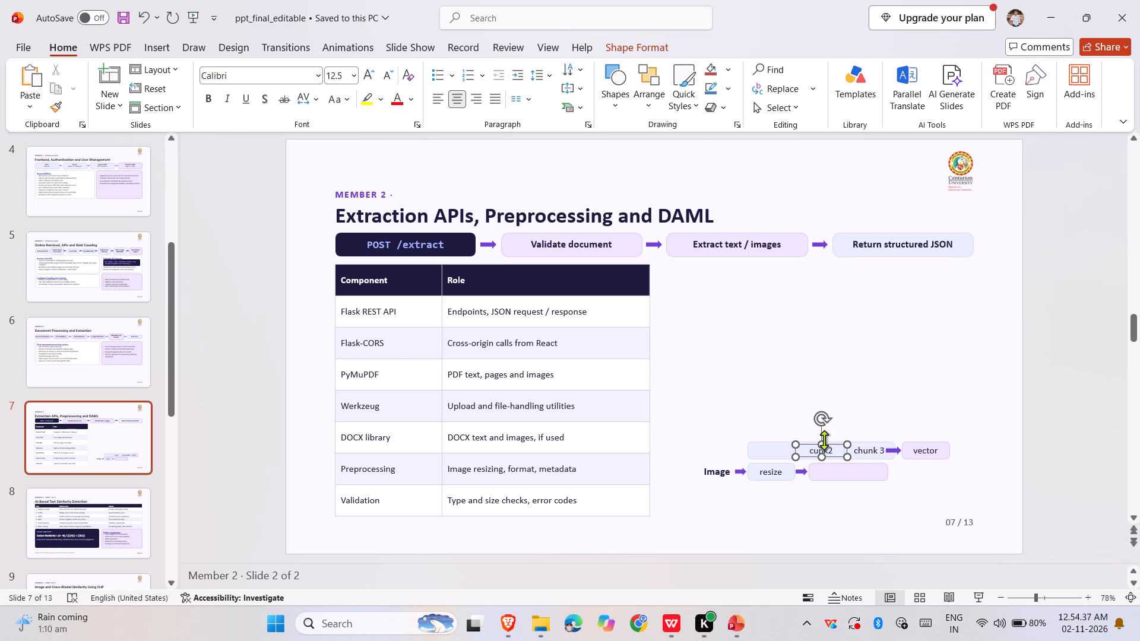
click(824, 444)
key(Delete)
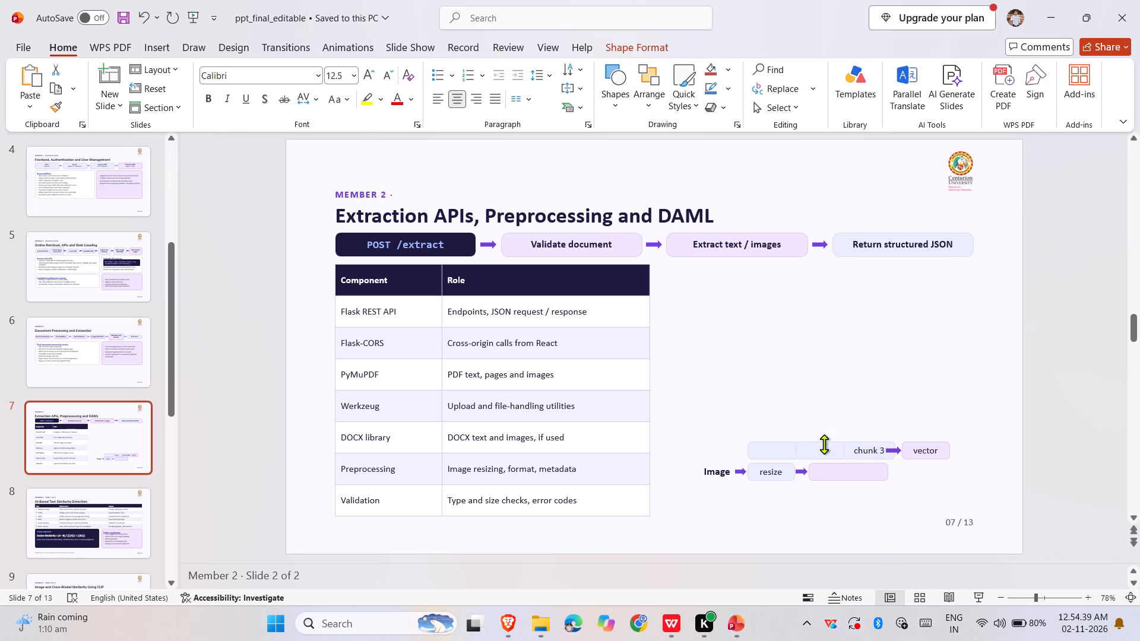
Delete the "vector" and "chunk 3" labels from the flow diagram on slide 7.
click(908, 454)
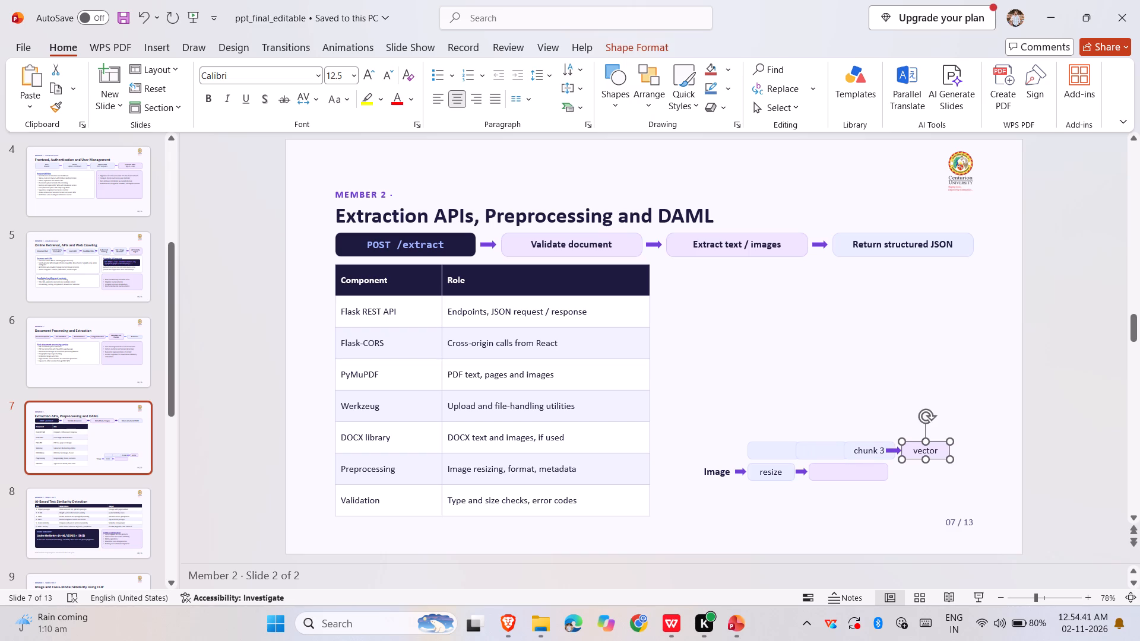
key(Delete)
click(876, 450)
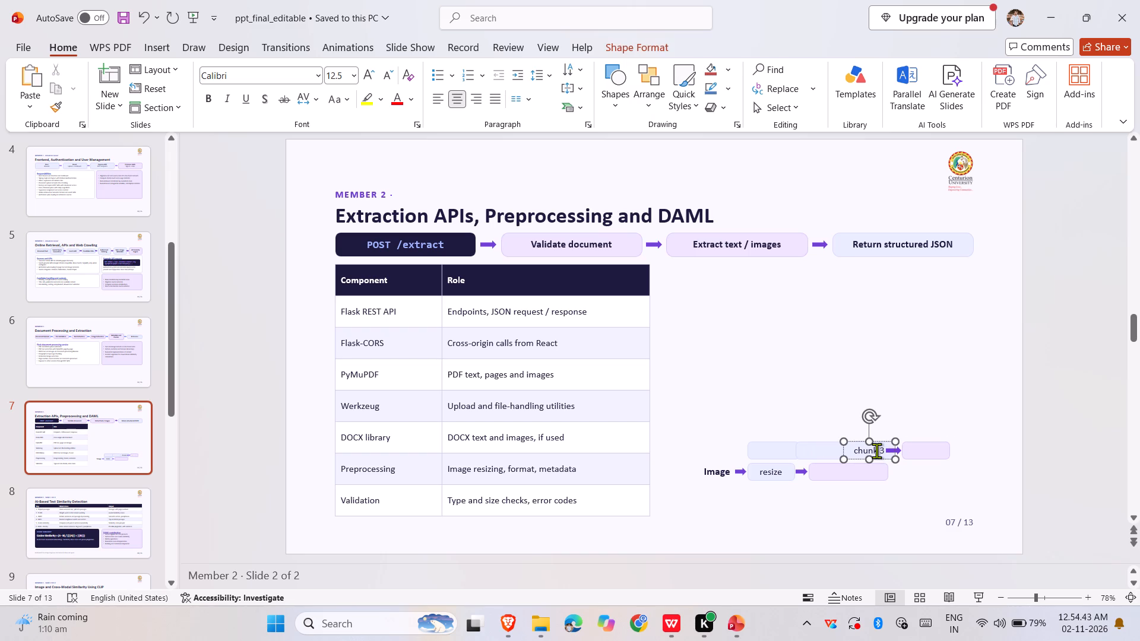
key(Delete)
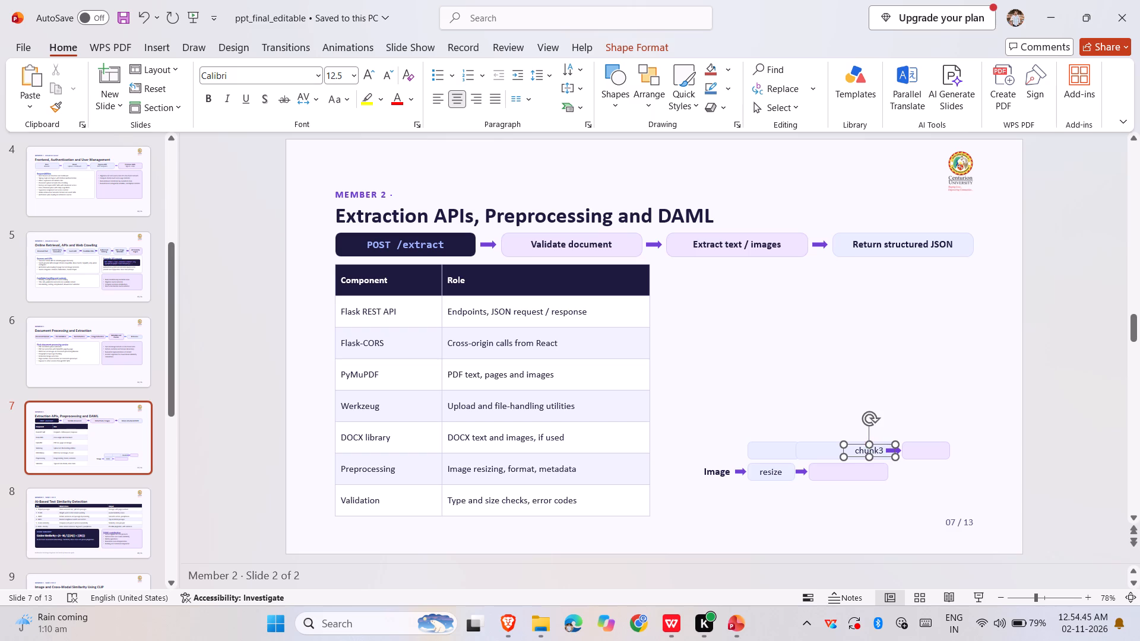
click(870, 448)
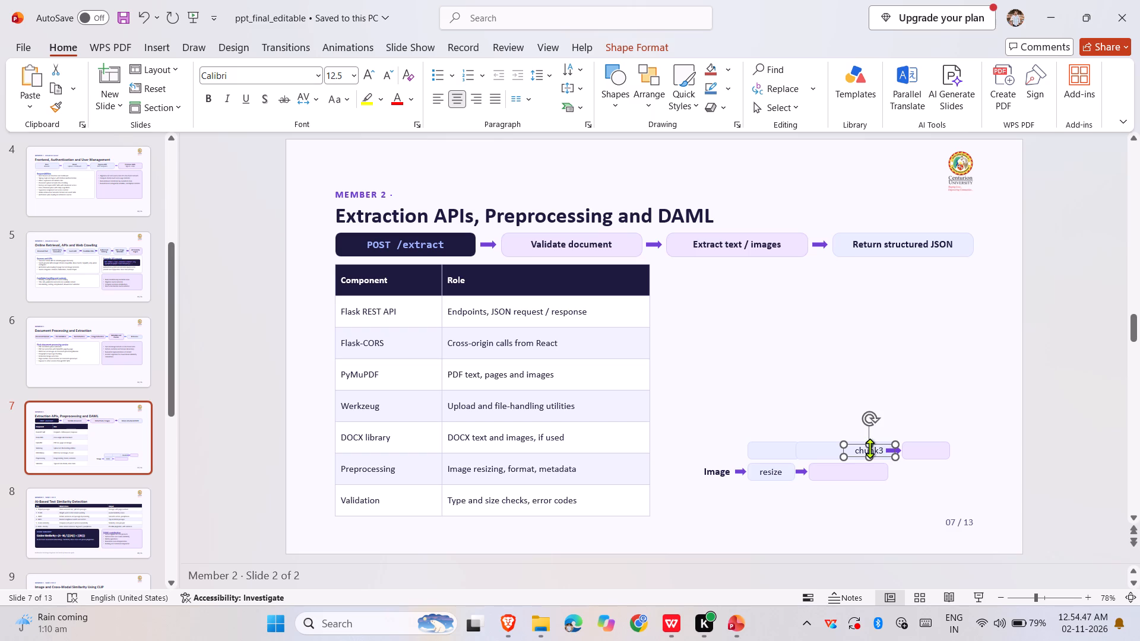
key(Delete)
Delete the empty boxes and the last arrow left in the diagram's former Text row.
click(874, 451)
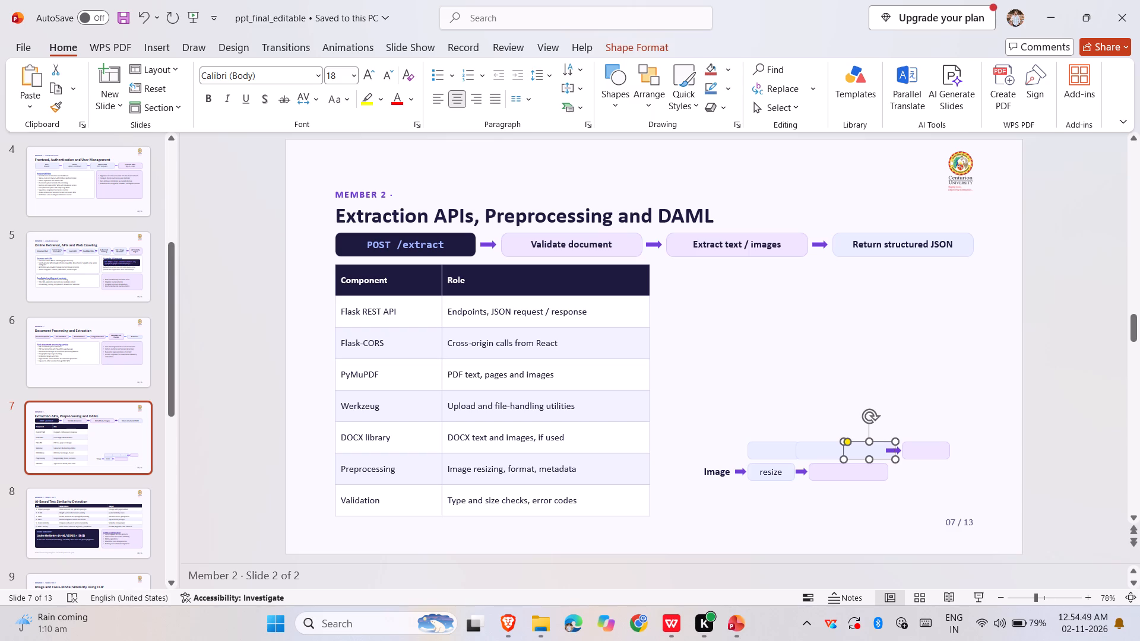
key(Delete)
click(826, 448)
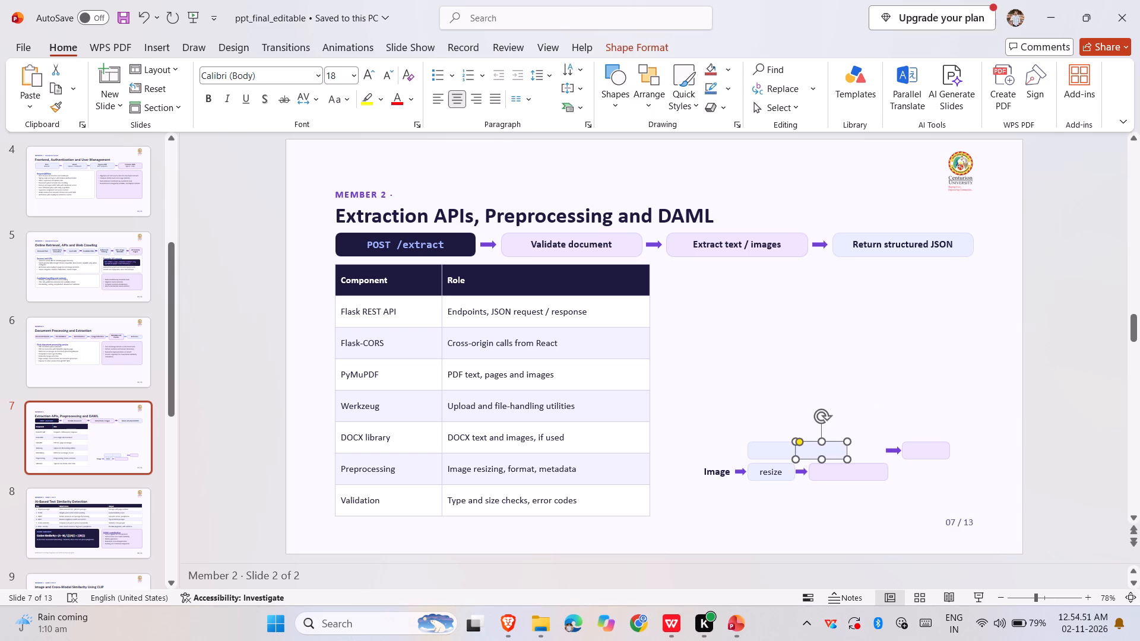
key(Delete)
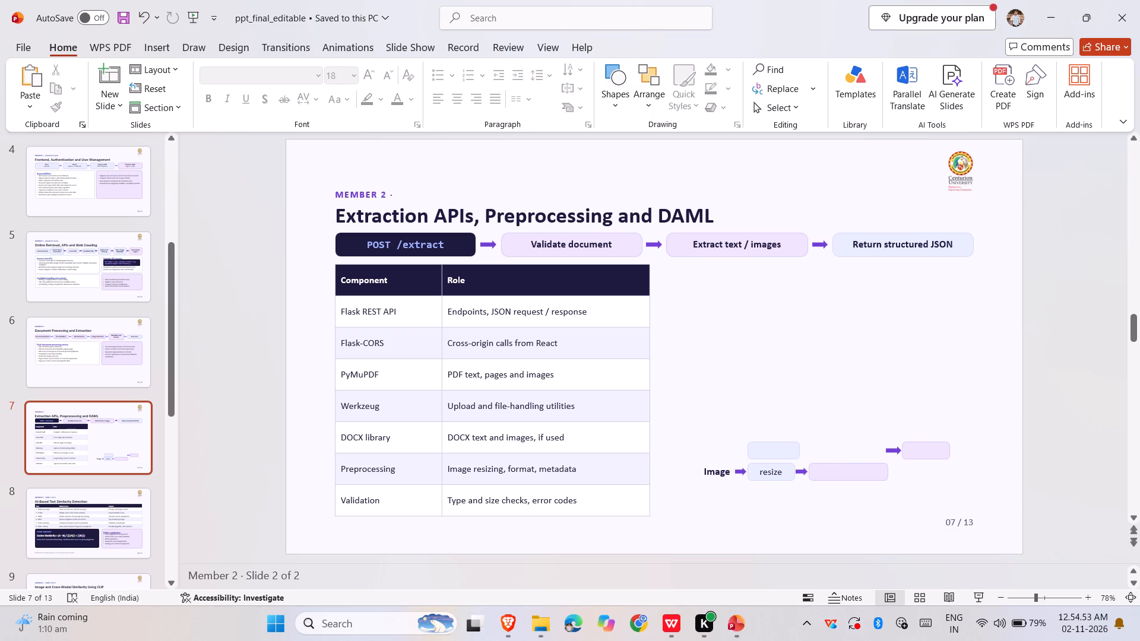
click(789, 447)
key(Delete)
click(941, 449)
key(Delete)
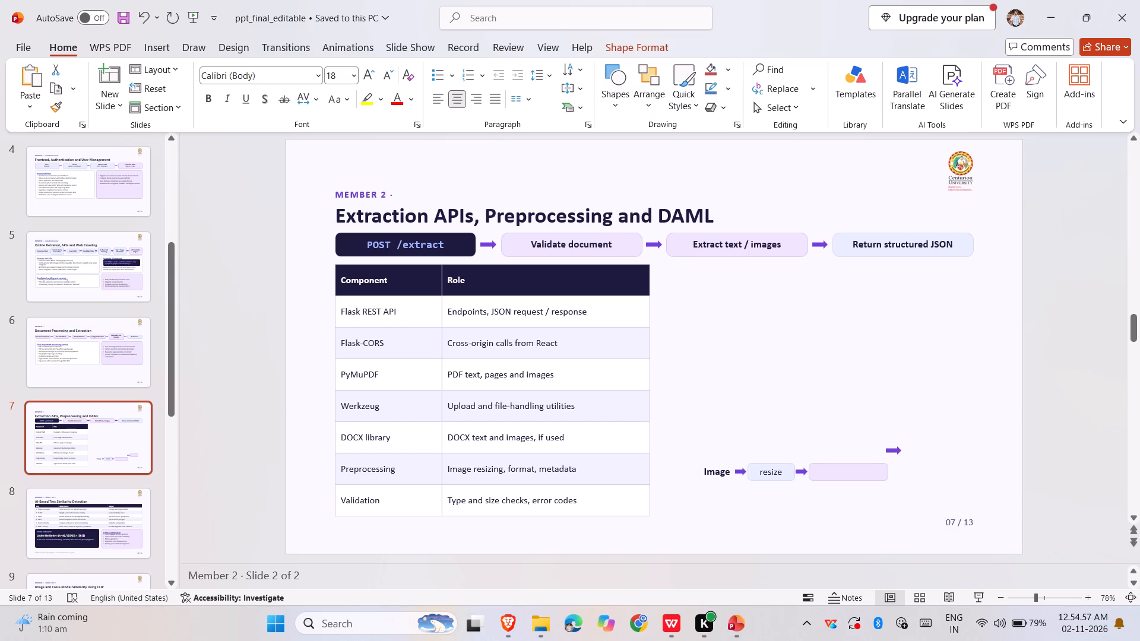
click(901, 452)
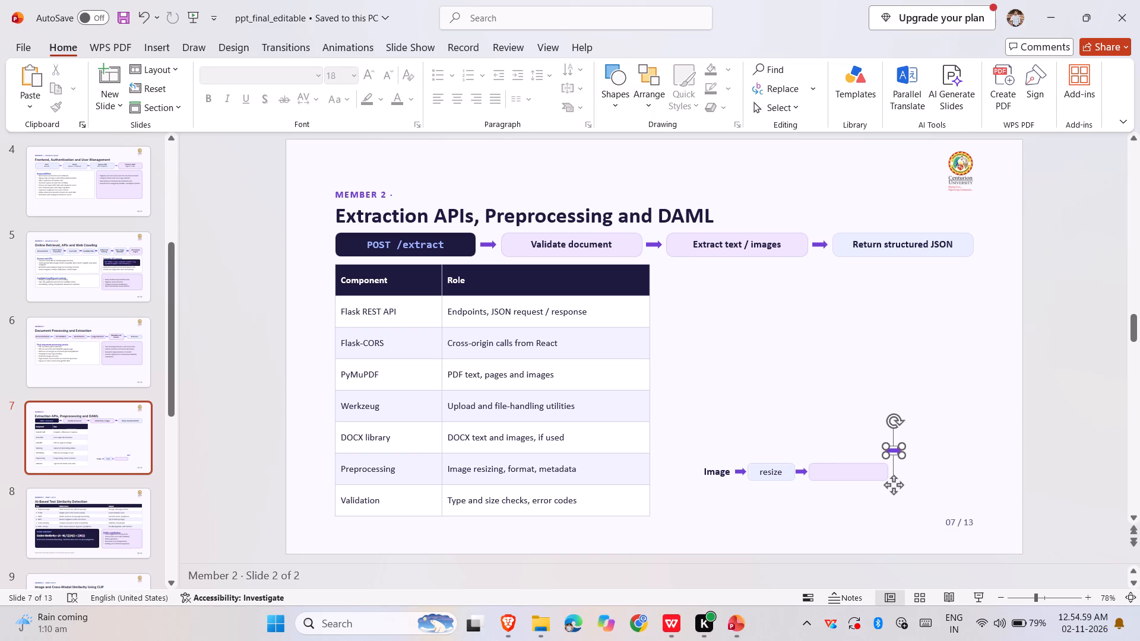
key(Delete)
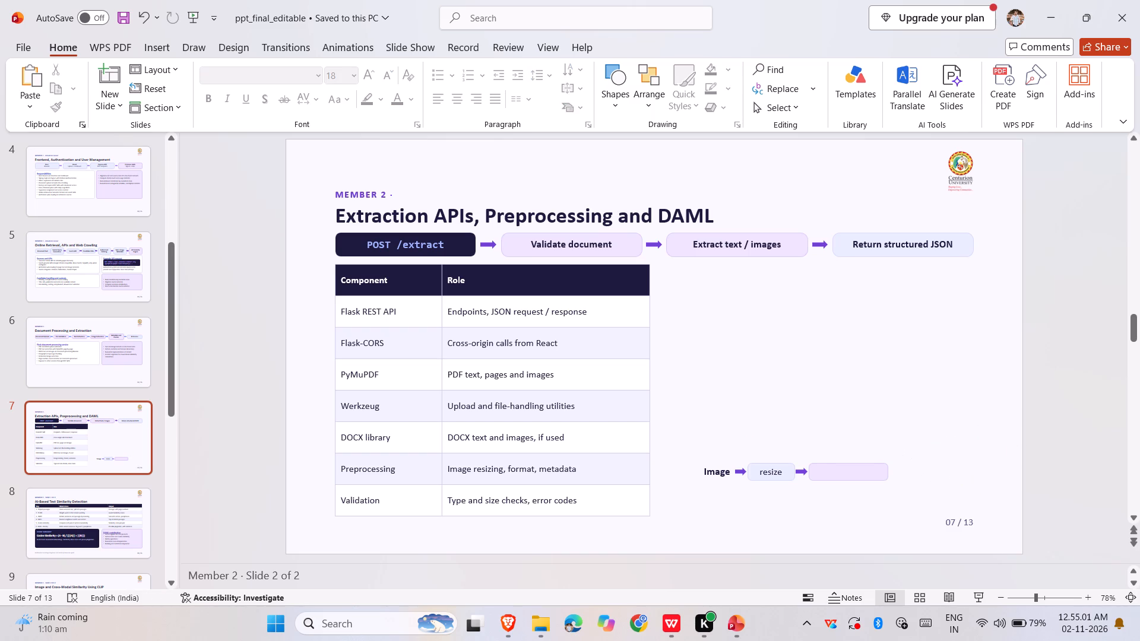
Delete the wide empty box, the "resize" label and the "Image" heading from the diagram's Image row.
click(851, 474)
key(Delete)
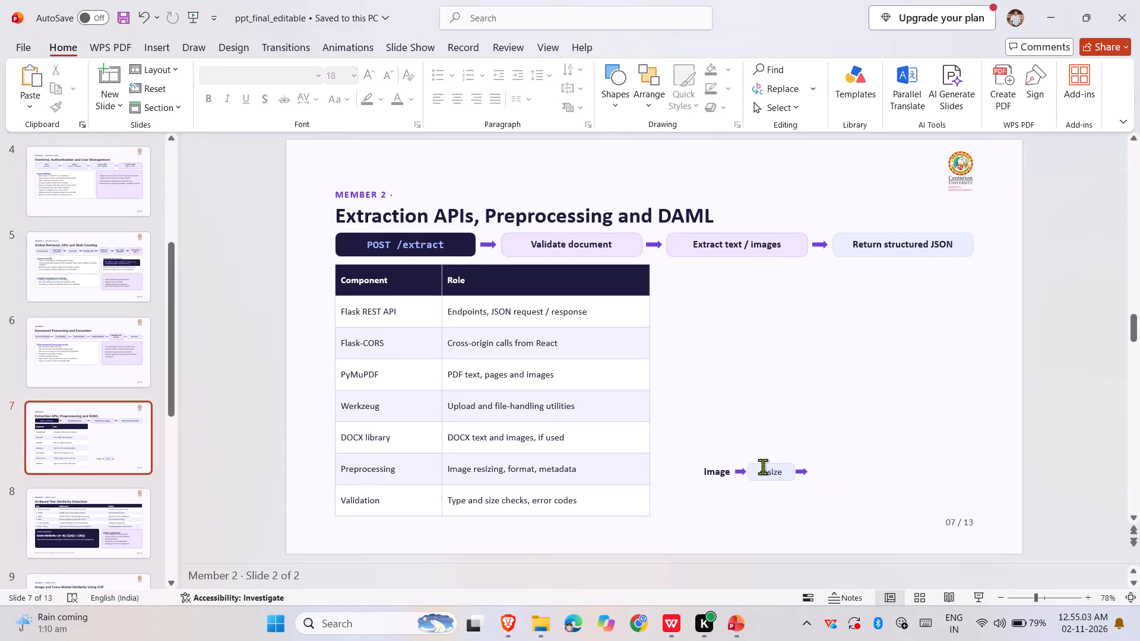
click(766, 467)
key(Delete)
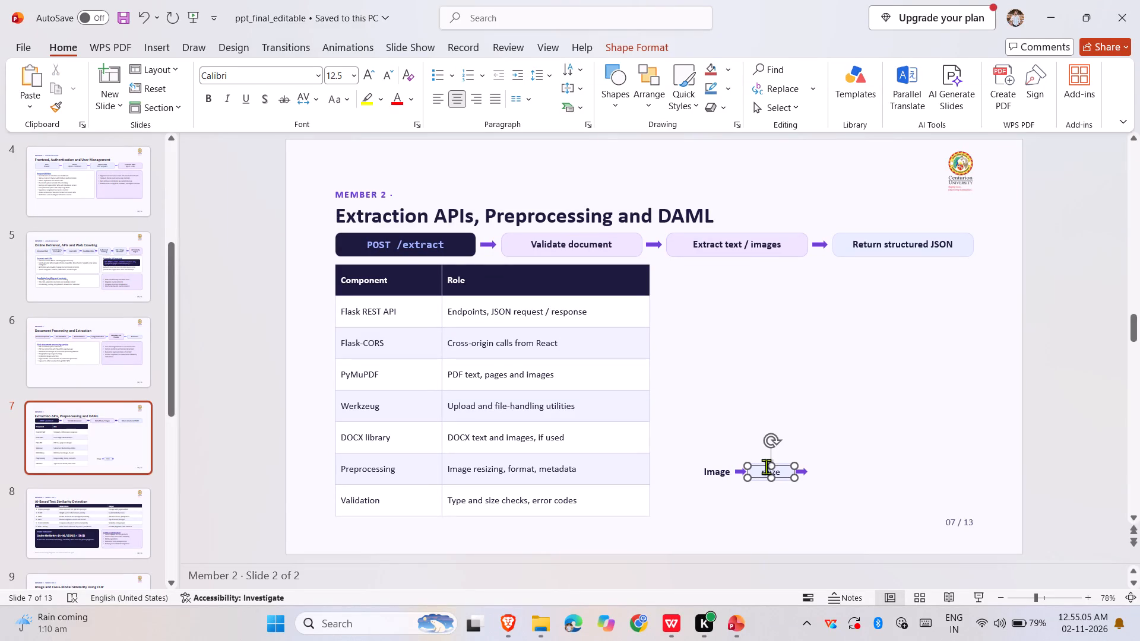
click(769, 461)
key(Delete)
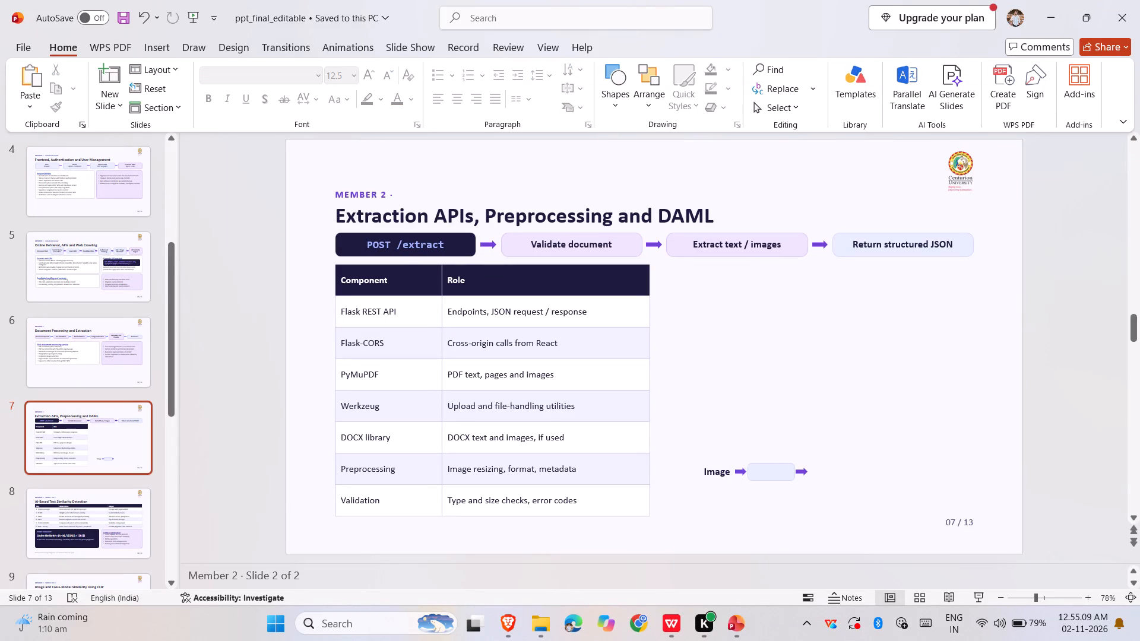
click(733, 471)
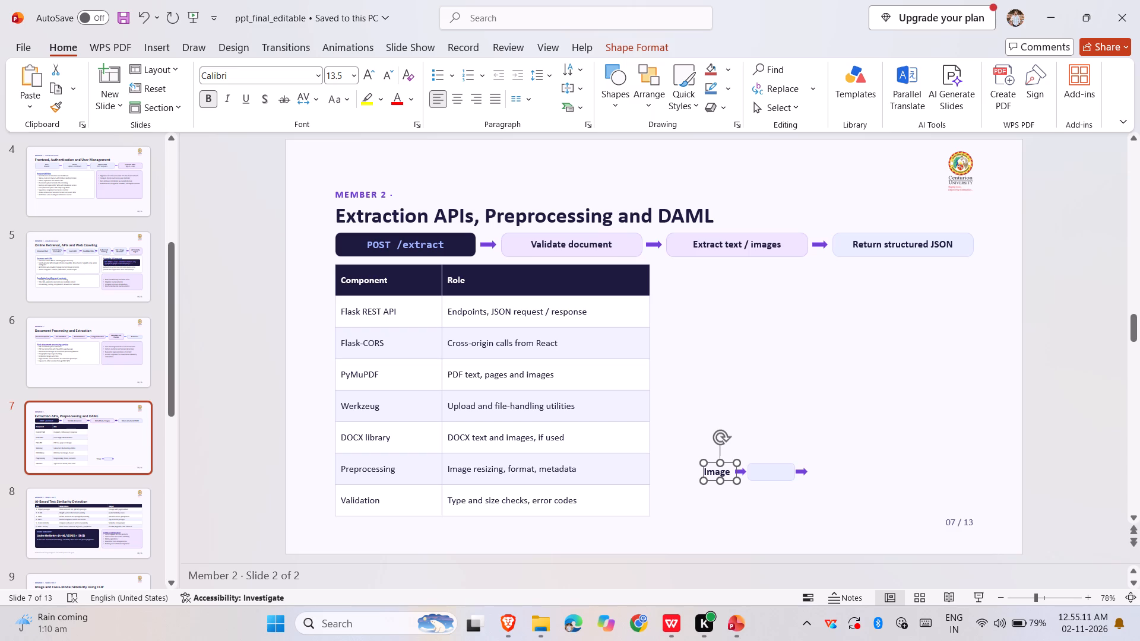
key(Delete)
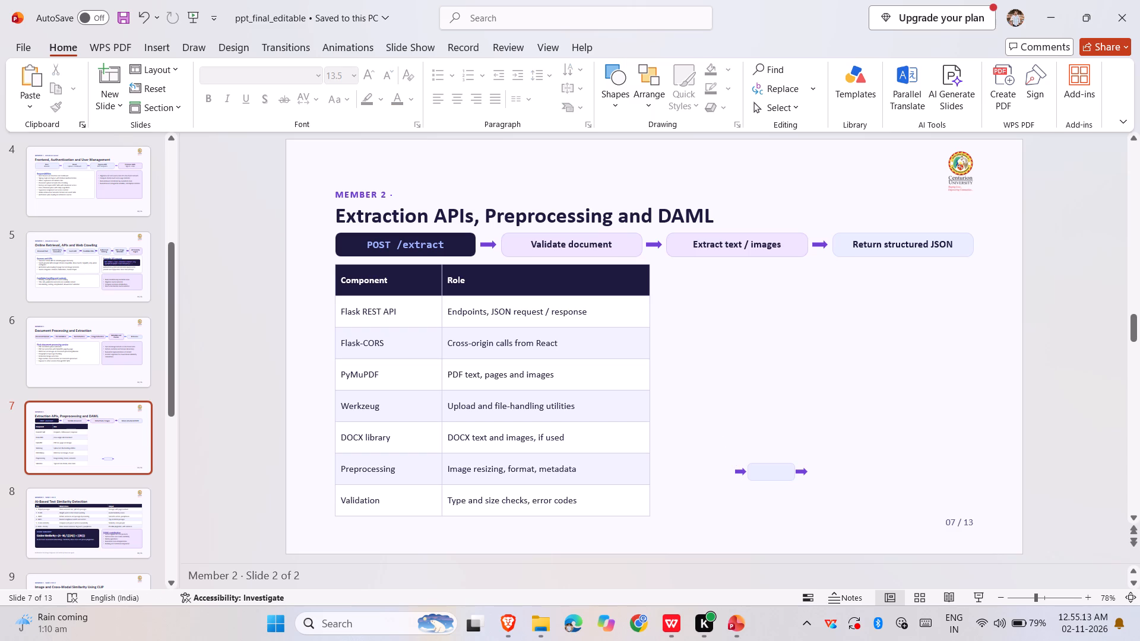
Delete the remaining empty box and the two arrows of the Image row.
click(750, 474)
key(Delete)
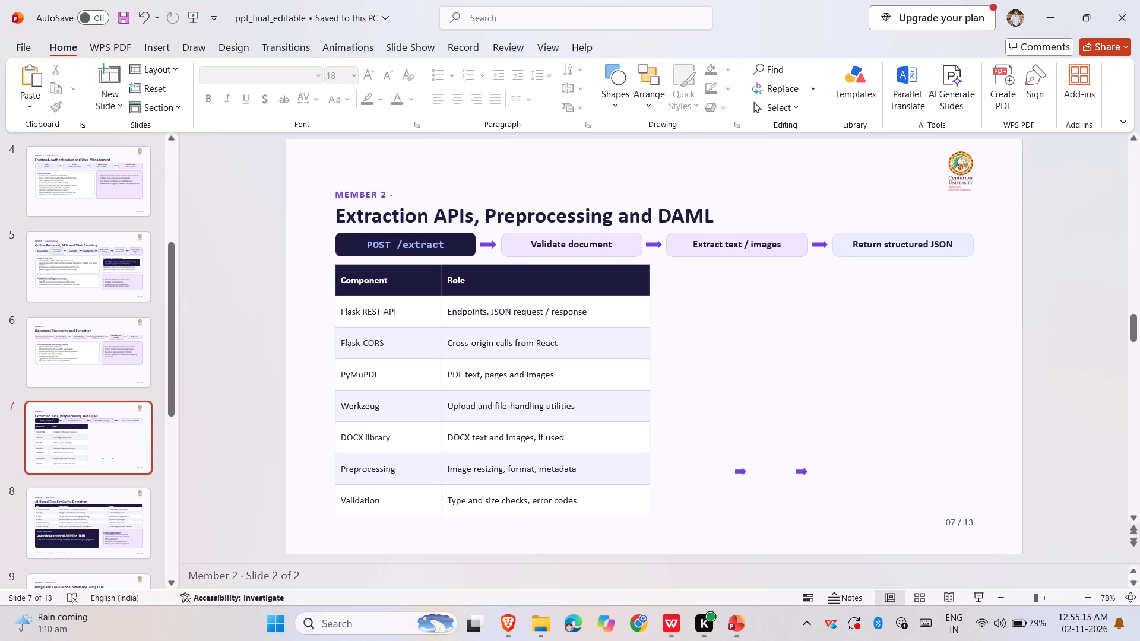
click(739, 467)
key(Delete)
key(BackSpace)
click(802, 469)
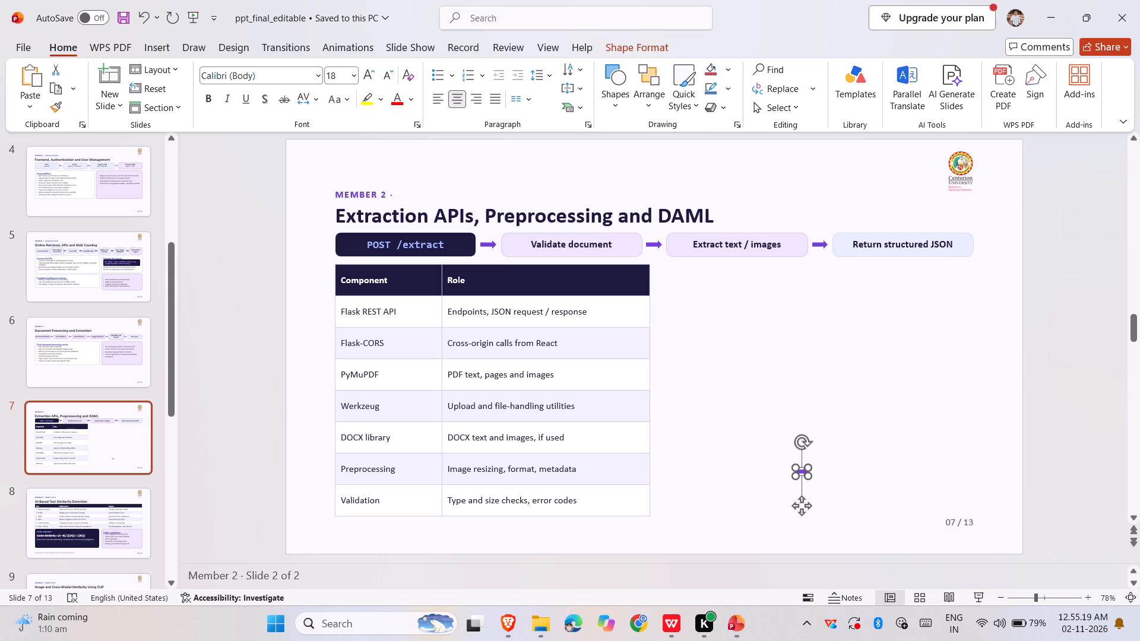
key(Delete)
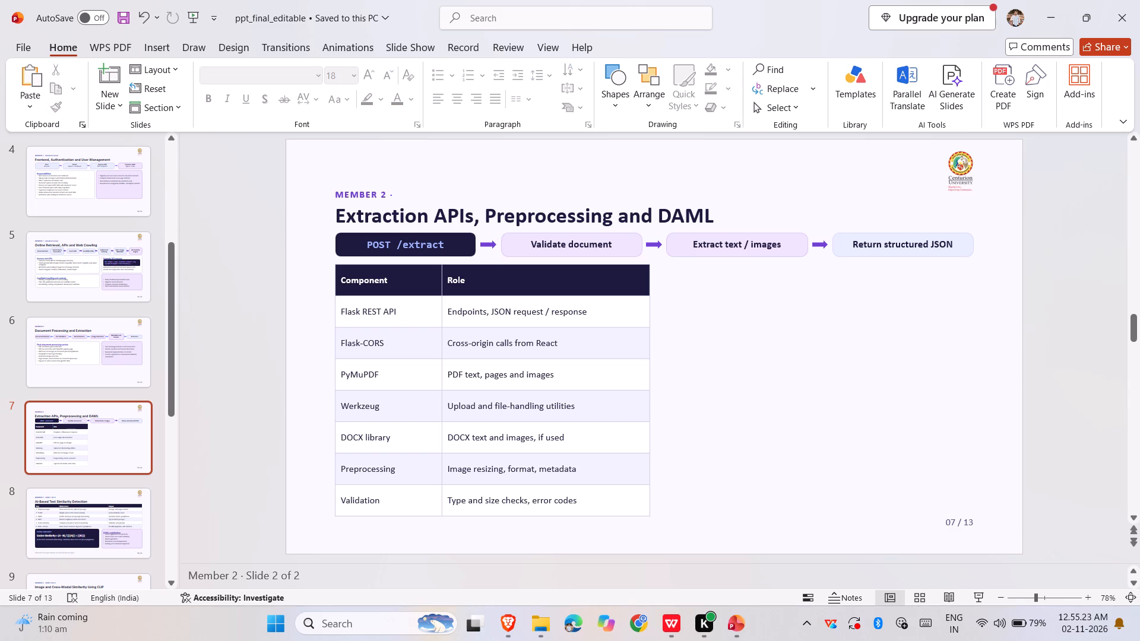
Move the Component/Role table to the horizontal centre of slide 7, just below the process flow.
click(647, 377)
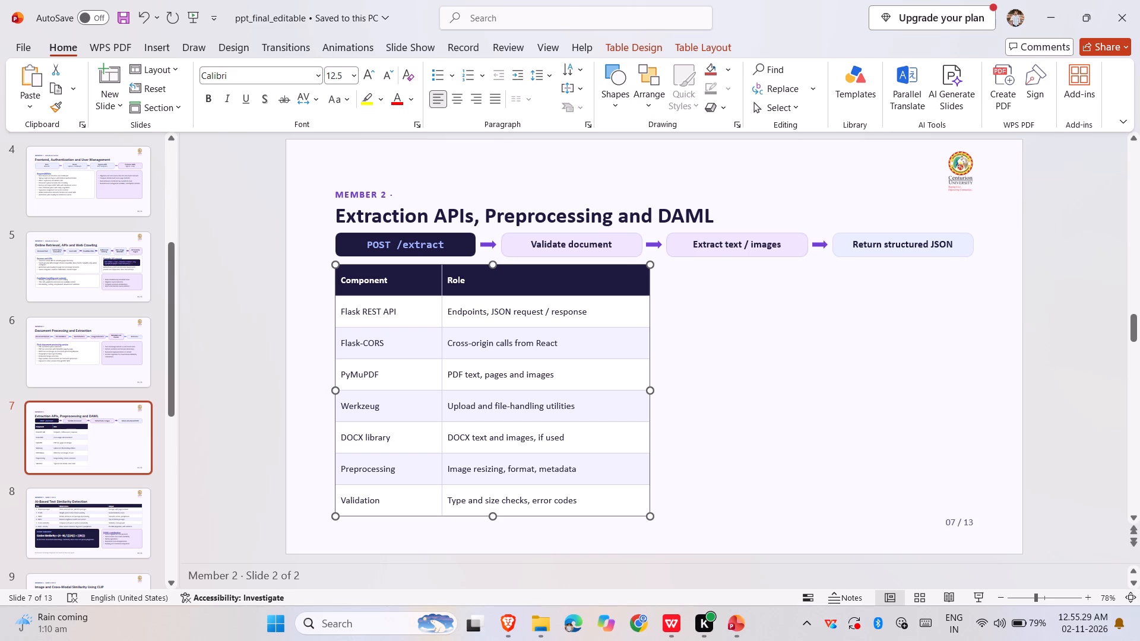
drag(648, 442, 796, 459)
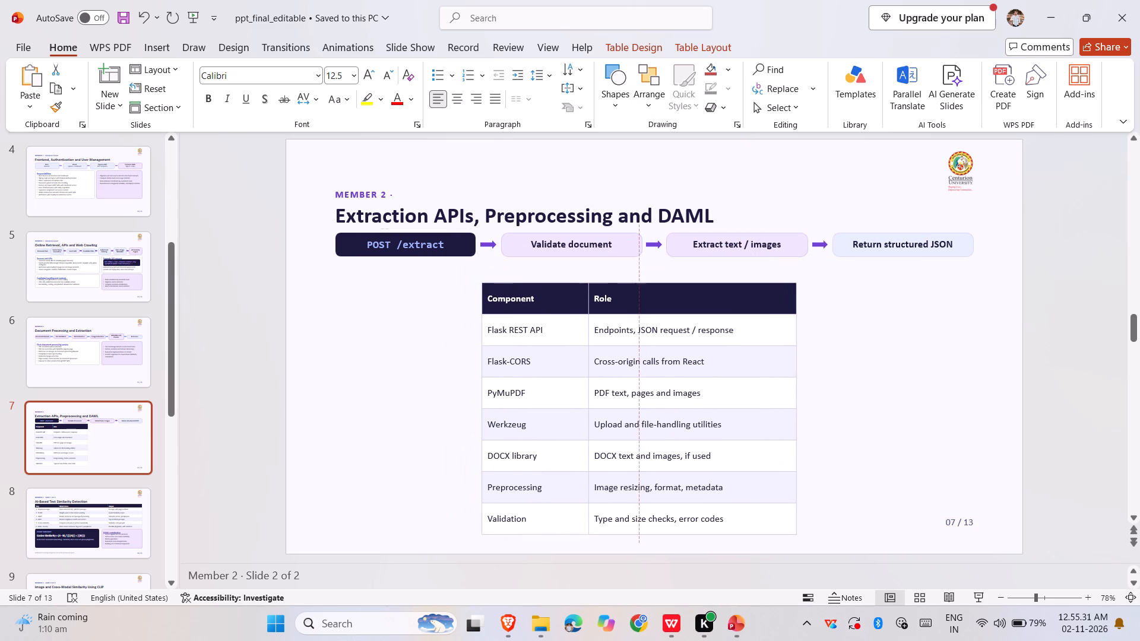
drag(796, 459, 793, 444)
click(862, 427)
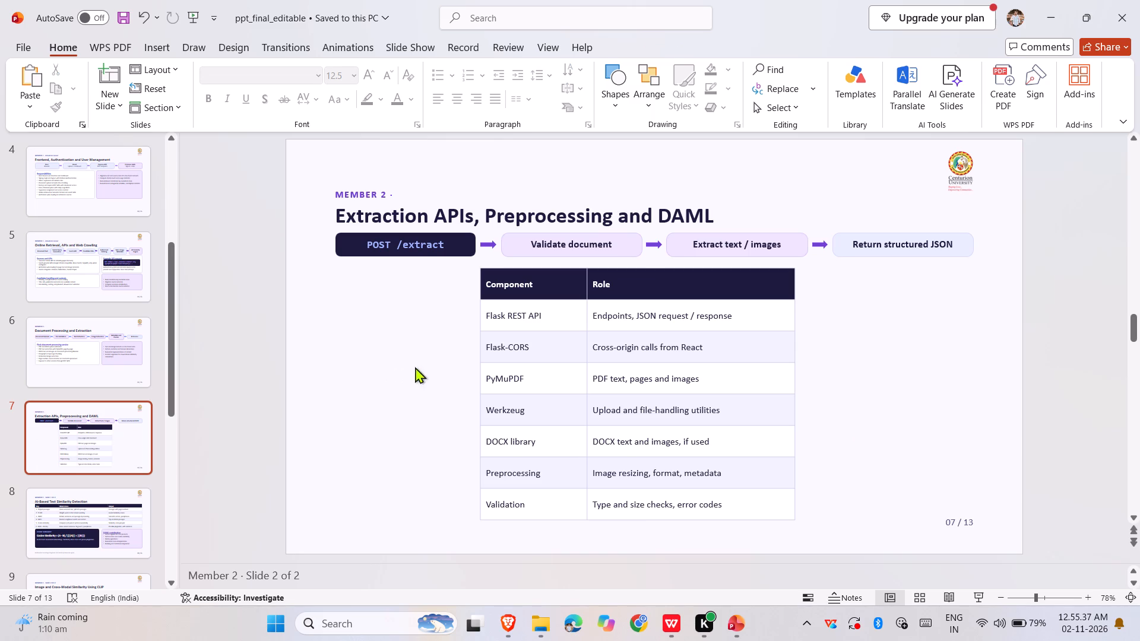
click(503, 378)
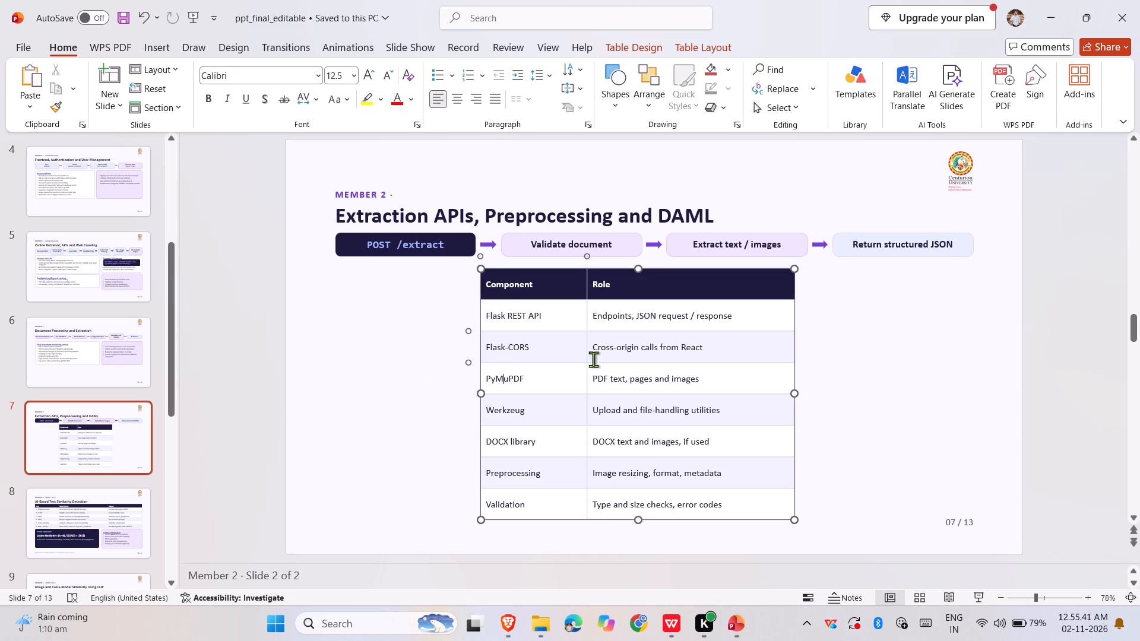
click(479, 363)
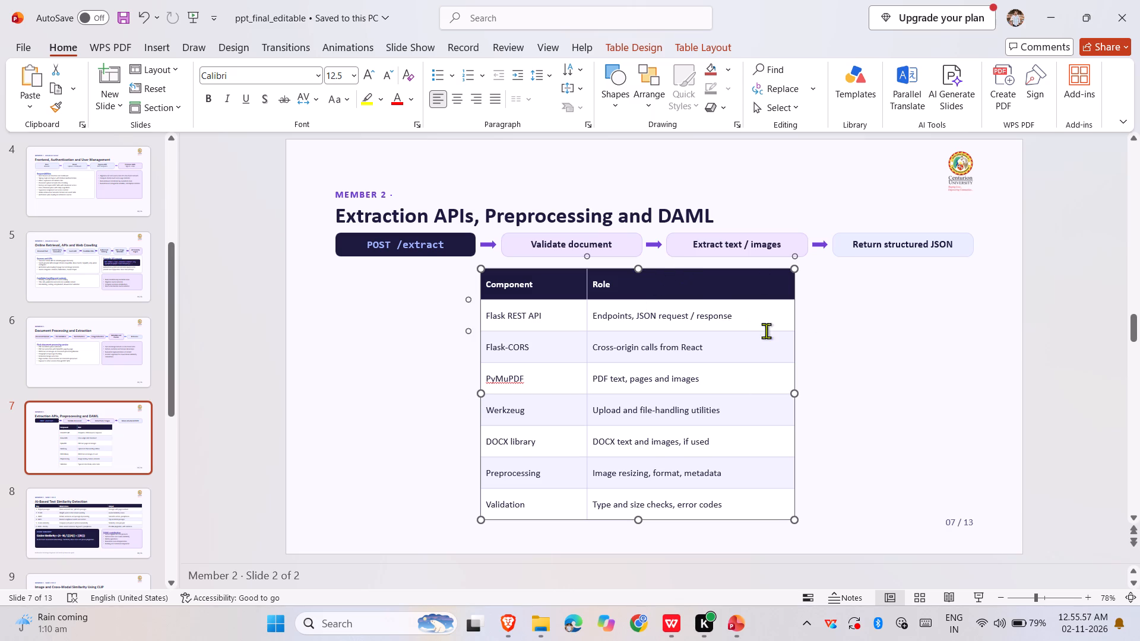
Remove "SLIDE 1 OF 2" from the "MEMBER 3" label above the title on slide 8.
click(68, 497)
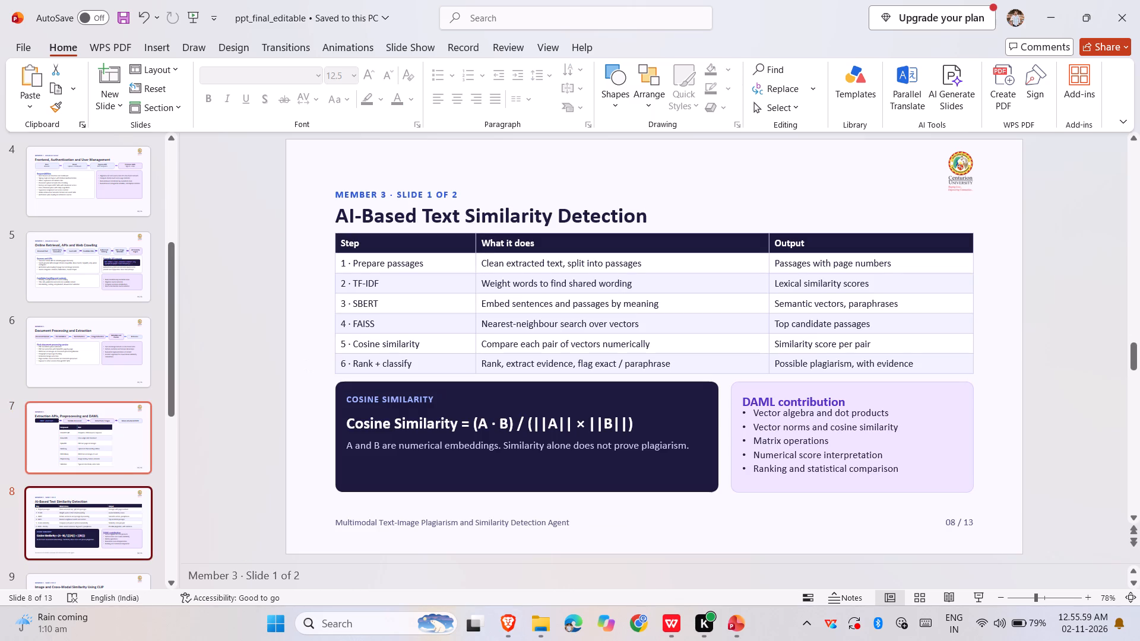
click(464, 193)
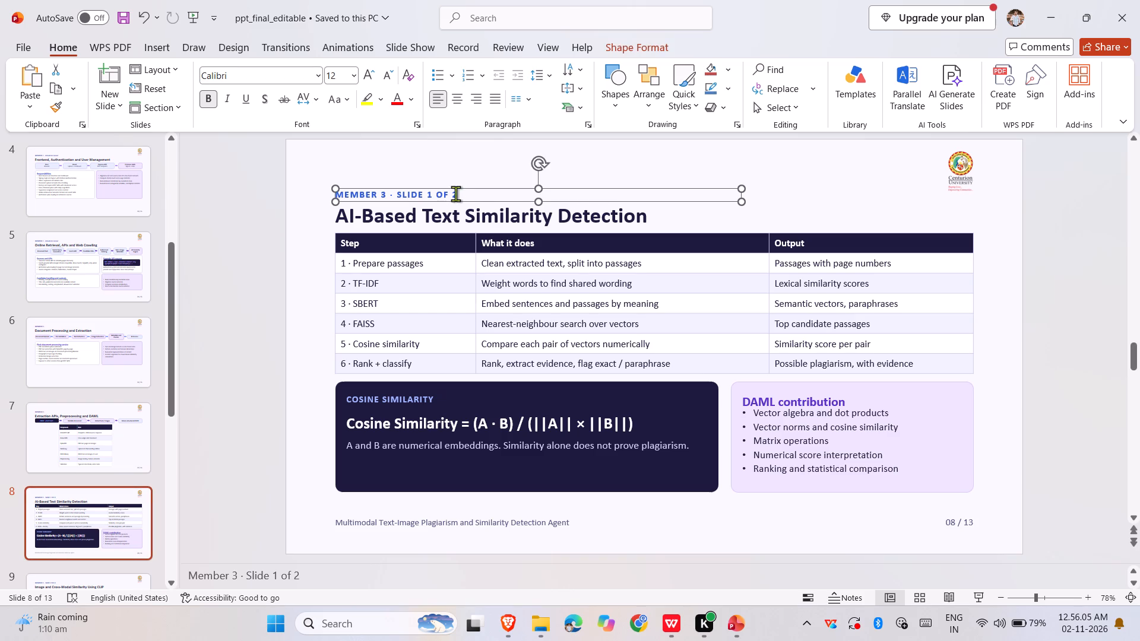
click(456, 195)
key(BackSpace)
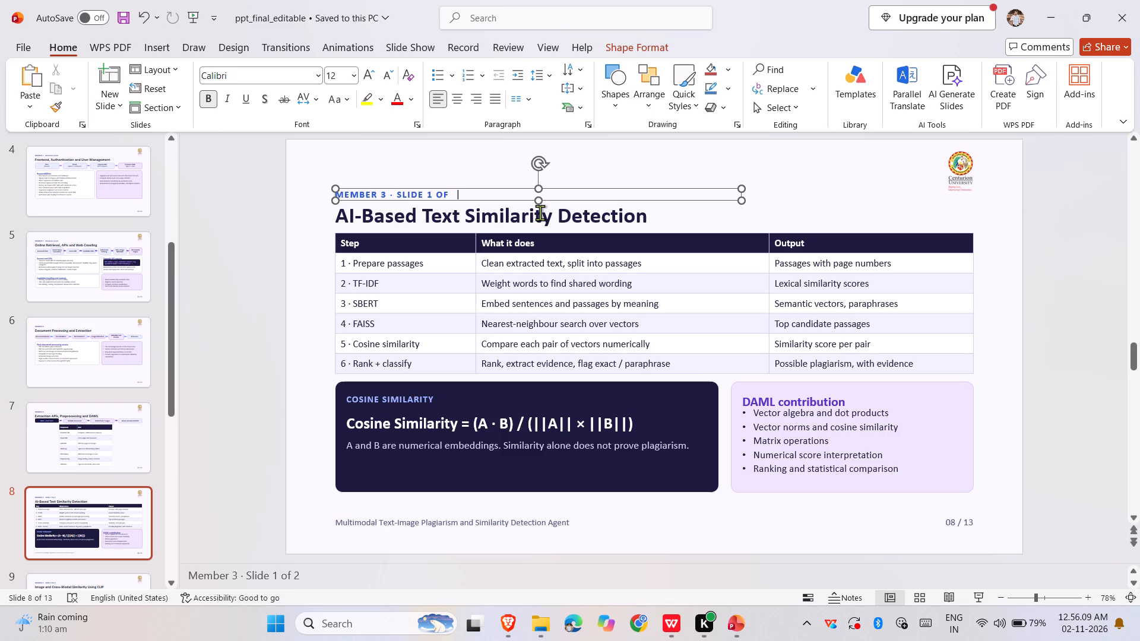
key(BackSpace)
key(BackSpace)
key(BackSpace)
key(BackSpace)
key(BackSpace)
key(BackSpace)
key(BackSpace)
key(BackSpace)
key(BackSpace)
key(BackSpace)
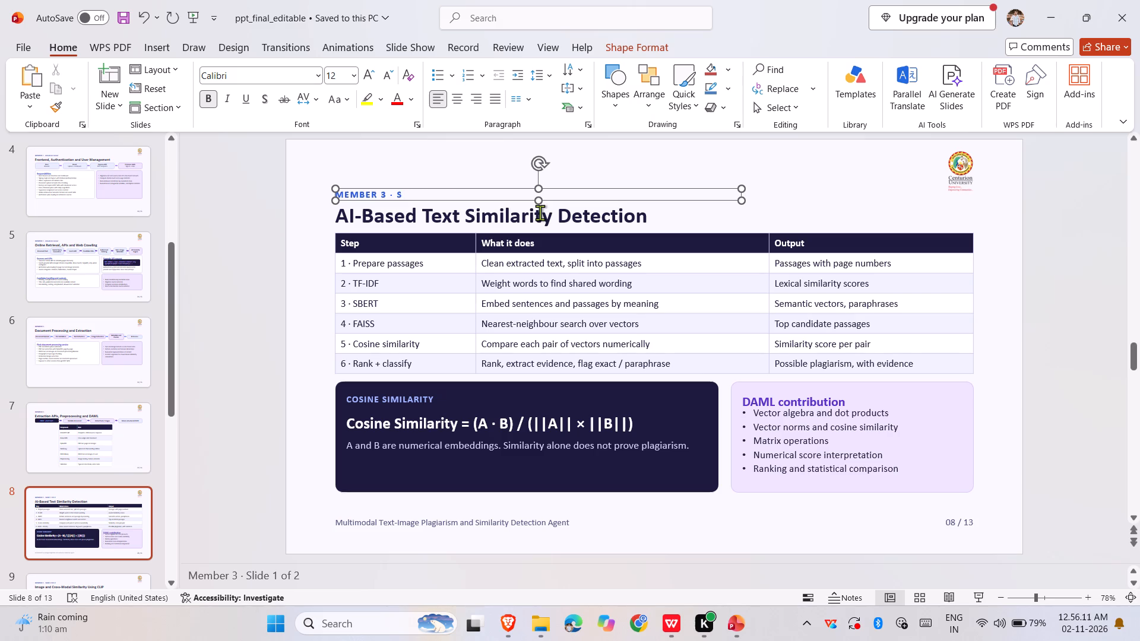
key(BackSpace)
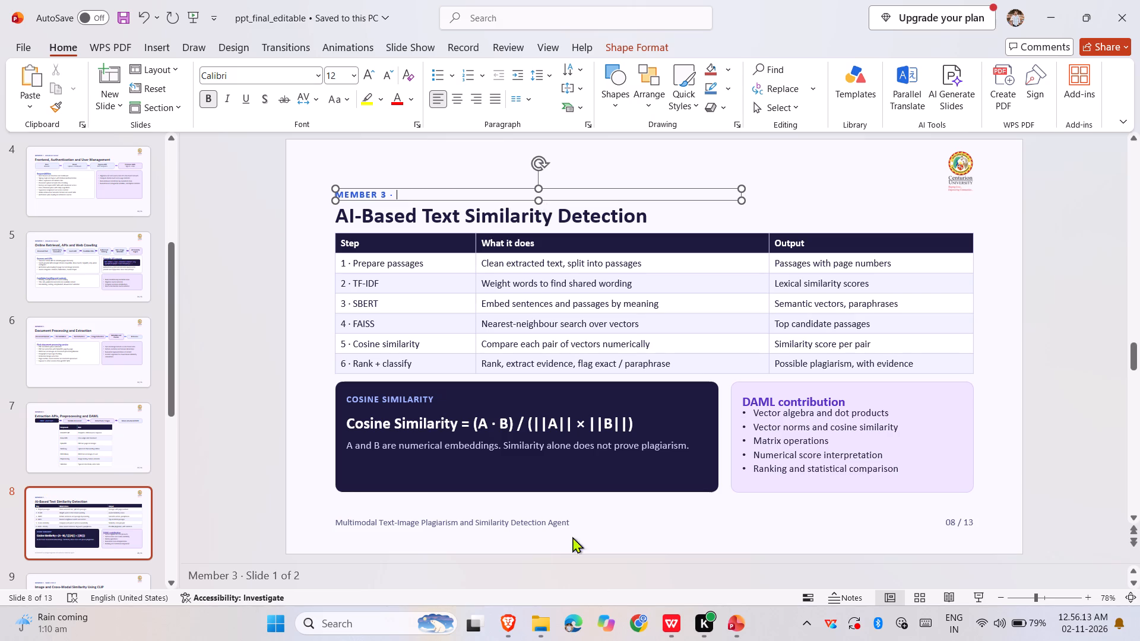
Clear the Output cell of the "6 · Rank + classify" row in the slide 8 table.
click(389, 366)
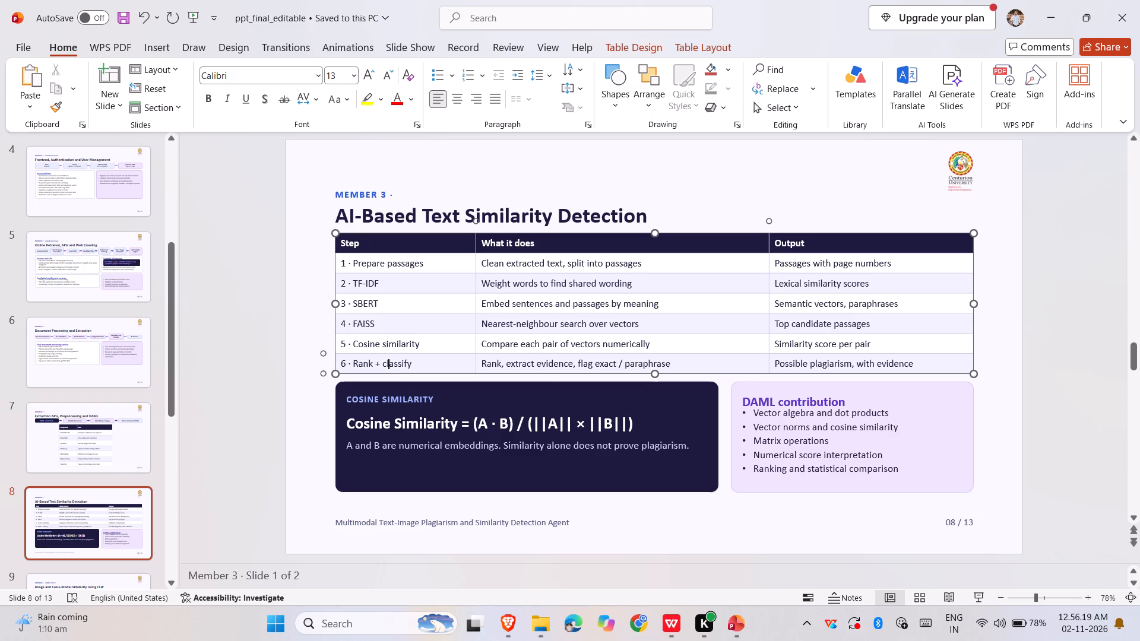
click(937, 363)
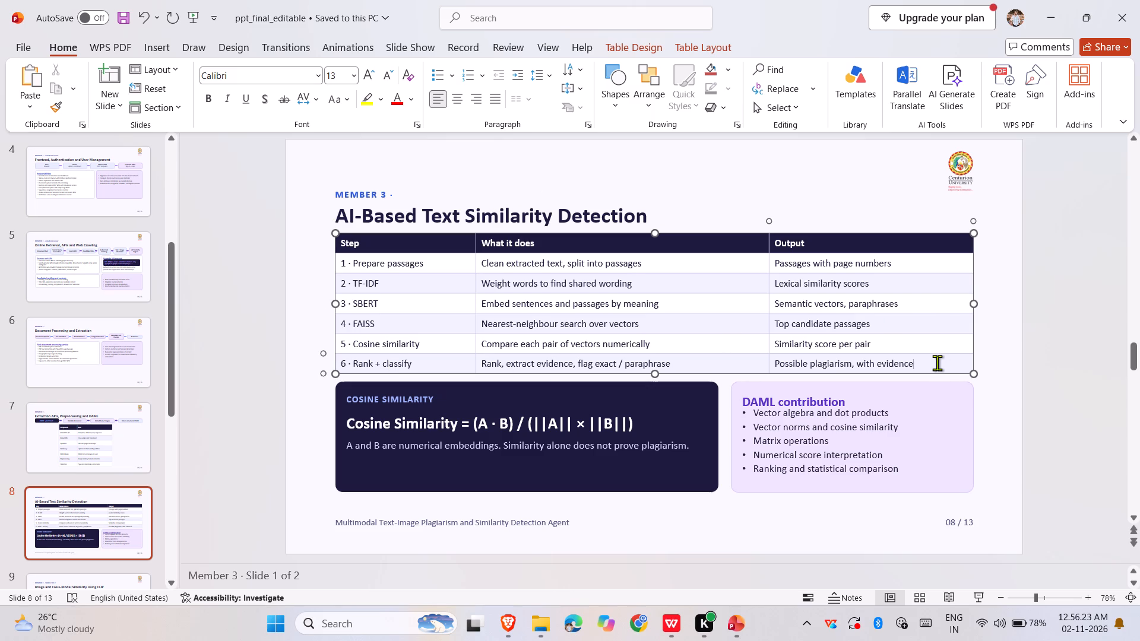
key(BackSpace)
key(BackSpace)
key(BackSpace)
key(BackSpace)
key(BackSpace)
key(BackSpace)
key(BackSpace)
key(BackSpace)
key(BackSpace)
key(BackSpace)
key(BackSpace)
key(BackSpace)
key(BackSpace)
key(BackSpace)
key(BackSpace)
key(BackSpace)
key(BackSpace)
key(BackSpace)
key(BackSpace)
key(BackSpace)
key(BackSpace)
key(BackSpace)
key(BackSpace)
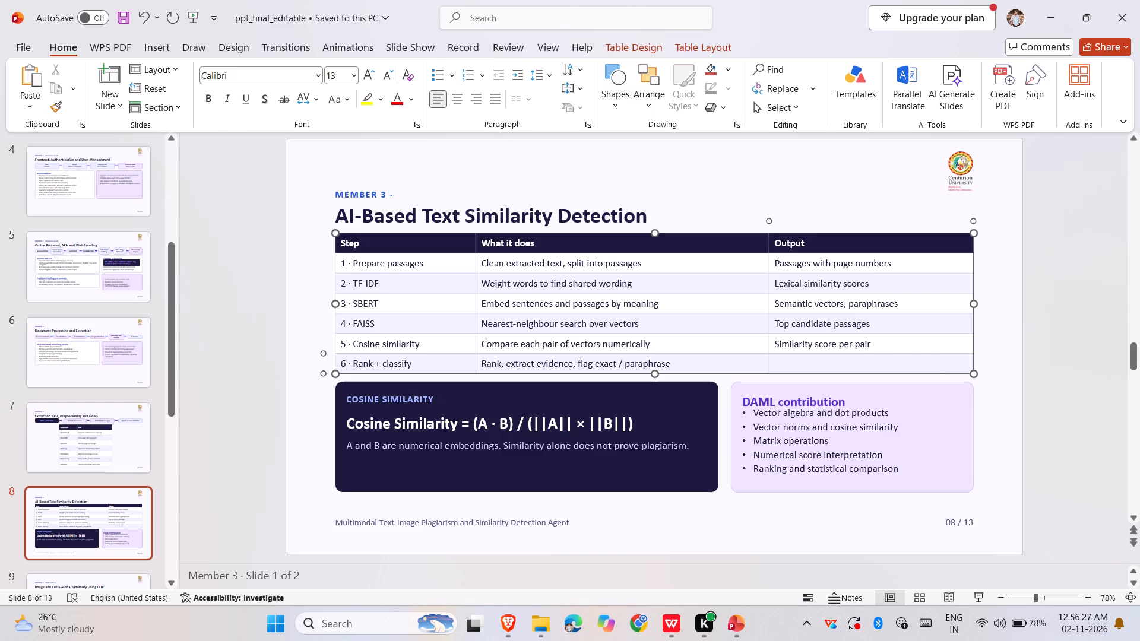
Clear the "What it does" cell of the "6 · Rank + classify" row.
click(743, 364)
key(BackSpace)
key(BackSpace)
key(BackSpace)
key(BackSpace)
key(BackSpace)
key(BackSpace)
key(BackSpace)
key(BackSpace)
key(BackSpace)
key(BackSpace)
key(BackSpace)
key(BackSpace)
key(BackSpace)
key(BackSpace)
key(BackSpace)
key(BackSpace)
key(BackSpace)
key(BackSpace)
key(BackSpace)
key(BackSpace)
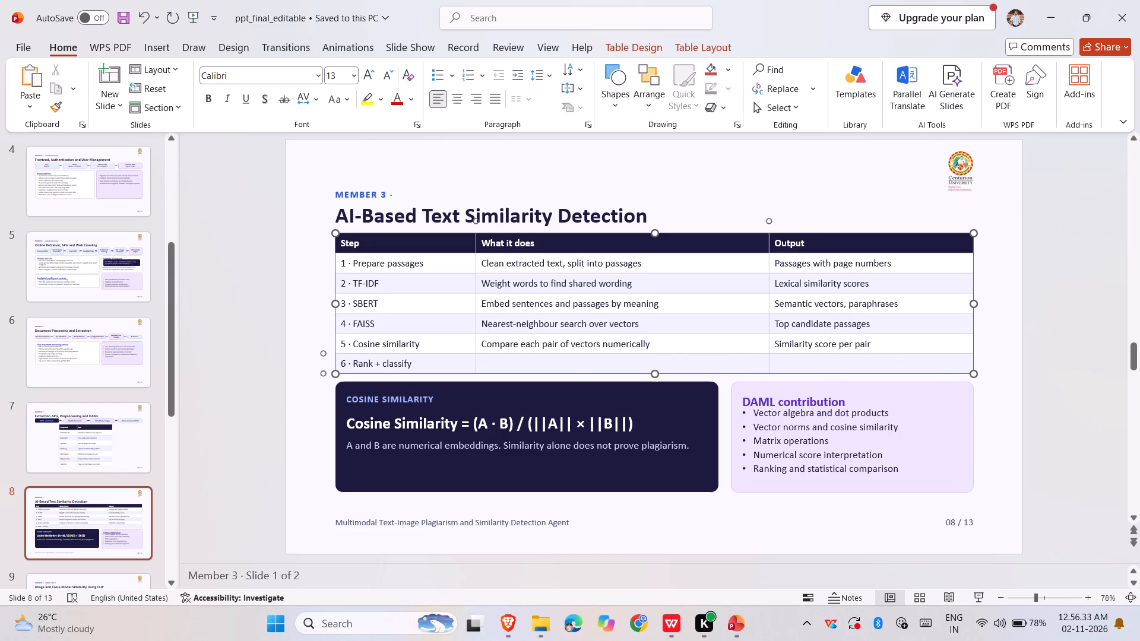
Clear the "6 · Rank + classify" text from the Step column.
click(434, 364)
key(BackSpace)
key(BackSpace)
key(BackSpace)
key(BackSpace)
key(BackSpace)
key(BackSpace)
key(BackSpace)
key(BackSpace)
key(BackSpace)
key(BackSpace)
key(BackSpace)
key(BackSpace)
key(BackSpace)
key(BackSpace)
key(BackSpace)
key(BackSpace)
key(BackSpace)
key(BackSpace)
key(BackSpace)
key(BackSpace)
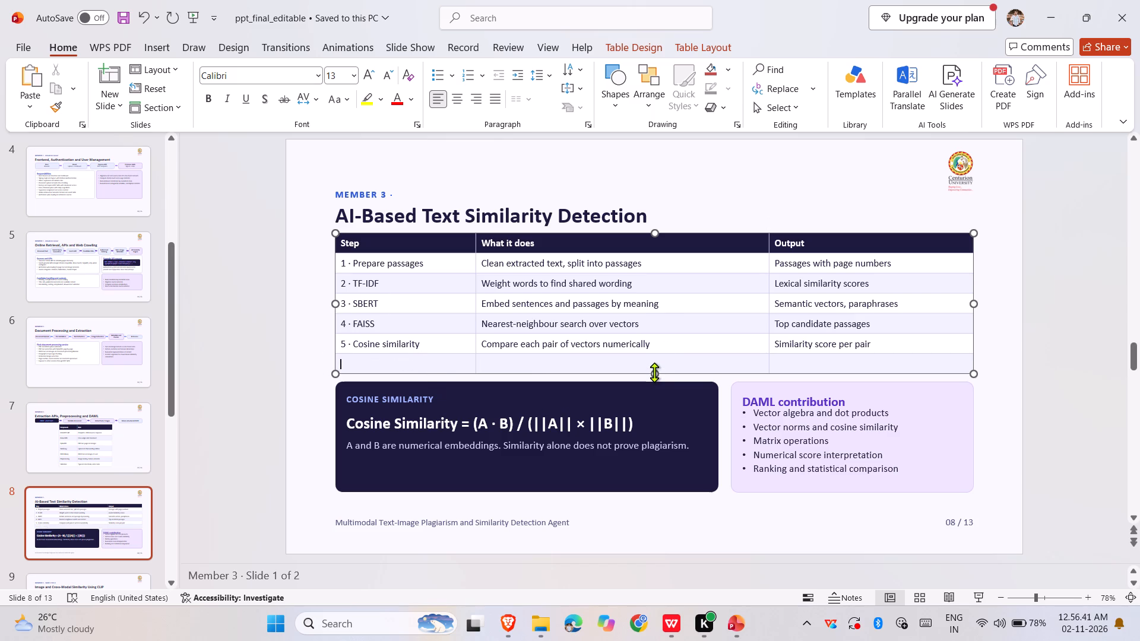
Adjust the table's height so its bottom edge sits just above the Cosine Similarity box.
drag(654, 372, 657, 358)
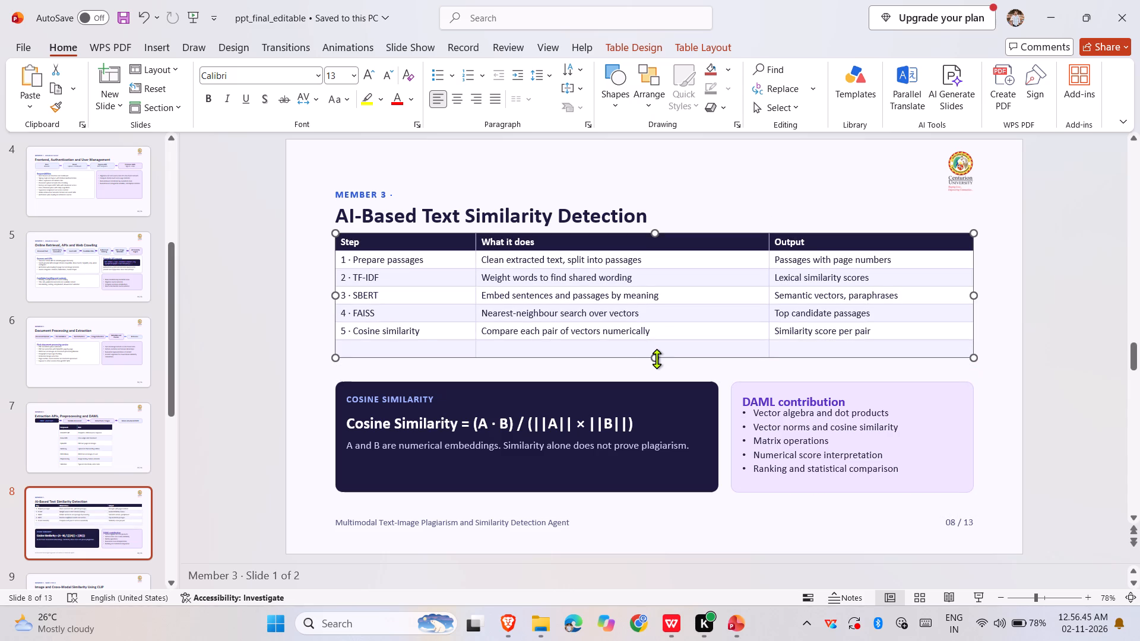
drag(657, 358, 657, 363)
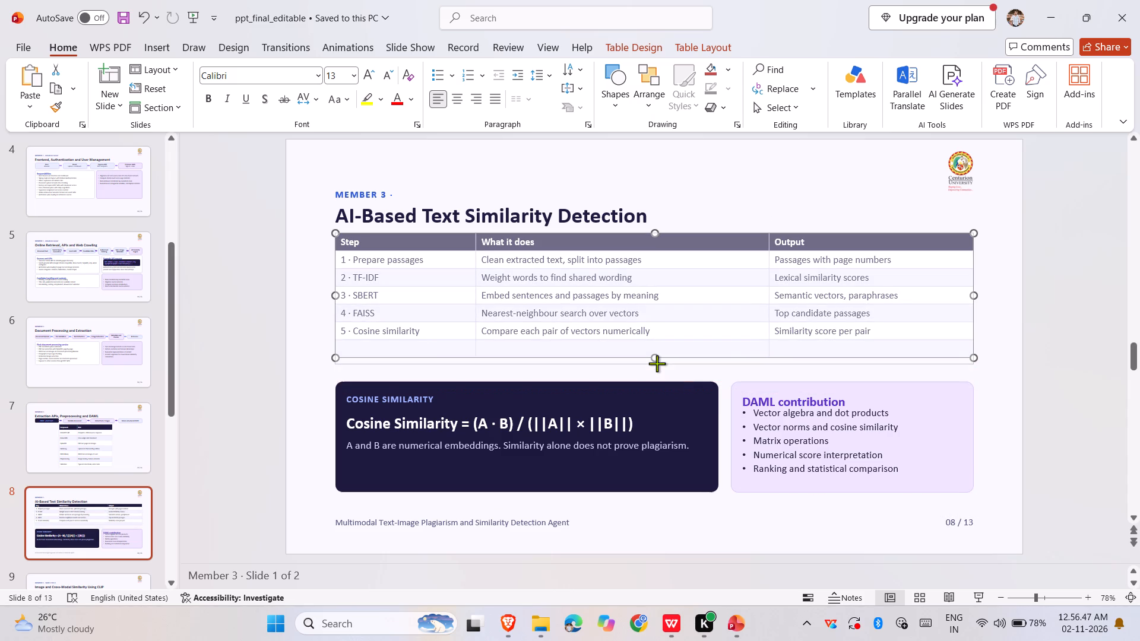
drag(657, 363, 656, 375)
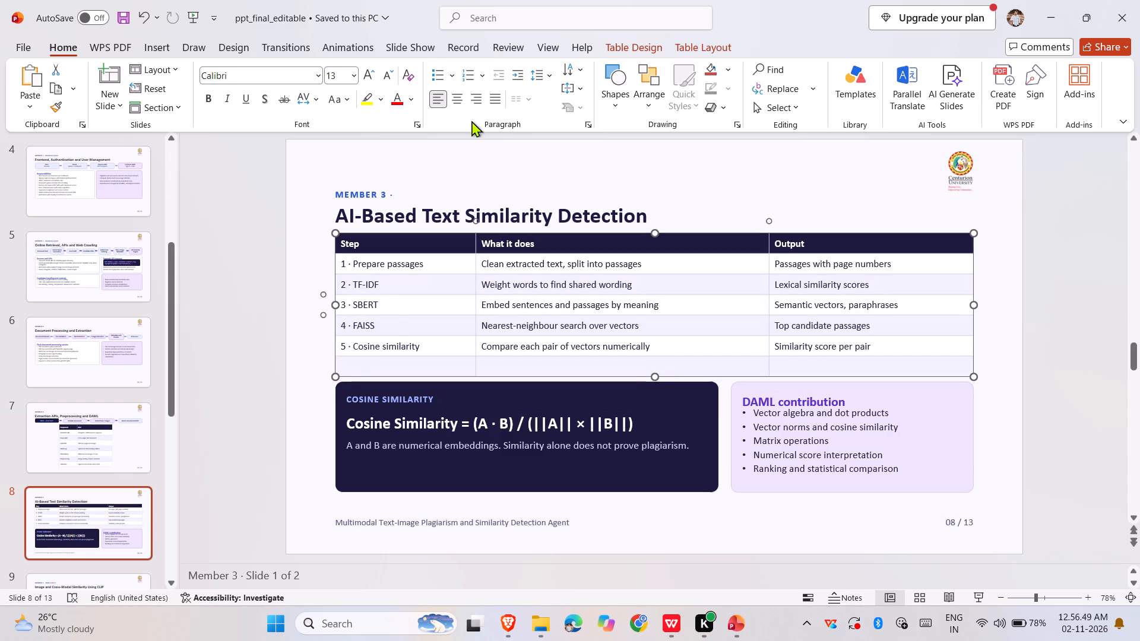
Delete the "Multimodal Text-Image Plagiarism and Similarity Detection Agent" footer from slide 8.
click(531, 525)
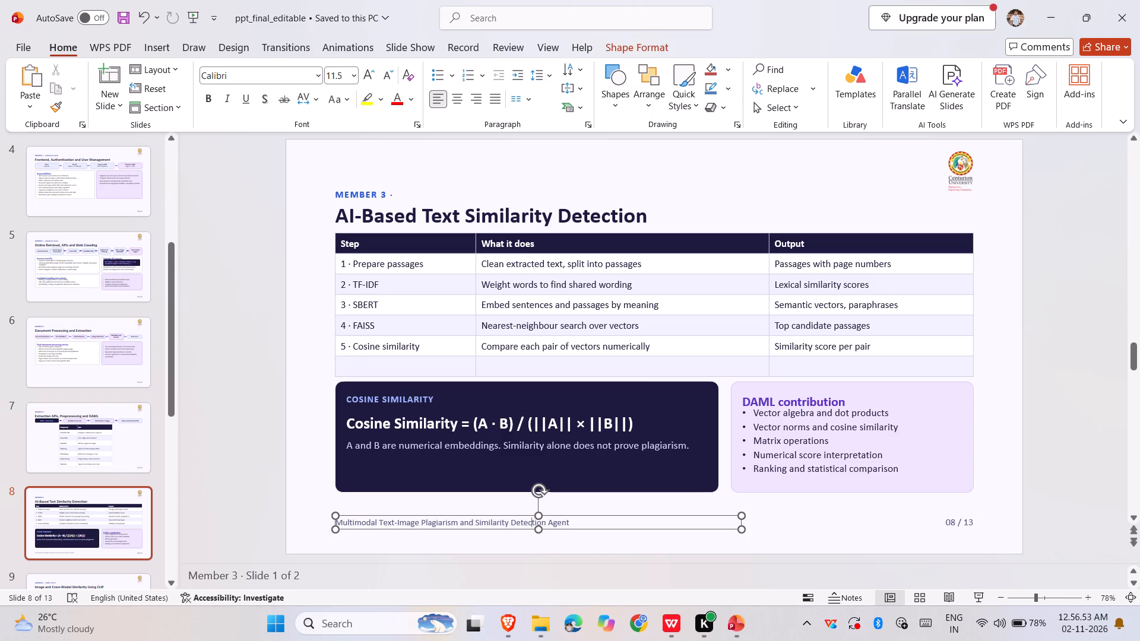
click(537, 514)
key(Delete)
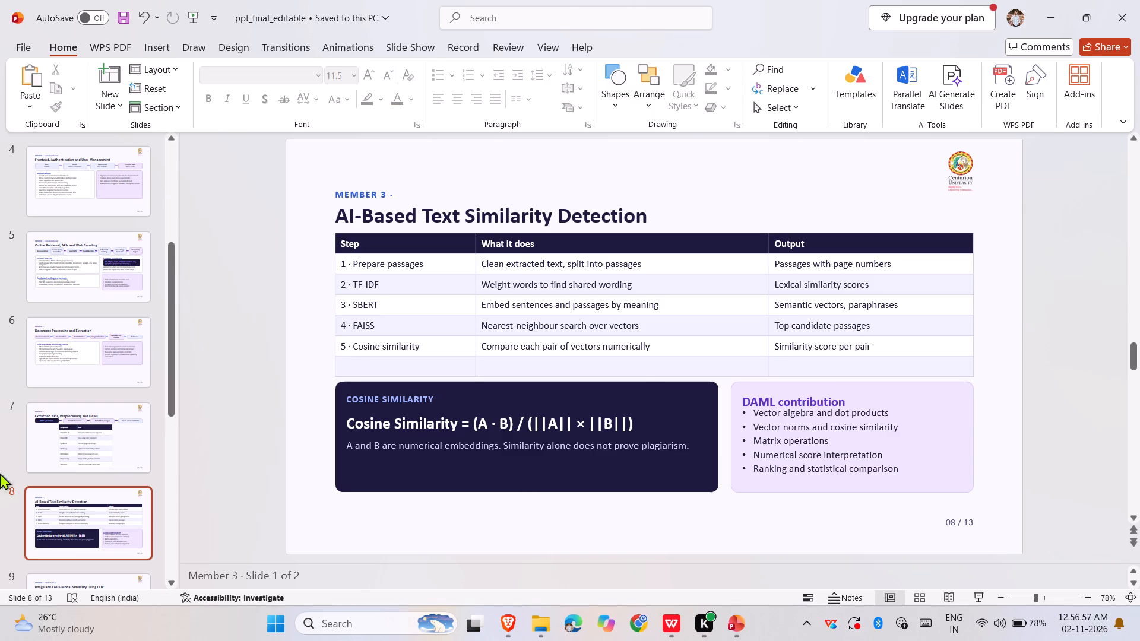
Delete the "DAML contribution" heading from the lilac box on slide 8, keeping its bullet list.
scroll(43, 499, down, 2)
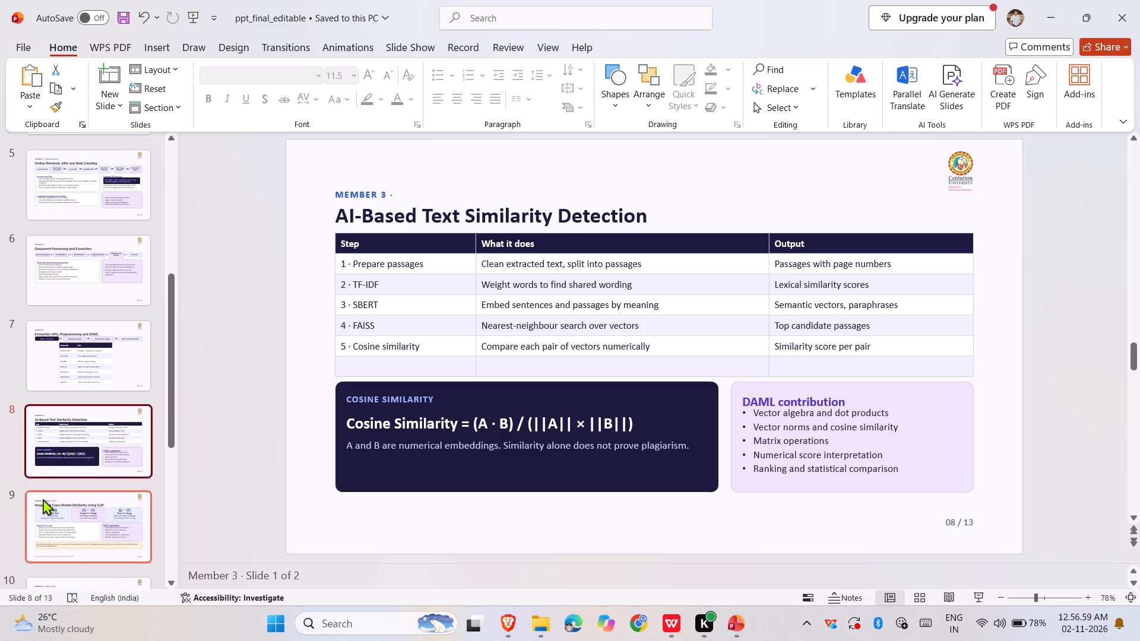
click(43, 499)
click(74, 437)
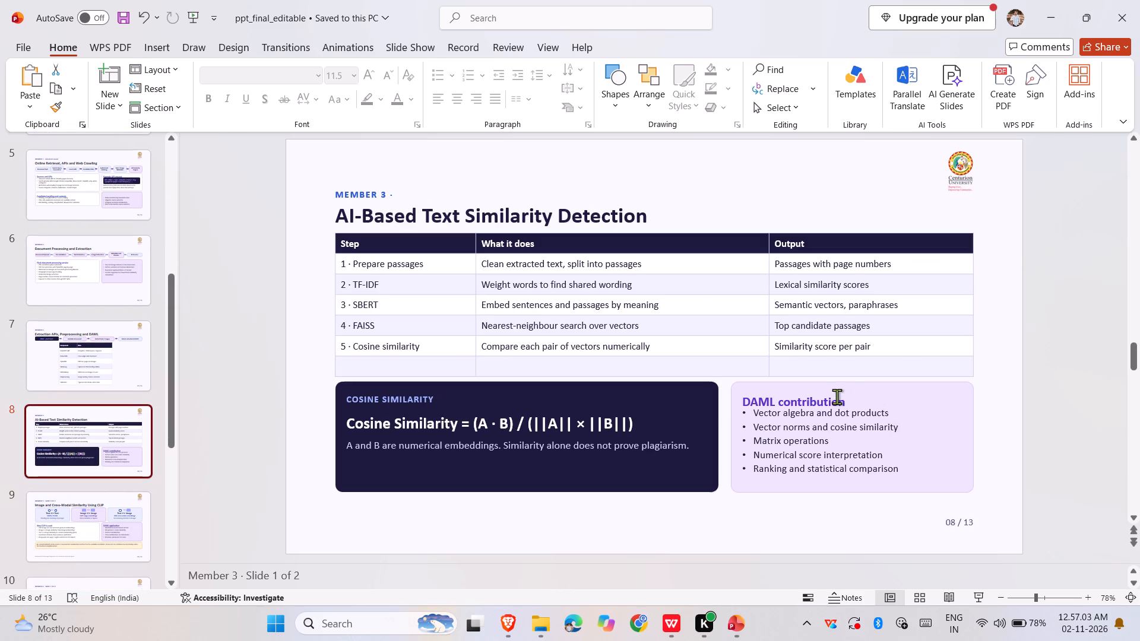
click(837, 396)
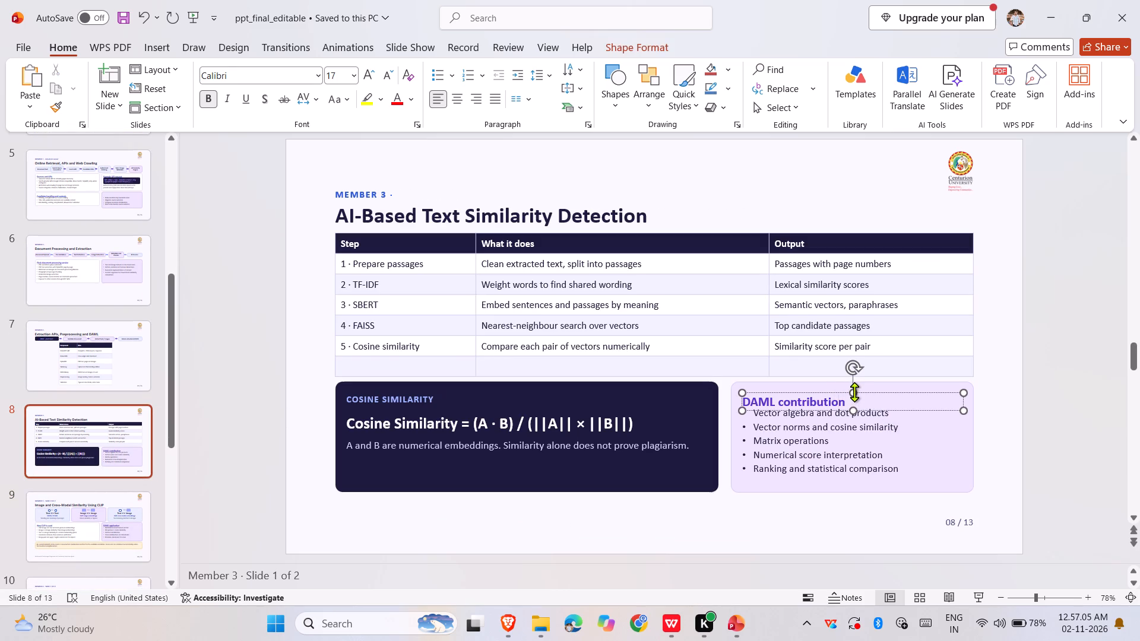
click(845, 394)
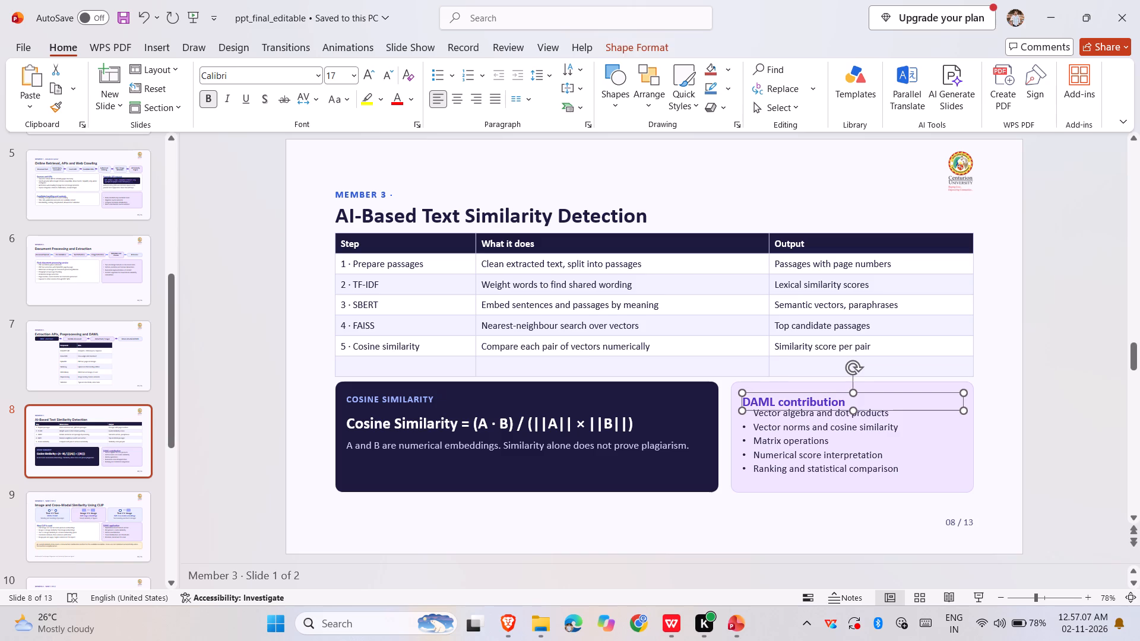
key(Delete)
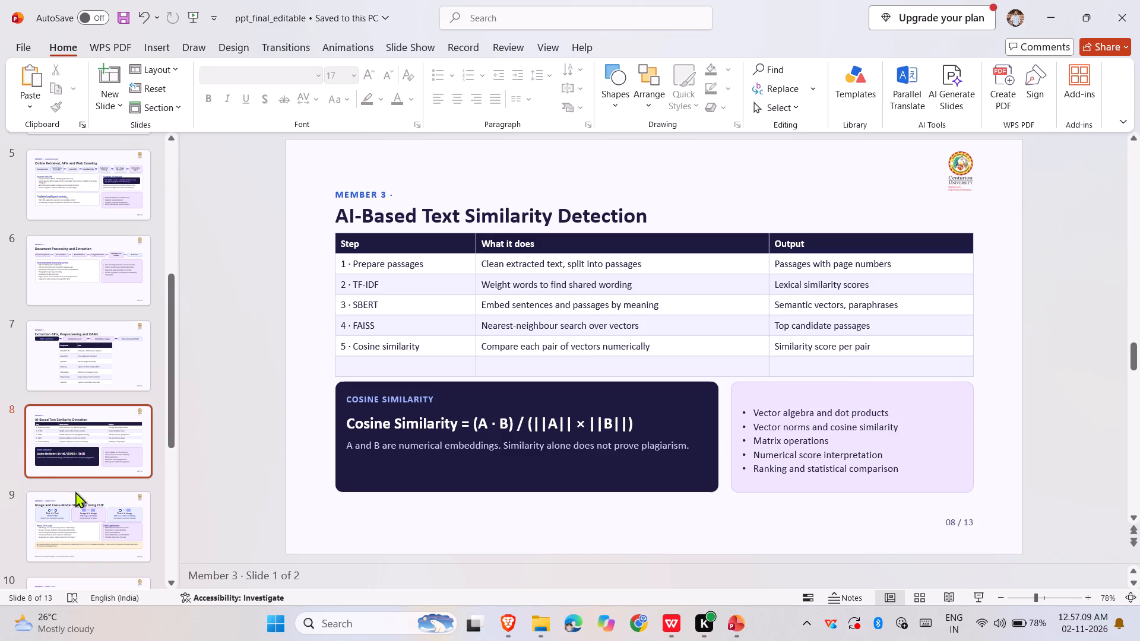
Remove "SLIDE 2 OF 2" from the "MEMBER 3" label above the title on slide 9.
click(80, 502)
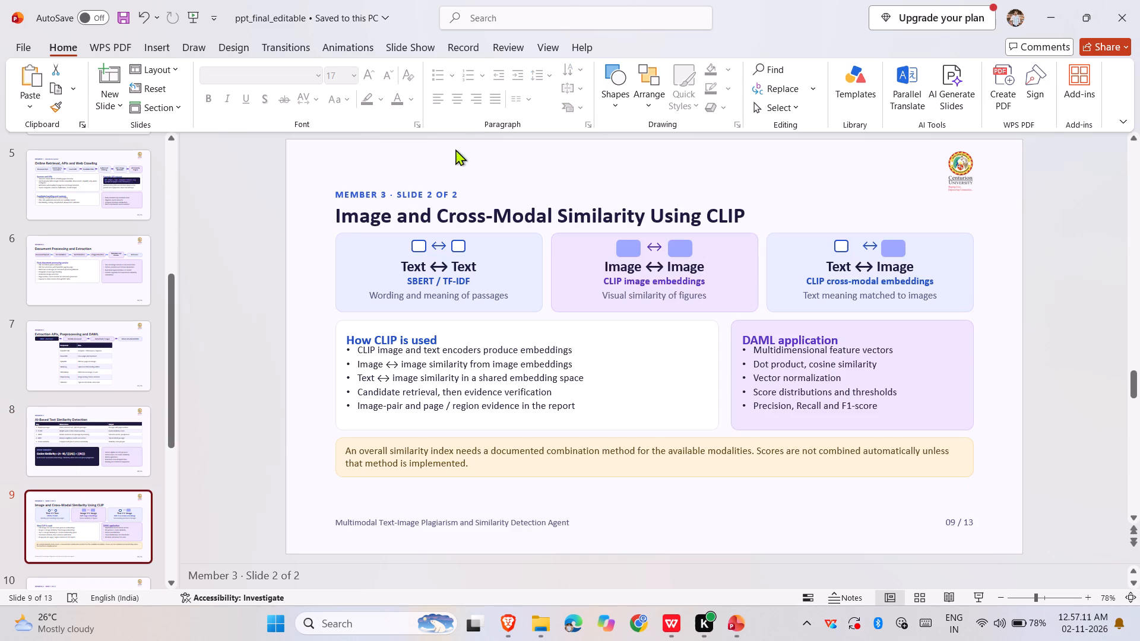
click(452, 193)
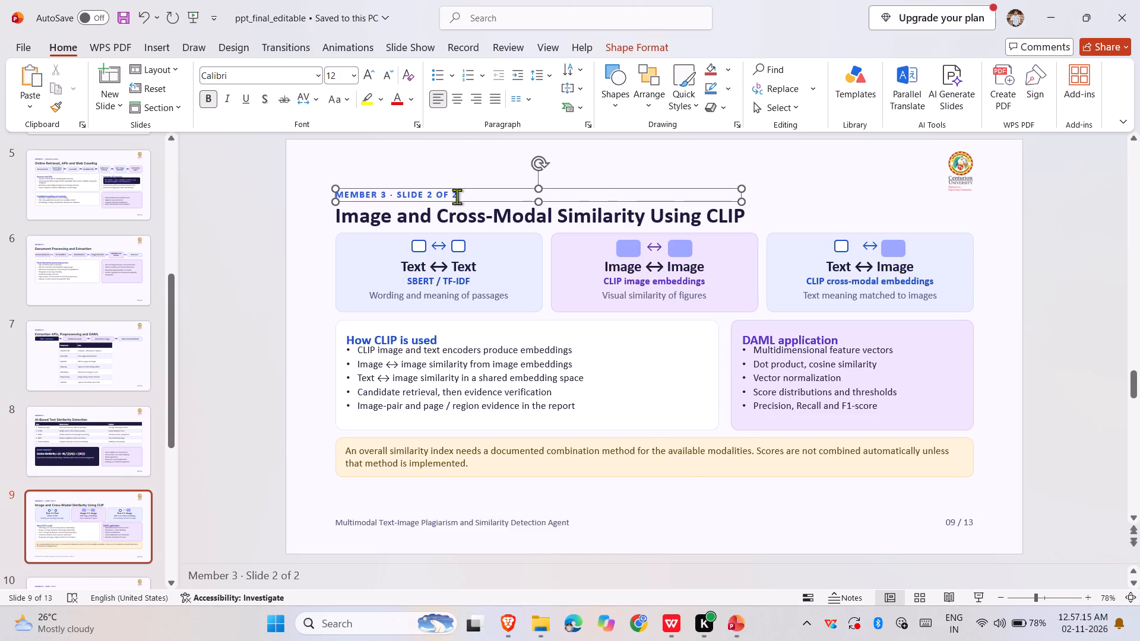
click(458, 197)
drag(458, 197, 391, 193)
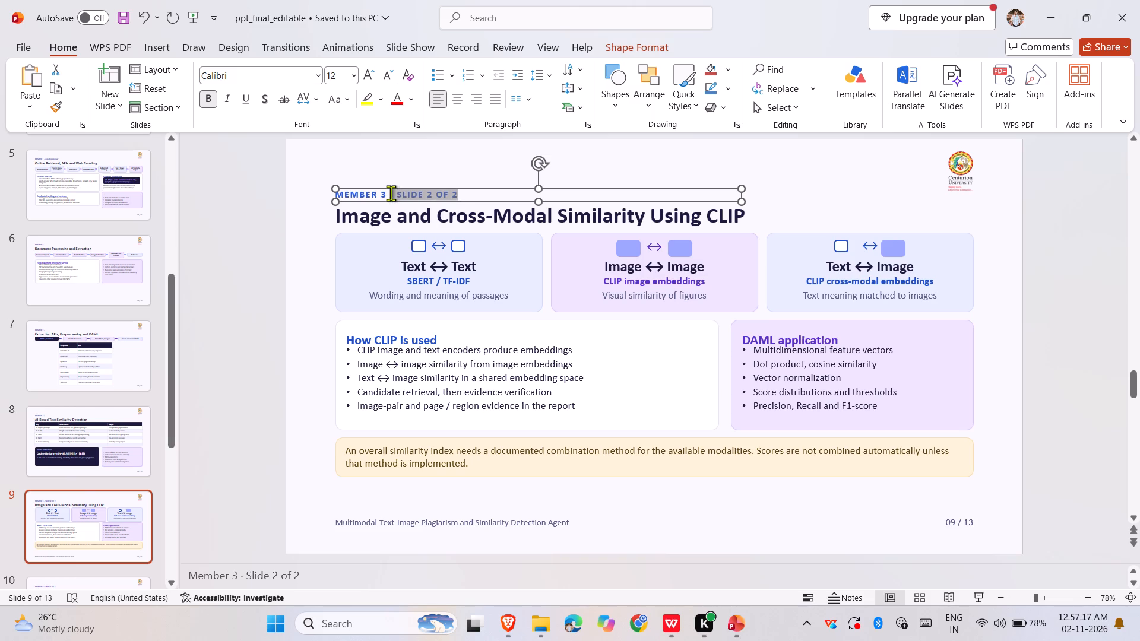
drag(391, 193, 395, 194)
key(BackSpace)
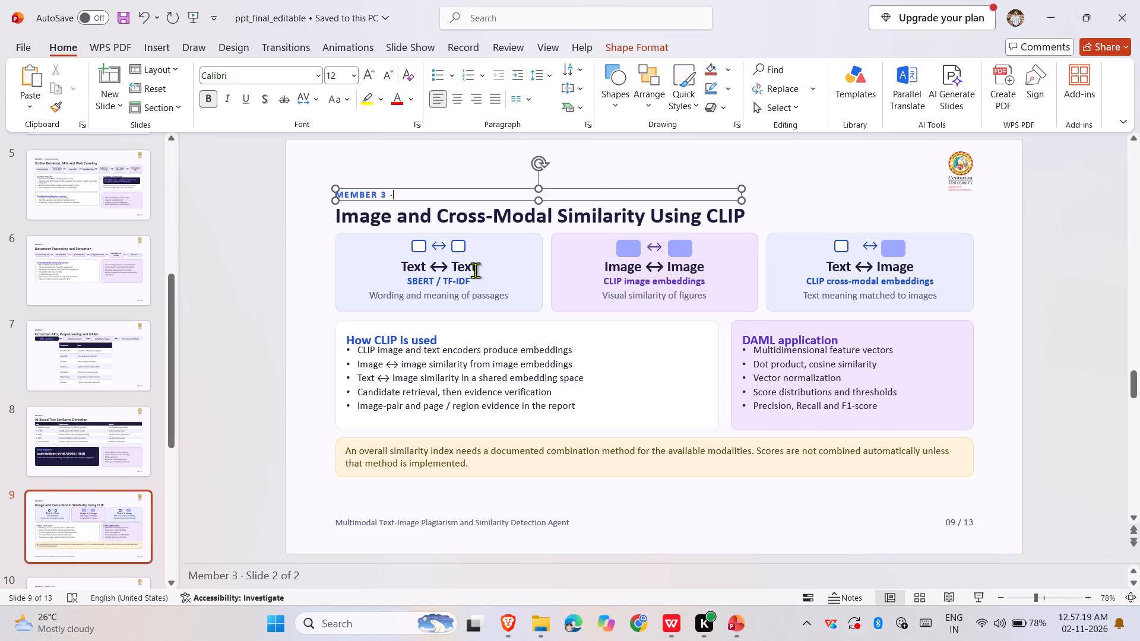
Delete the "Multimodal Text-Image Plagiarism and Similarity Detection Agent" footer from slide 9.
click(542, 527)
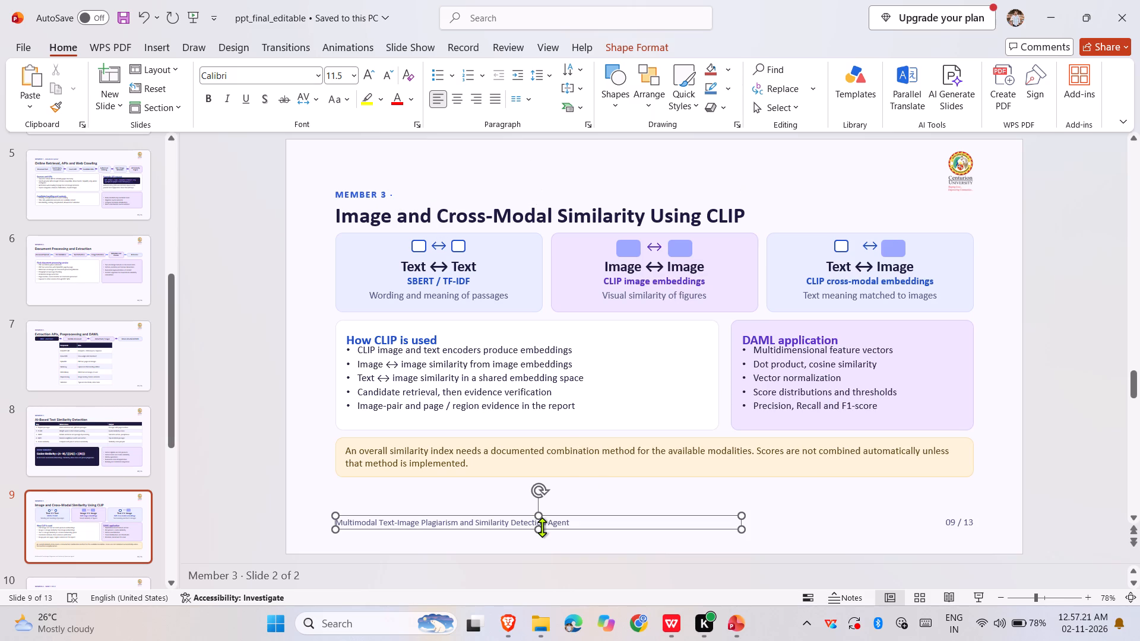
key(Delete)
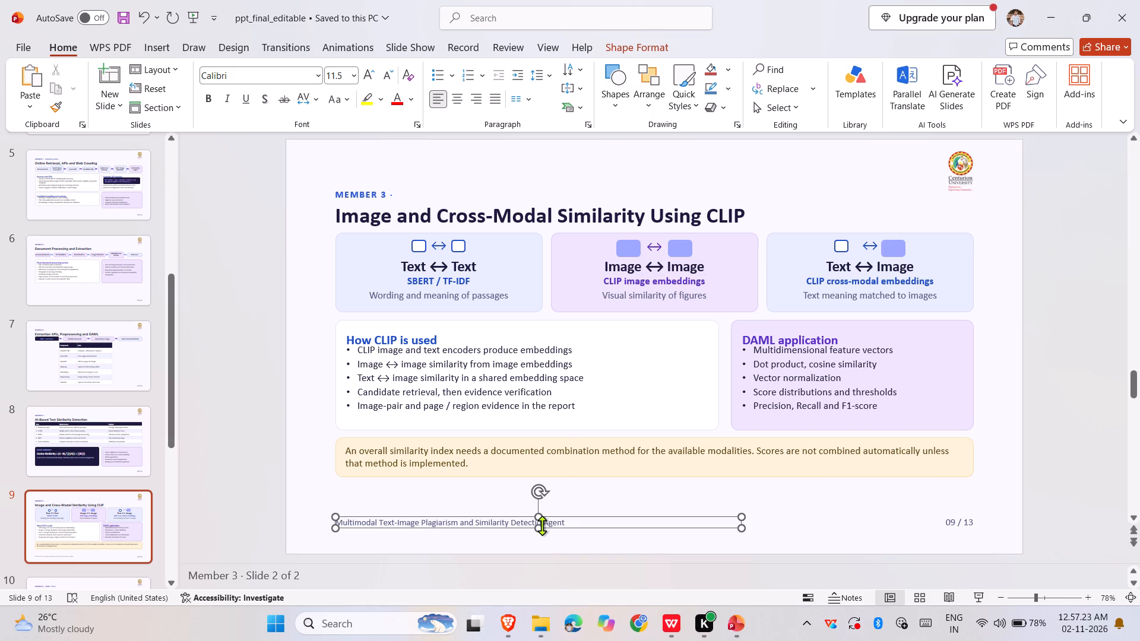
click(542, 517)
key(Delete)
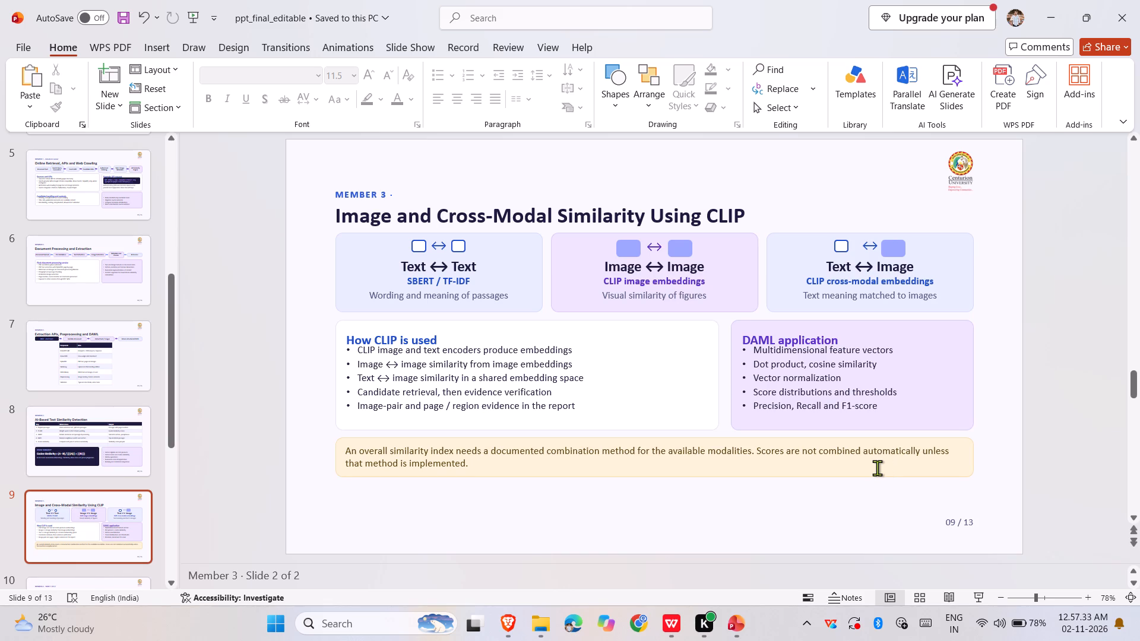
Delete the overall similarity index note and its cream background box from slide 9.
click(877, 468)
key(Delete)
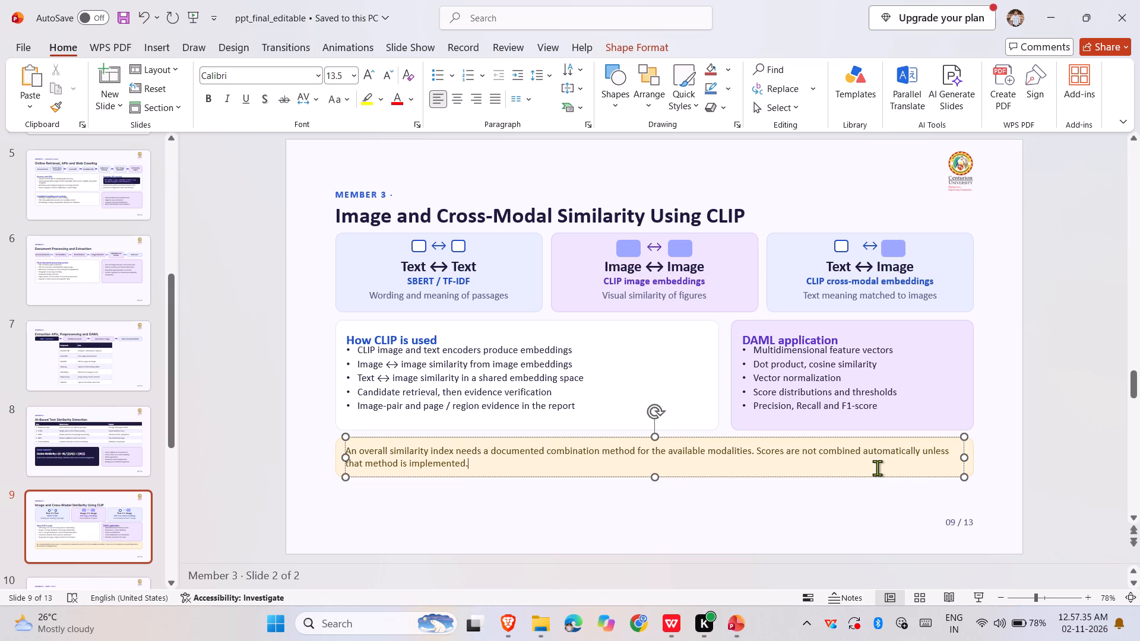
click(653, 437)
key(Delete)
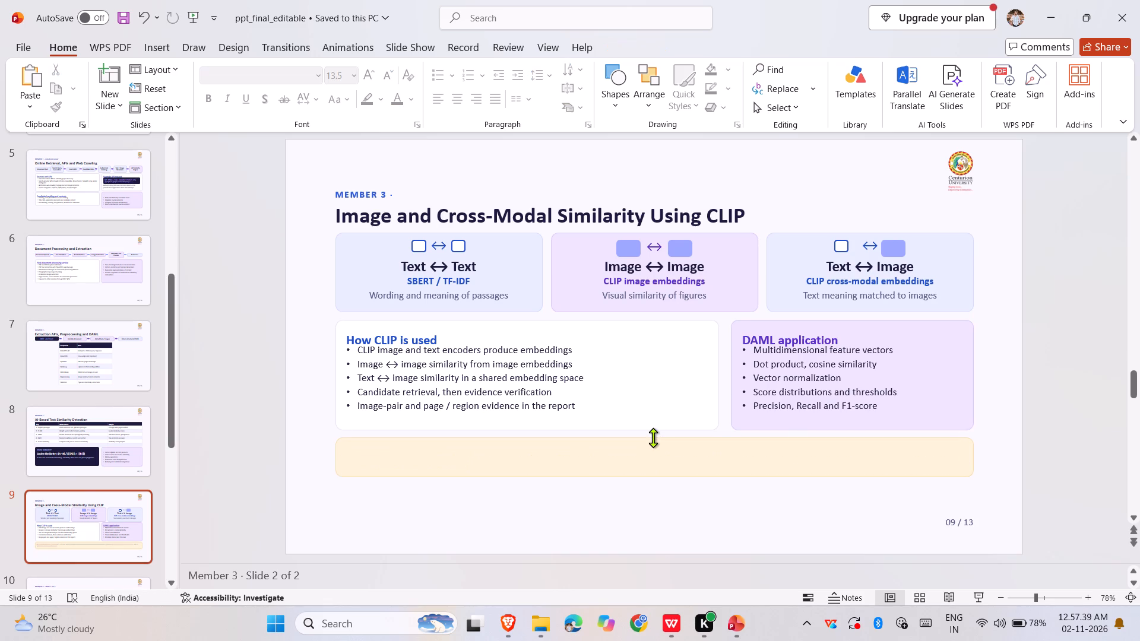
click(653, 437)
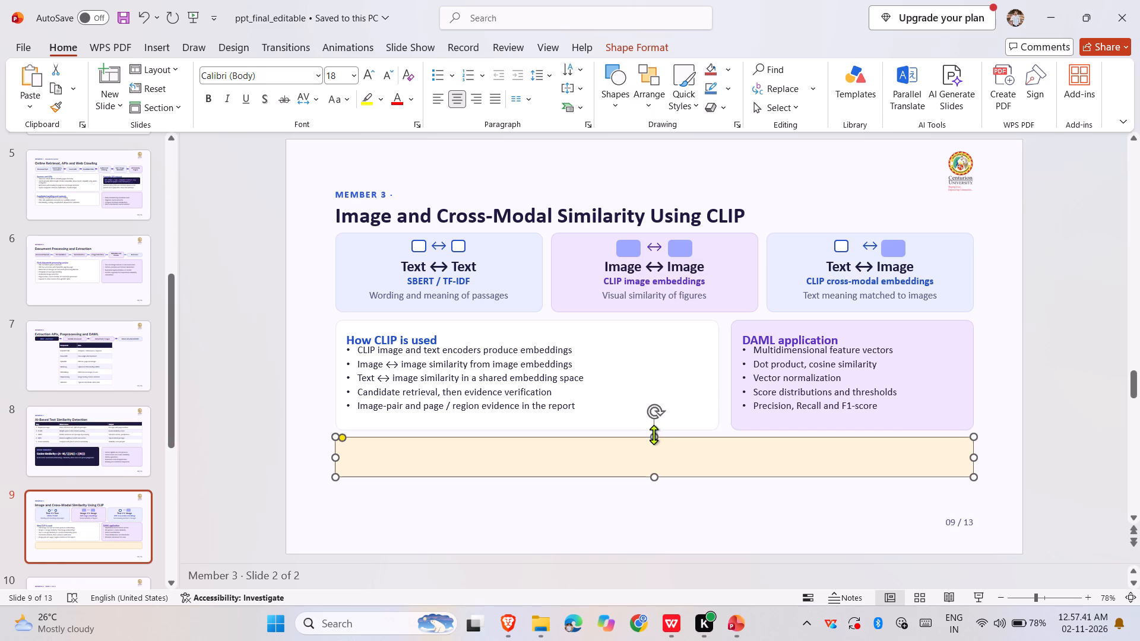
click(654, 434)
key(Delete)
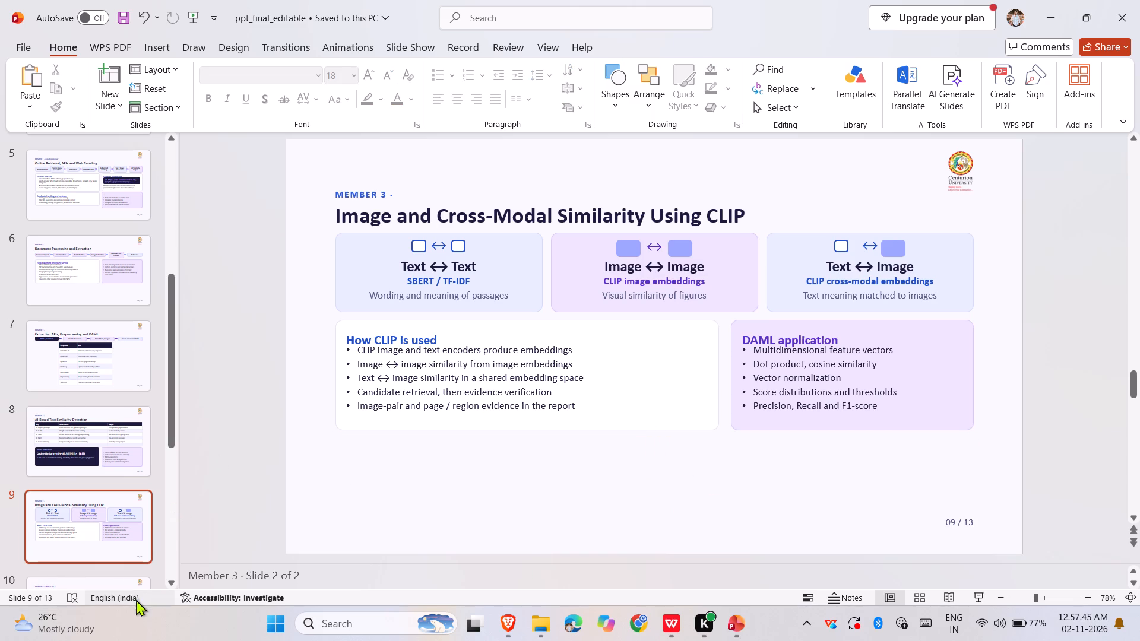
Delete the background box, double arrow and filled square of the "Text ↔ Image" card on slide 9.
scroll(110, 541, down, 3)
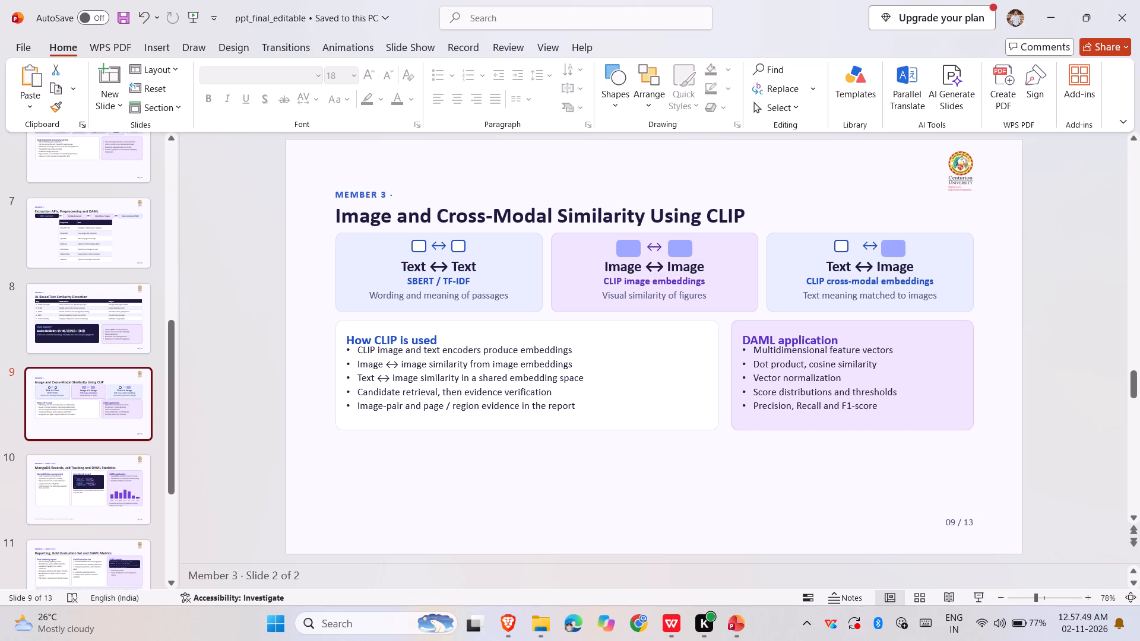
click(936, 264)
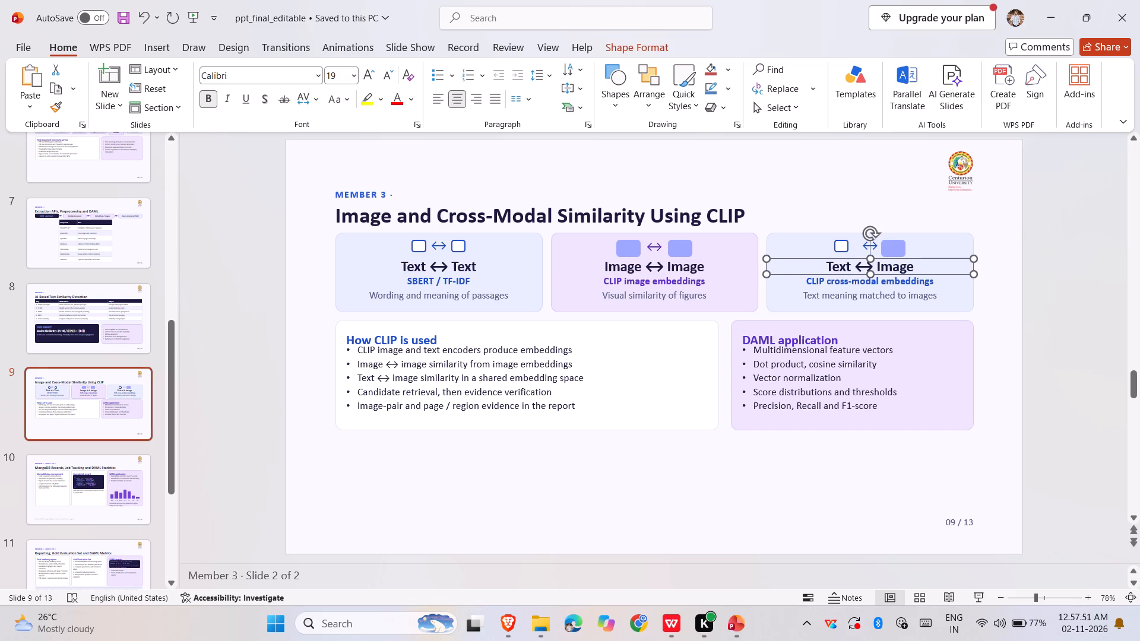
click(929, 233)
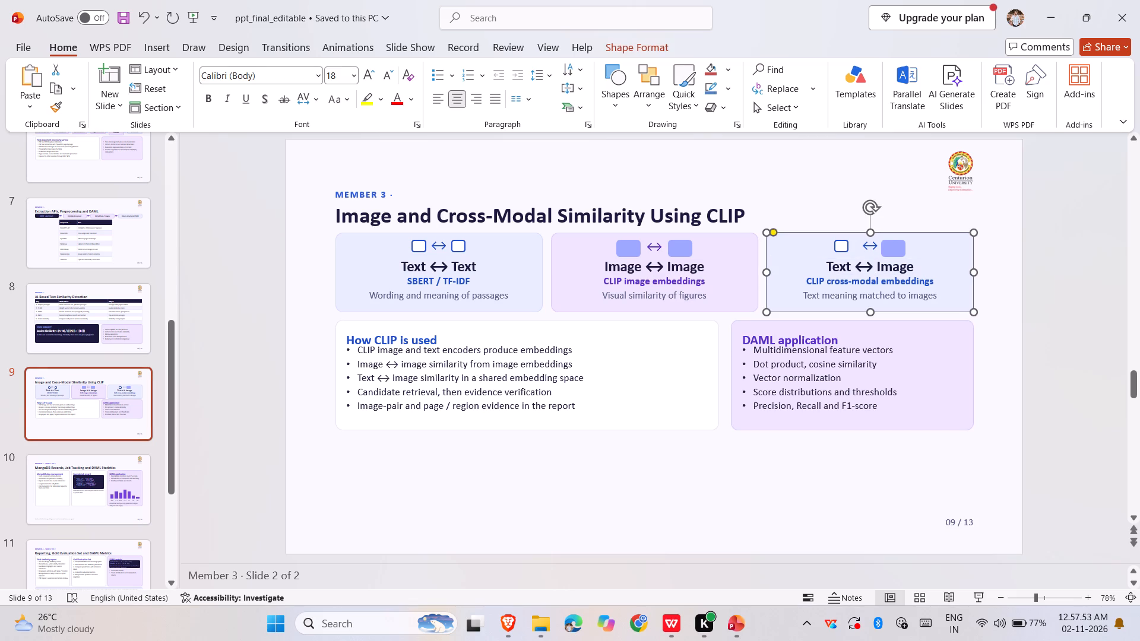
key(Delete)
click(863, 246)
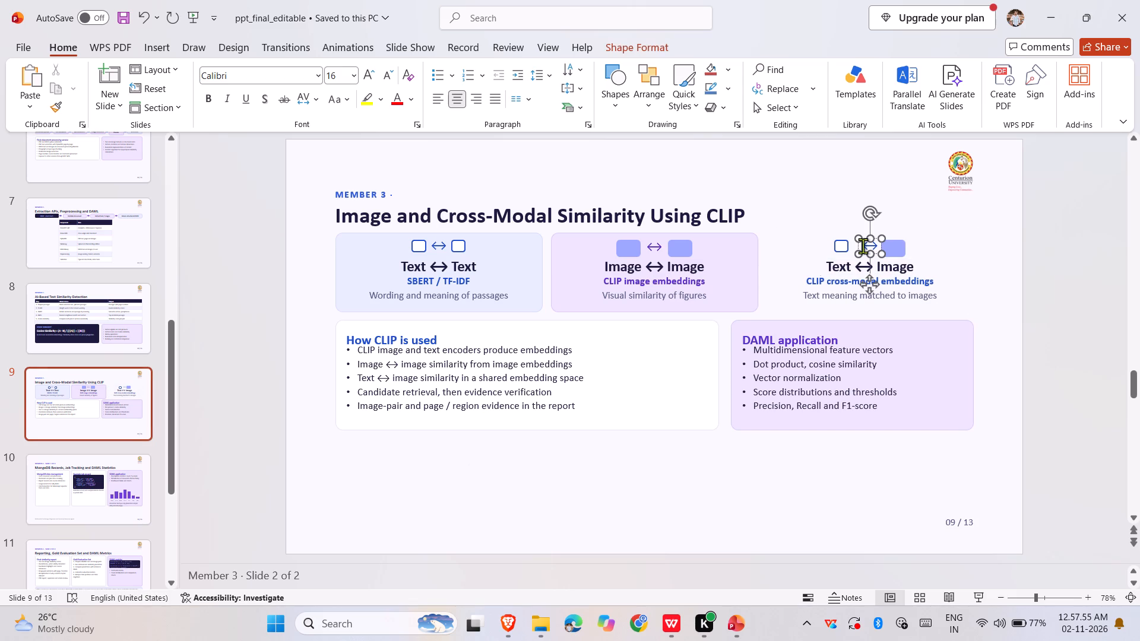
key(Delete)
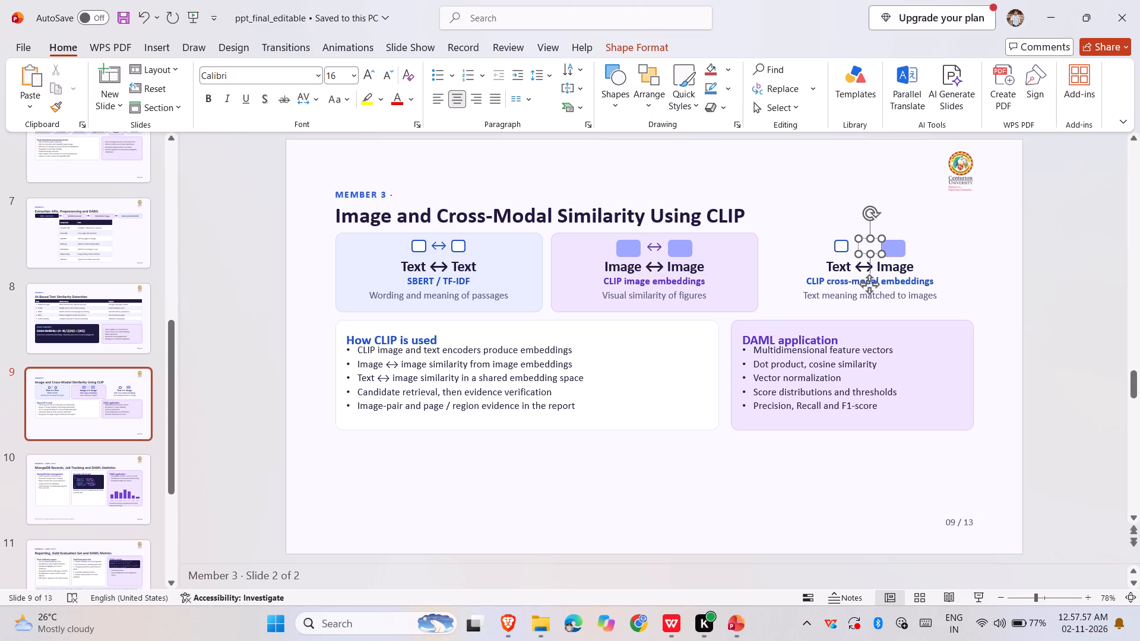
click(875, 234)
key(Delete)
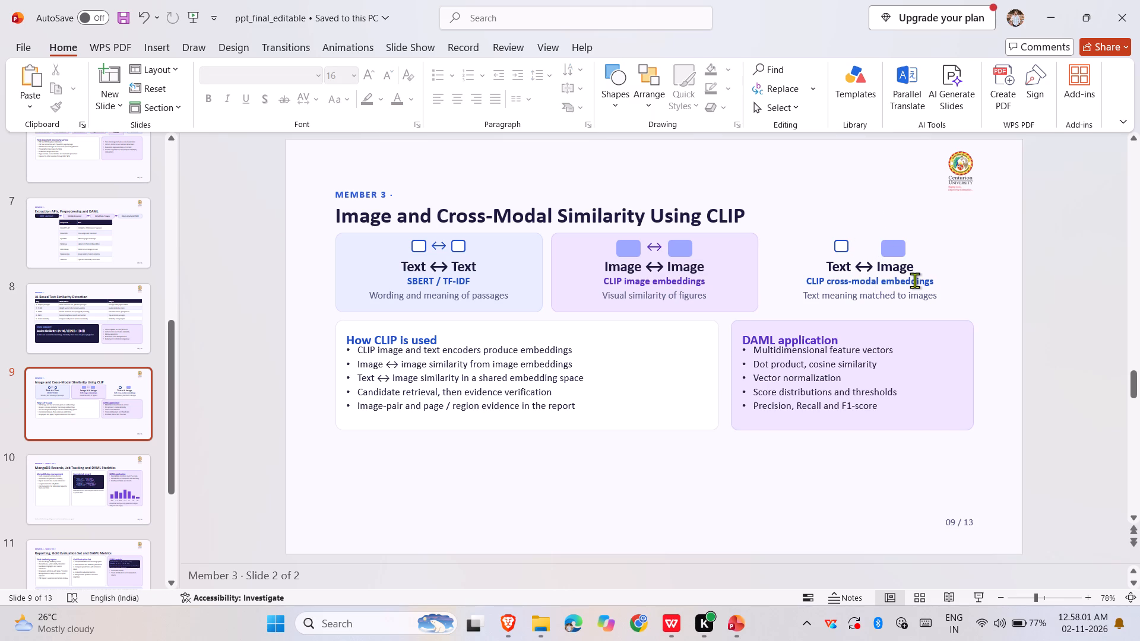
click(893, 247)
key(Delete)
Delete the "Text ↔ Image" heading and the outlined square above it from slide 9.
click(888, 264)
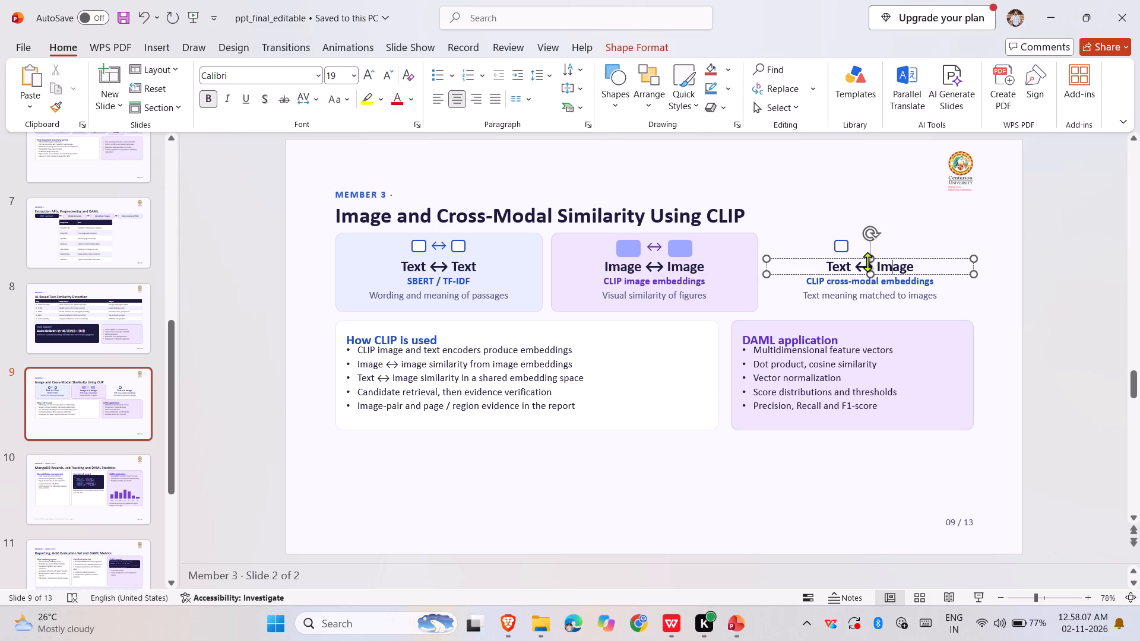
click(873, 257)
key(Delete)
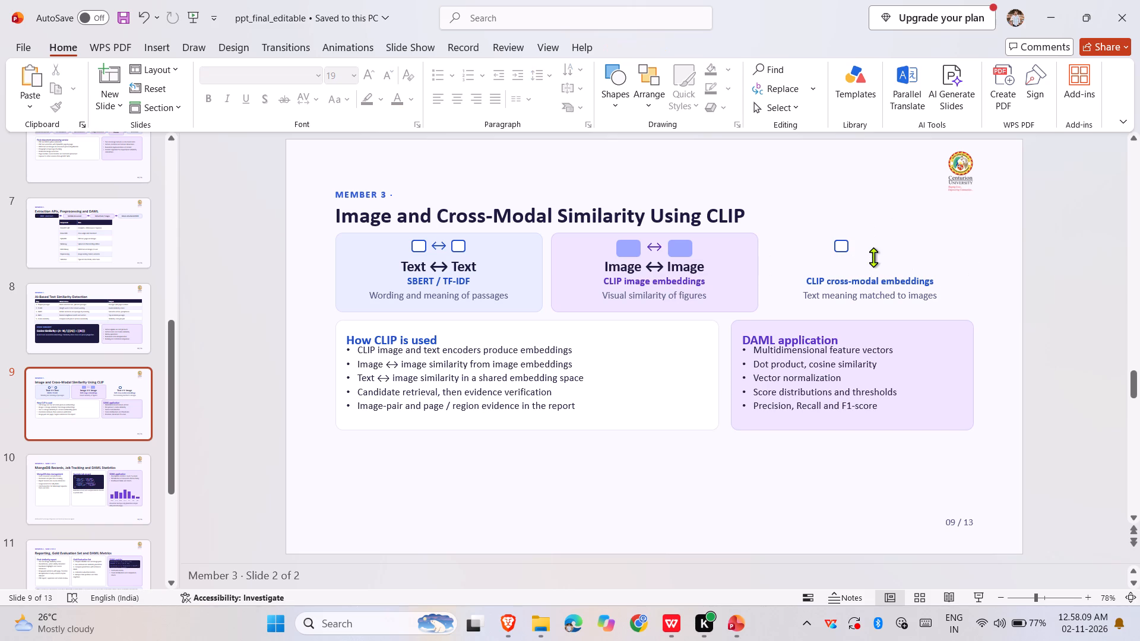
click(845, 240)
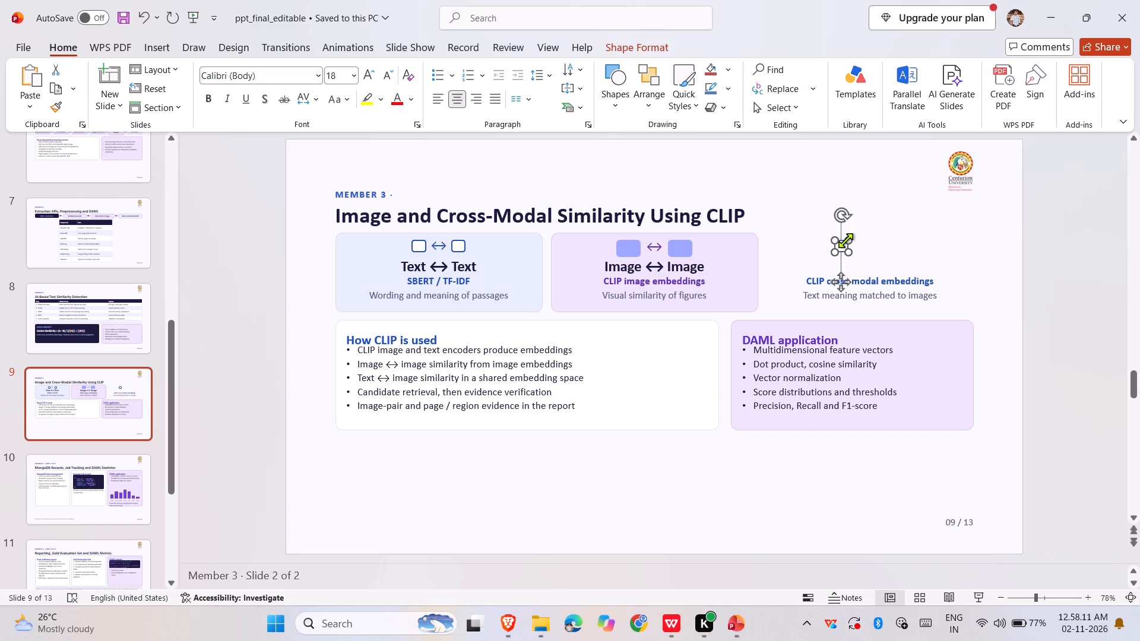
key(Delete)
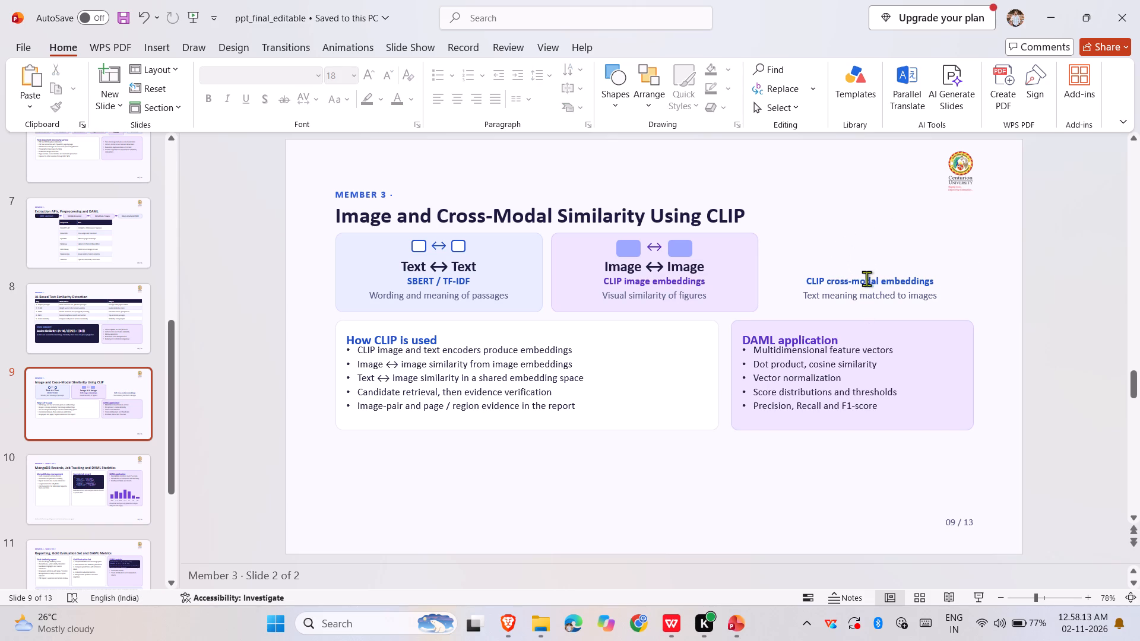
Delete the "CLIP cross-modal embeddings" and "Text meaning matched to images" lines from slide 9.
click(866, 280)
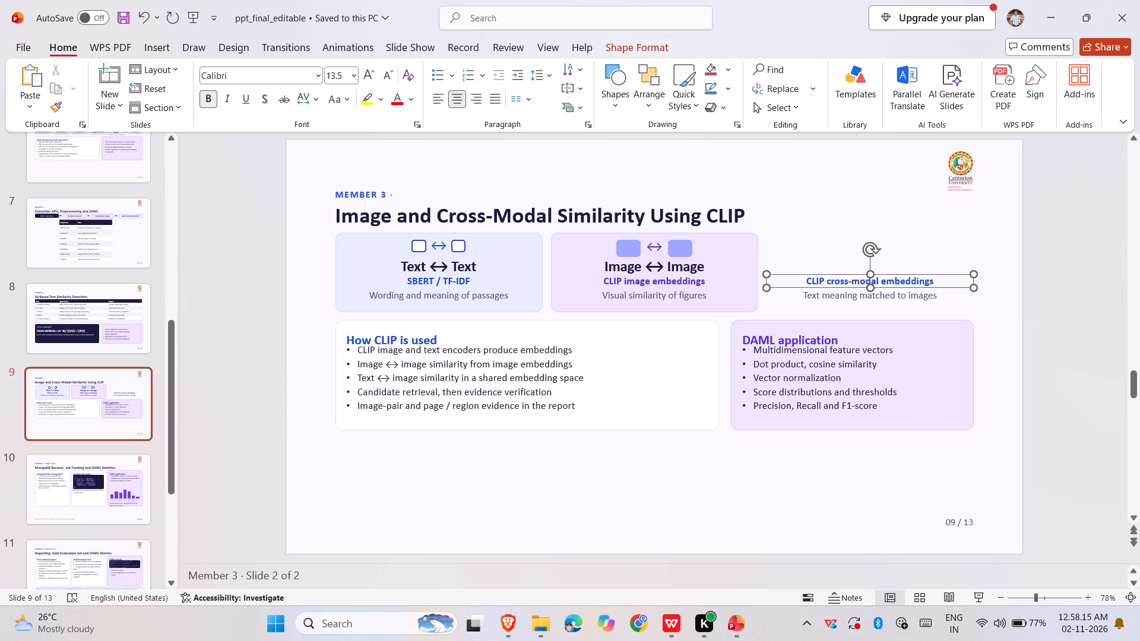
click(871, 271)
key(Delete)
click(870, 291)
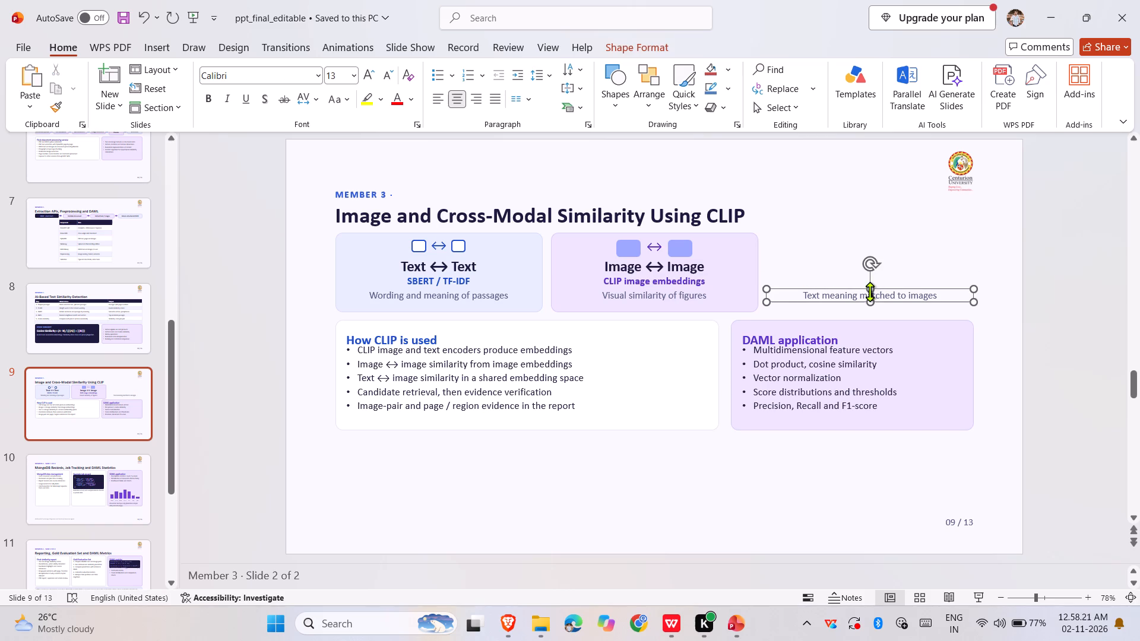
click(871, 287)
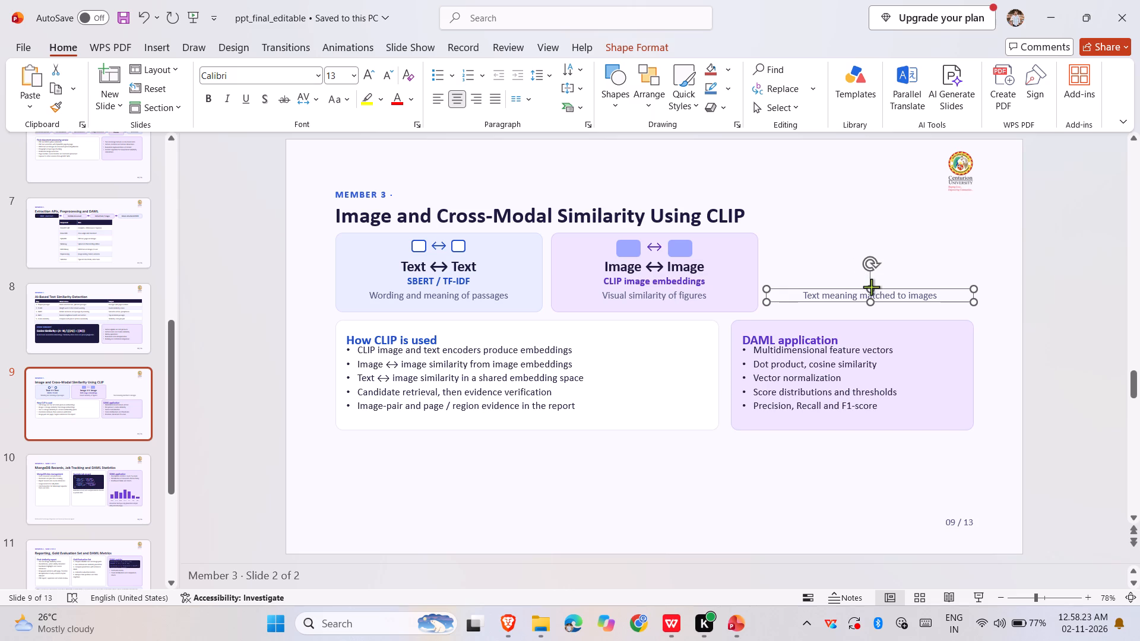
key(Delete)
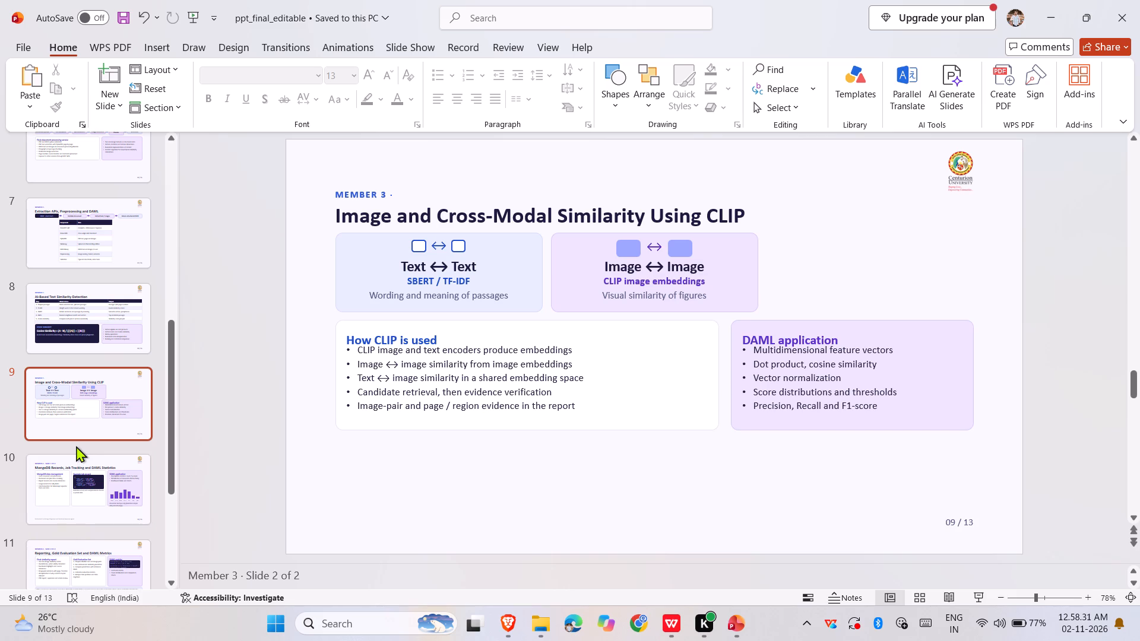
Remove "SLIDE 1 OF 2" from the "MEMBER 4" label above the title on slide 10.
click(85, 474)
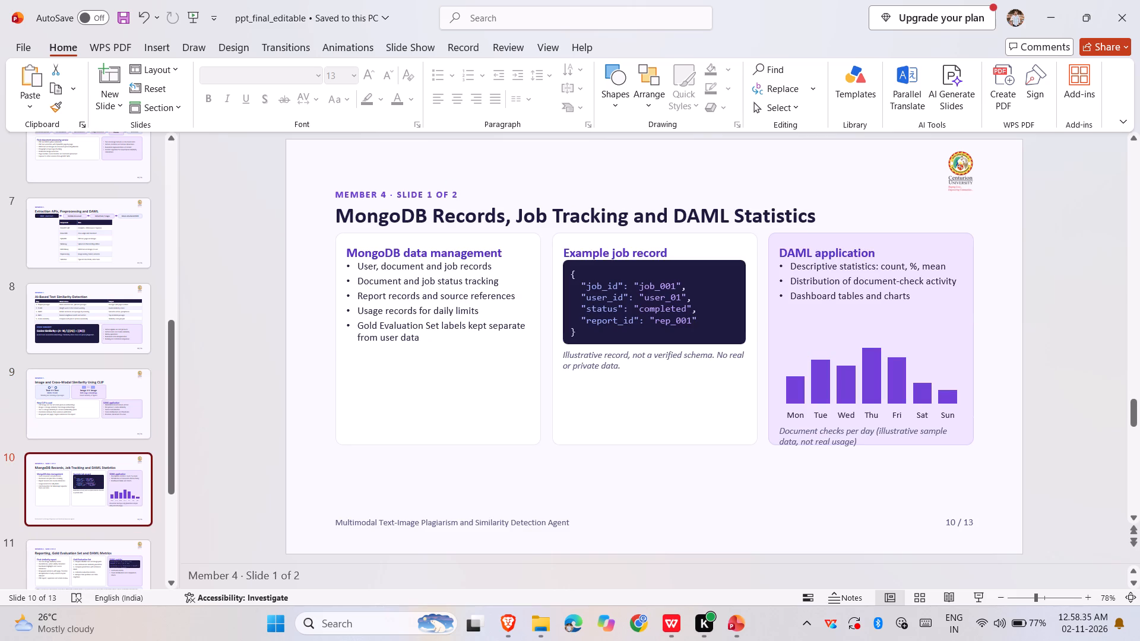
click(455, 197)
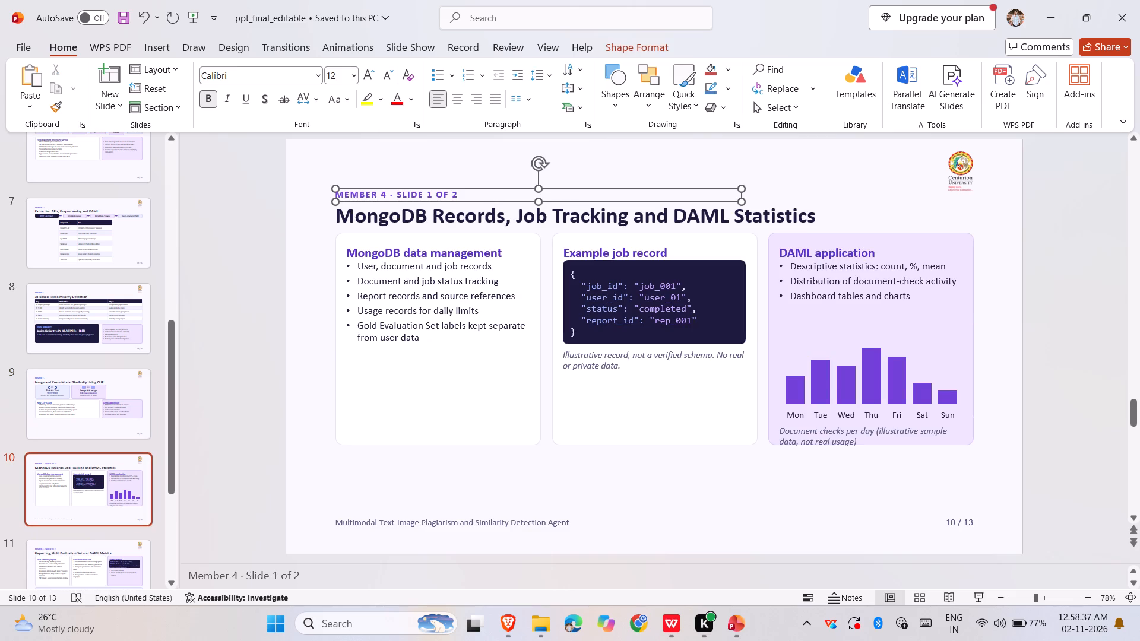
click(465, 193)
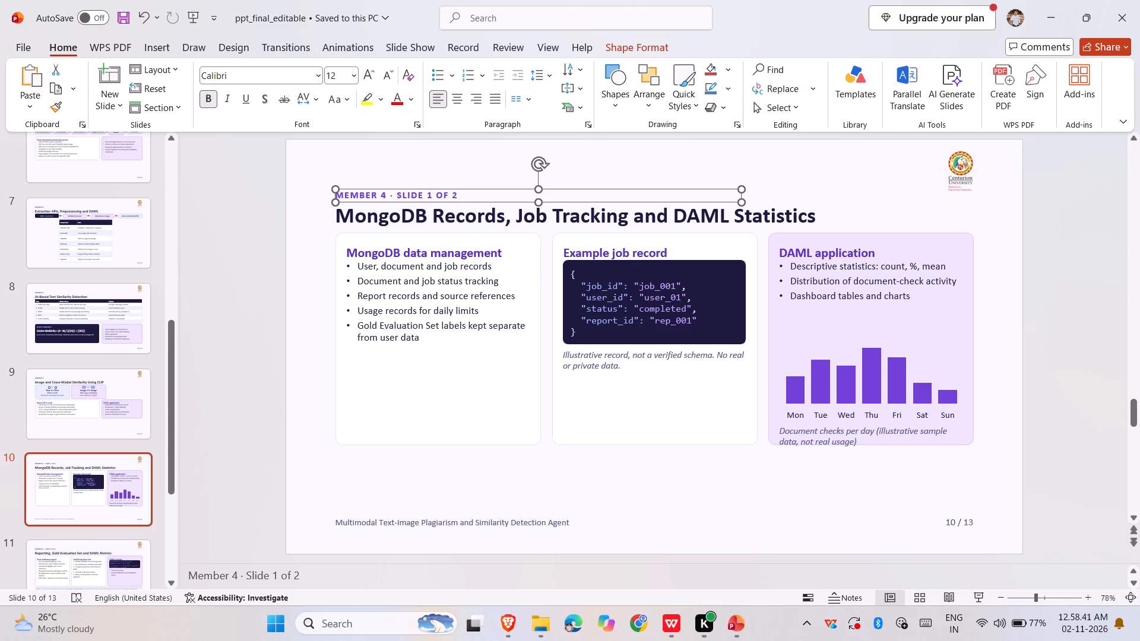
drag(455, 195, 414, 194)
drag(414, 194, 392, 193)
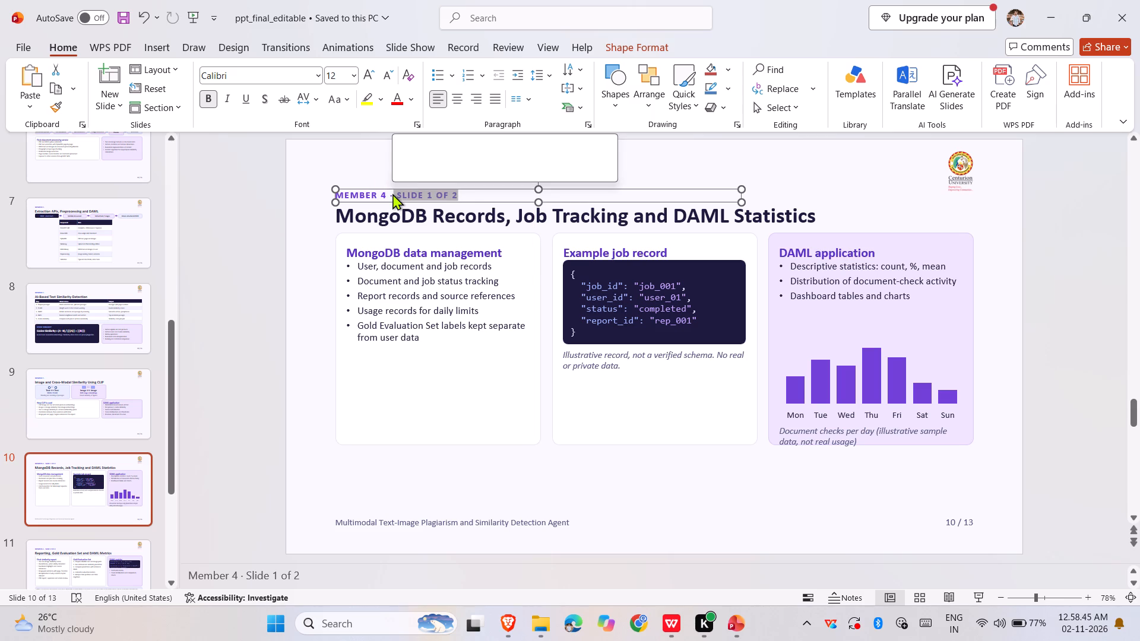
key(BackSpace)
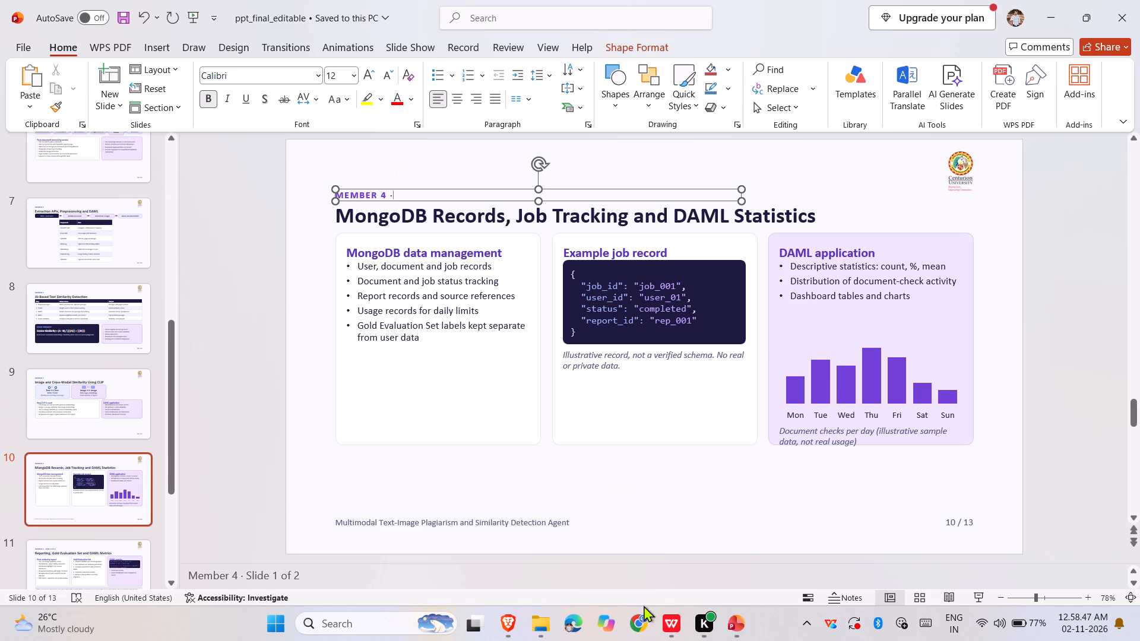
Delete the "Multimodal Text-Image Plagiarism and Similarity Detection Agent" footer from slide 10.
click(539, 527)
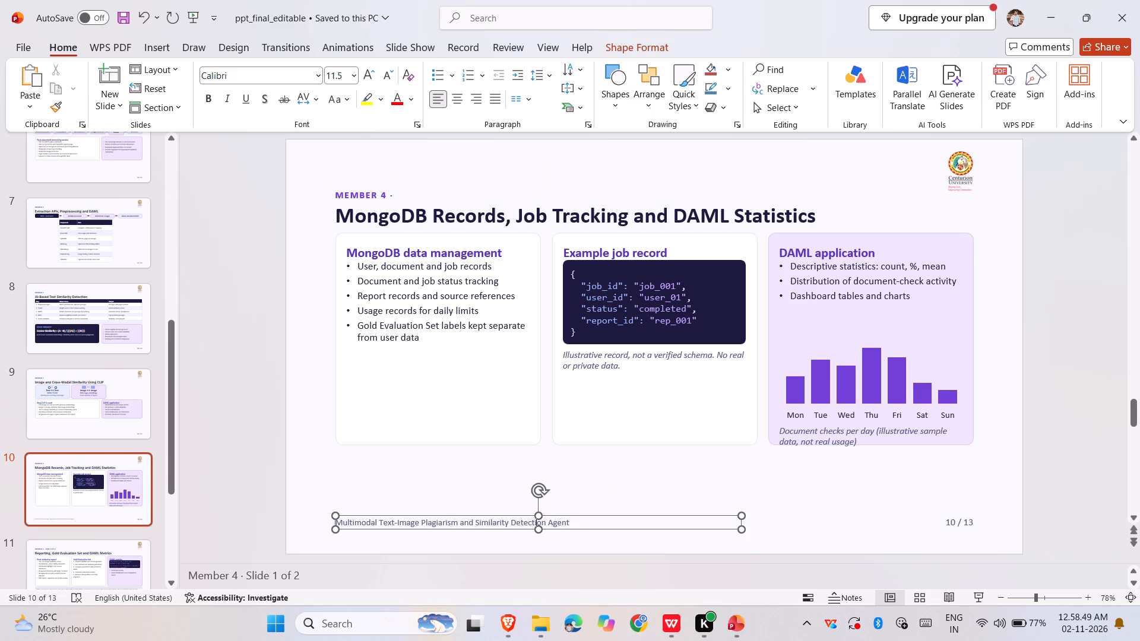
click(541, 512)
key(Delete)
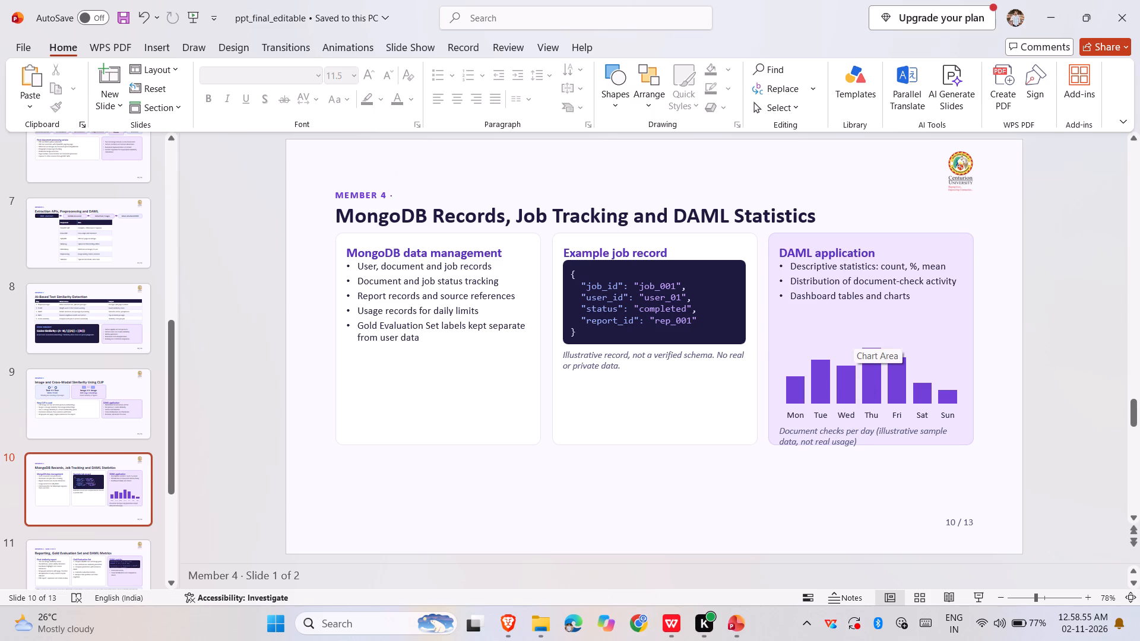
Delete the "DAML application" card's heading, lilac background box and bullet list from slide 10.
click(914, 250)
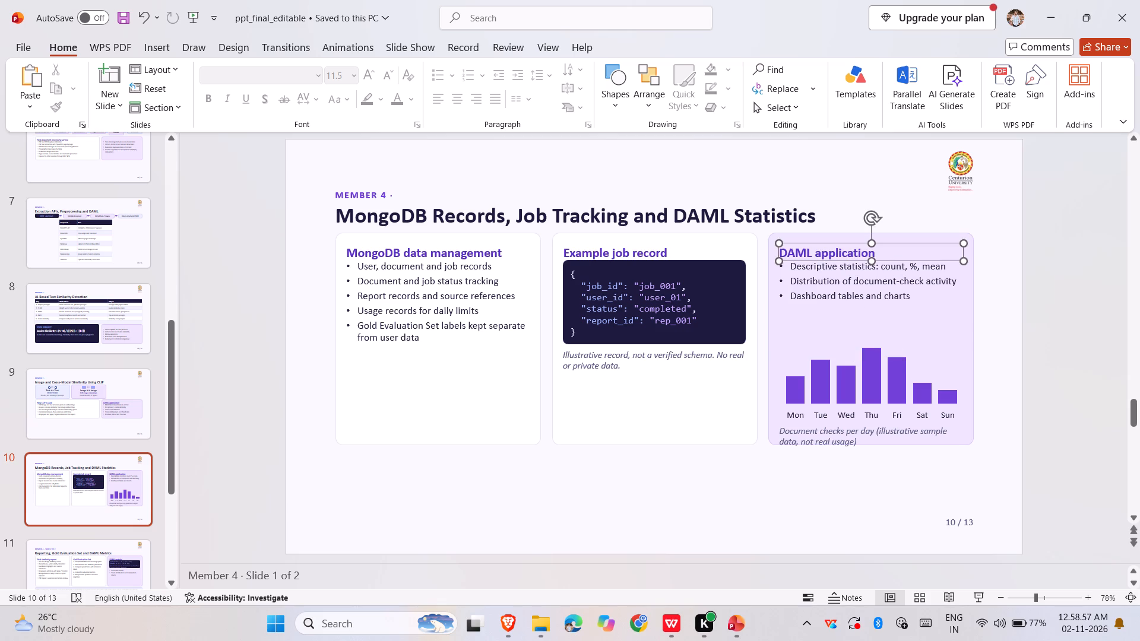
key(Delete)
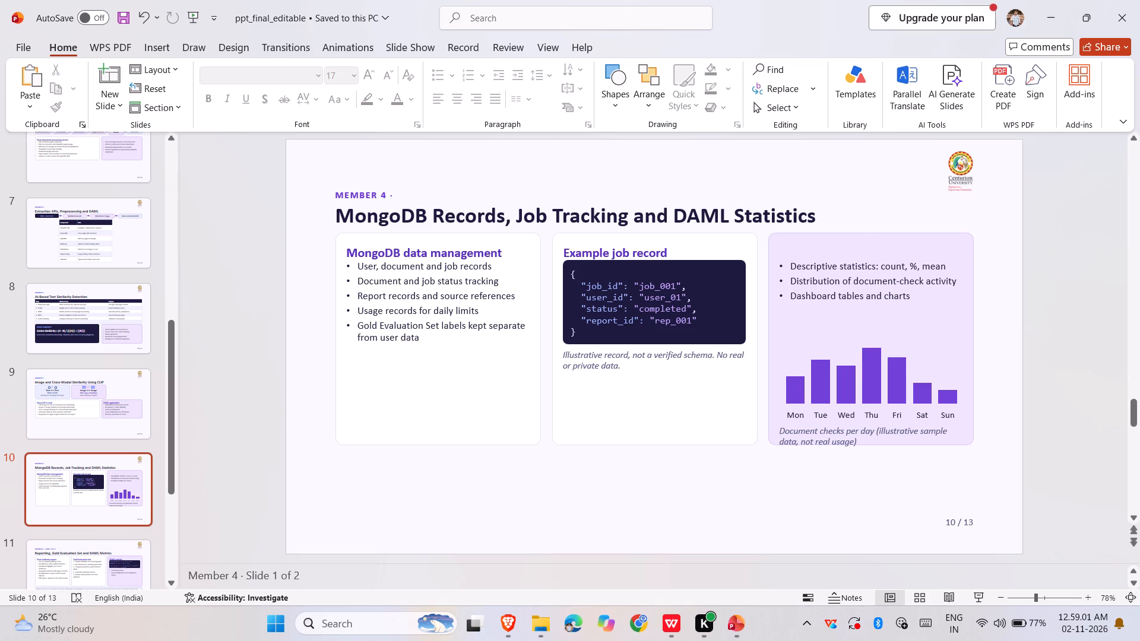
click(970, 317)
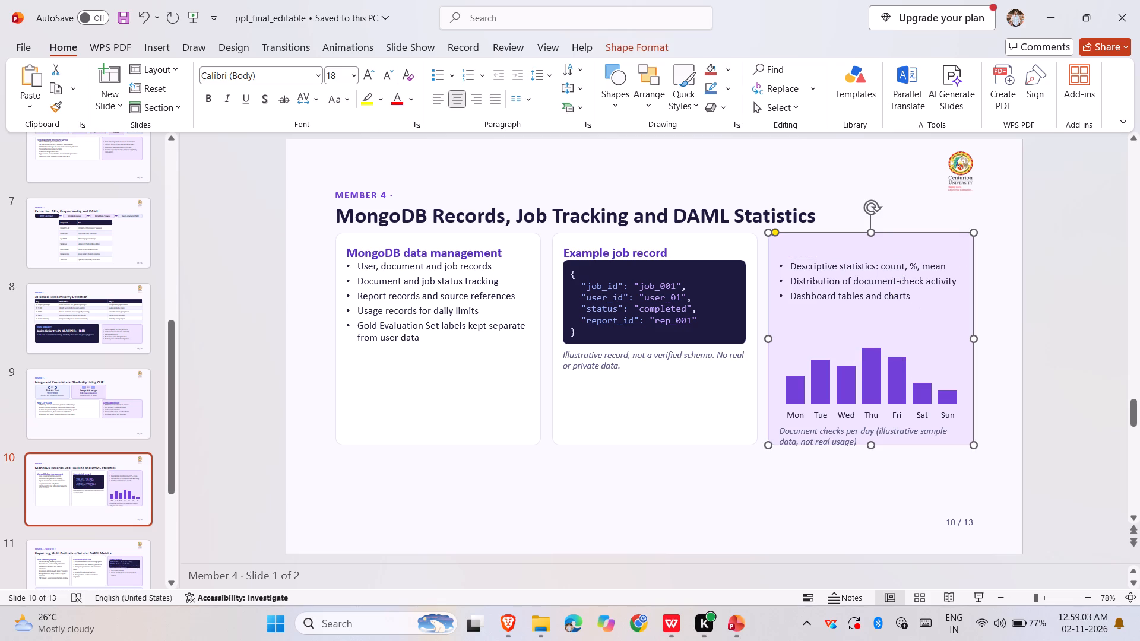
key(Delete)
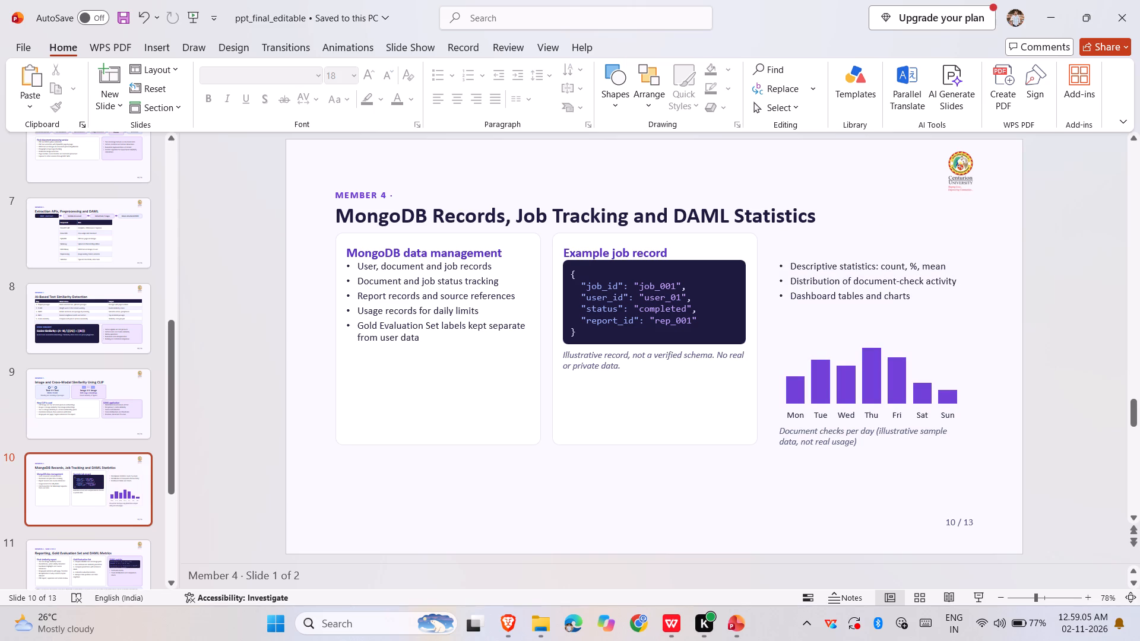
click(908, 269)
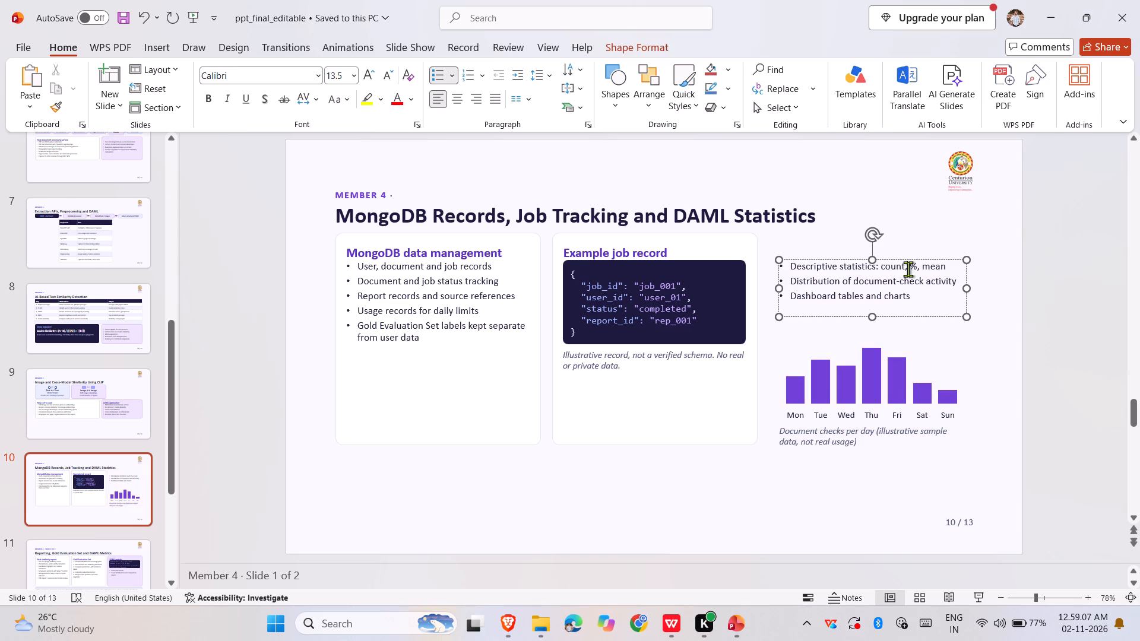
click(878, 261)
key(Delete)
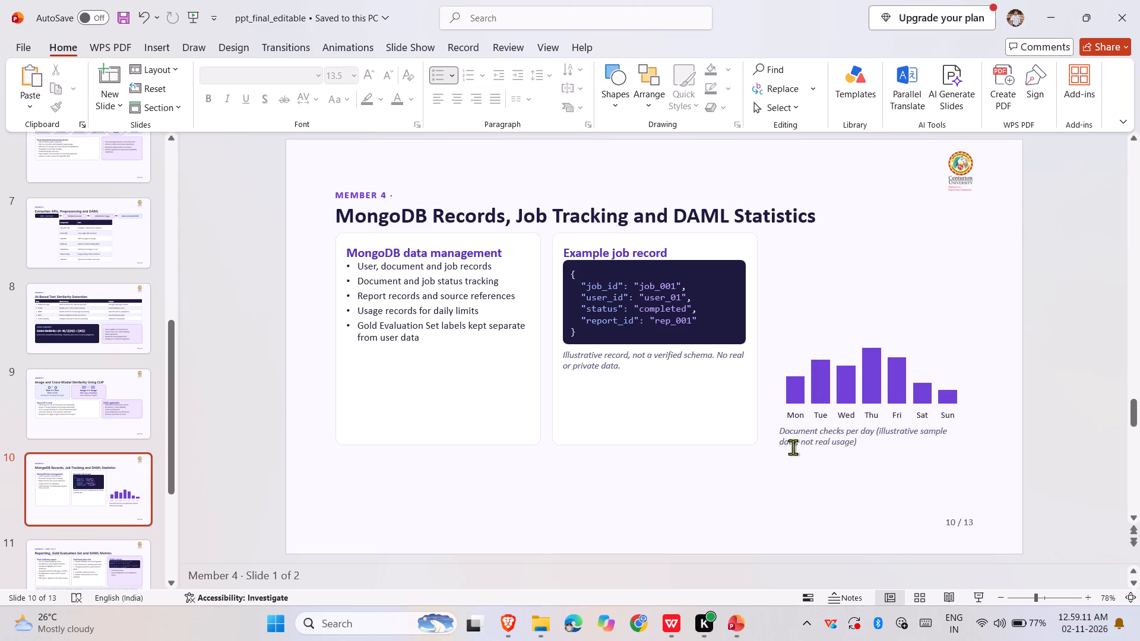
Delete the weekday bar chart and its "Document checks per day" caption from slide 10.
click(827, 399)
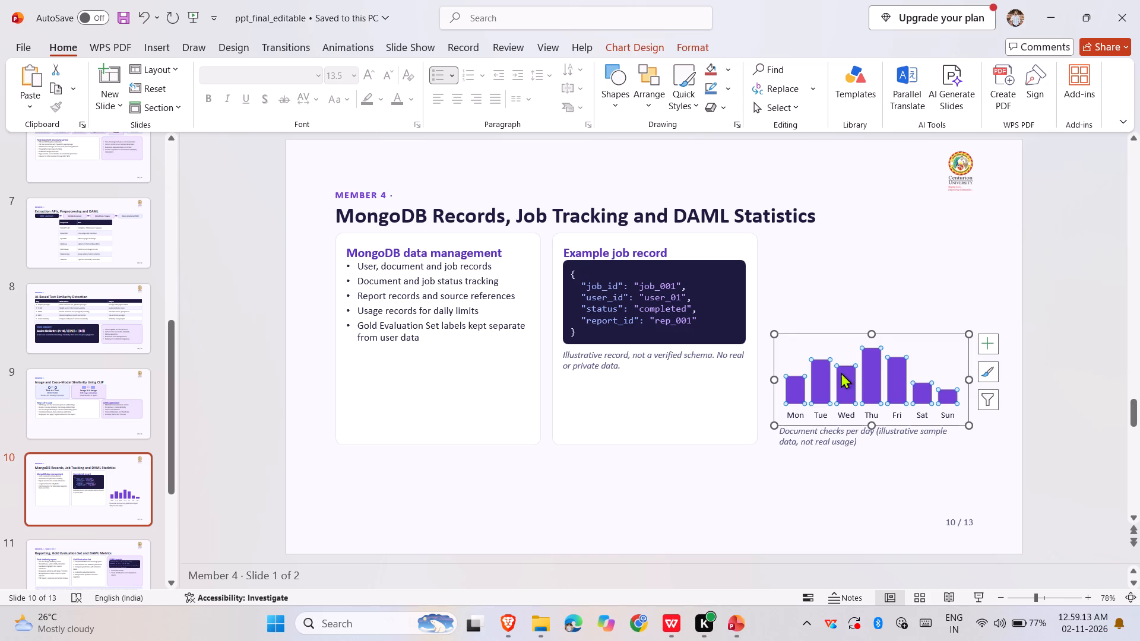
click(879, 333)
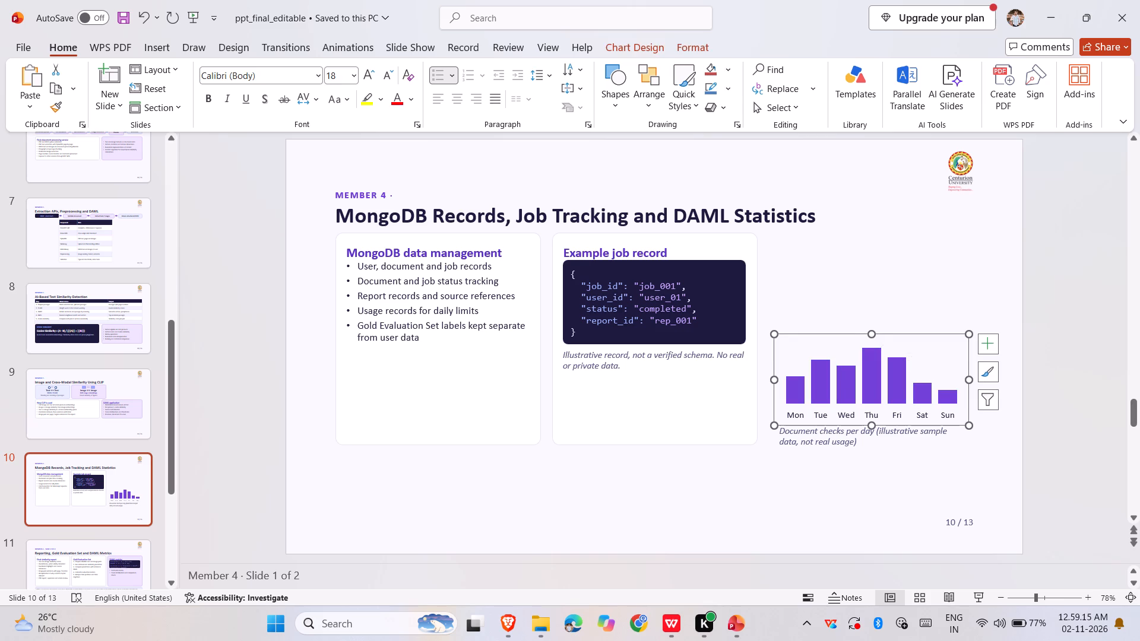
key(Delete)
click(895, 437)
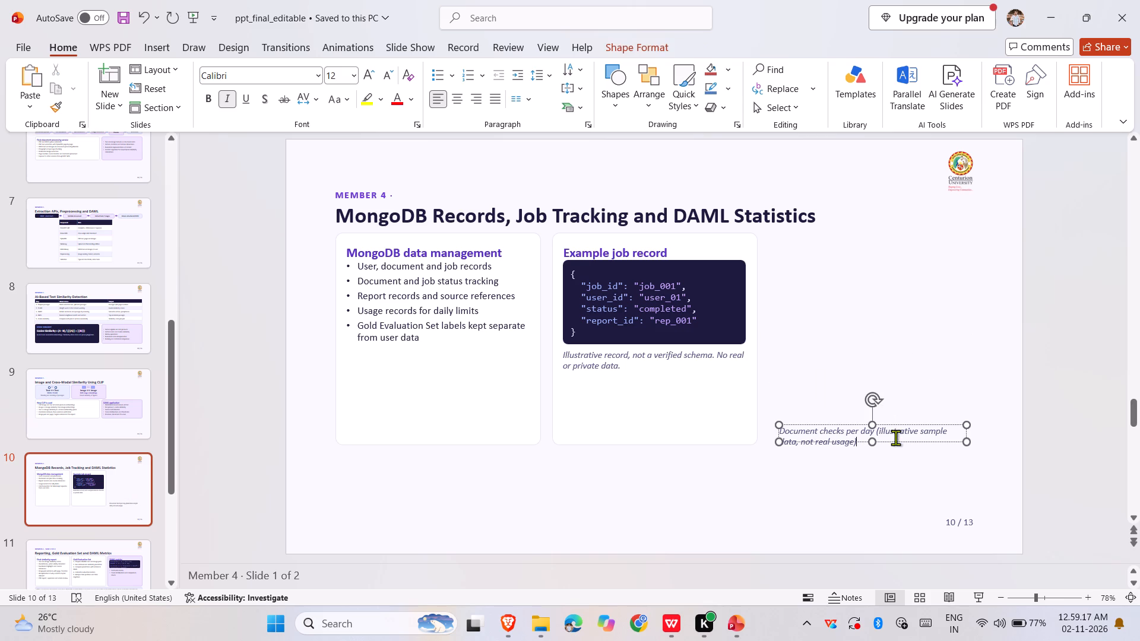
click(899, 423)
key(Delete)
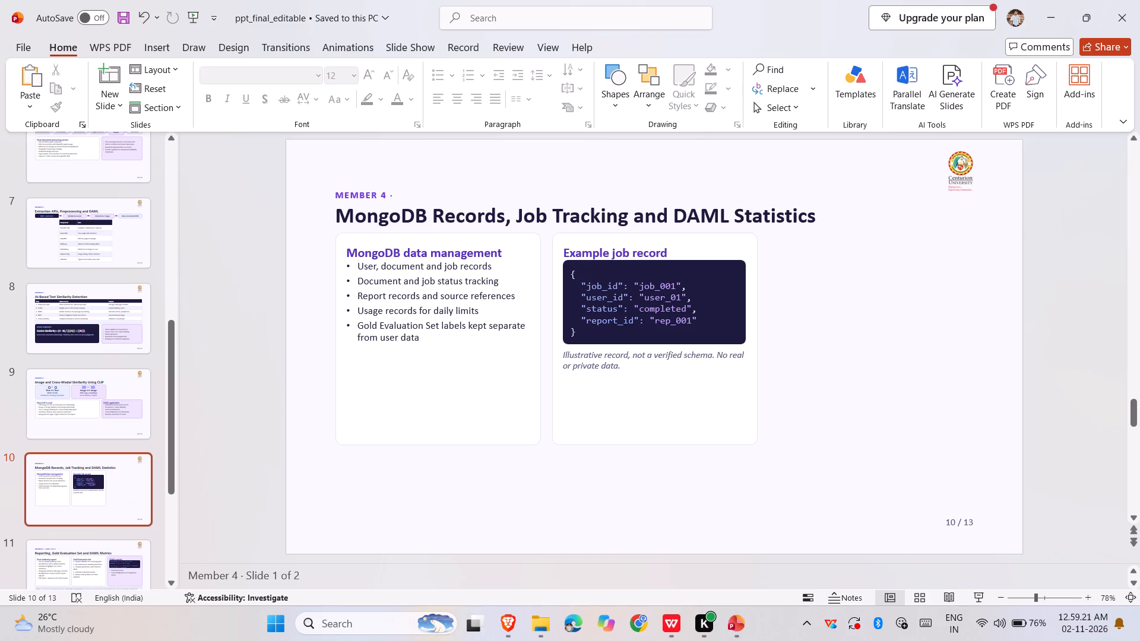
Delete the "Multimodal Text-Image Plagiarism and Similarity Detection Agent" footer from slide 11.
scroll(55, 497, down, 1)
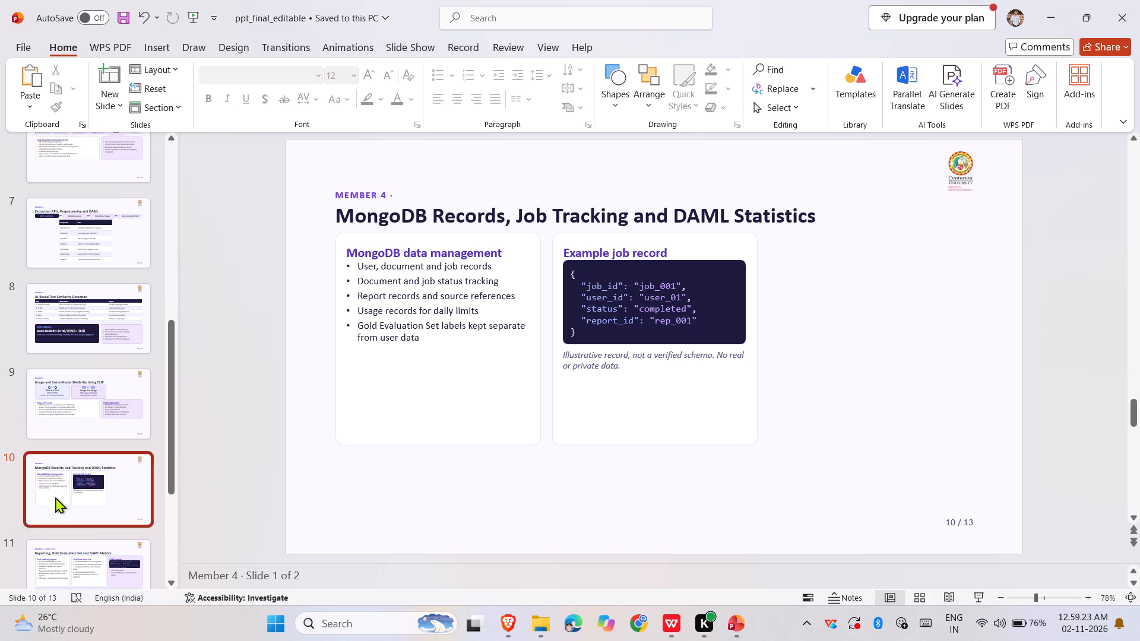
scroll(55, 497, down, 1)
click(66, 452)
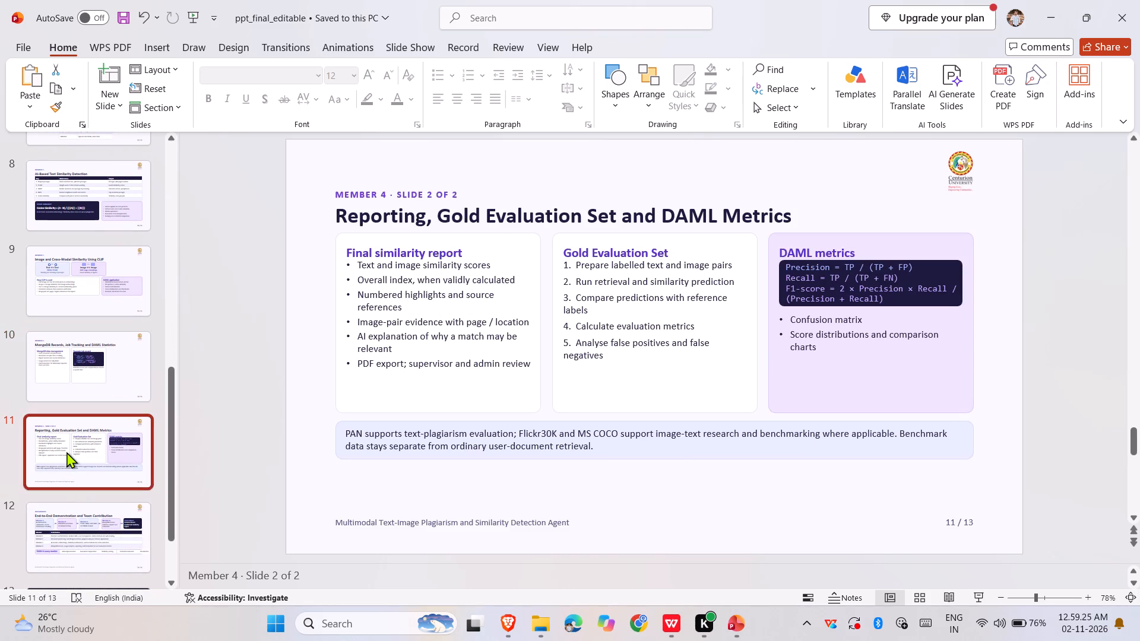
click(508, 525)
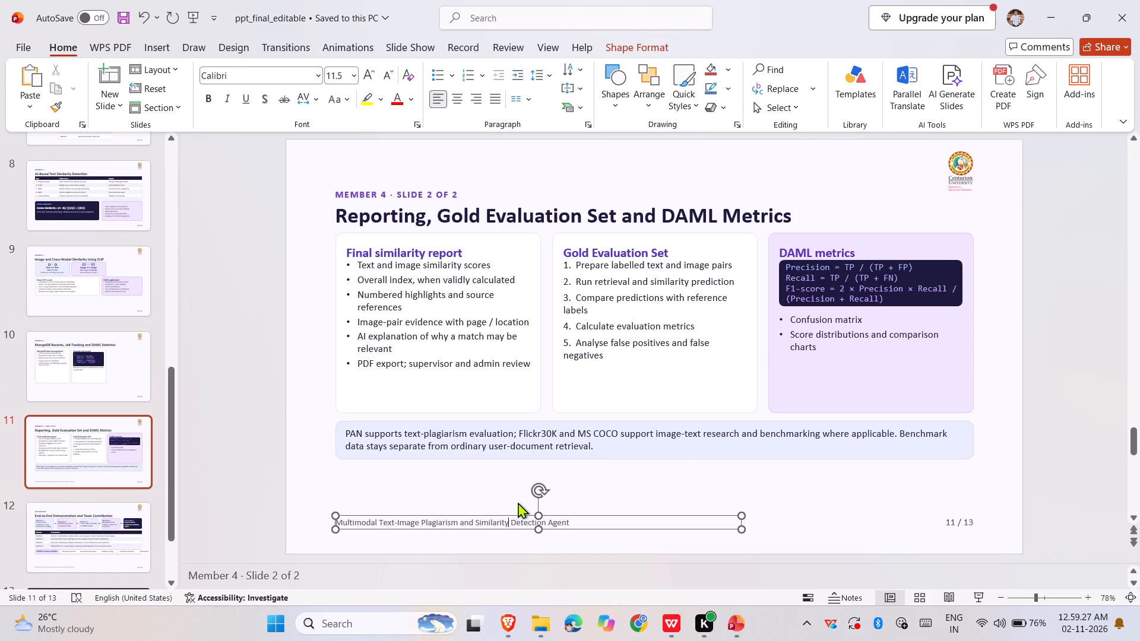
click(518, 515)
key(Delete)
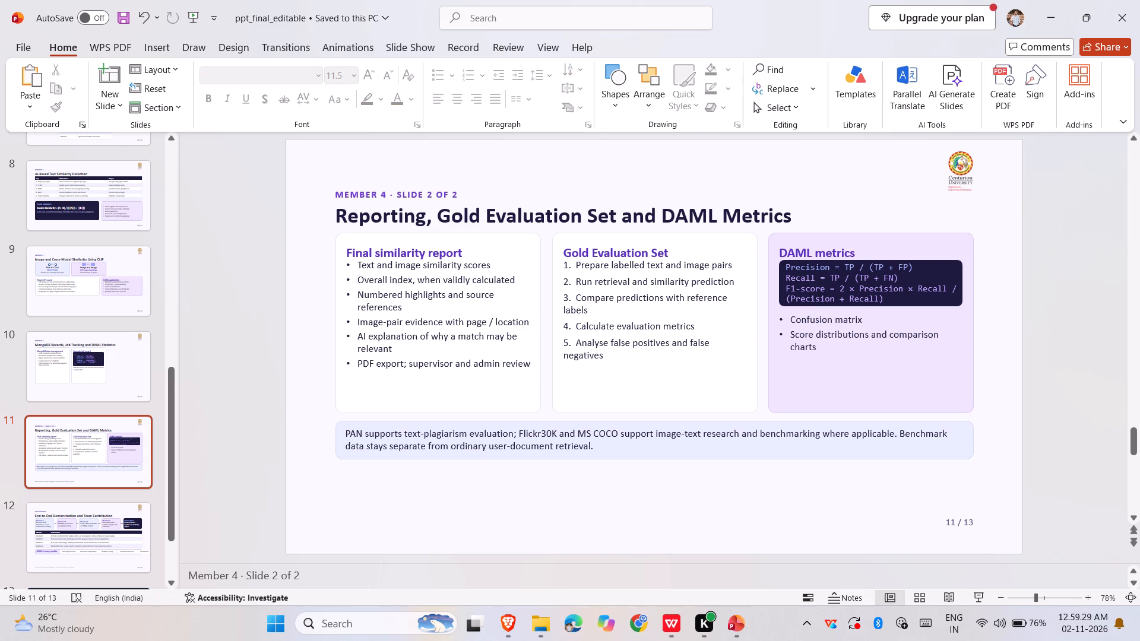
Delete the PAN, Flickr30K and MS COCO benchmark note and its light blue background box from slide 11.
click(559, 439)
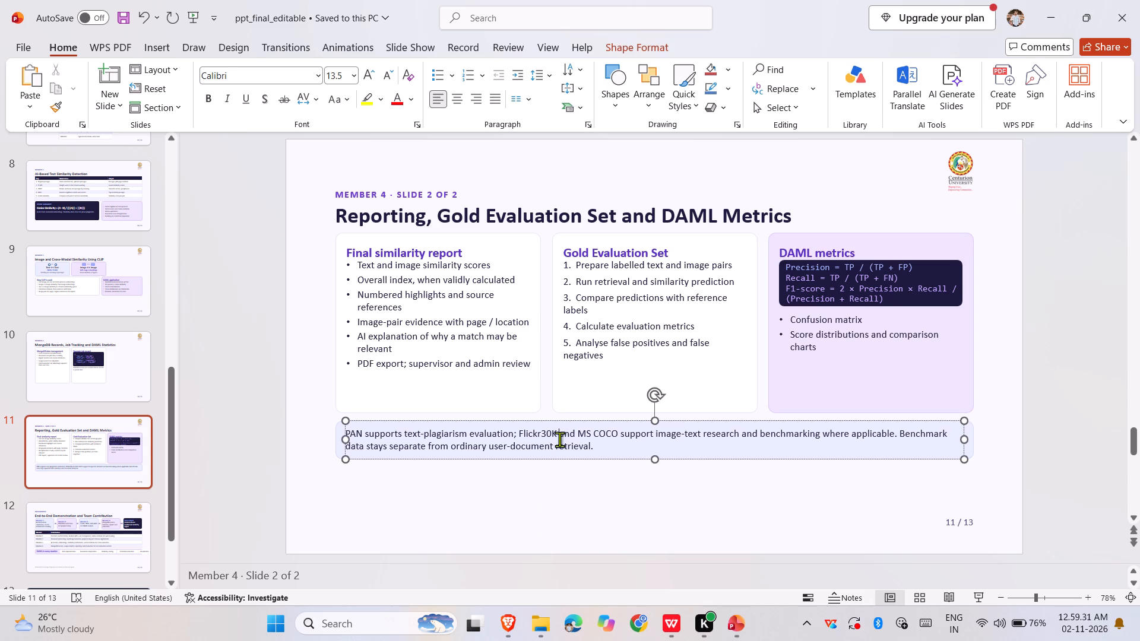
click(550, 418)
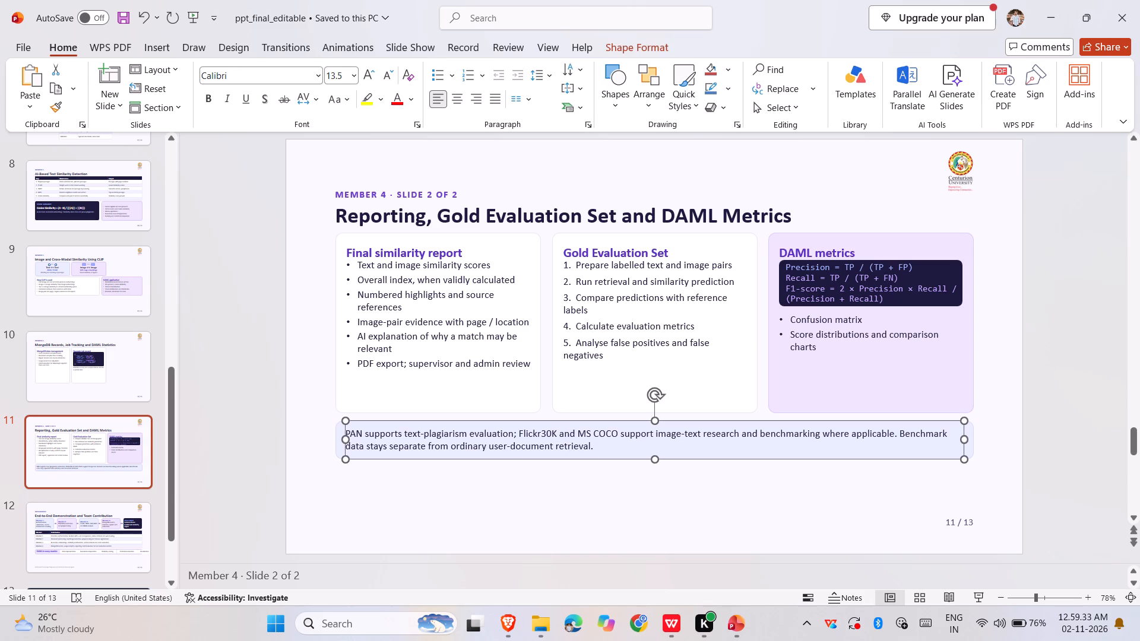
key(Delete)
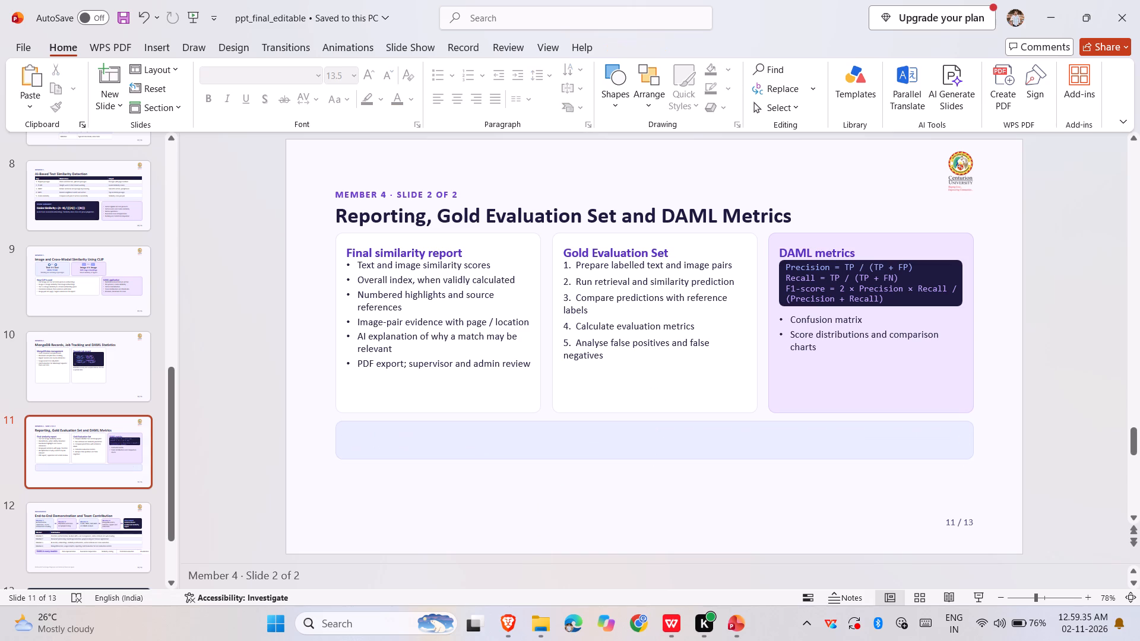
drag(556, 435, 546, 459)
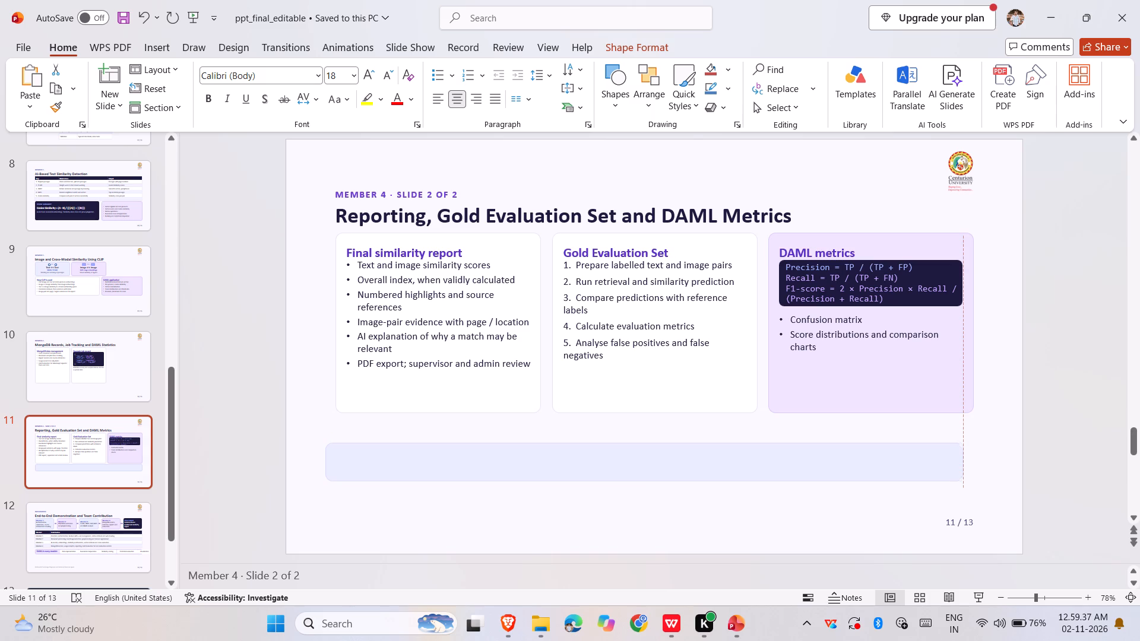
drag(546, 459, 545, 459)
click(545, 445)
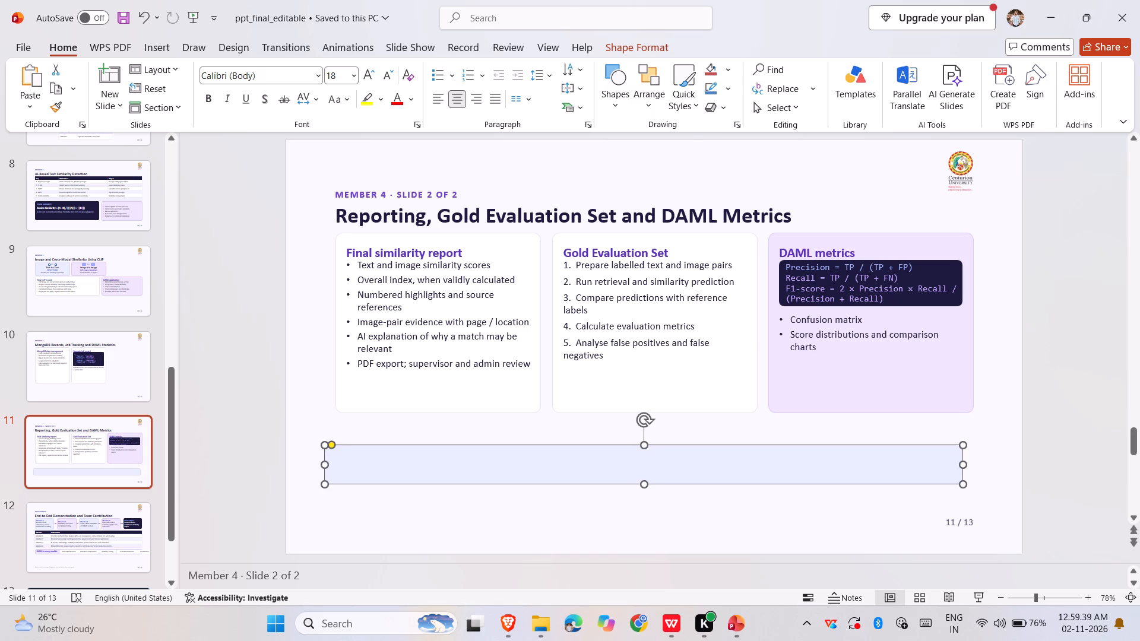
key(Delete)
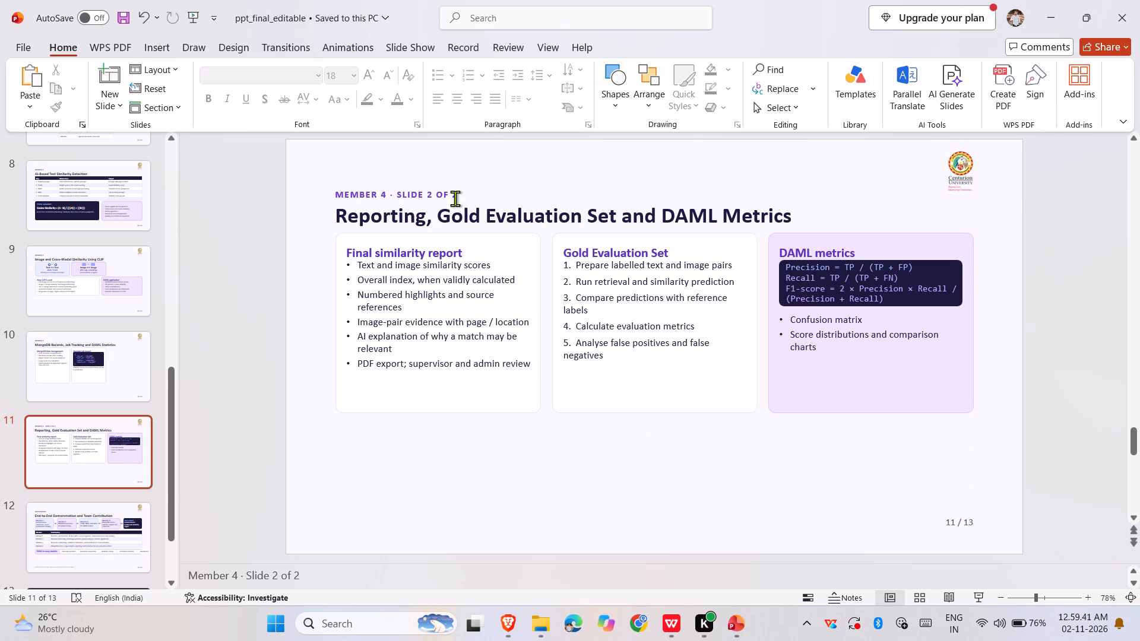
Remove "SLIDE 2 OF 2" from the "MEMBER 4" label above the title on slide 11.
click(455, 198)
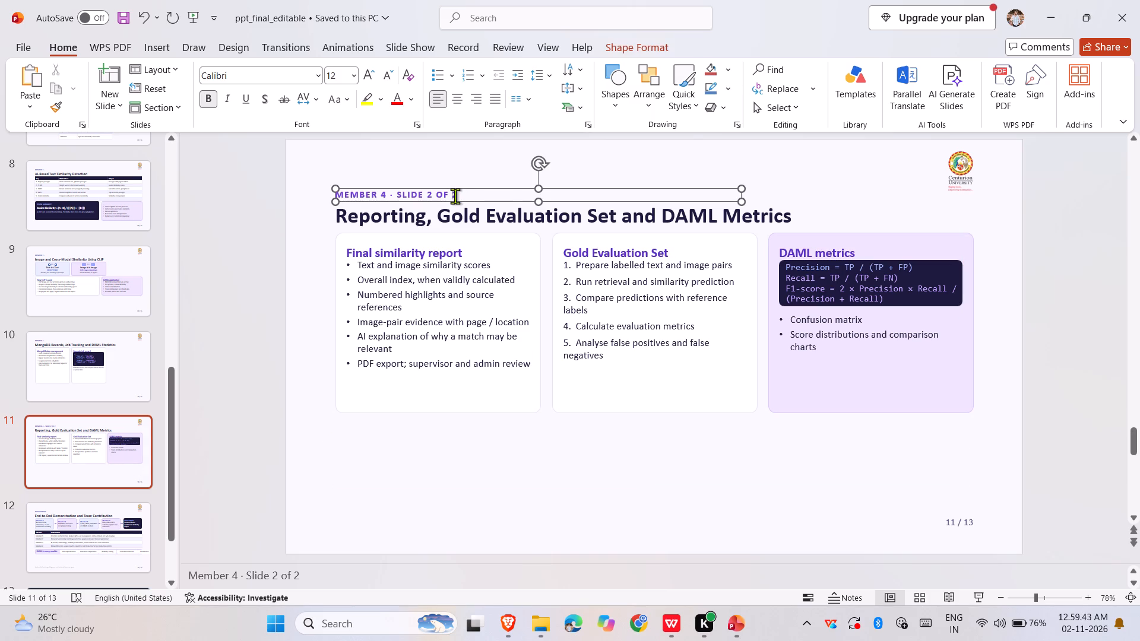
drag(455, 196, 413, 198)
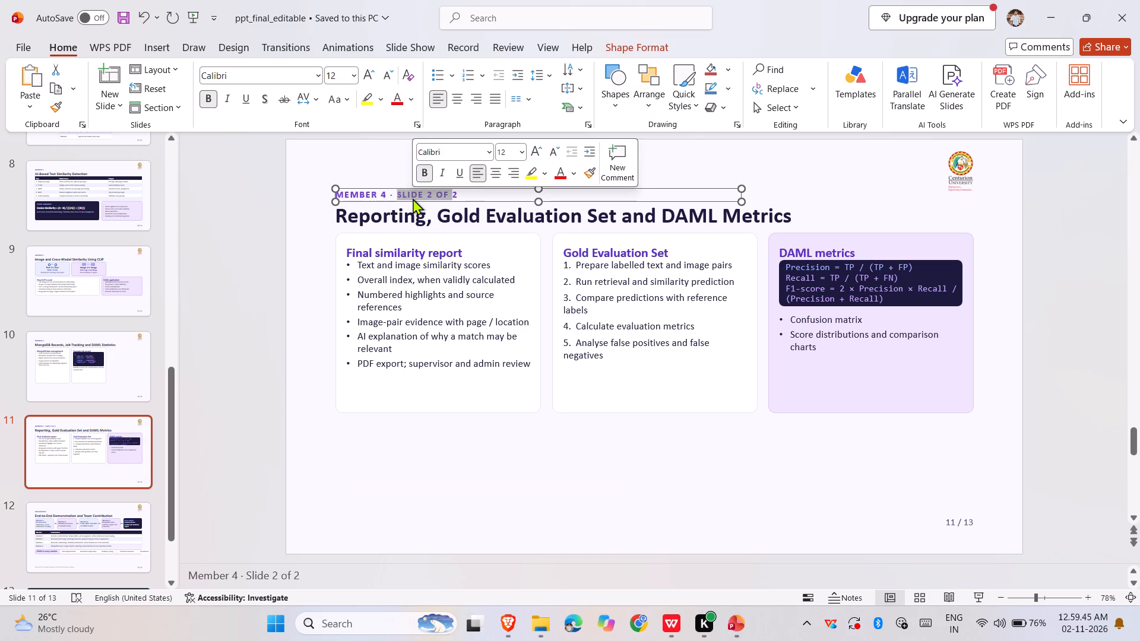
key(BackSpace)
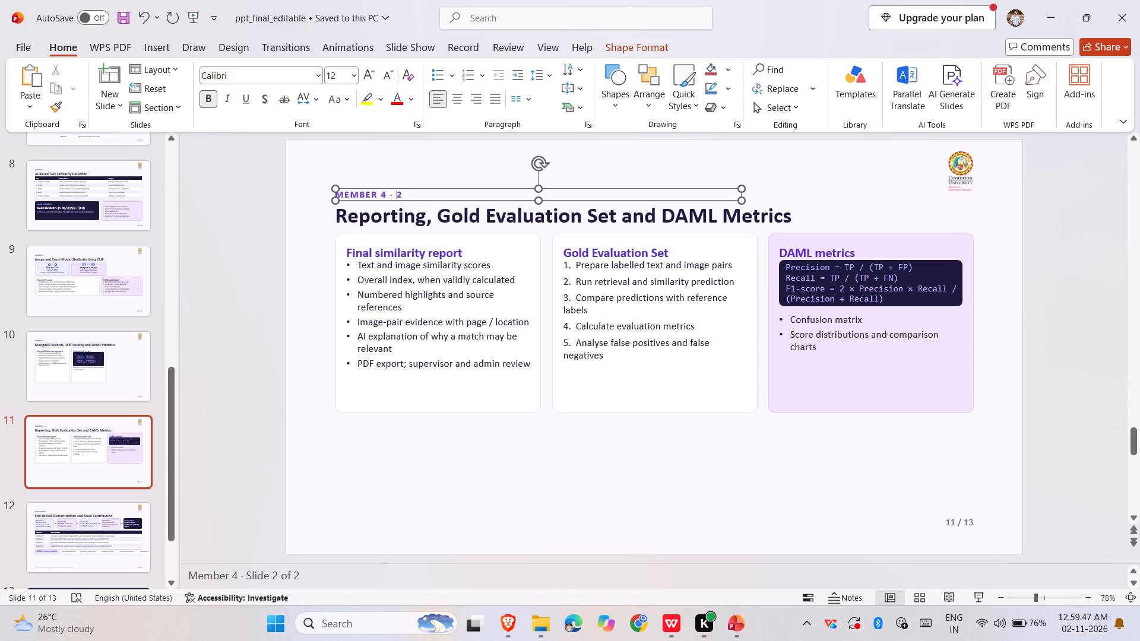
click(406, 197)
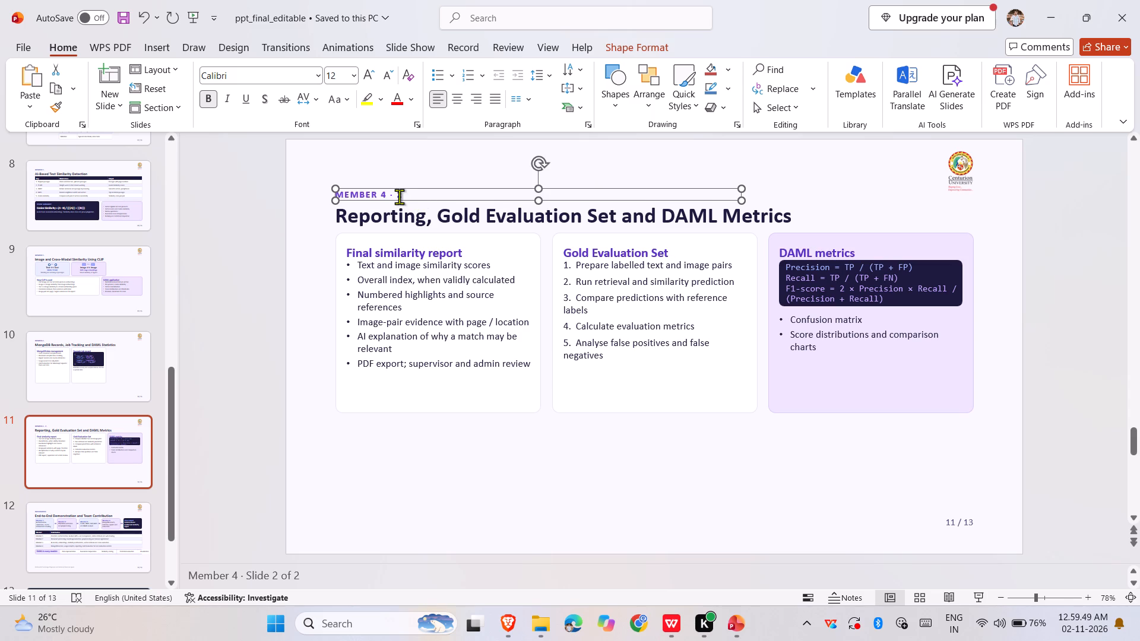
click(400, 194)
key(BackSpace)
click(581, 482)
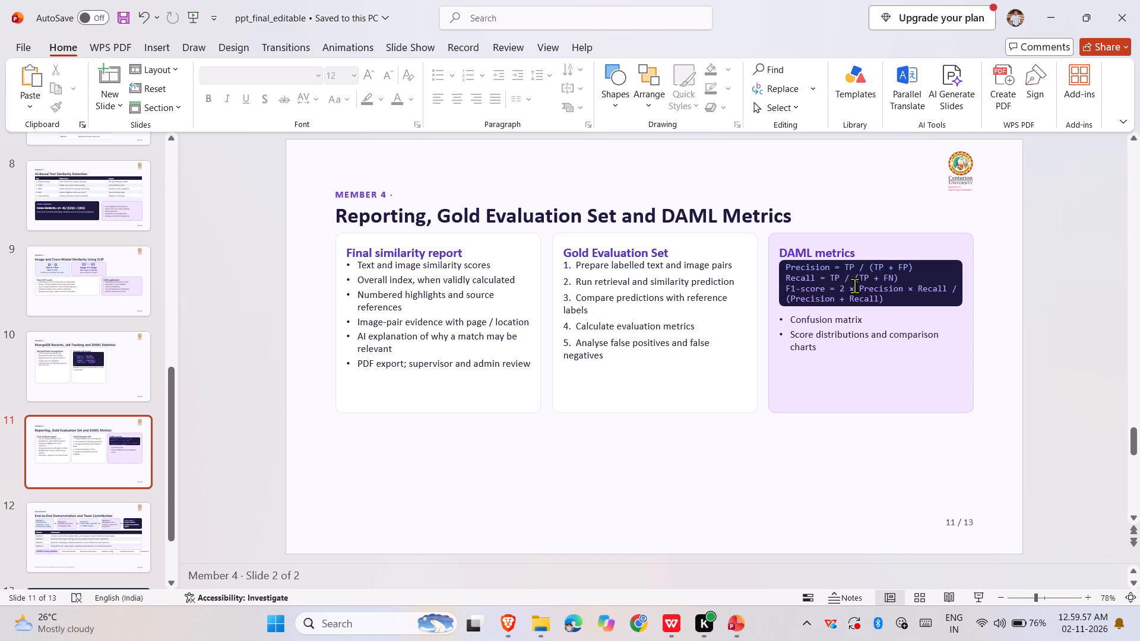
Open slide 12, "End-to-End Demonstration and Team Contribution".
scroll(64, 493, down, 1)
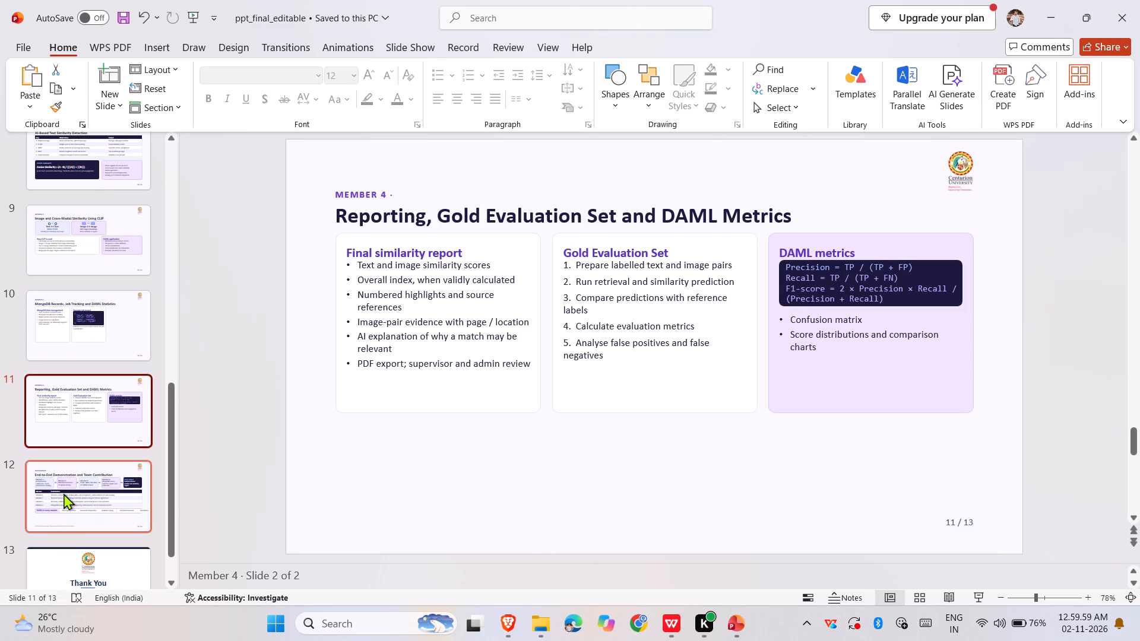
click(64, 493)
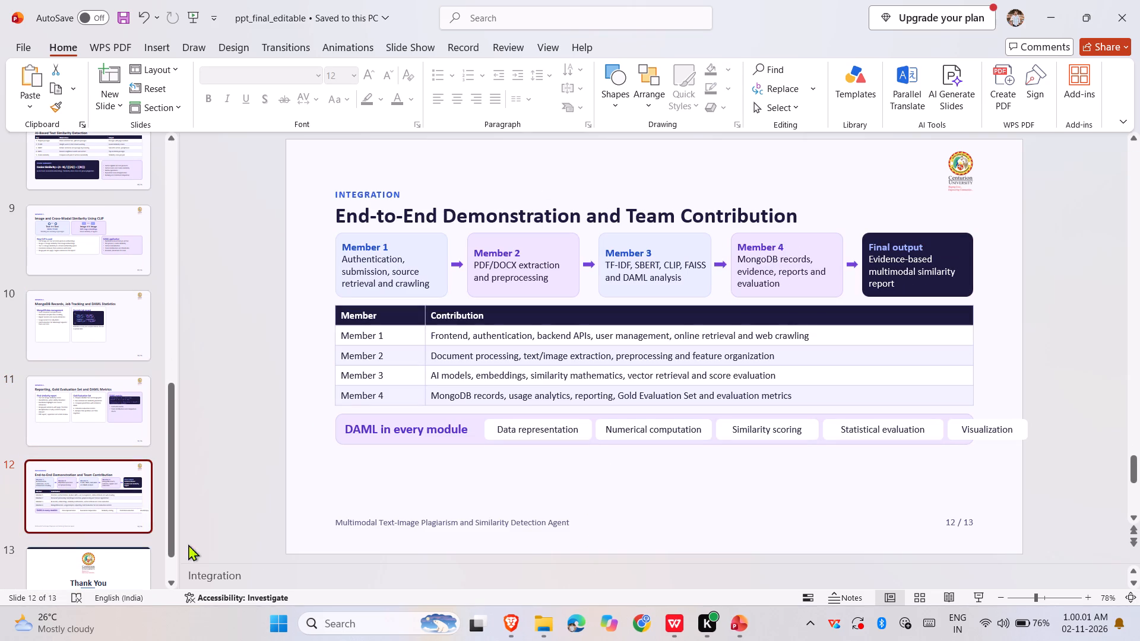
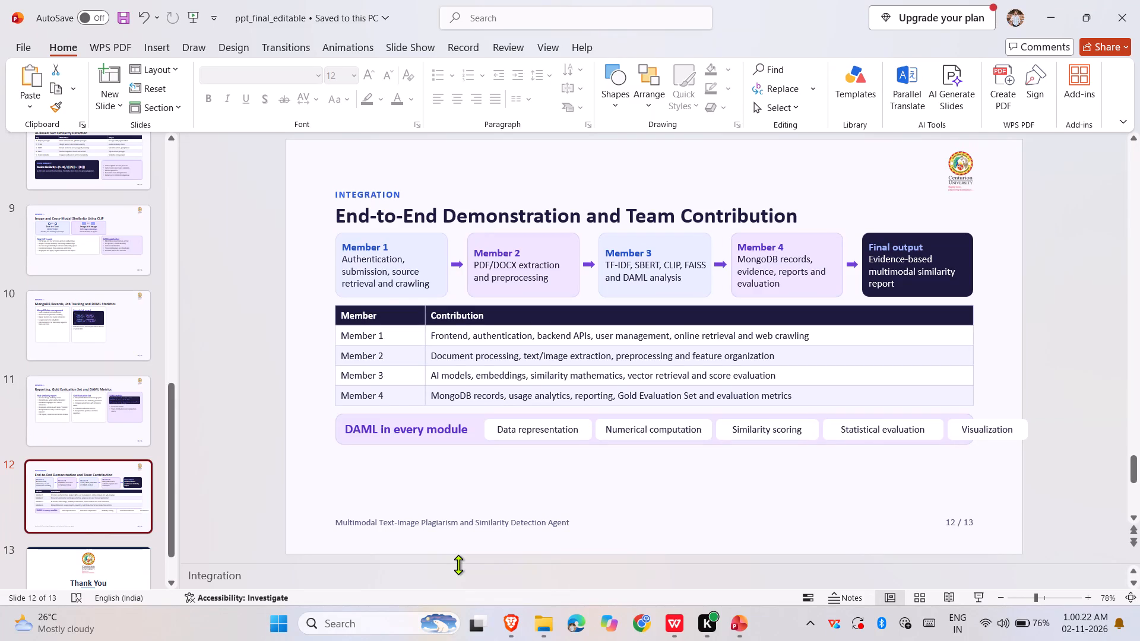
Delete the "Multimodal Text-Image Plagiarism and Similarity Detection Agent" footer from slide 12.
click(462, 523)
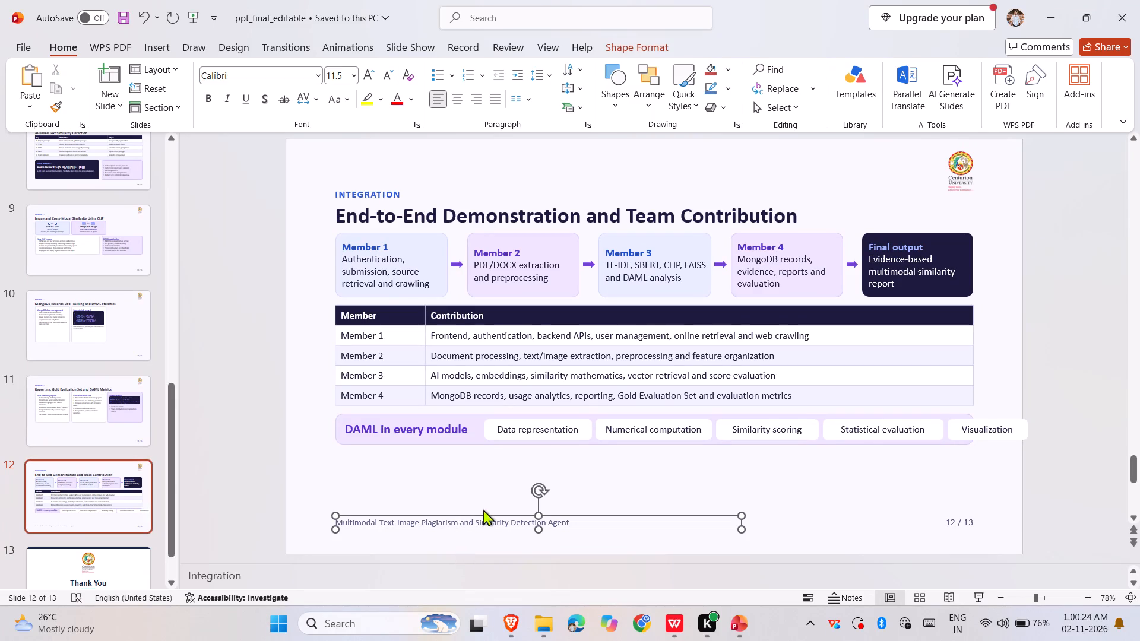
click(483, 513)
key(Delete)
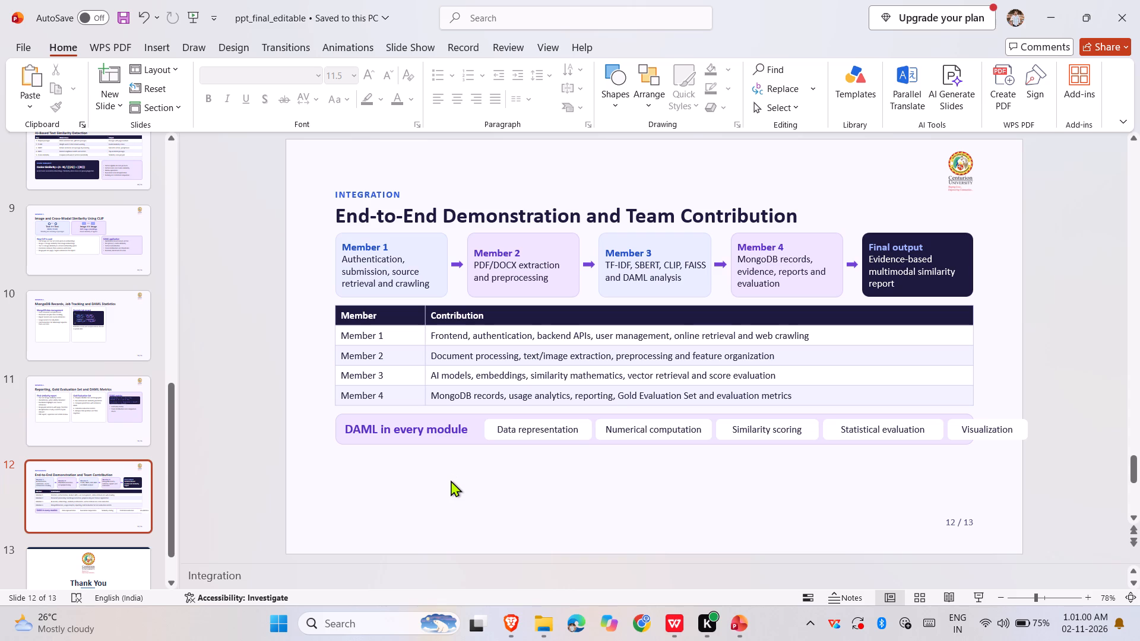
Delete the "DAML in every module" heading, the "Data representation" text and the light purple background bar below the contribution table.
click(470, 435)
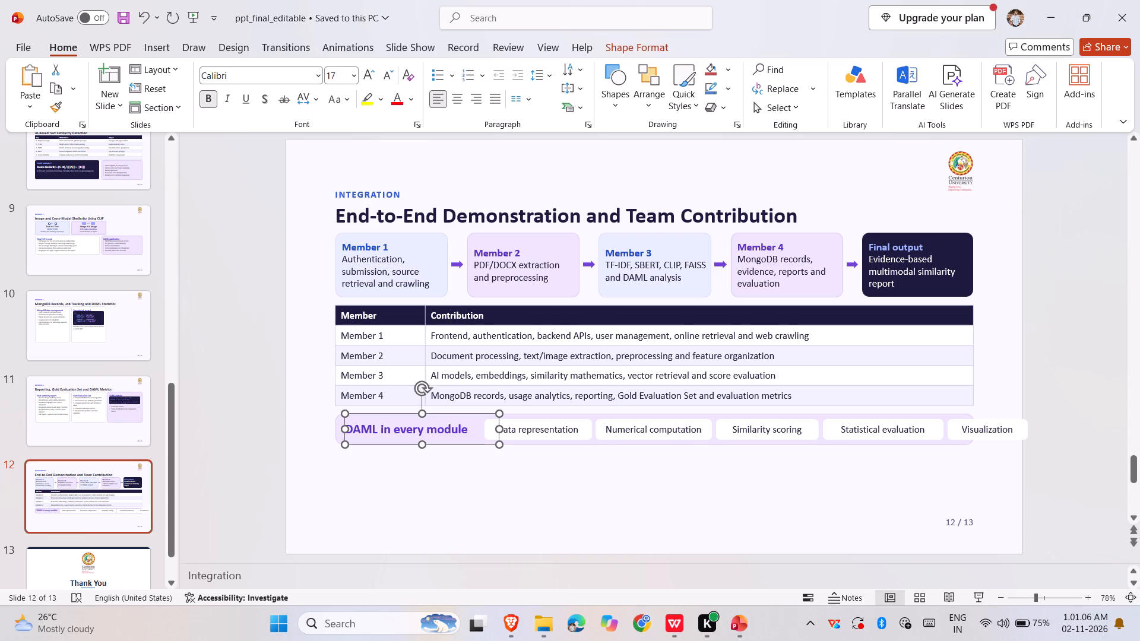
key(Delete)
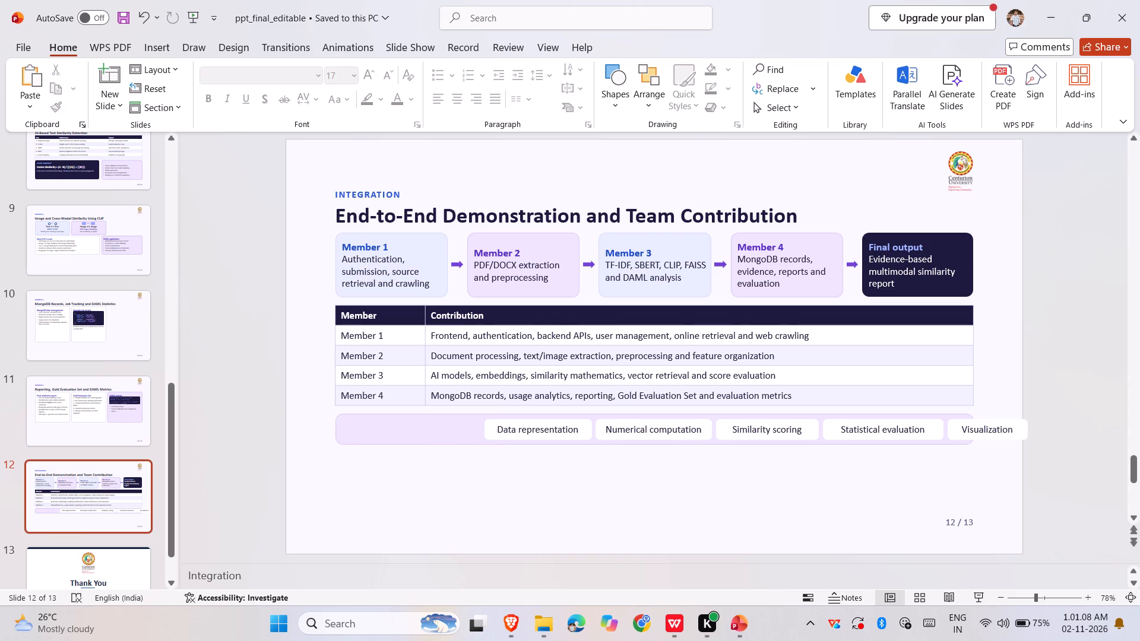
click(496, 425)
key(Delete)
click(429, 437)
key(Delete)
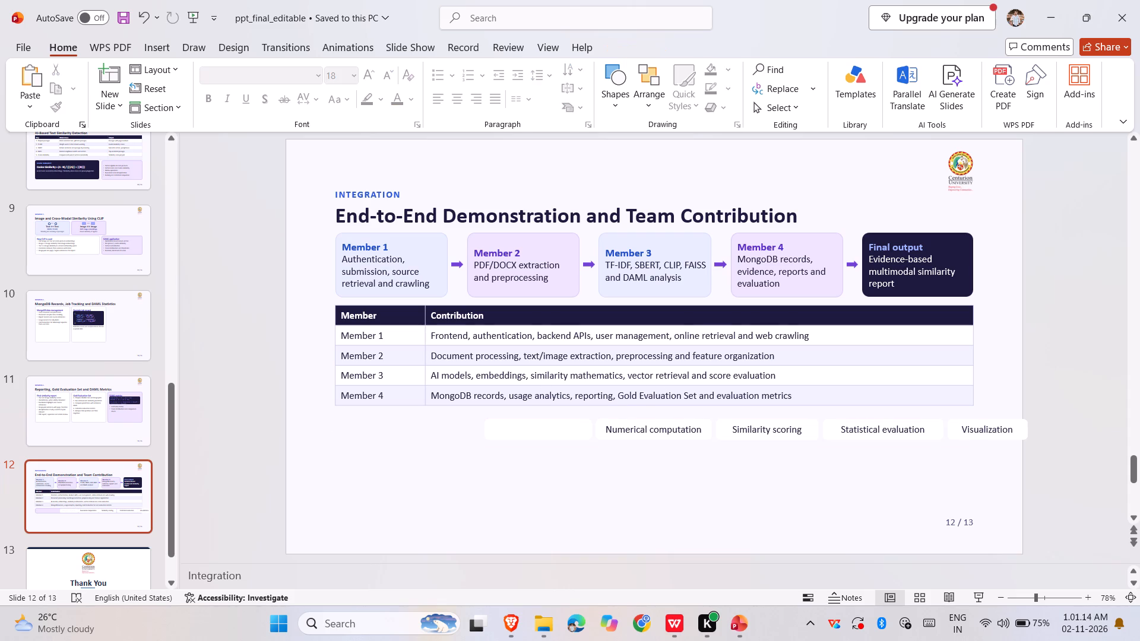
Delete the "Numerical computation", "Similarity scoring", "Statistical evaluation" and "Visualization" text boxes below the contribution table.
click(667, 425)
key(Delete)
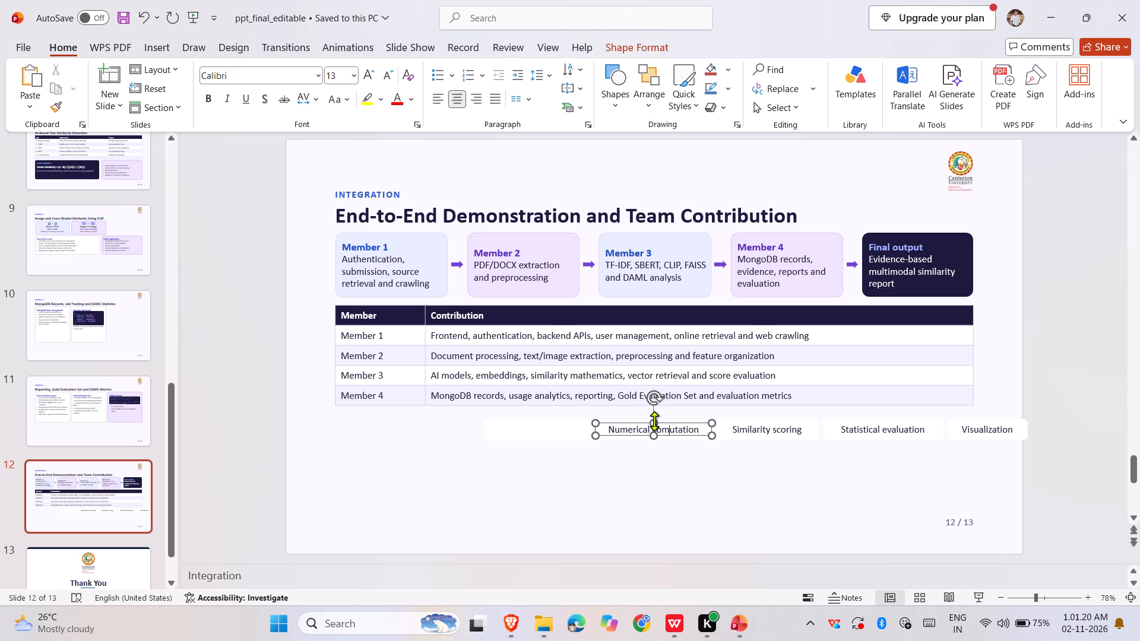
click(654, 421)
key(Delete)
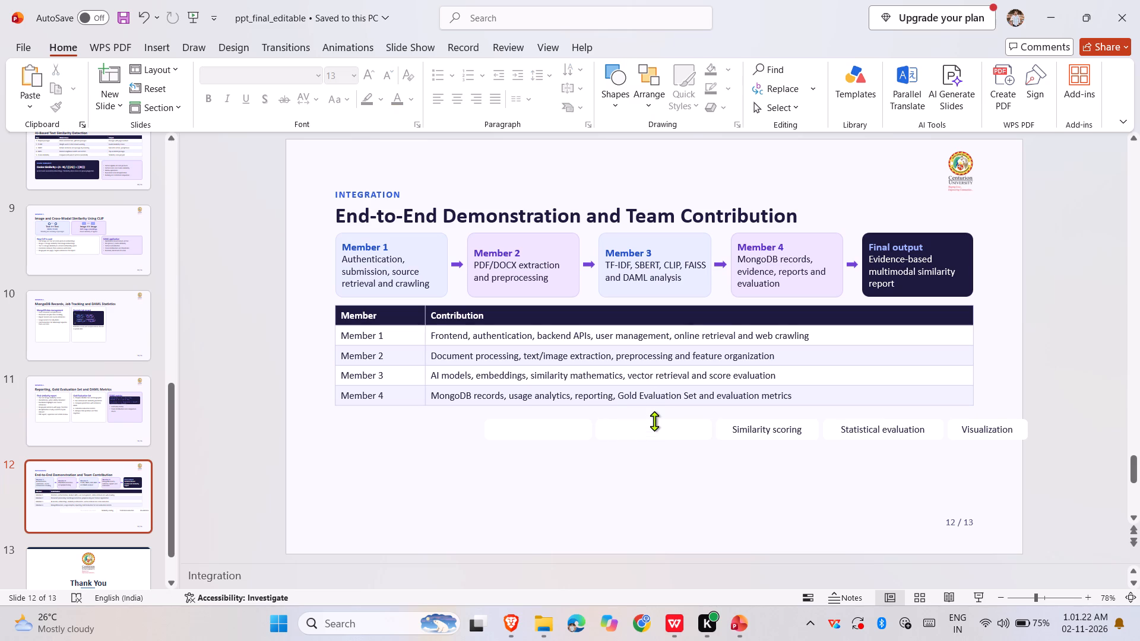
click(765, 431)
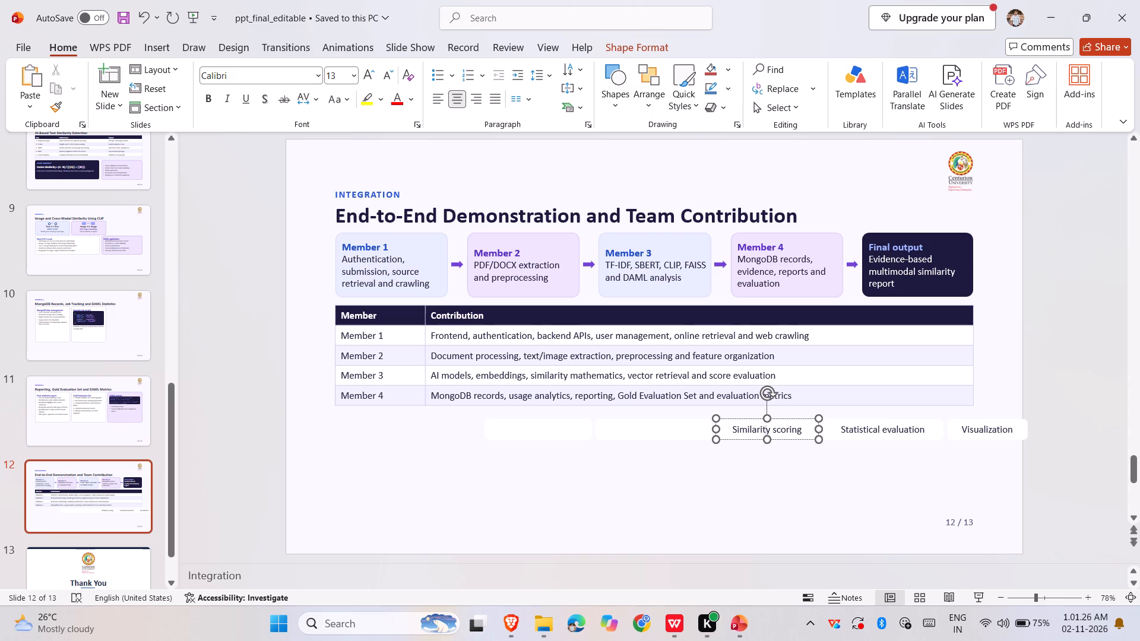
click(769, 418)
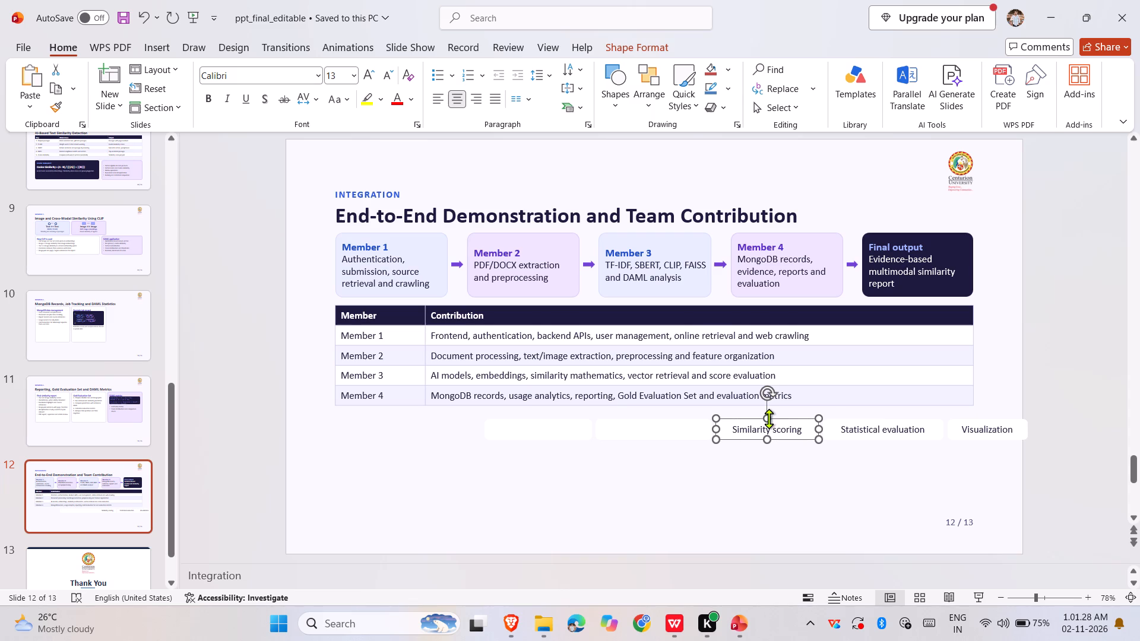
key(Delete)
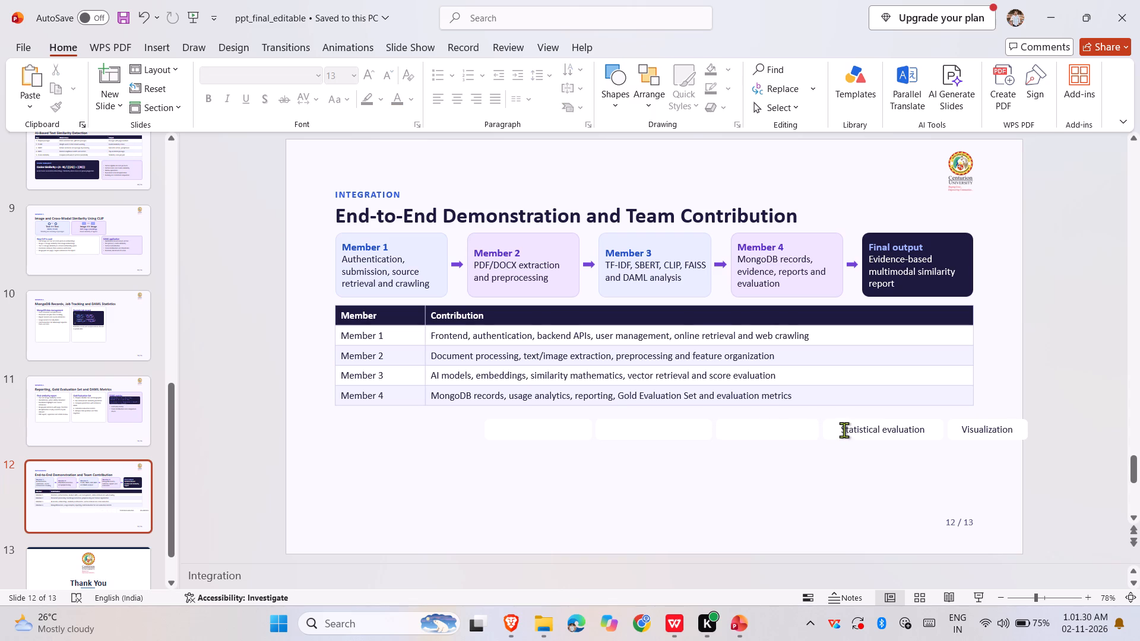
click(844, 430)
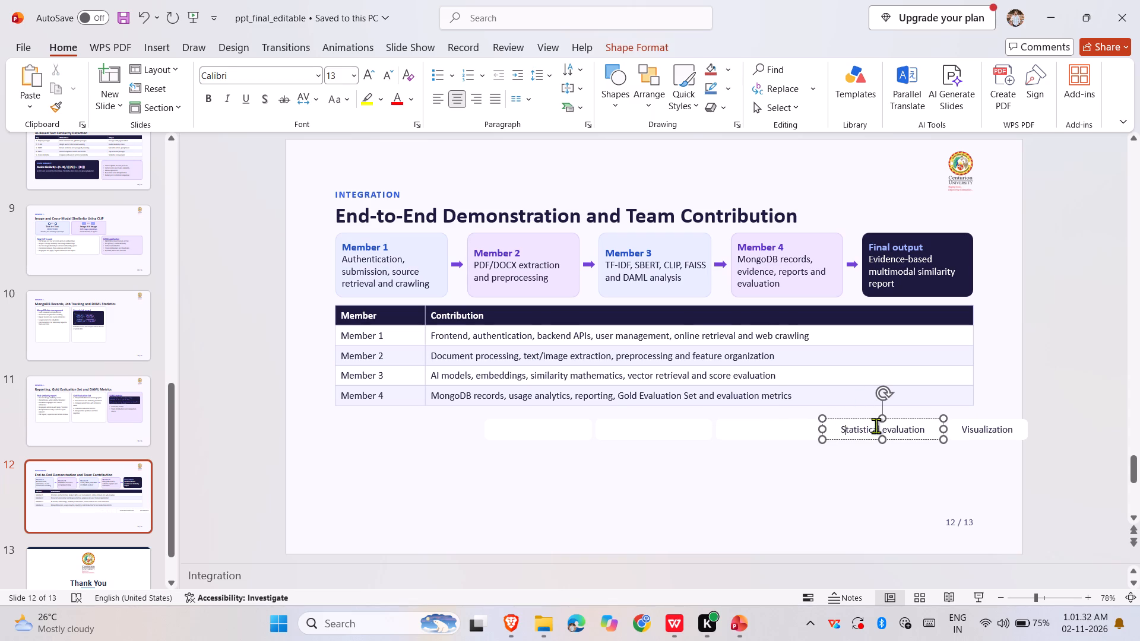
click(878, 415)
key(Delete)
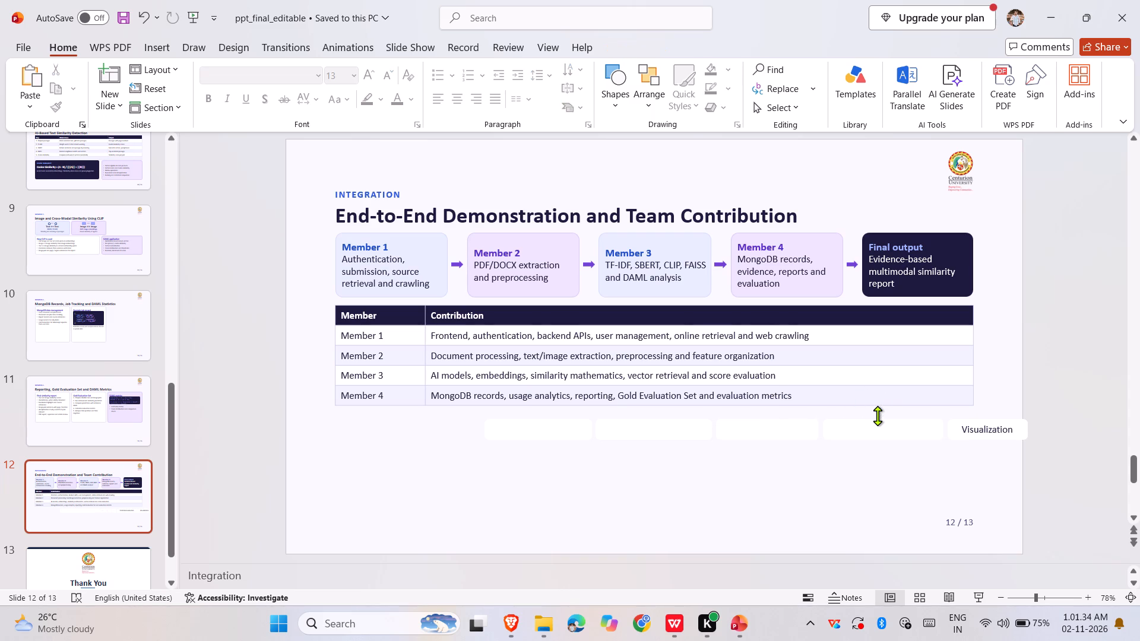
click(964, 424)
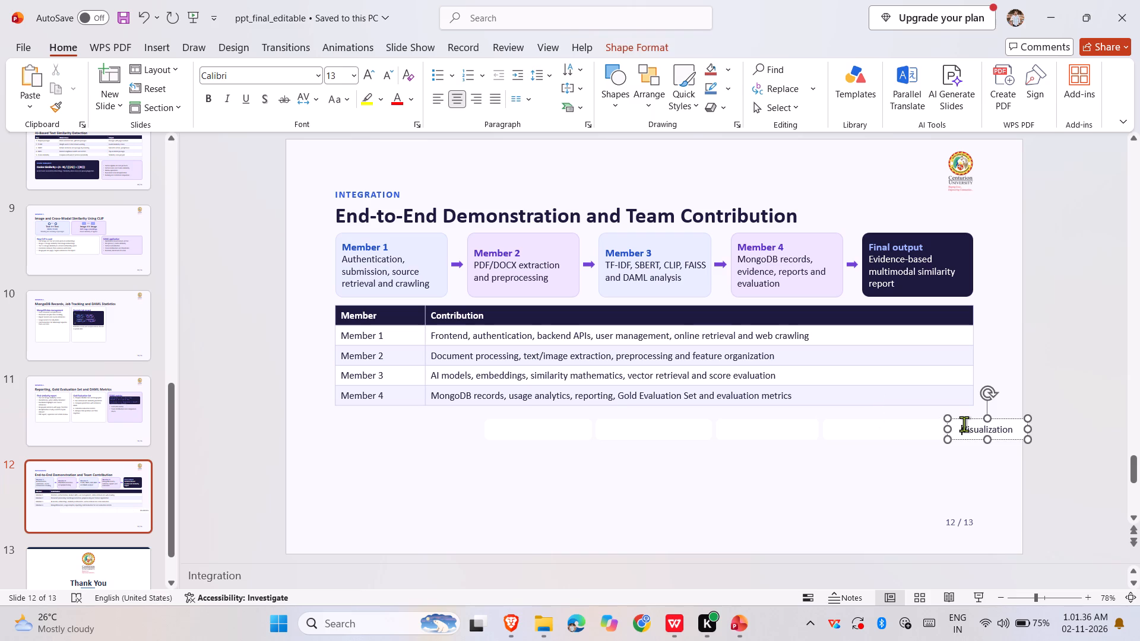
click(986, 418)
key(Delete)
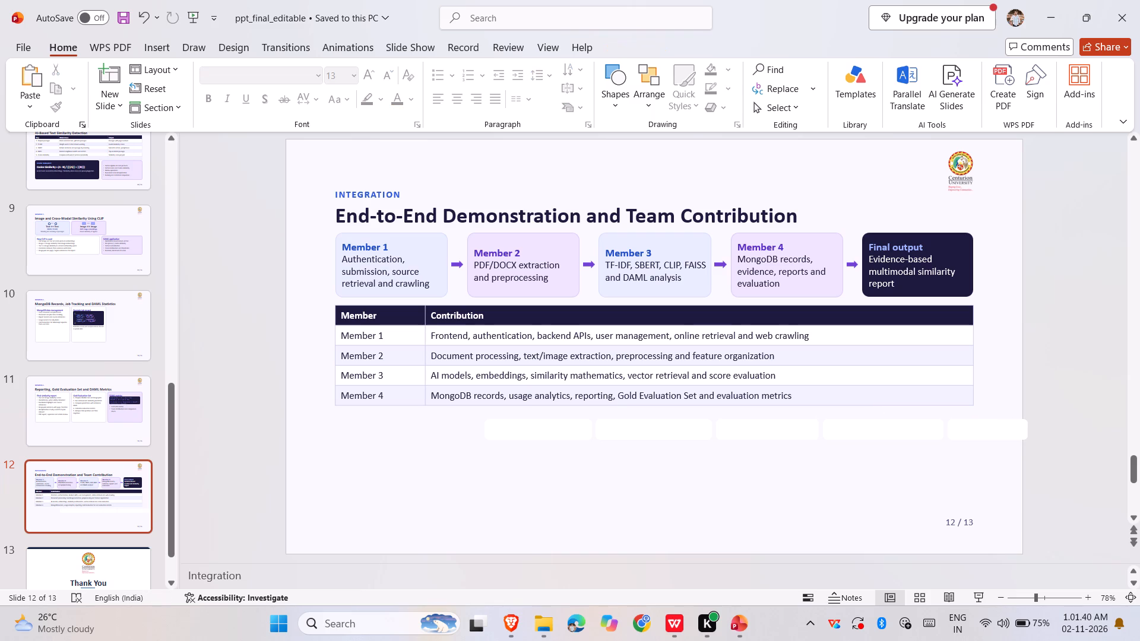
Delete the five empty white rounded boxes left below the contribution table on slide 12.
click(907, 423)
key(Delete)
click(780, 414)
click(771, 430)
key(Delete)
click(704, 429)
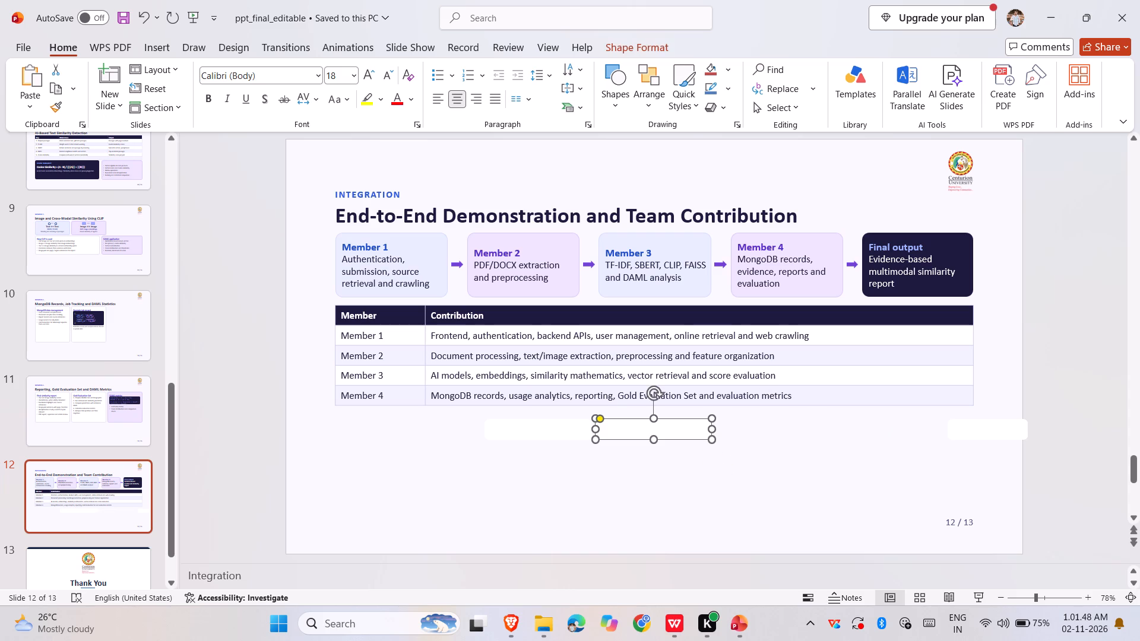
key(Delete)
click(535, 438)
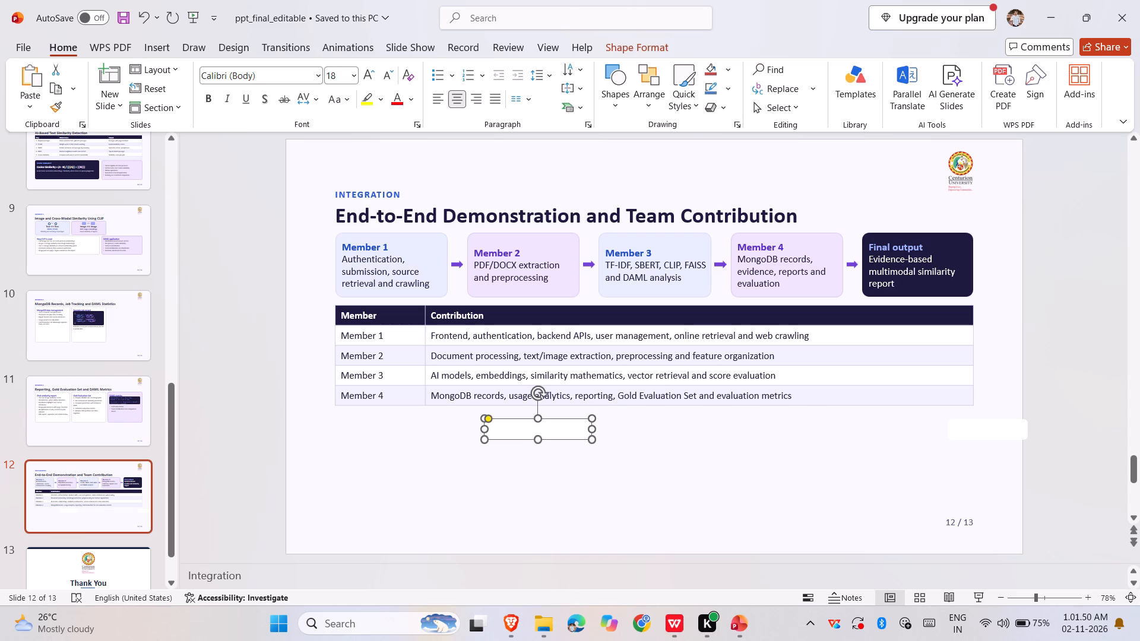
key(BackSpace)
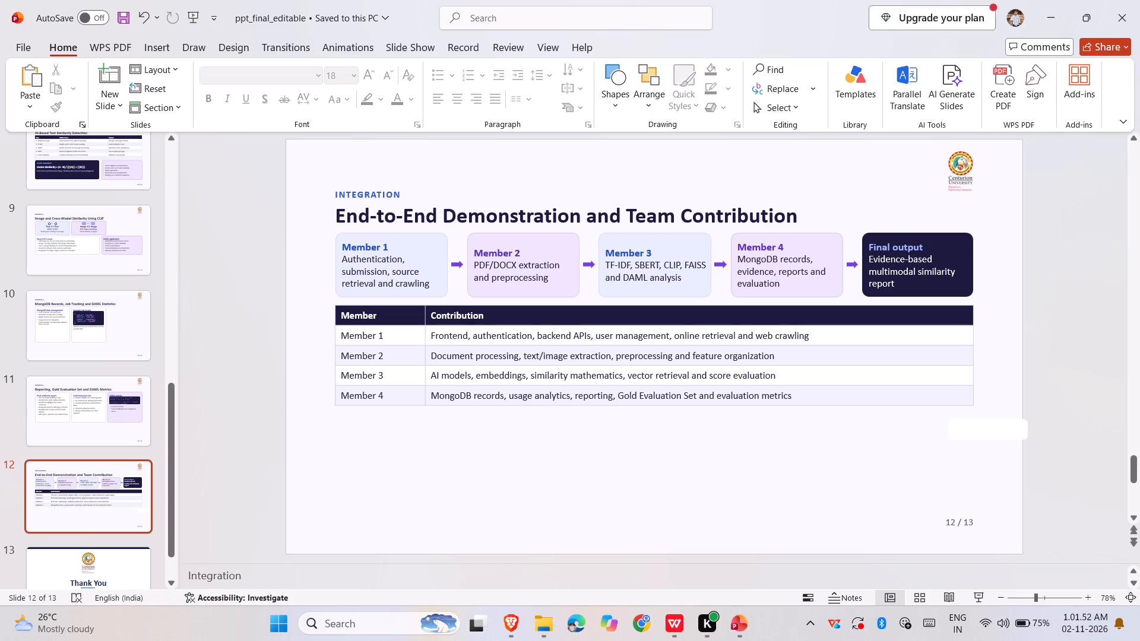
click(1000, 432)
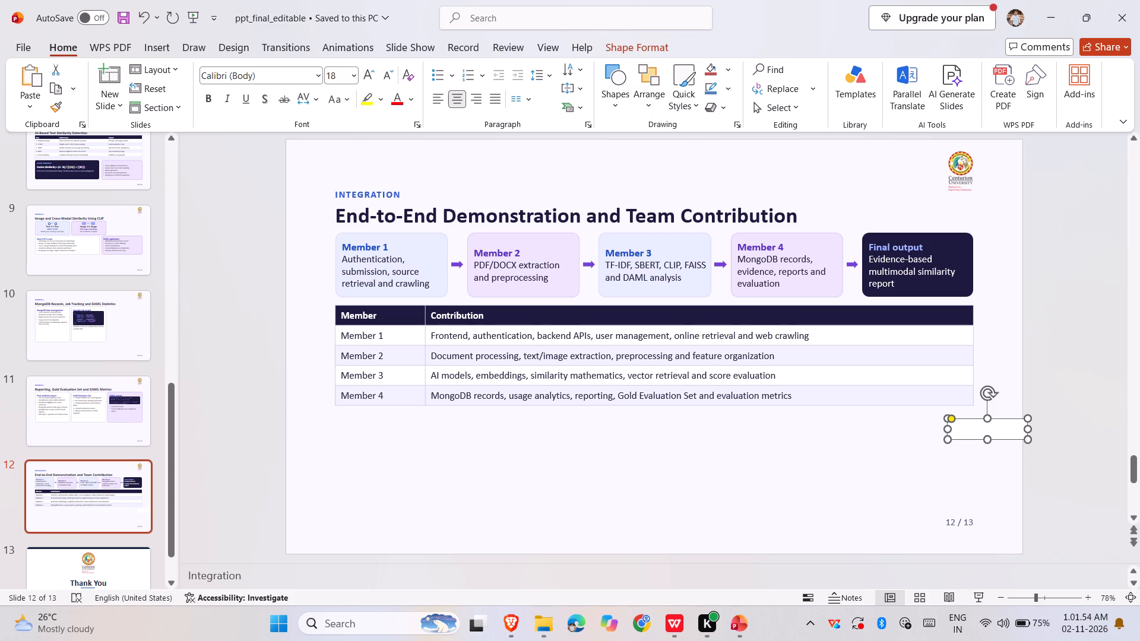
key(Delete)
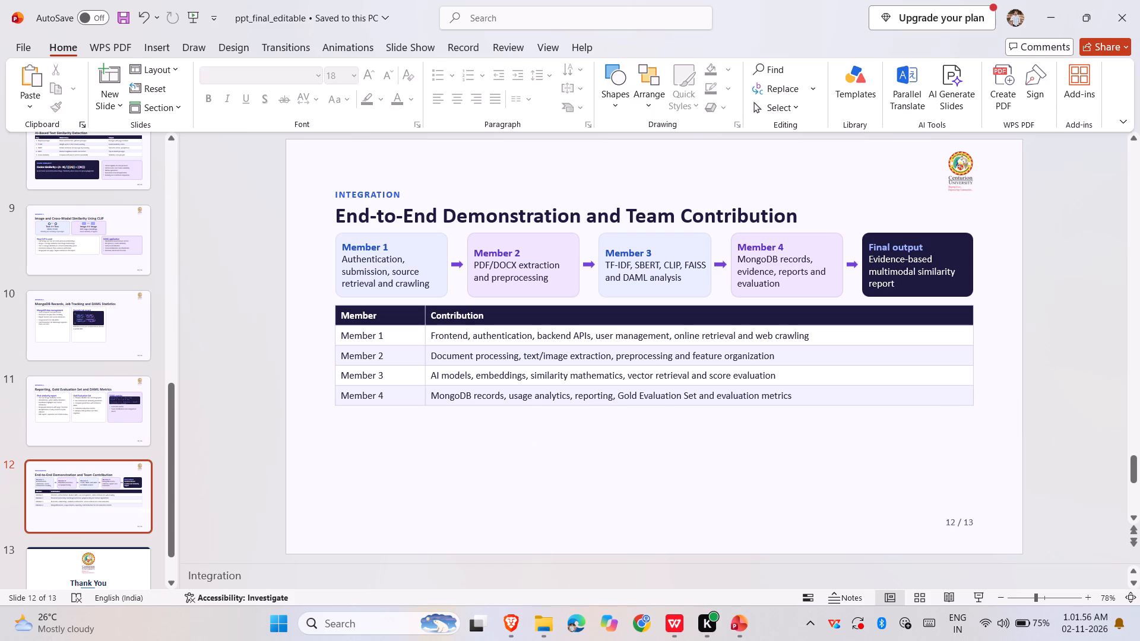
Remove "and DAML analysis" from the Member 3 card on slide 12, leaving "TF-IDF, SBERT, CLIP, FAISS".
scroll(42, 521, down, 4)
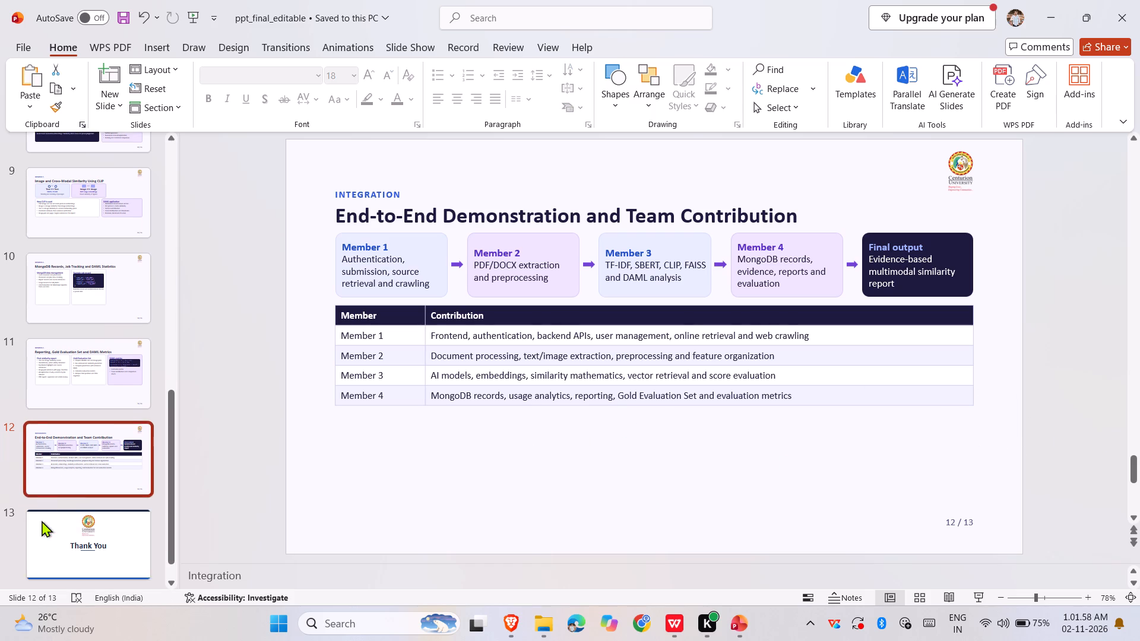
scroll(42, 521, down, 2)
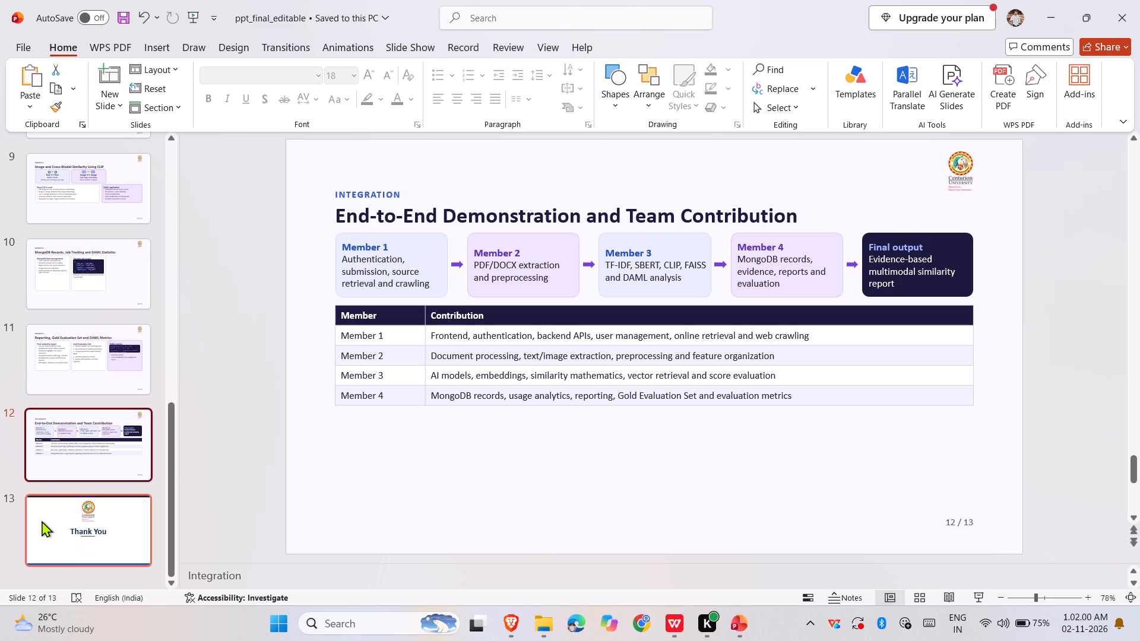
scroll(42, 521, up, 12)
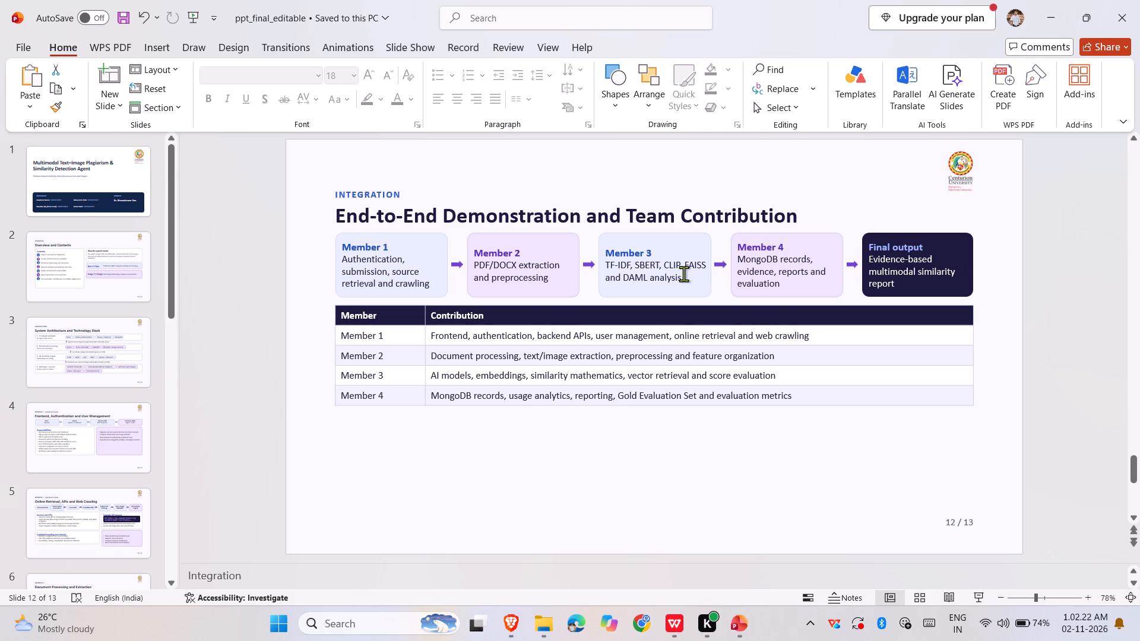
drag(683, 274, 607, 287)
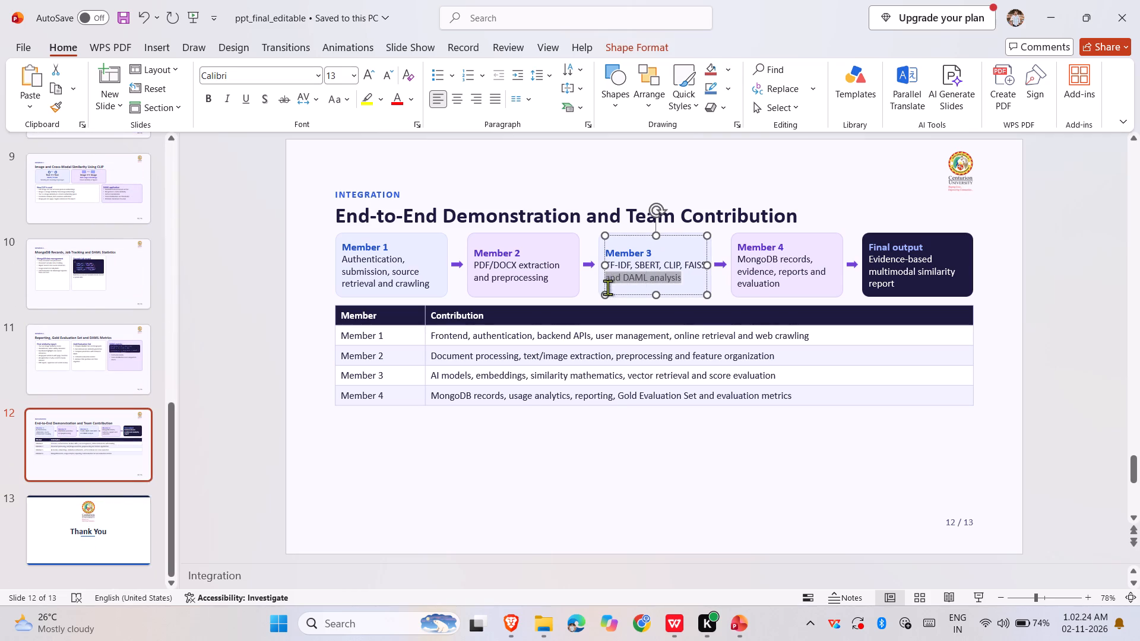
drag(607, 287, 611, 289)
key(Delete)
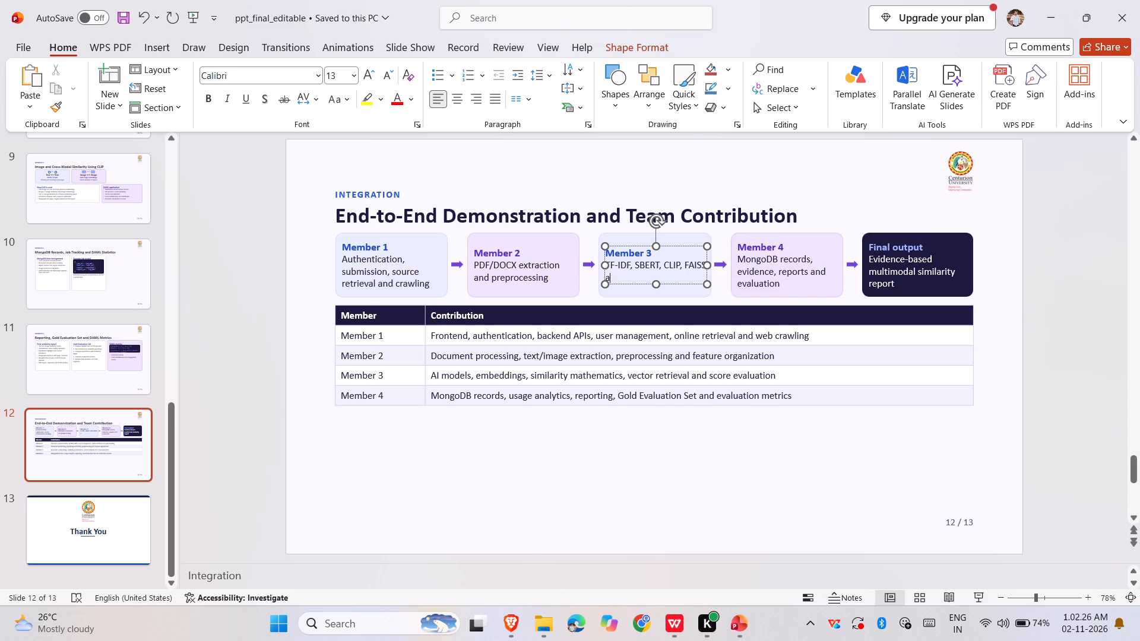
key(BackSpace)
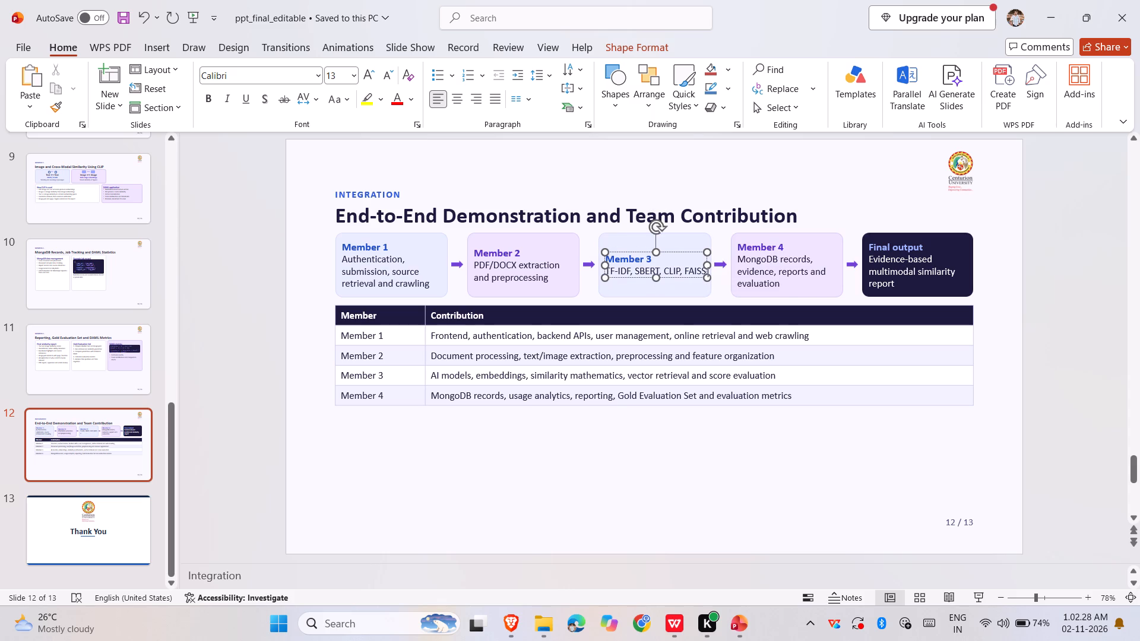
click(834, 524)
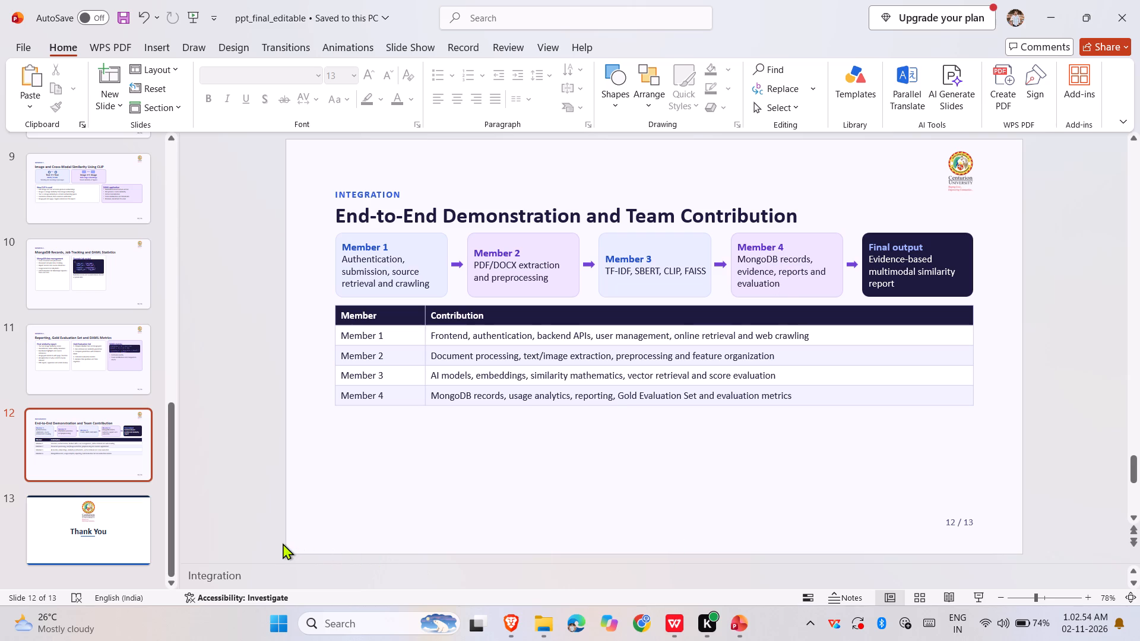
Open slide 13, the closing "Thank You" slide.
scroll(114, 300, up, 11)
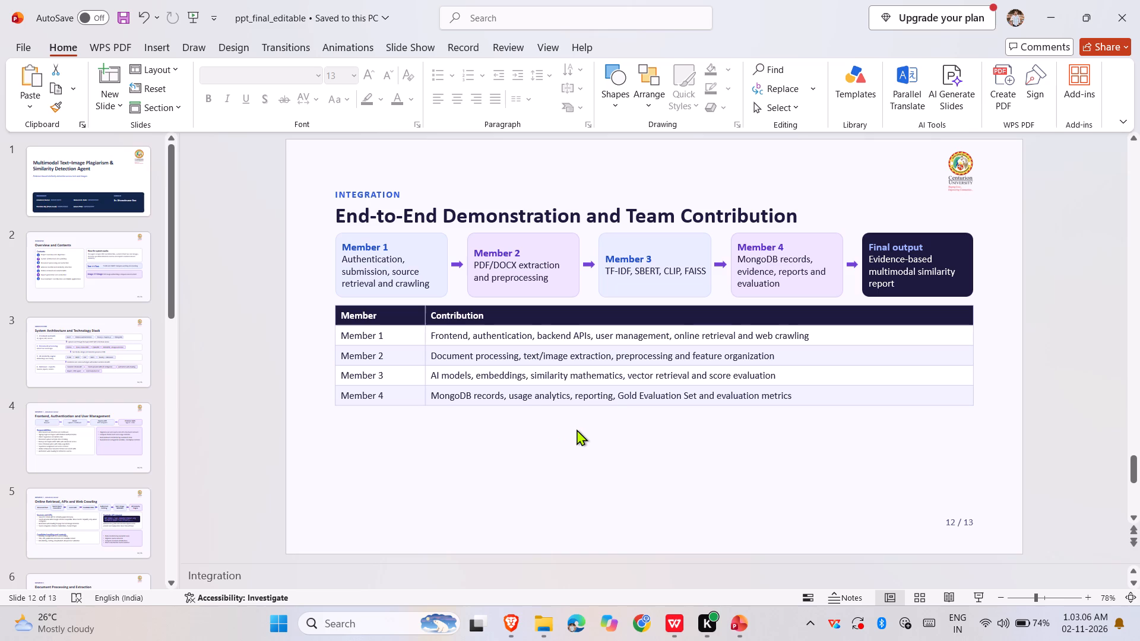
key(Down)
key(Up)
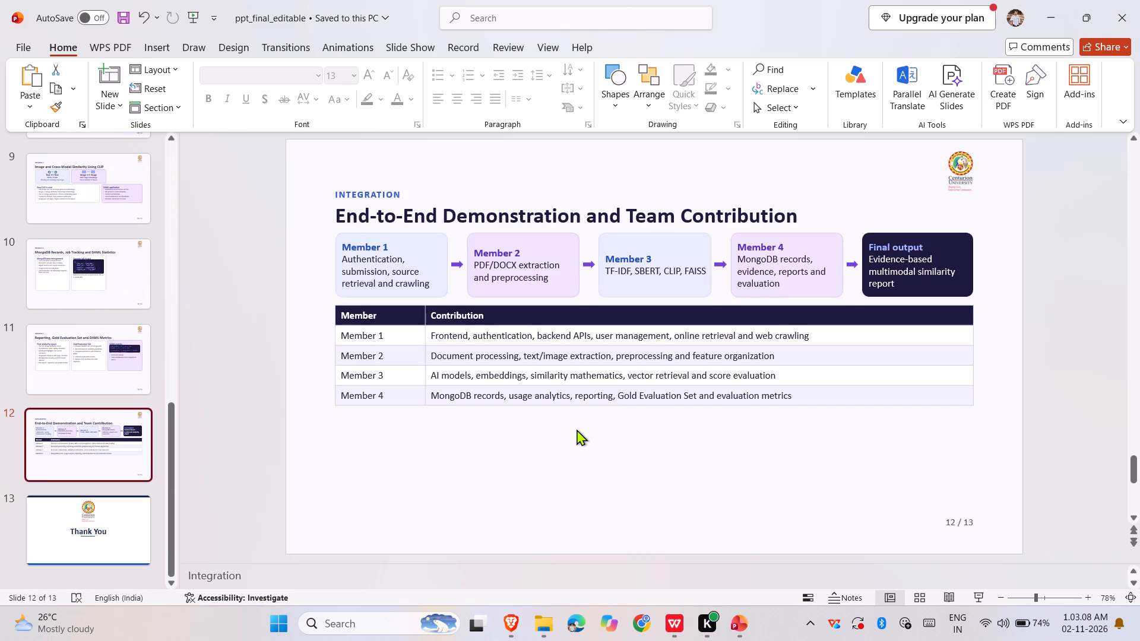
key(Down)
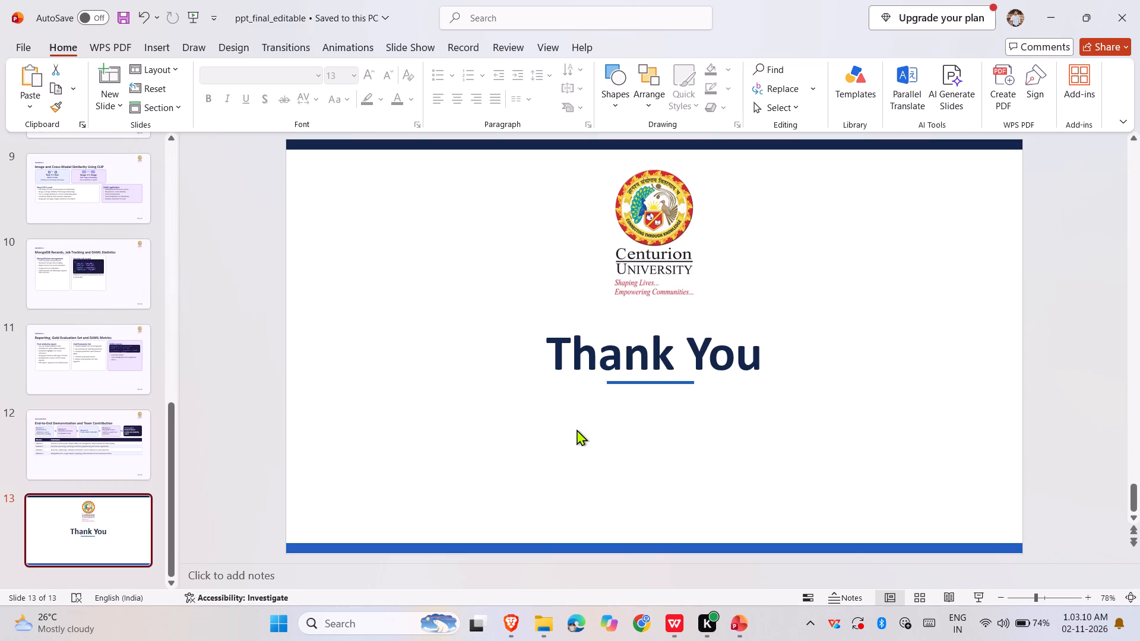
Return to slide 5 and delete the italic note about authentication and rate limits below the example API request.
scroll(123, 255, up, 10)
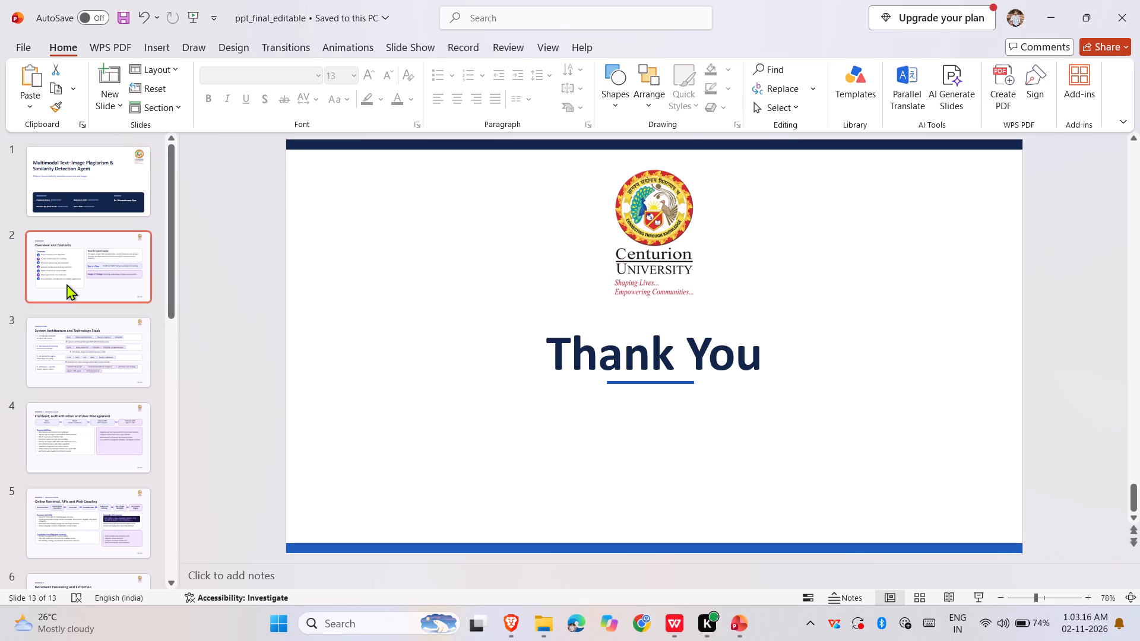
click(59, 341)
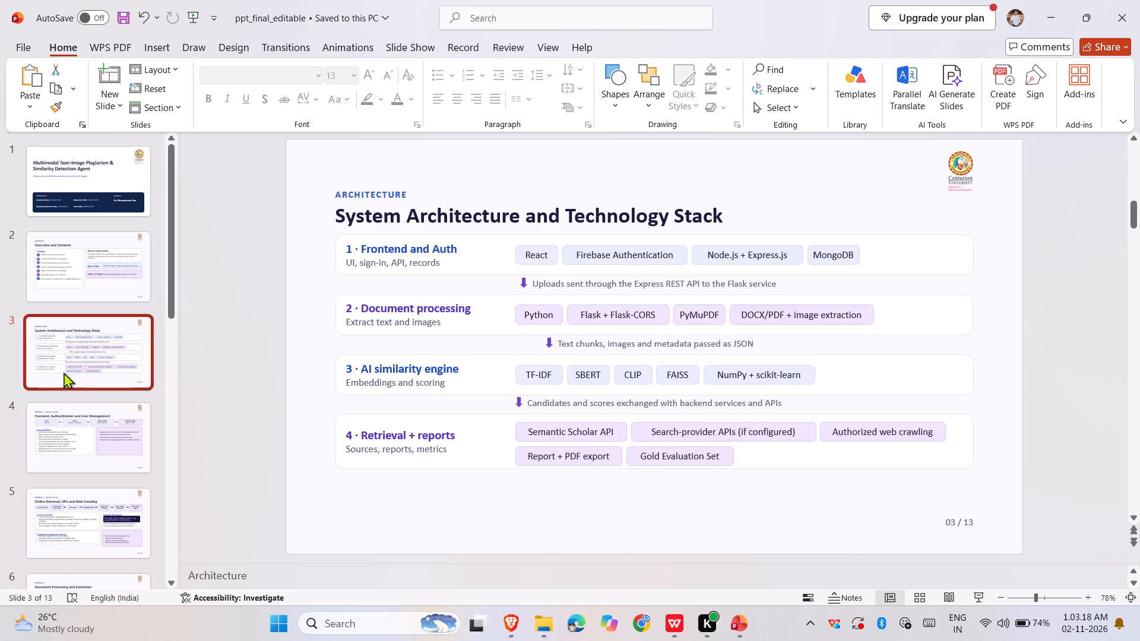
click(72, 426)
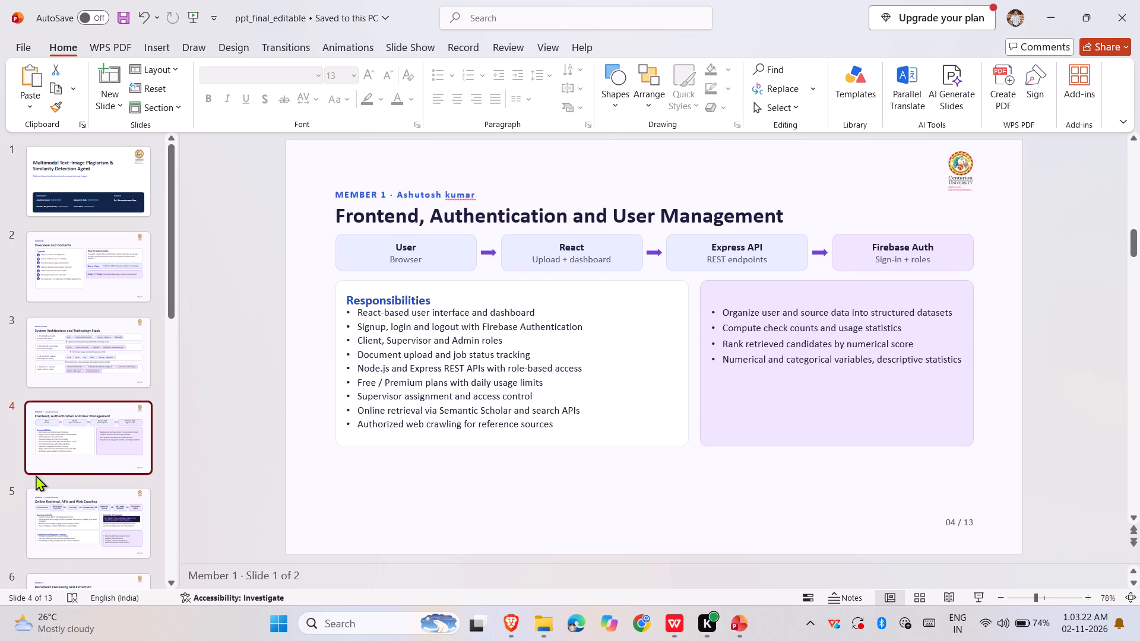
click(110, 512)
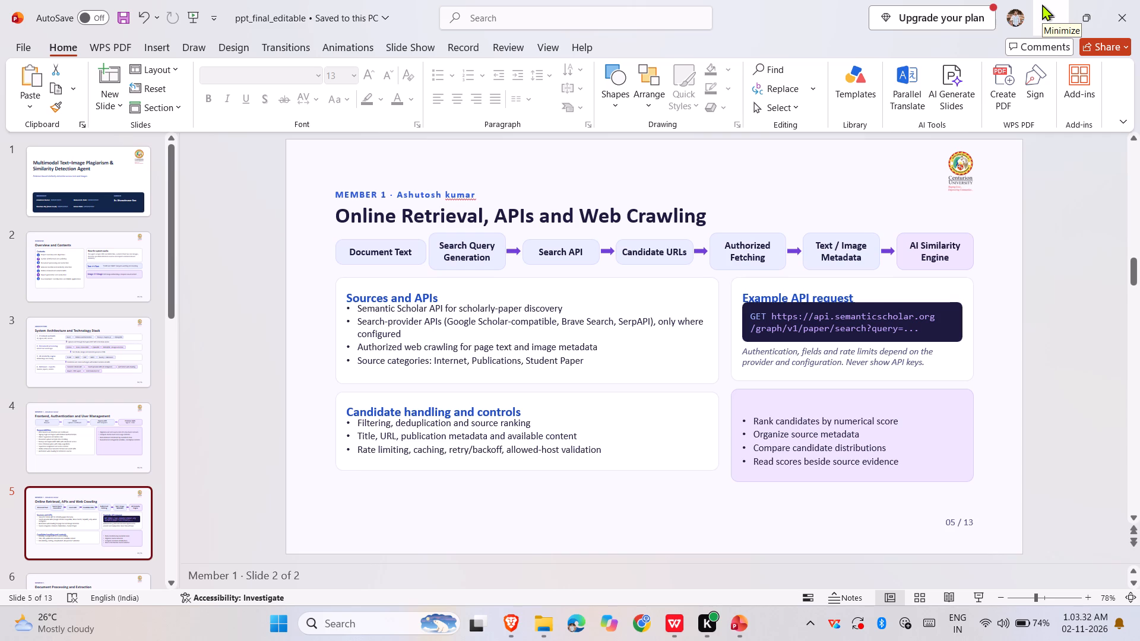
click(840, 356)
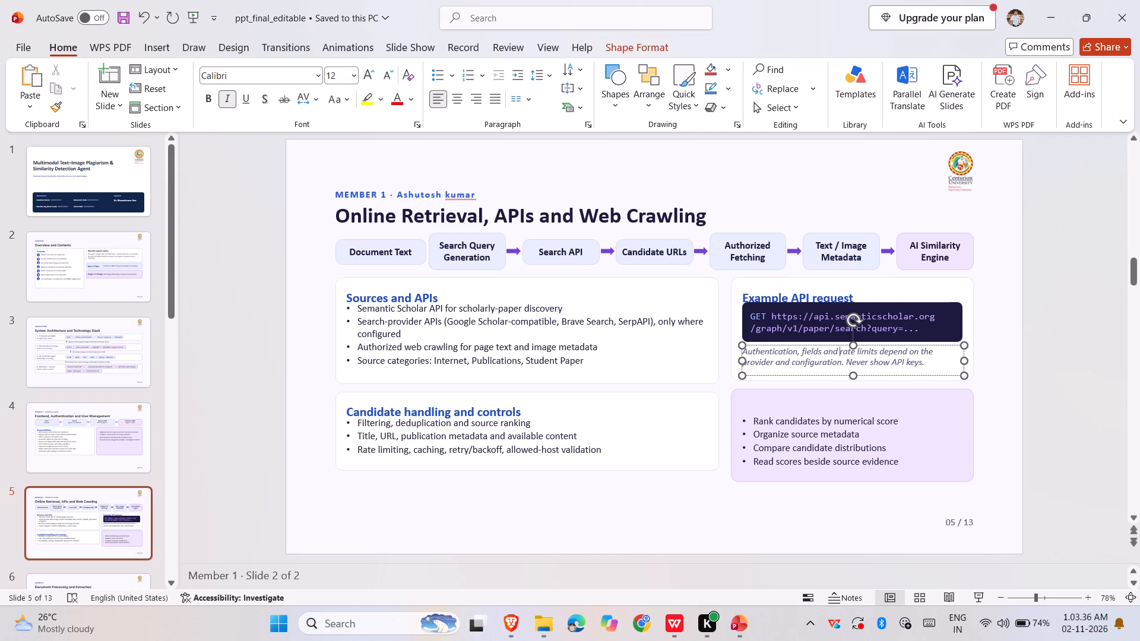
click(863, 344)
key(Delete)
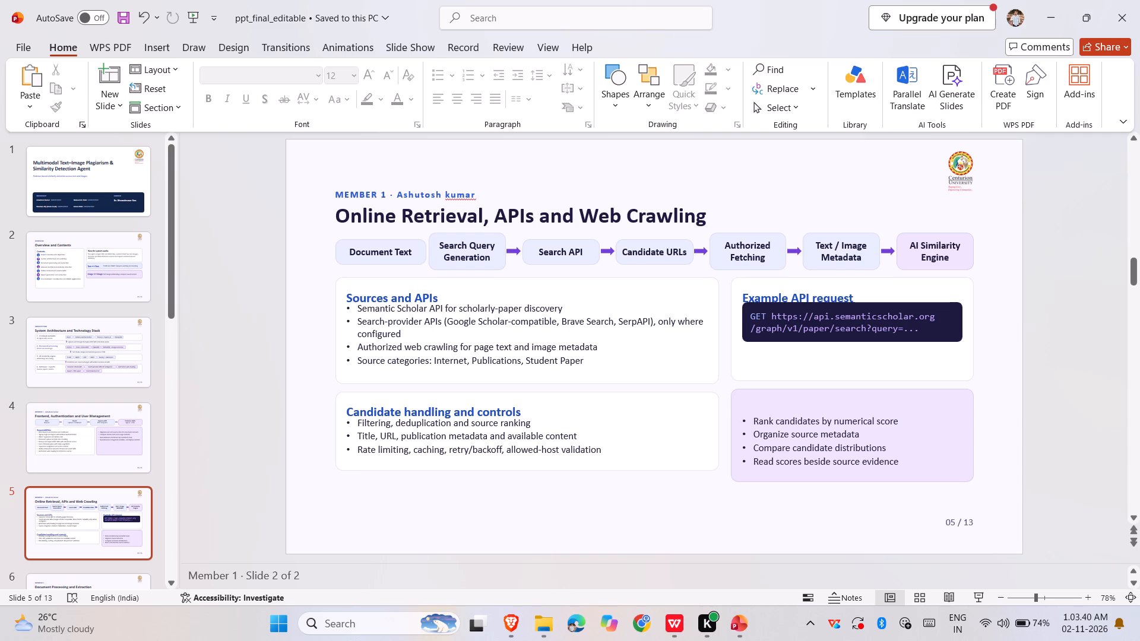
Move the white card behind the "Example API request" content on slide 5 slightly down.
drag(873, 342, 873, 347)
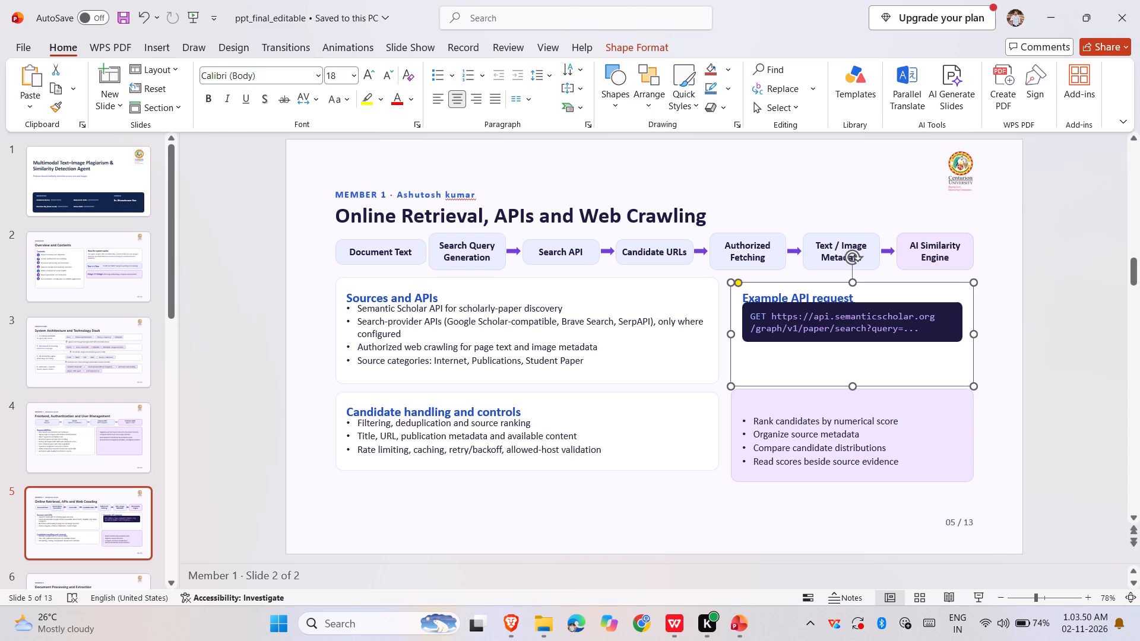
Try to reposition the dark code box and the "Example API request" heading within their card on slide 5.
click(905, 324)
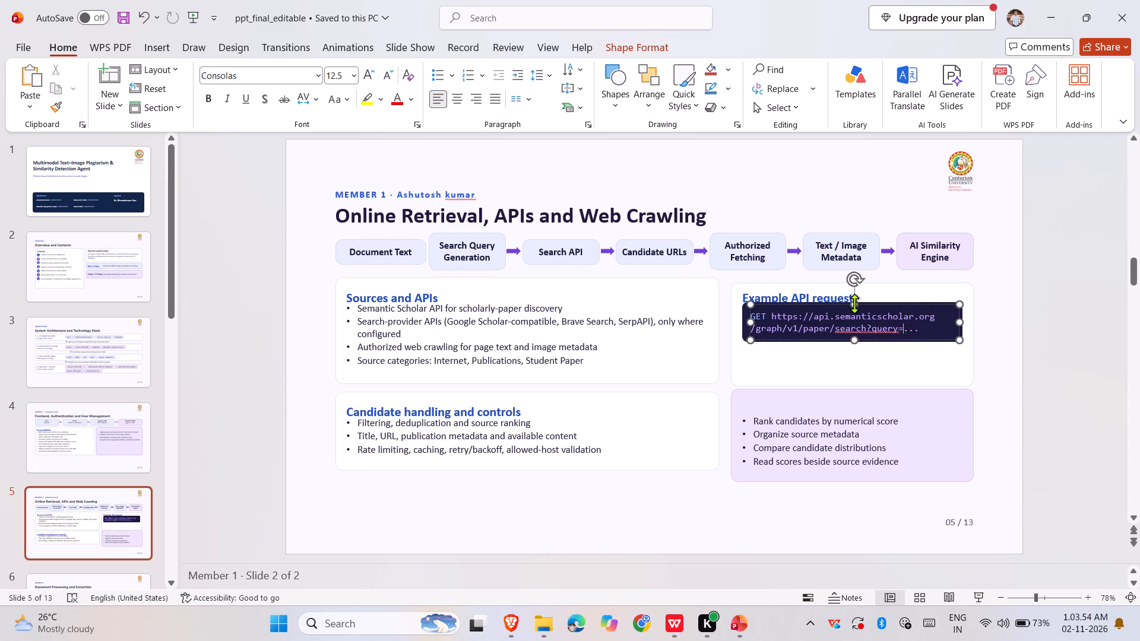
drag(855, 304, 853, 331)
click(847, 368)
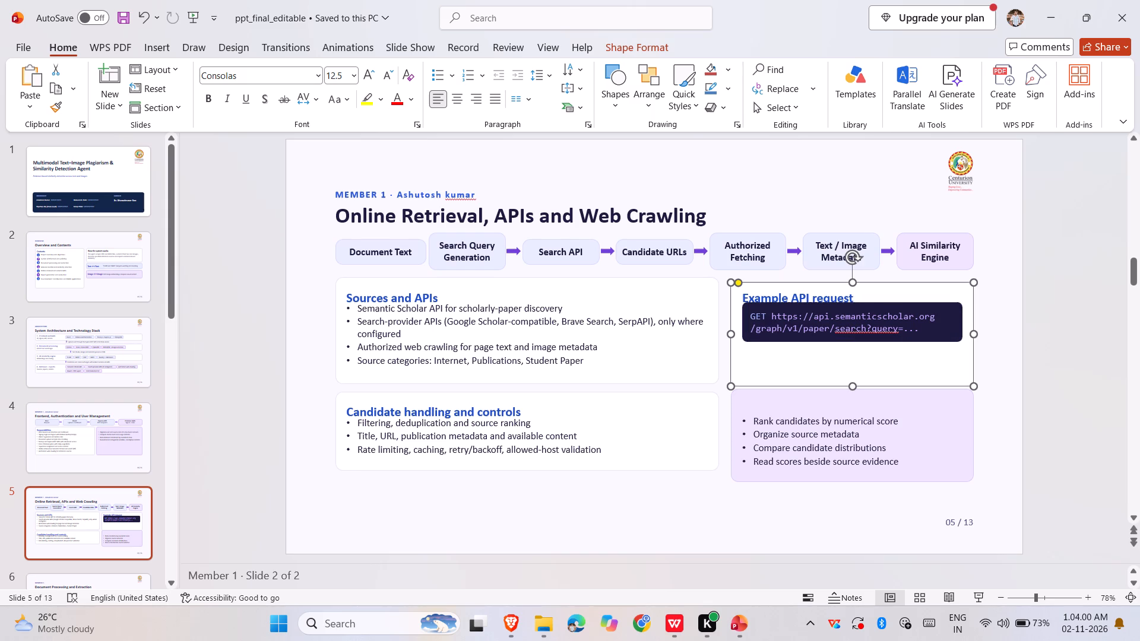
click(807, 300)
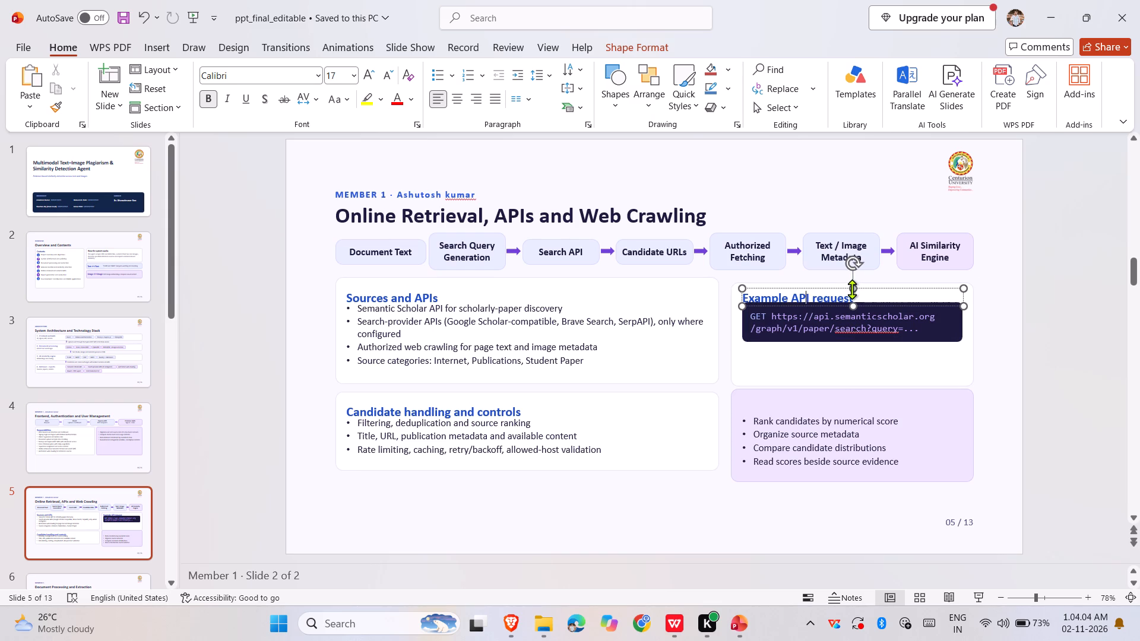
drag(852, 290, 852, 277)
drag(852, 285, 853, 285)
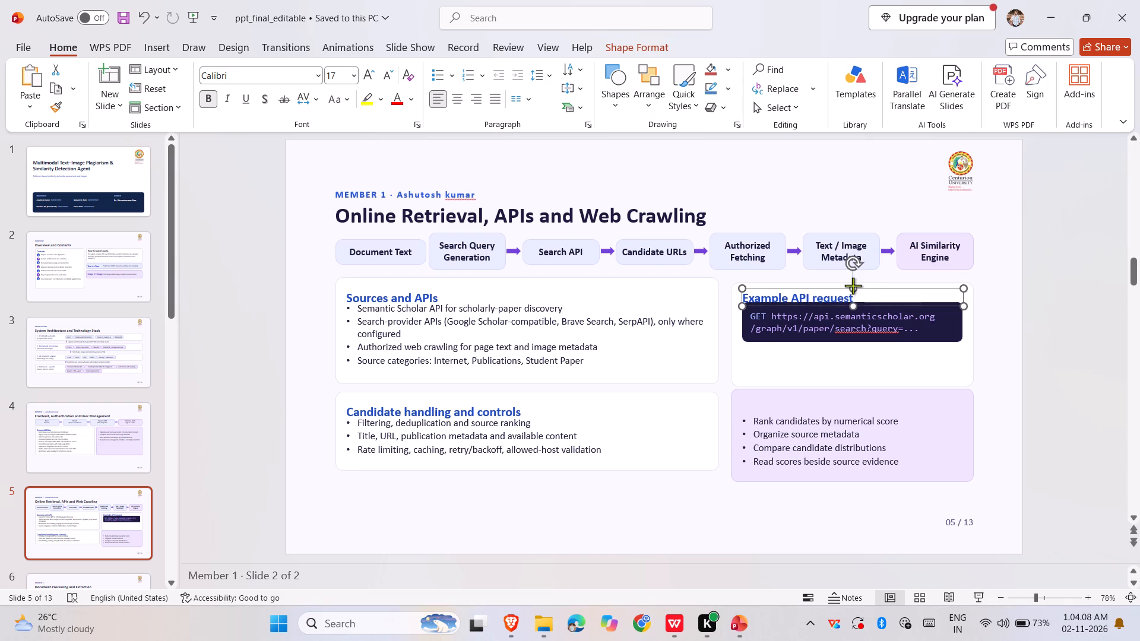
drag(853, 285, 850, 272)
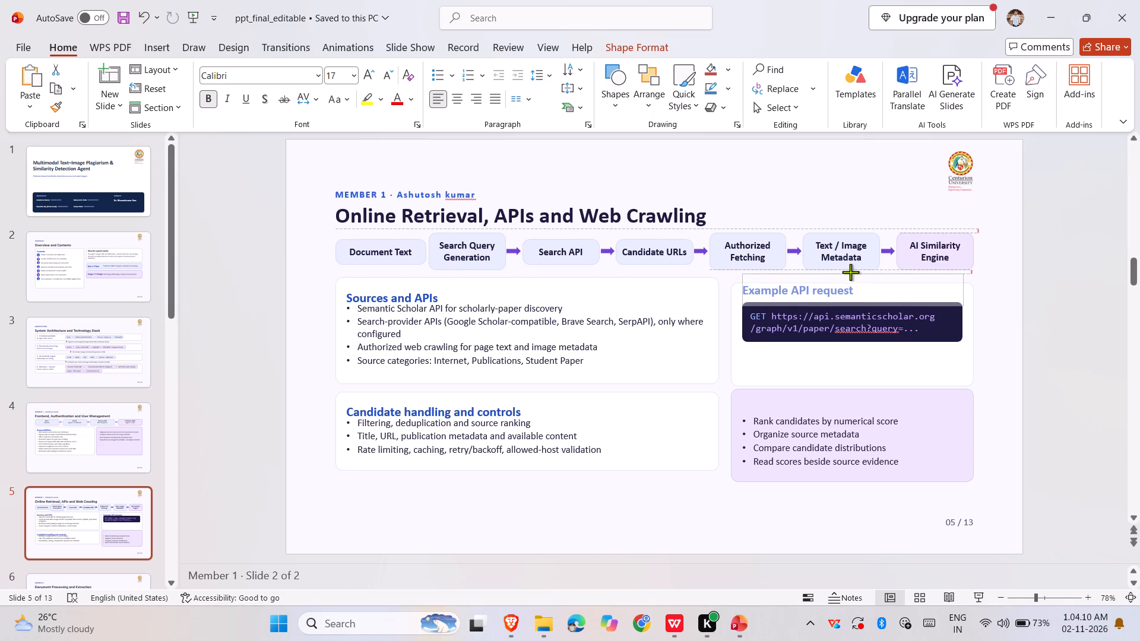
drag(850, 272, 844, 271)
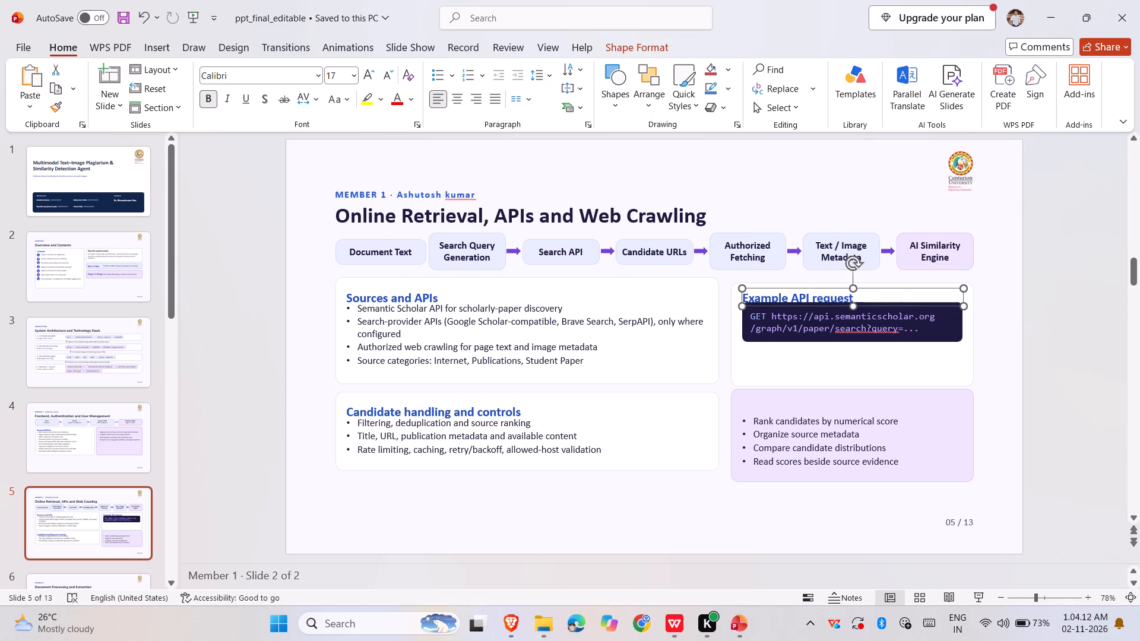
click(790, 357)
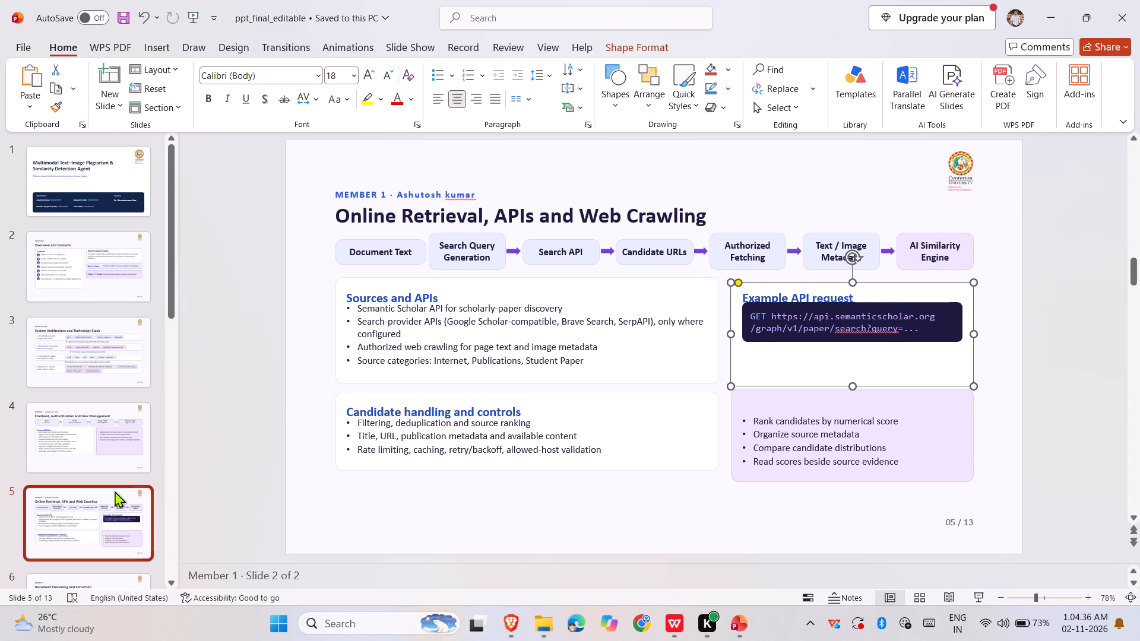
Remove "DAML Statistics" from the slide 10 title, leaving "MongoDB Records, Job Tracking and".
scroll(77, 470, down, 5)
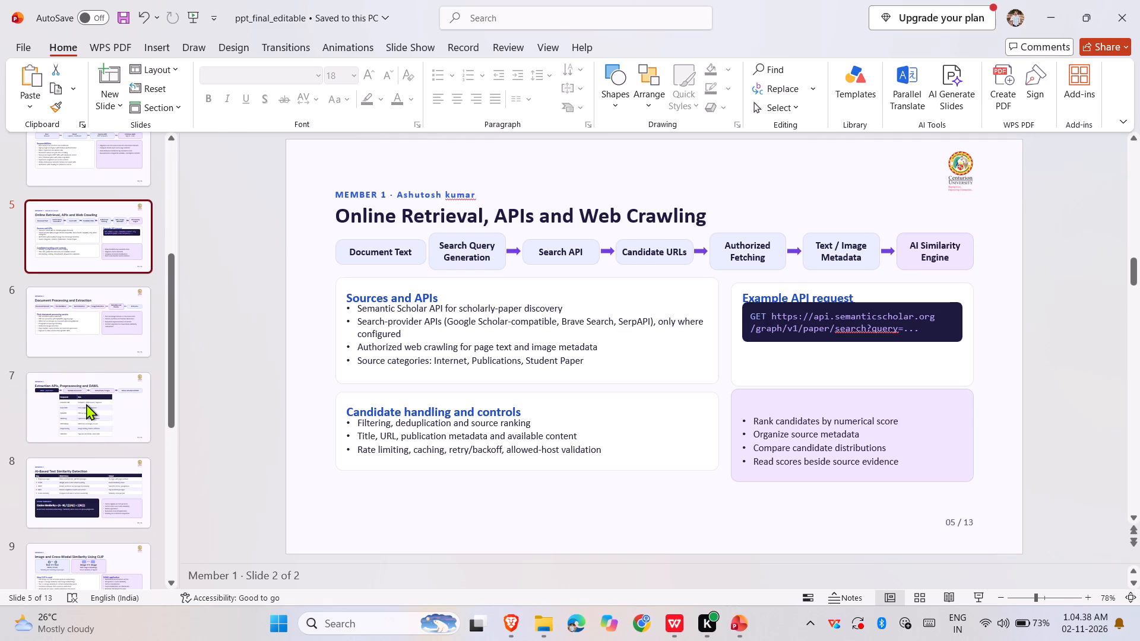
click(86, 404)
click(93, 501)
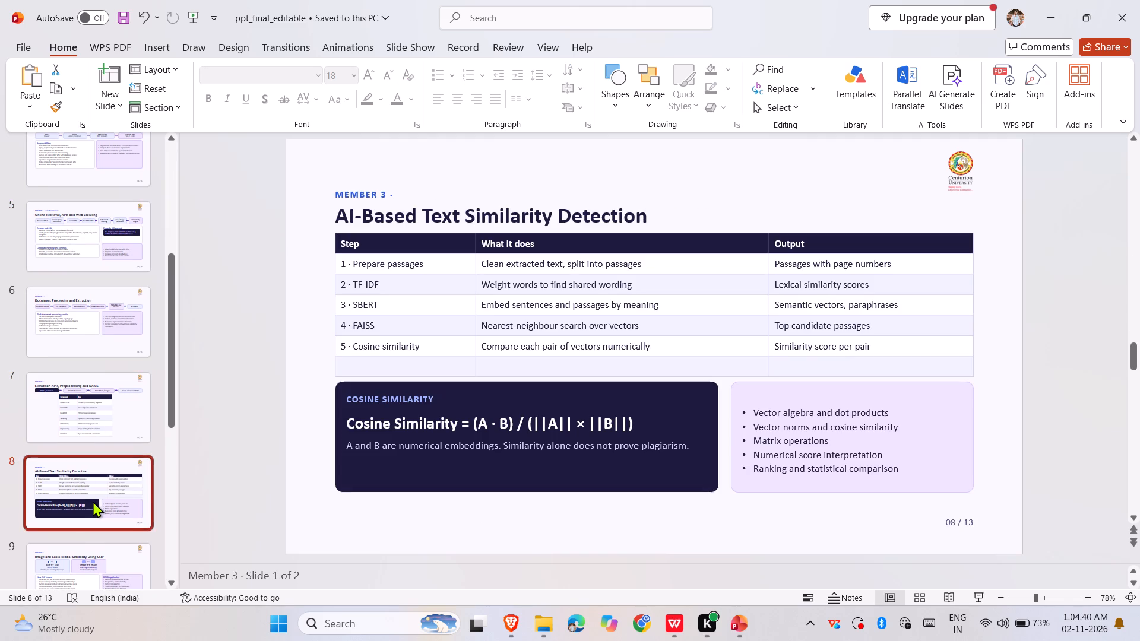
scroll(93, 501, down, 3)
click(91, 432)
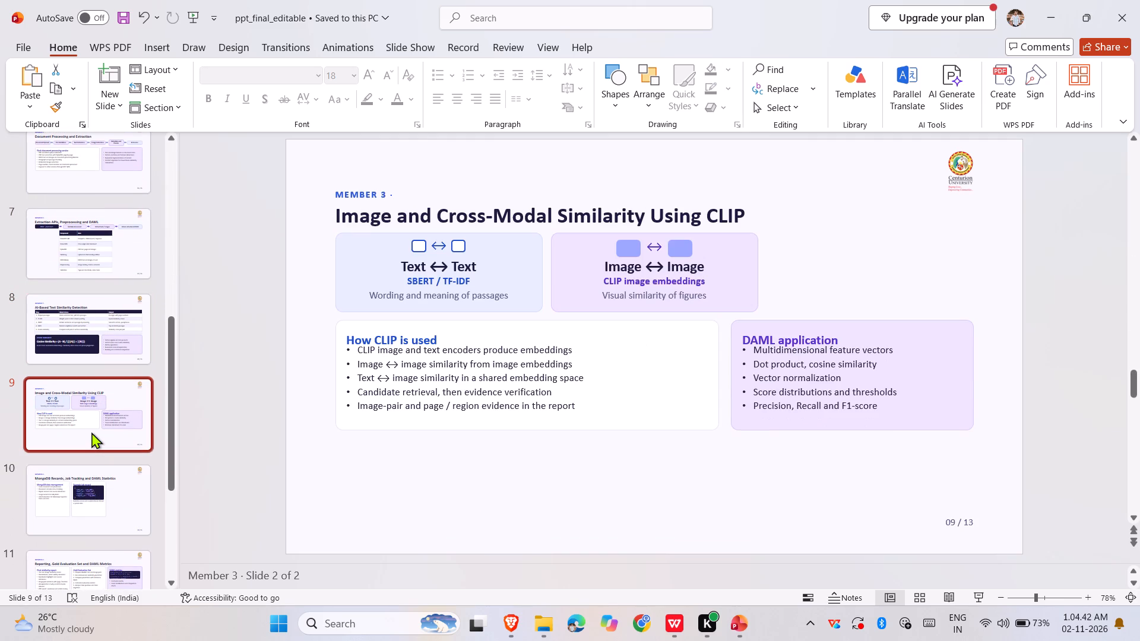
click(86, 496)
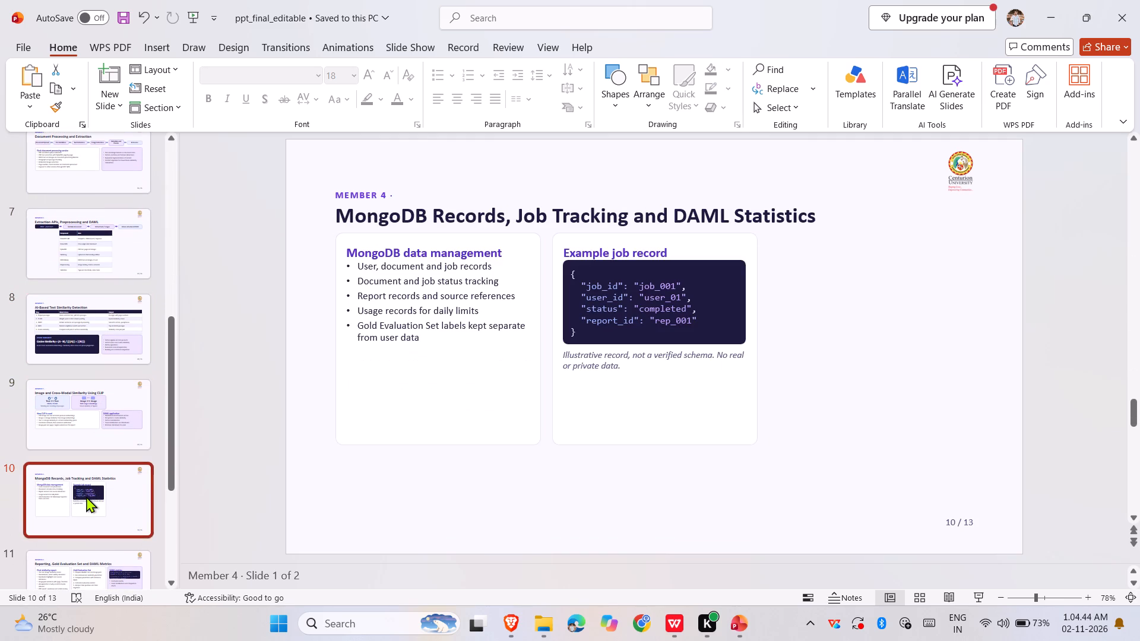
scroll(86, 496, down, 2)
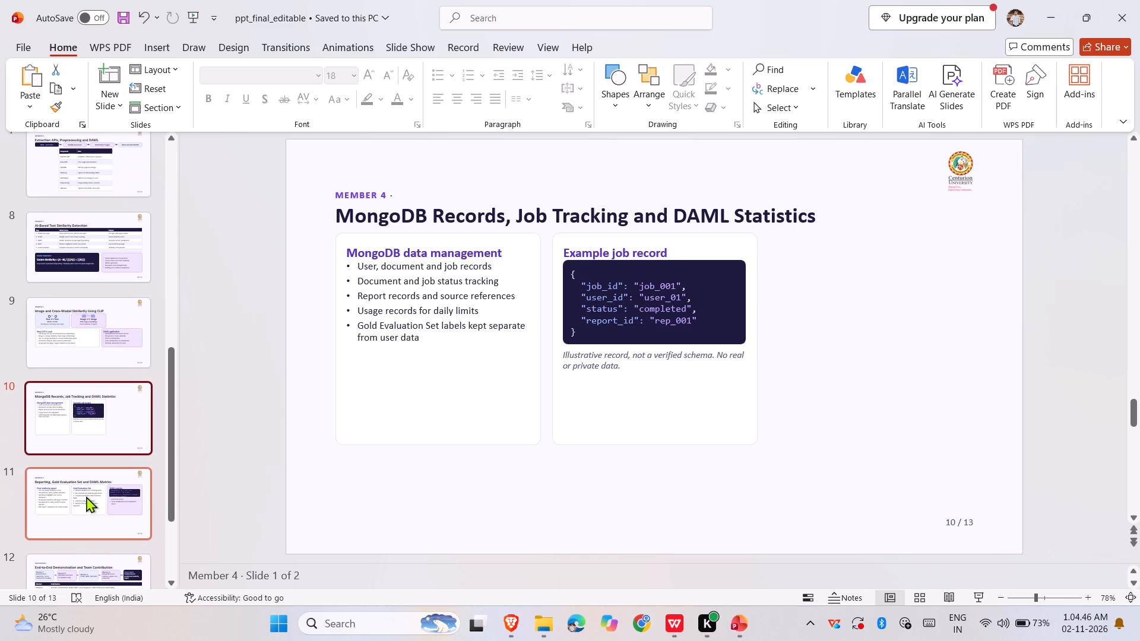
click(802, 209)
click(831, 218)
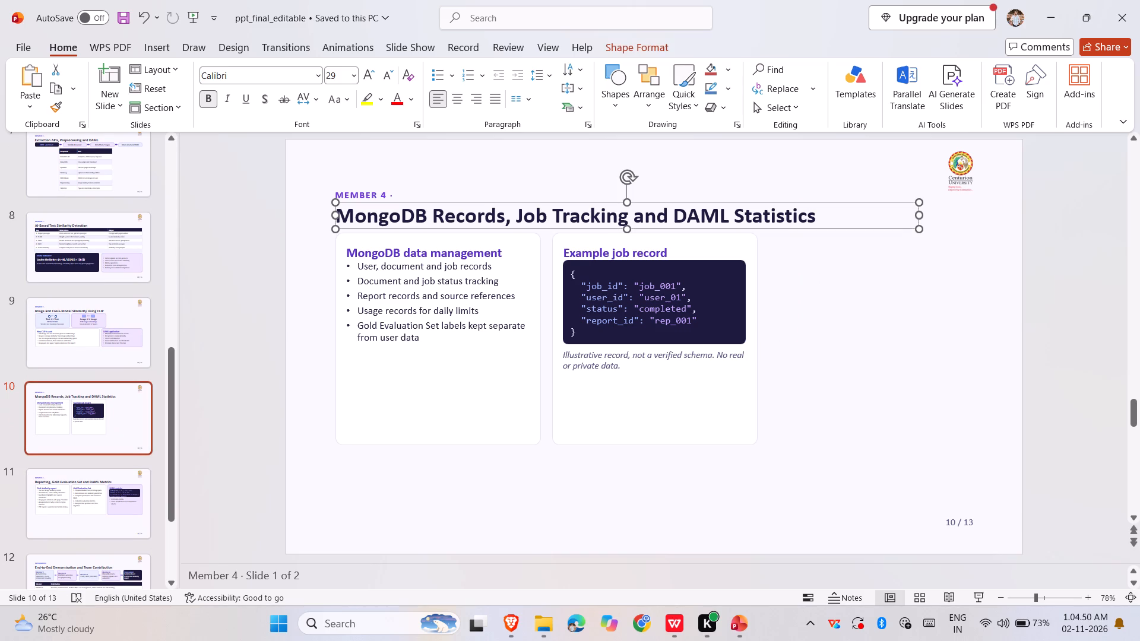
click(818, 216)
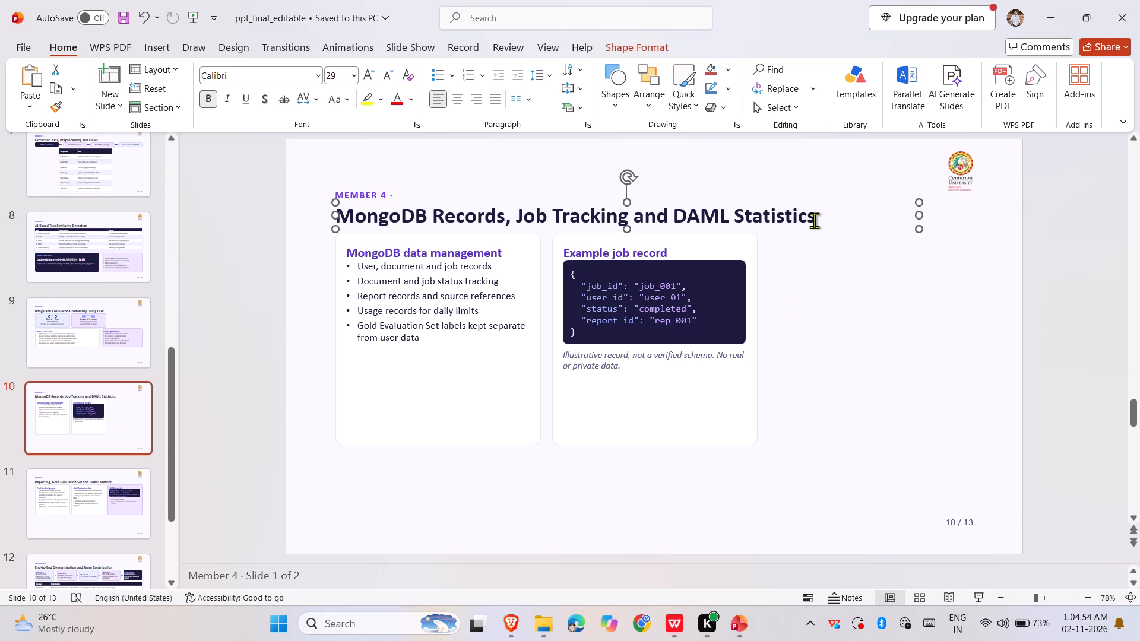
click(814, 220)
key(BackSpace)
key(BackSpace)
key(BackSpace)
key(BackSpace)
key(BackSpace)
key(BackSpace)
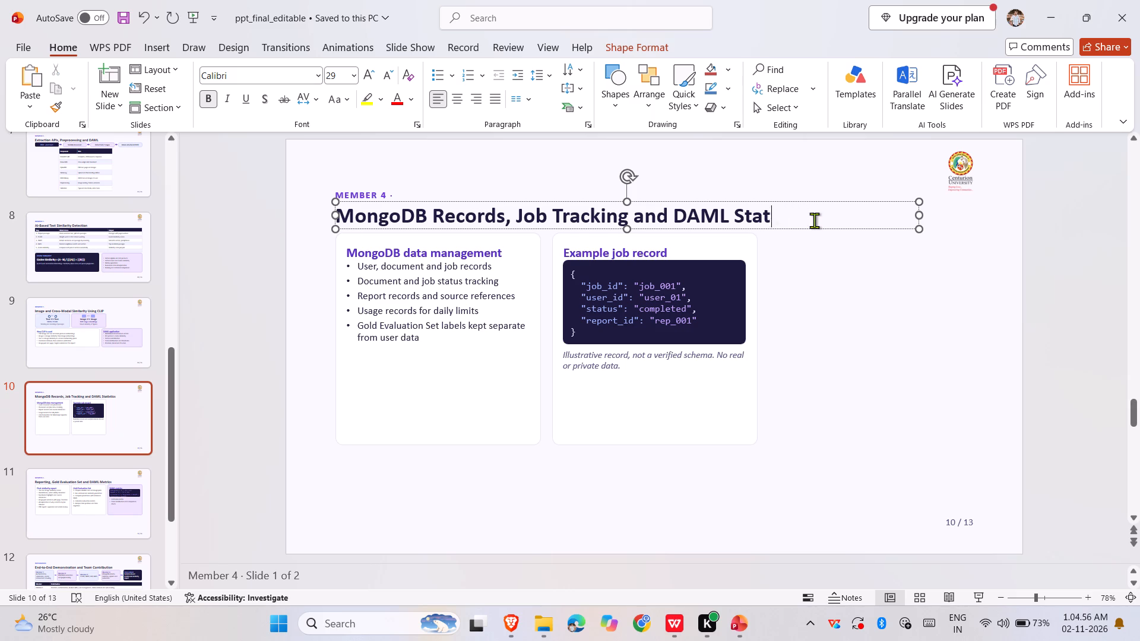
key(BackSpace)
key(BackSpace)
key(BackSpace)
key(BackSpace)
key(BackSpace)
key(BackSpace)
key(BackSpace)
key(BackSpace)
key(BackSpace)
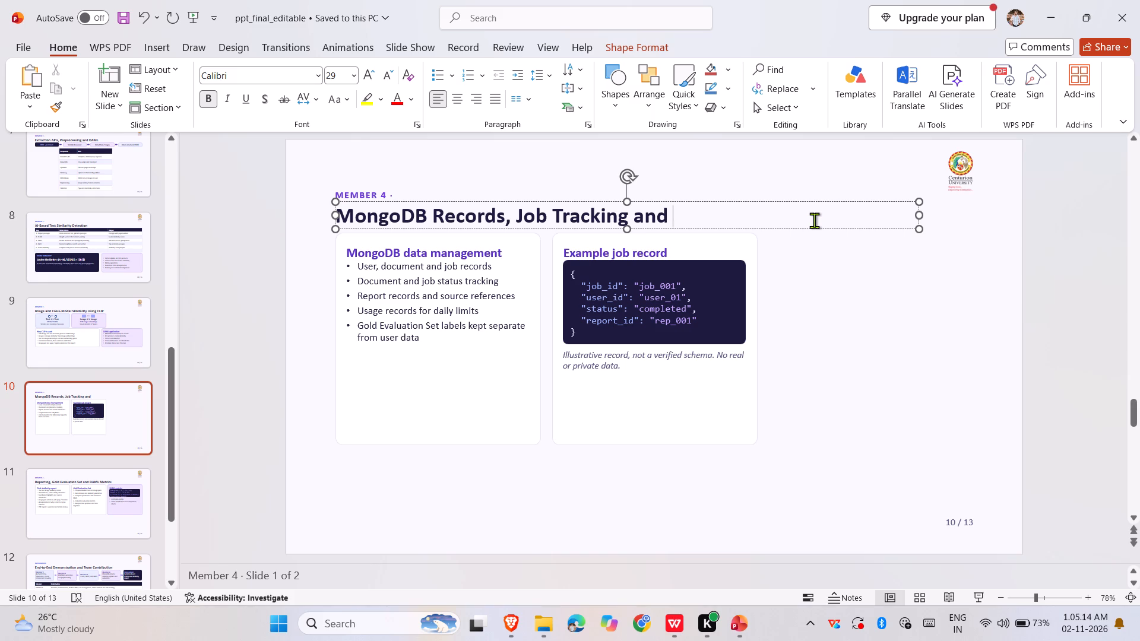
Delete the "DAML metrics" heading from the purple card on slide 11.
click(71, 500)
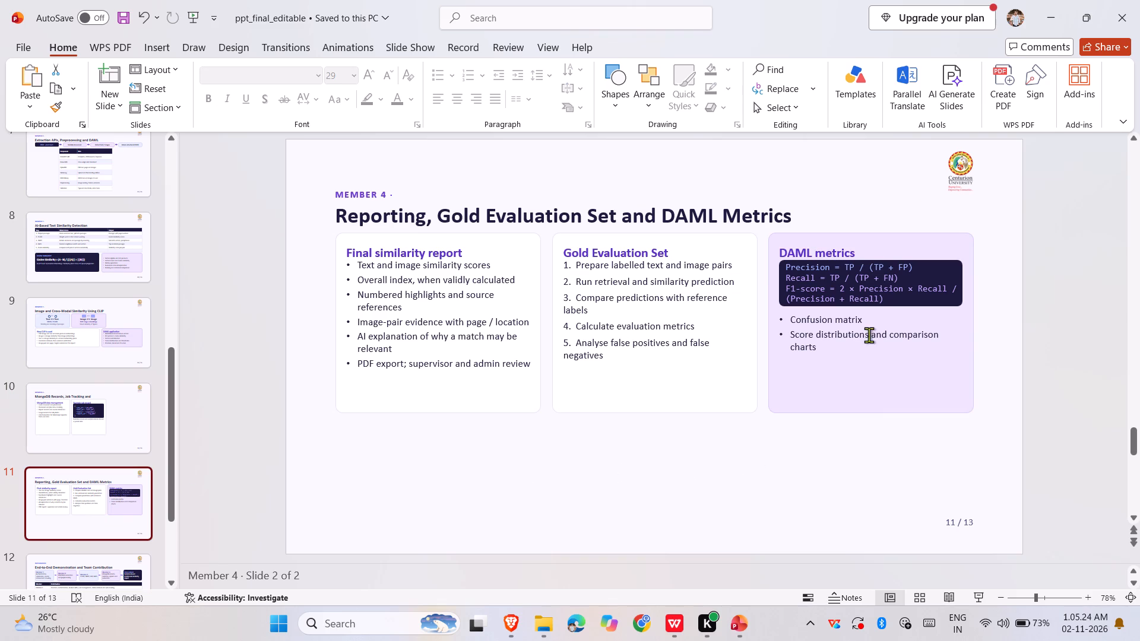
click(871, 256)
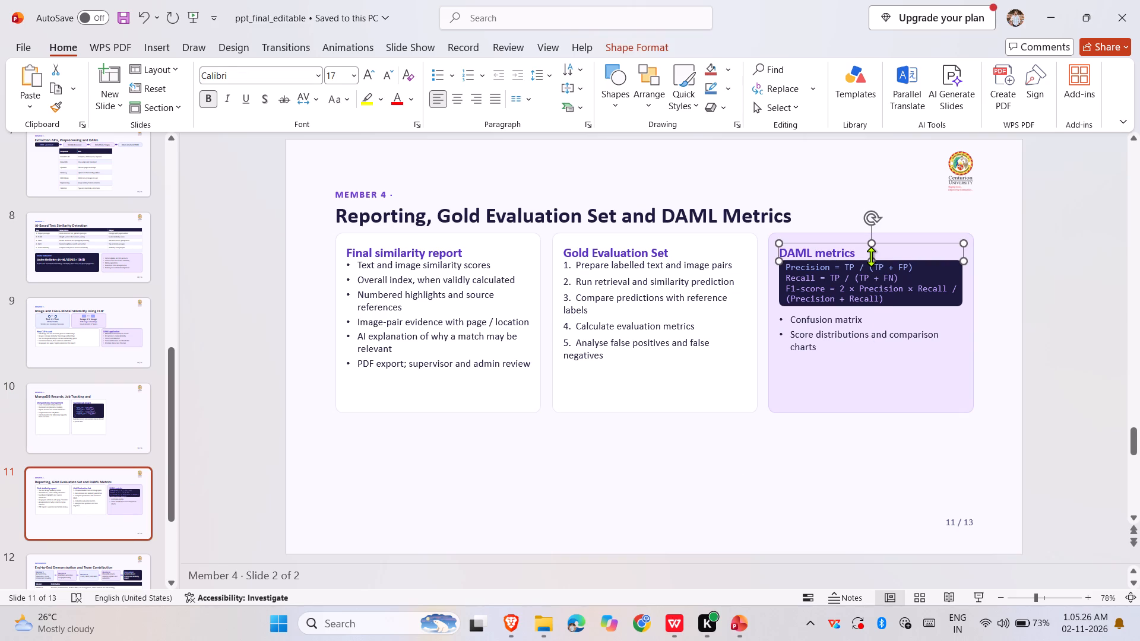
key(BackSpace)
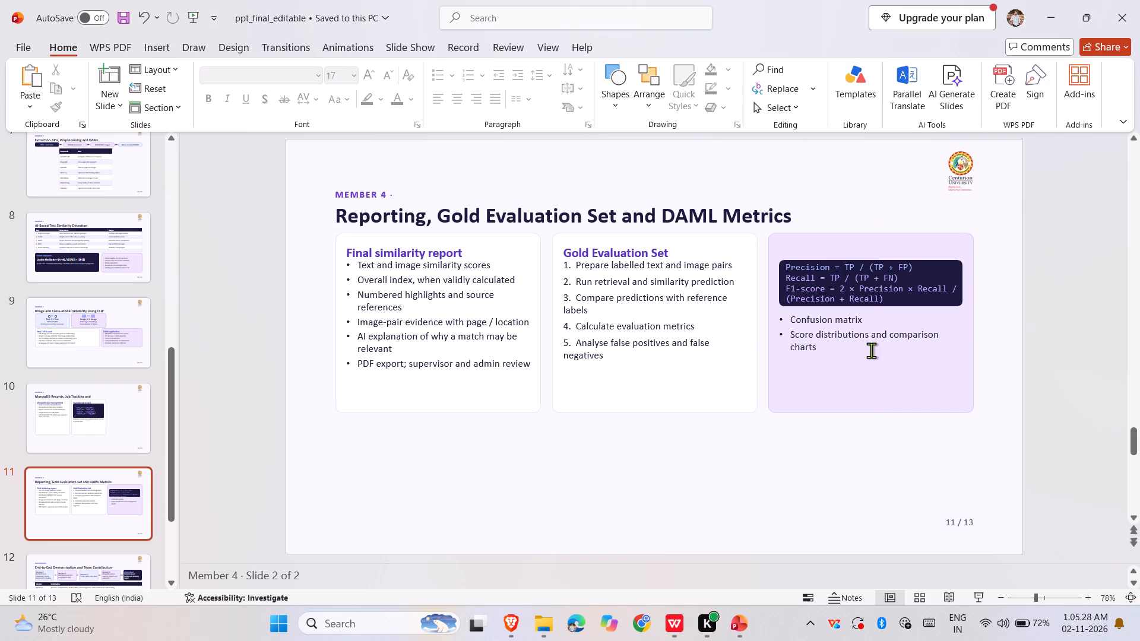
click(871, 350)
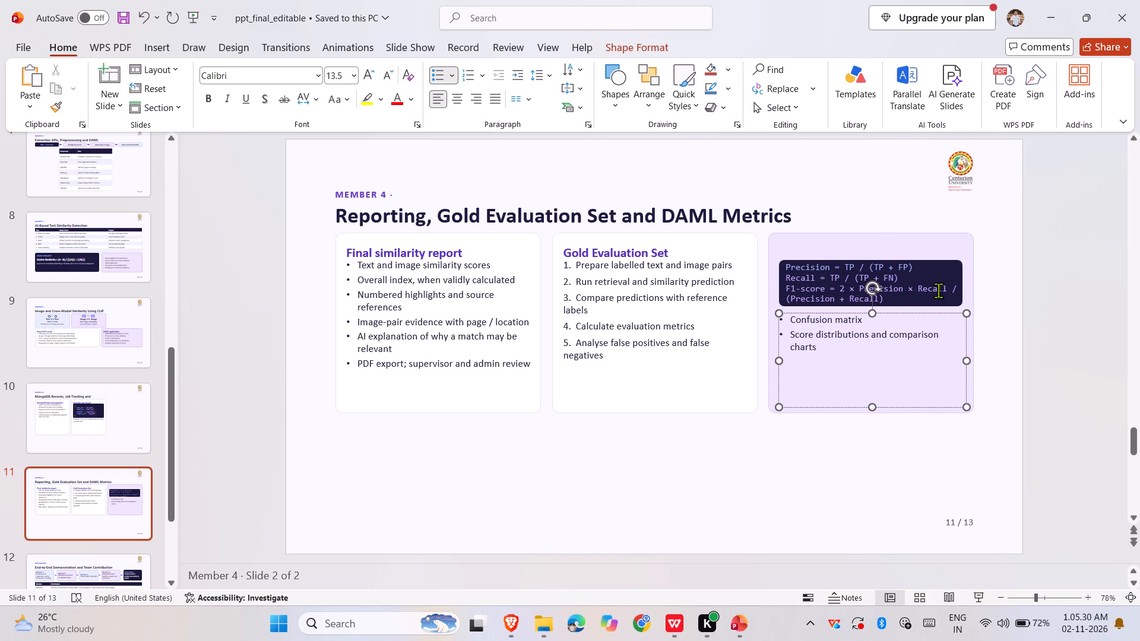
click(938, 290)
Recheck slides 4, 6 and 7 of the deck for leftover DAML wording and unneeded content.
scroll(42, 173, up, 5)
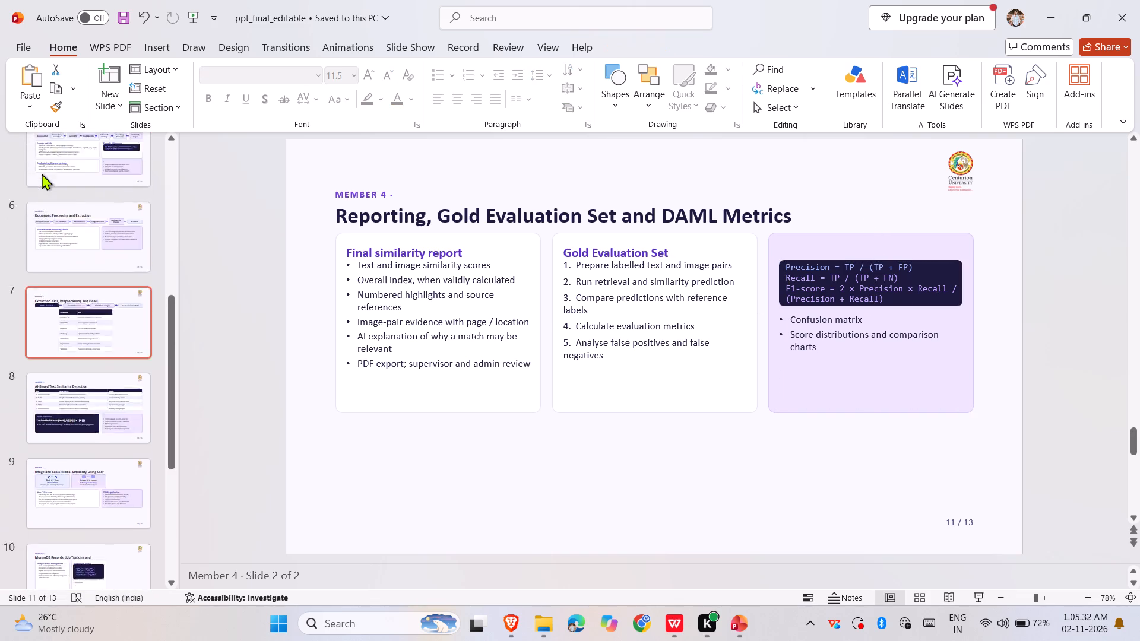
click(42, 173)
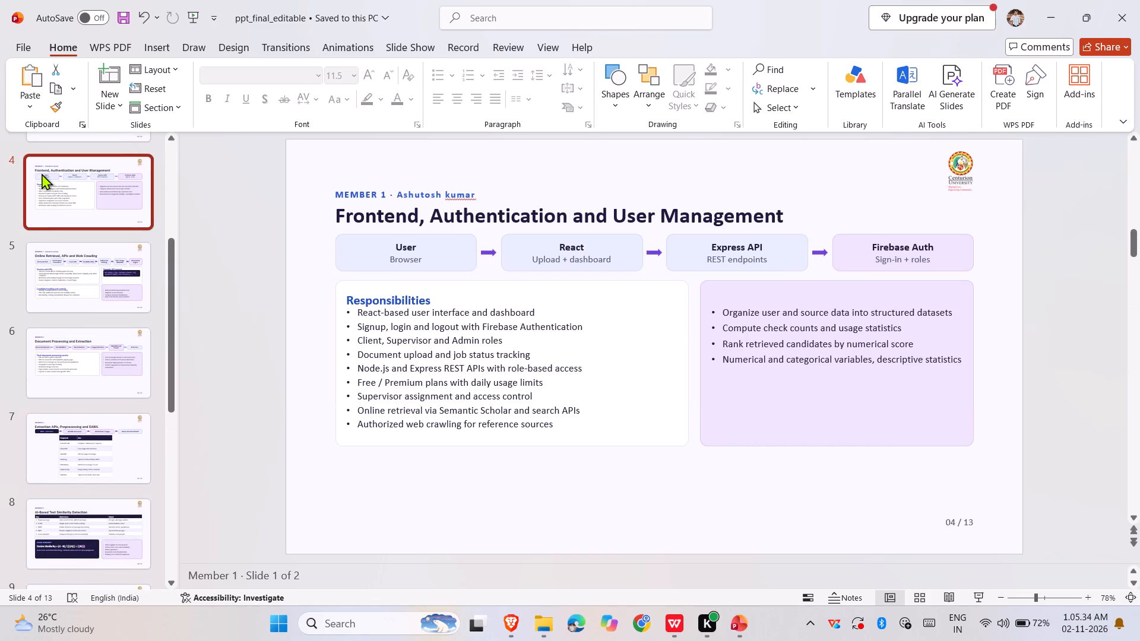
click(39, 376)
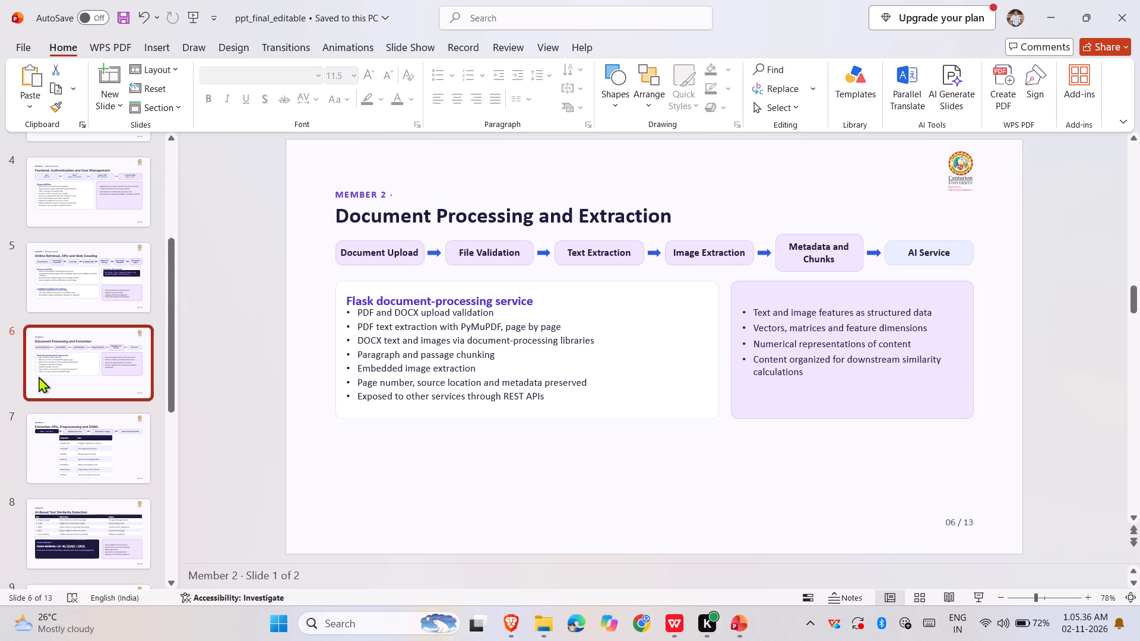
click(84, 462)
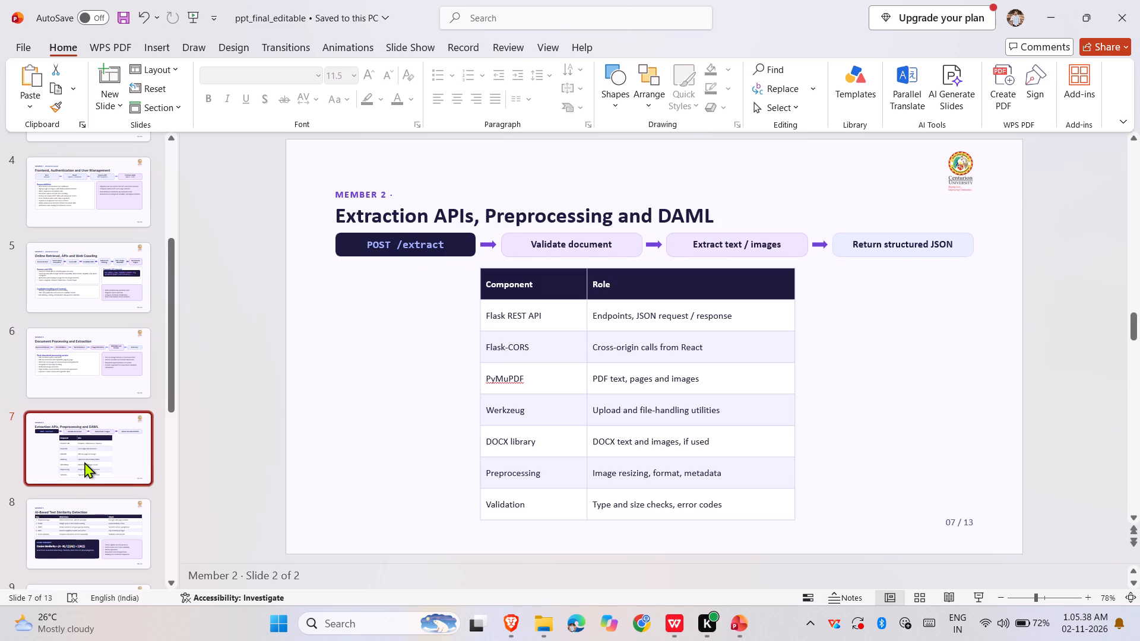
click(100, 382)
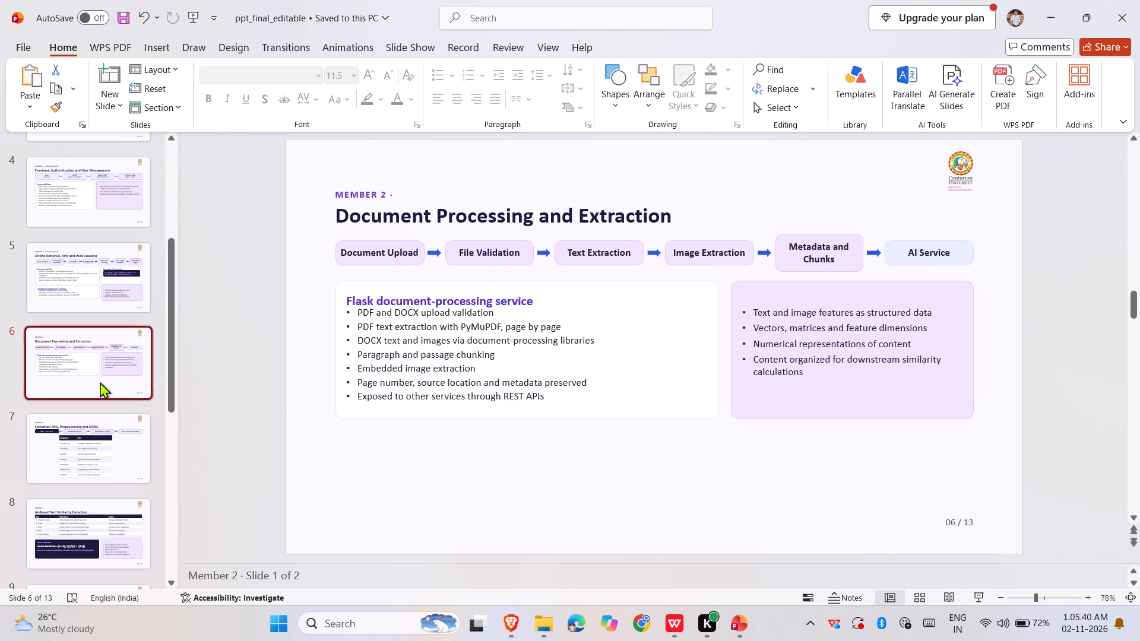
click(95, 432)
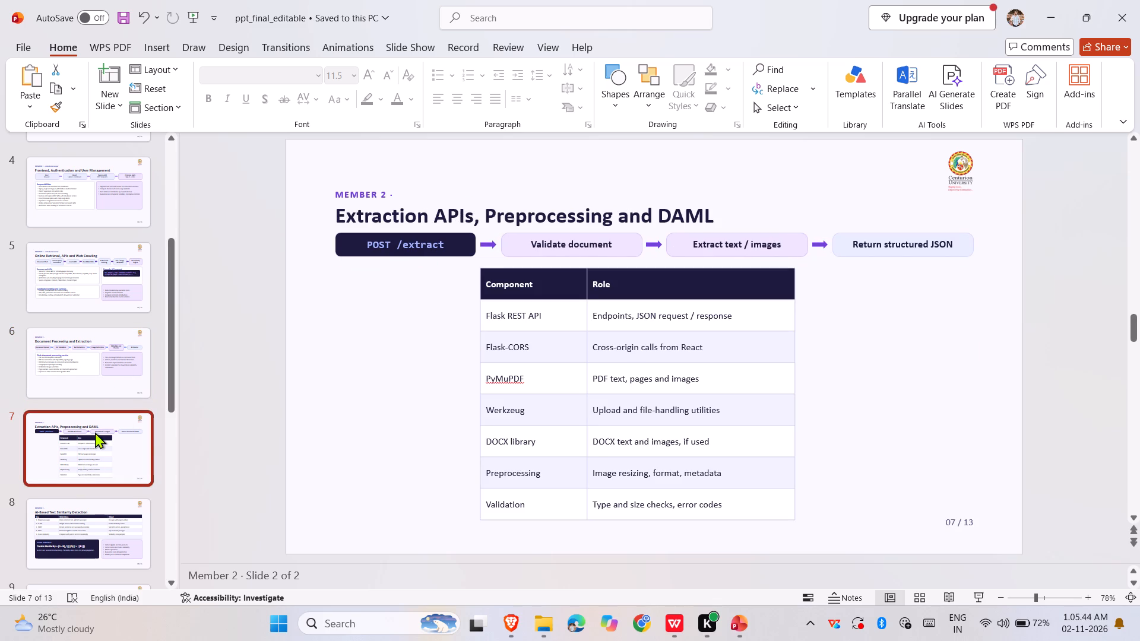
Switch to "mkp daml final.pptx" in WPS Office and examine the Project Motive slide and the Member 2 slides 6 and 7.
click(672, 626)
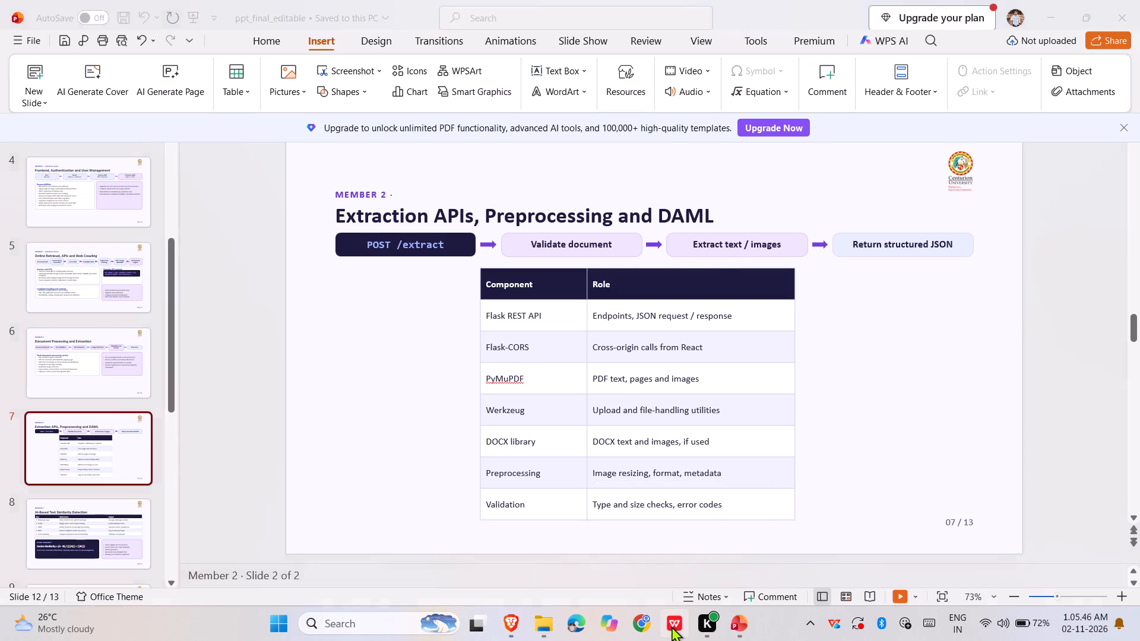
click(394, 0)
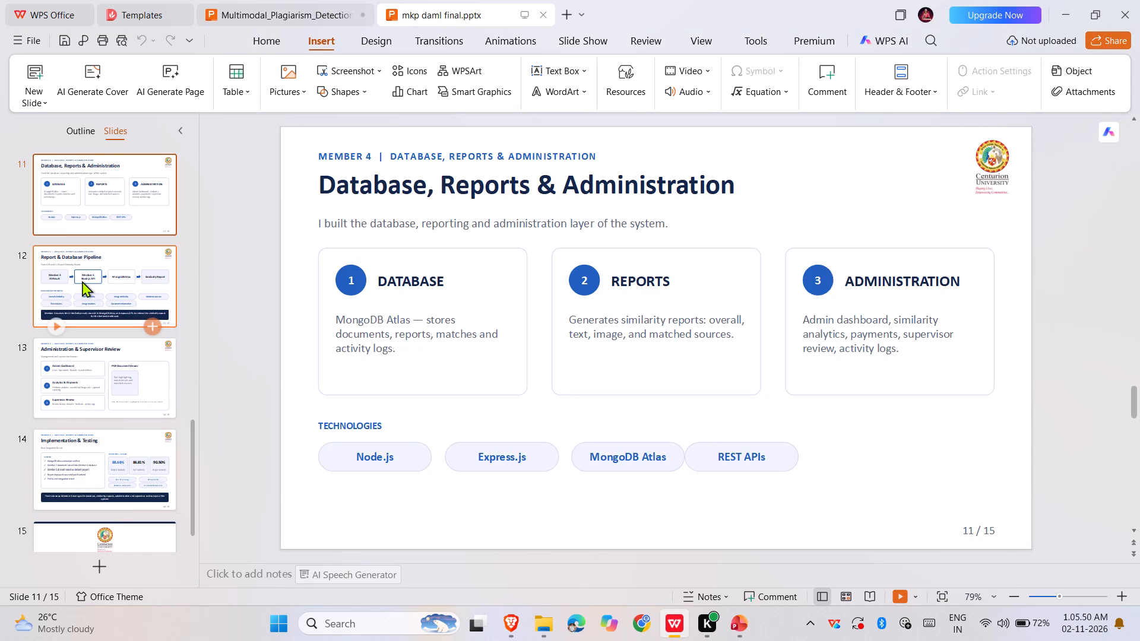
scroll(82, 281, up, 7)
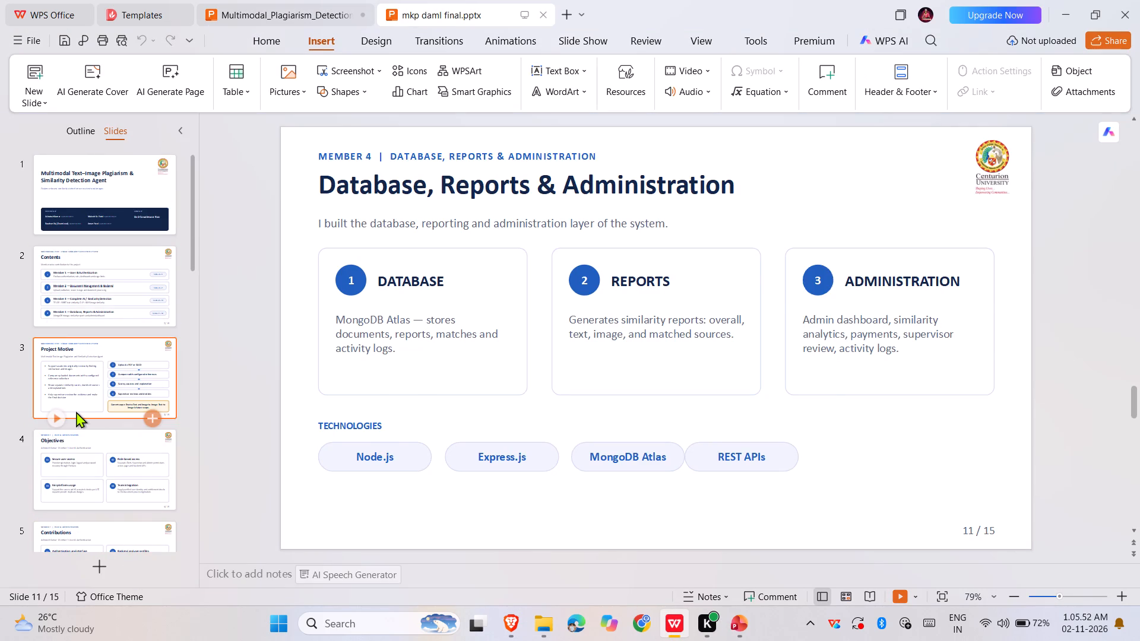
click(76, 411)
scroll(86, 503, down, 1)
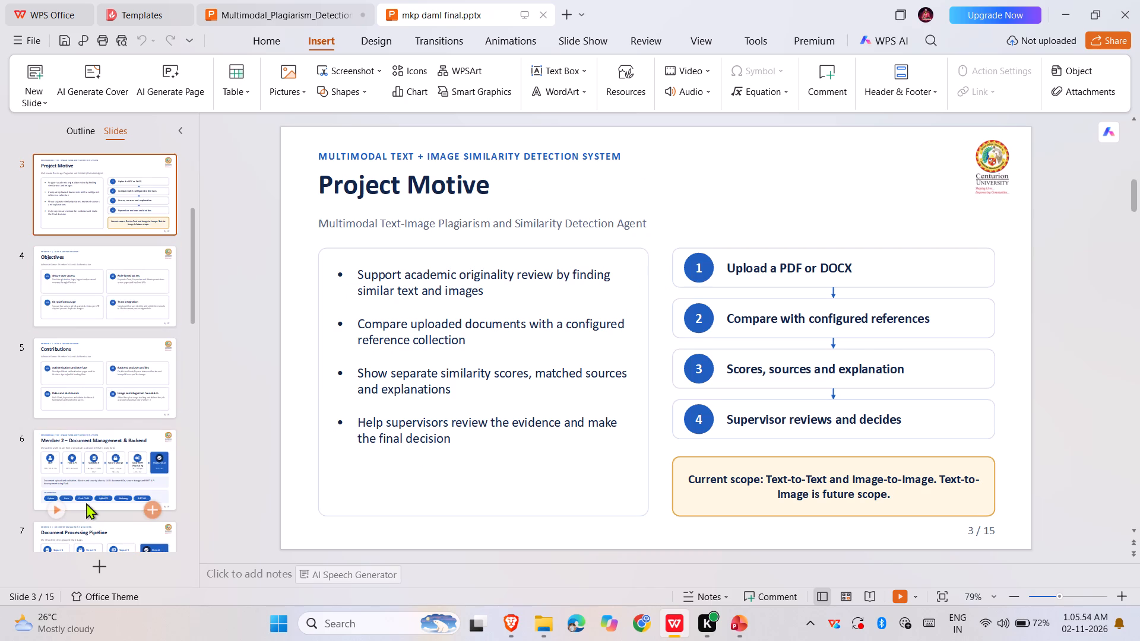
scroll(86, 503, down, 1)
click(91, 489)
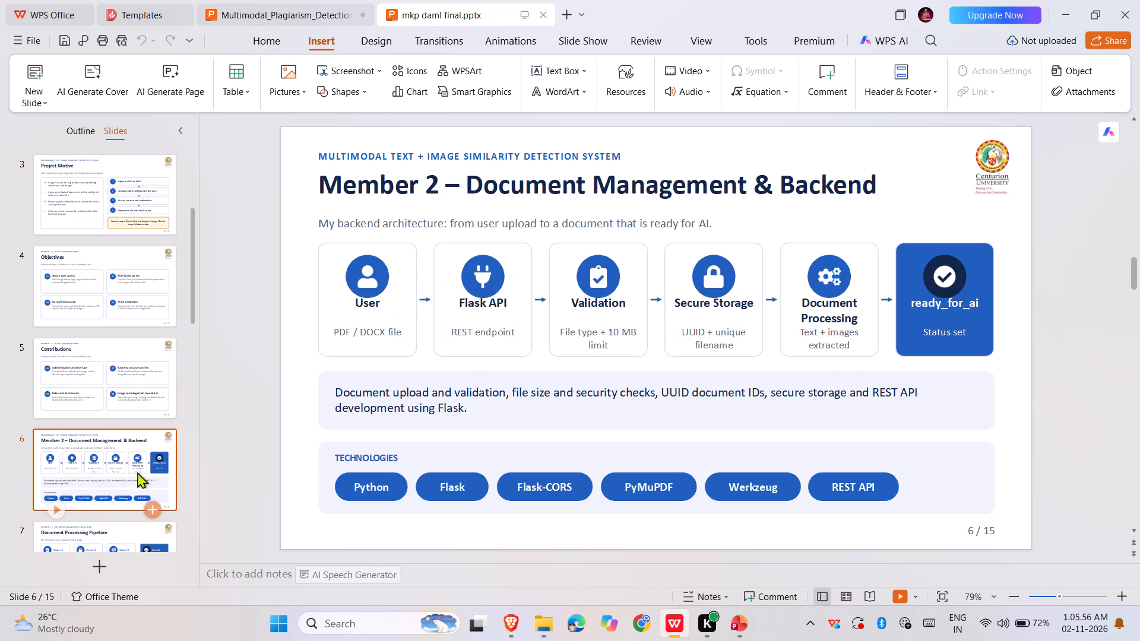
click(87, 528)
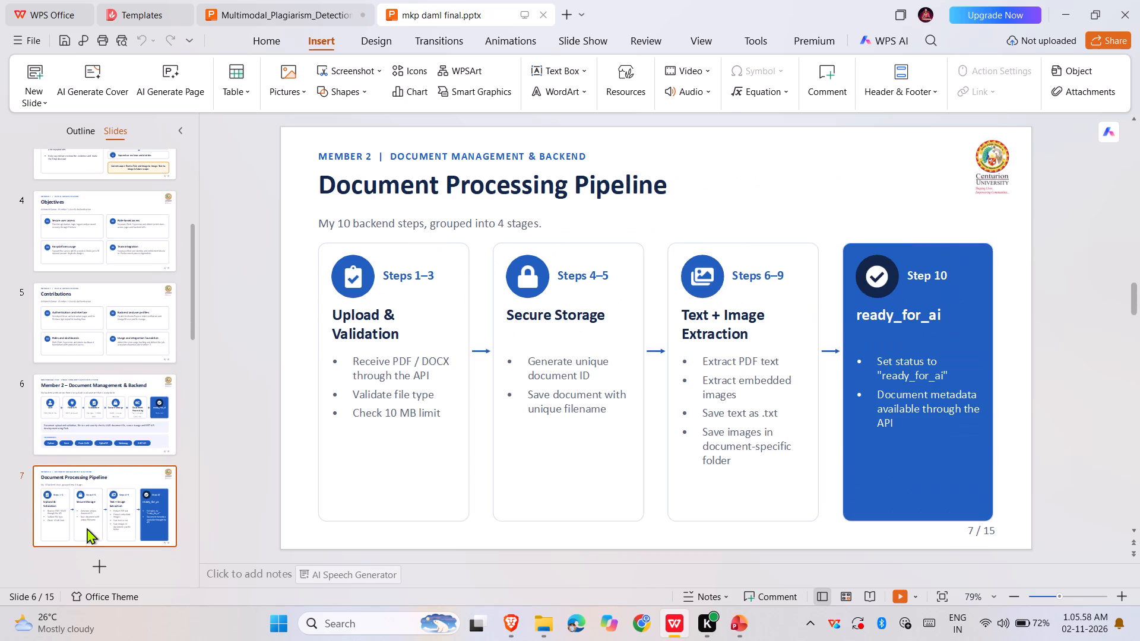
scroll(254, 313, down, 2)
click(454, 325)
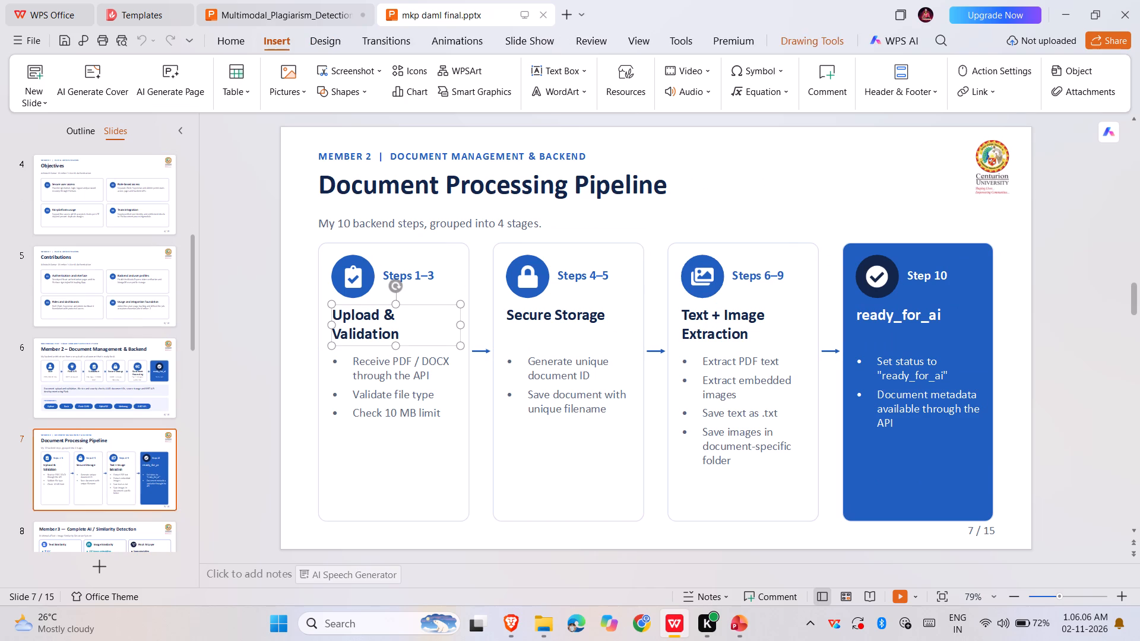
click(552, 341)
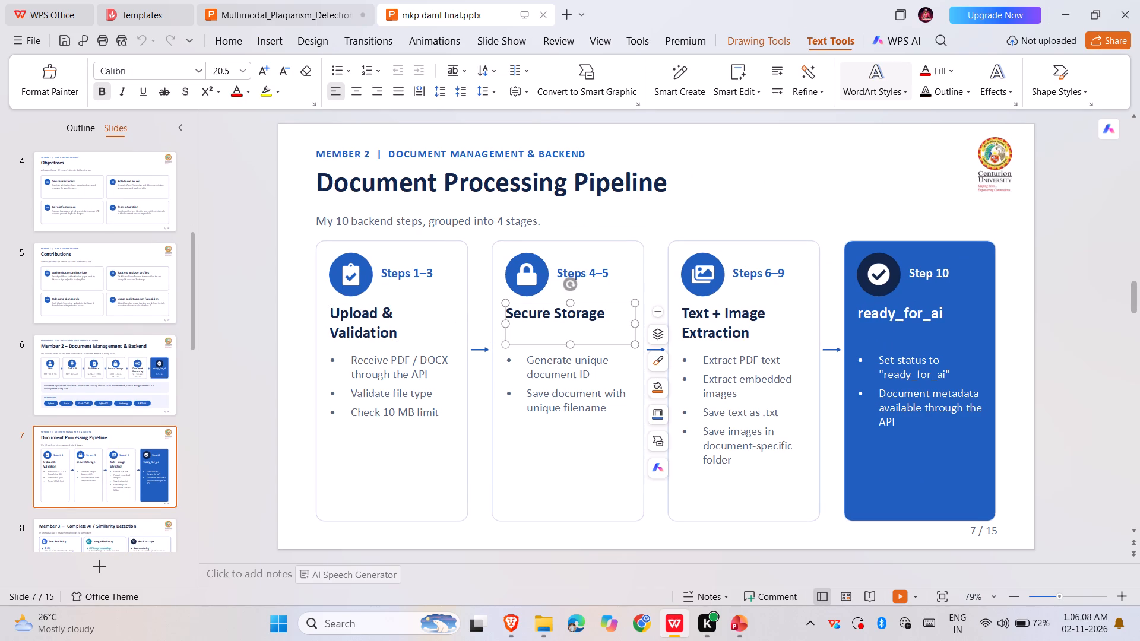
click(648, 207)
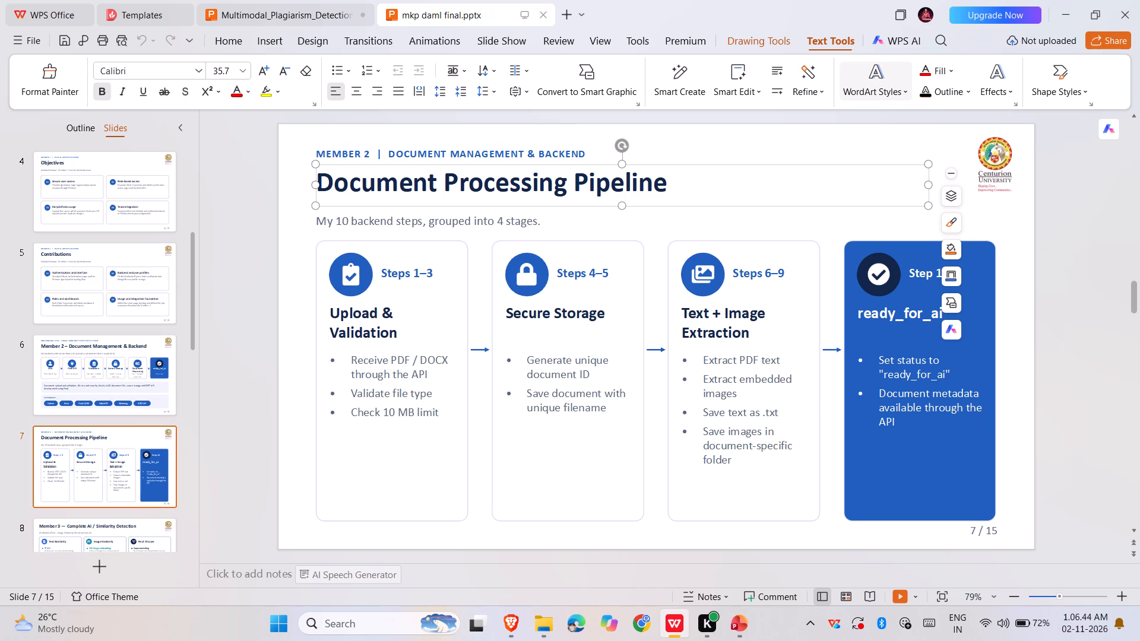
Examine the Member 4 slides 11 to 14 of "mkp daml final.pptx", ending on the Report & Database Pipeline slide.
scroll(123, 320, down, 6)
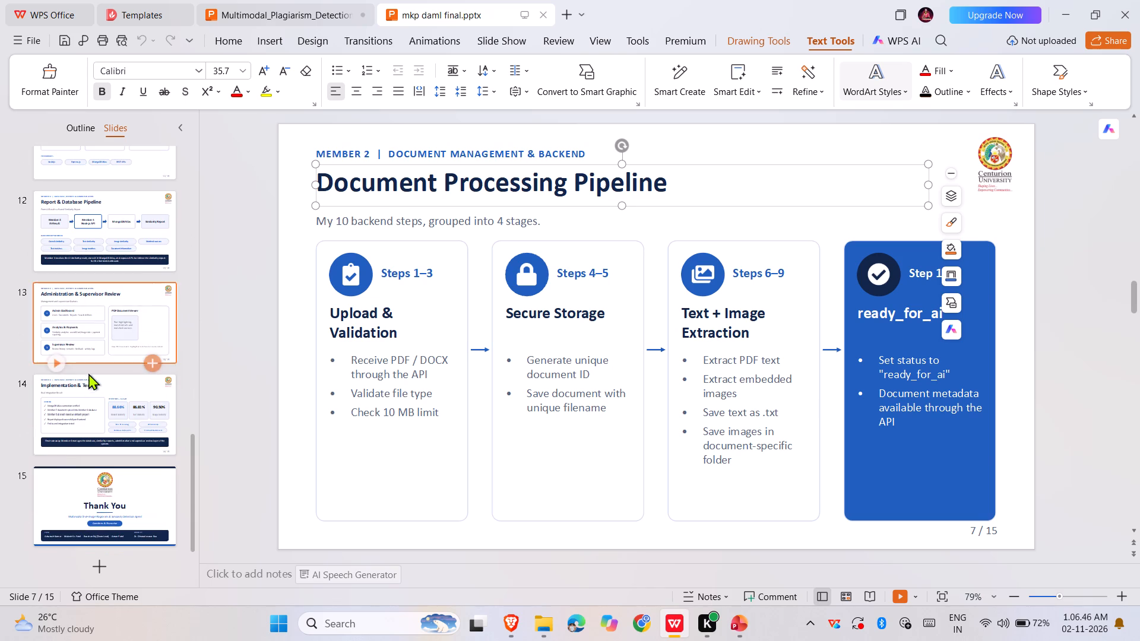
click(85, 382)
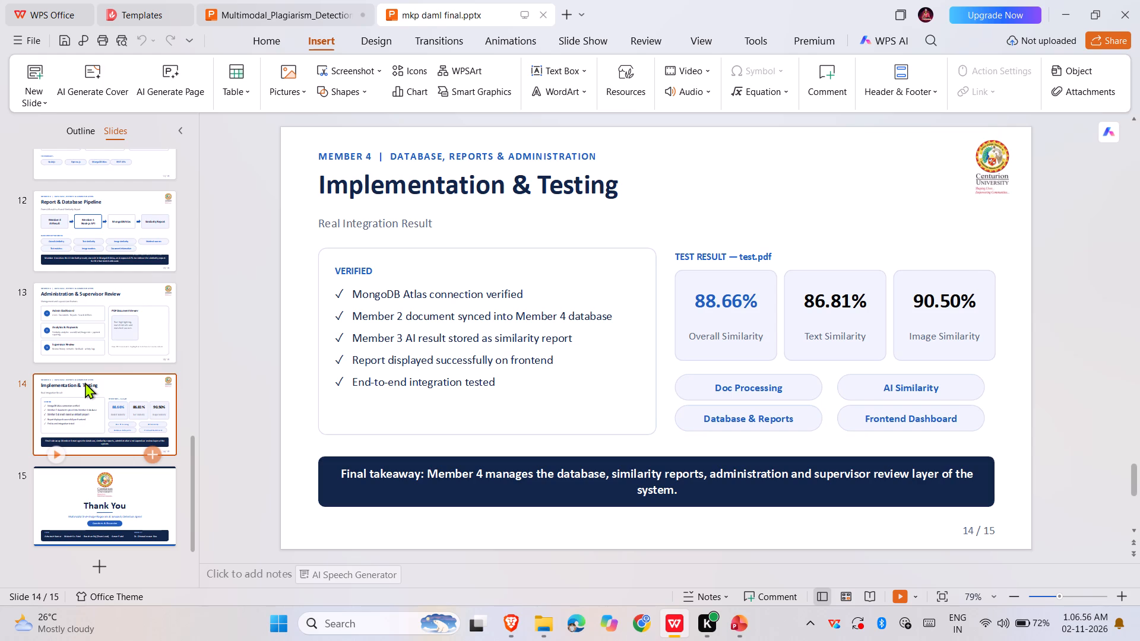
click(96, 331)
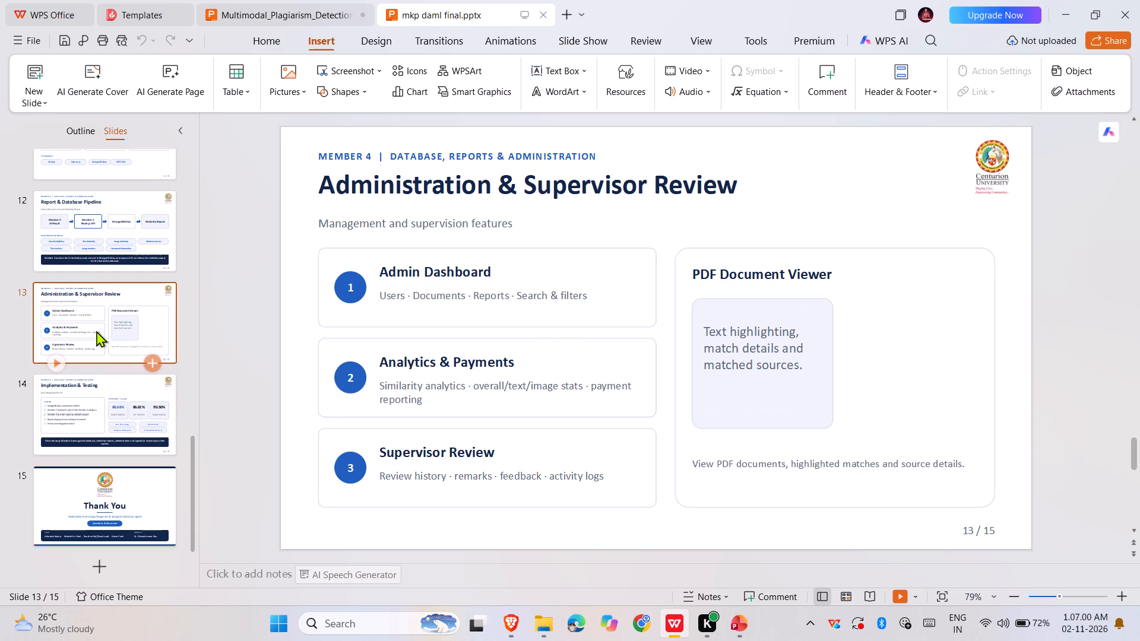
click(105, 229)
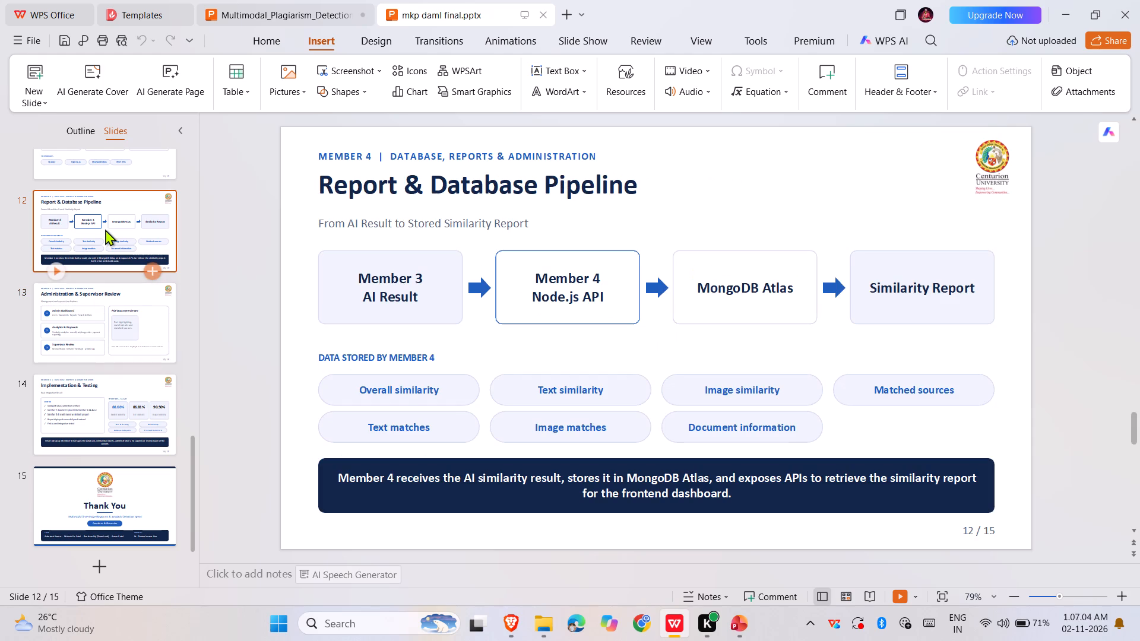
click(112, 167)
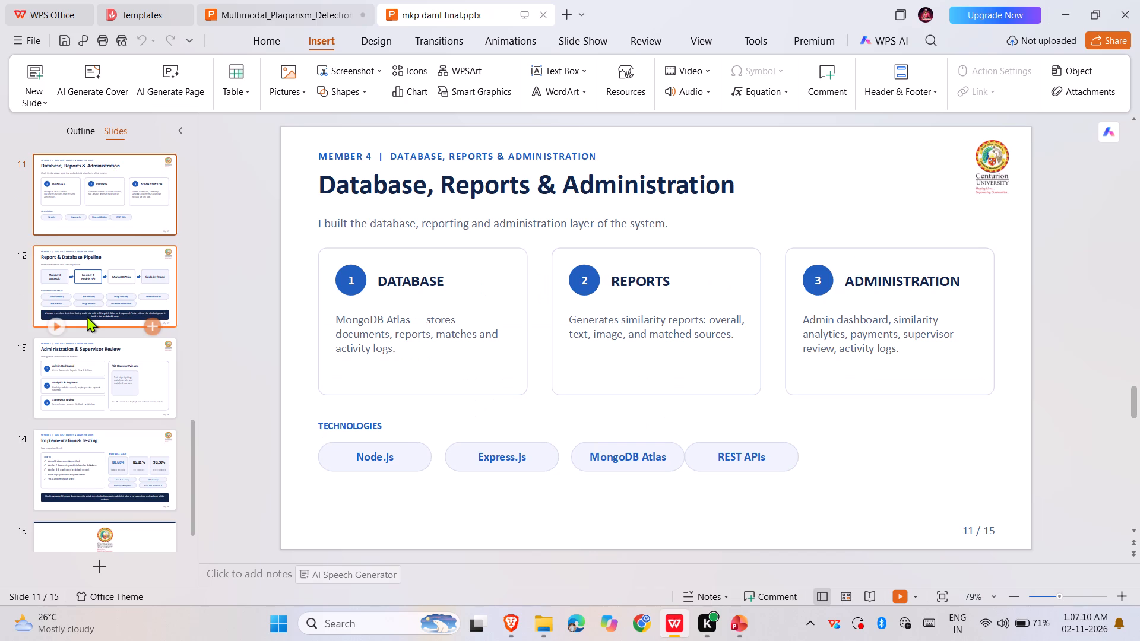
click(113, 282)
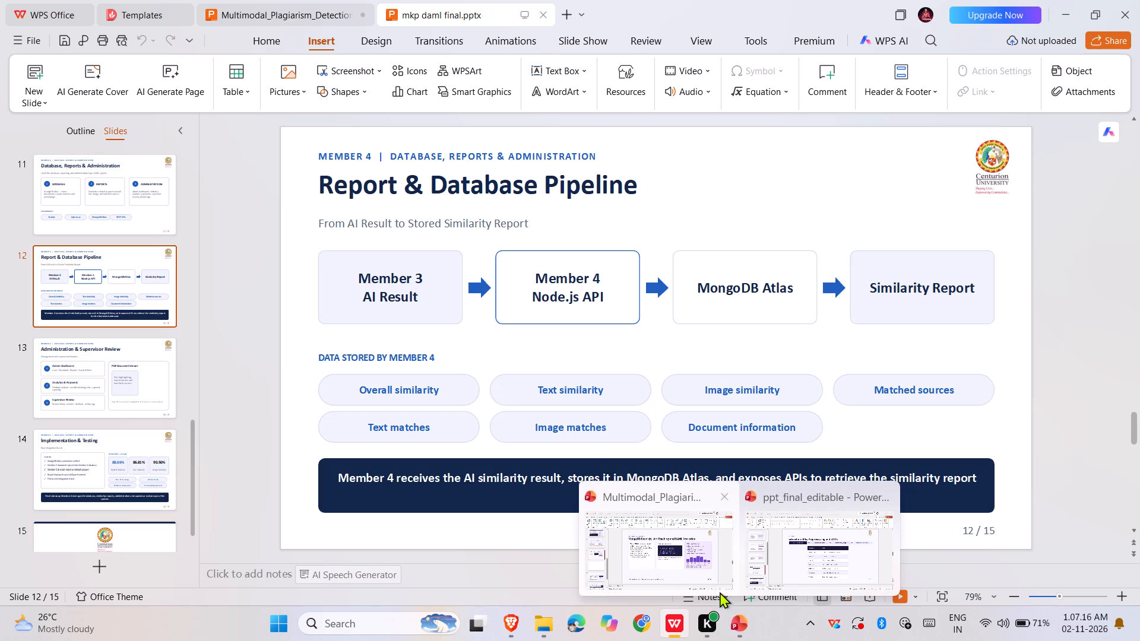
Switch back to ppt_final_editable in PowerPoint and review slides 3, 4 and 5.
click(796, 556)
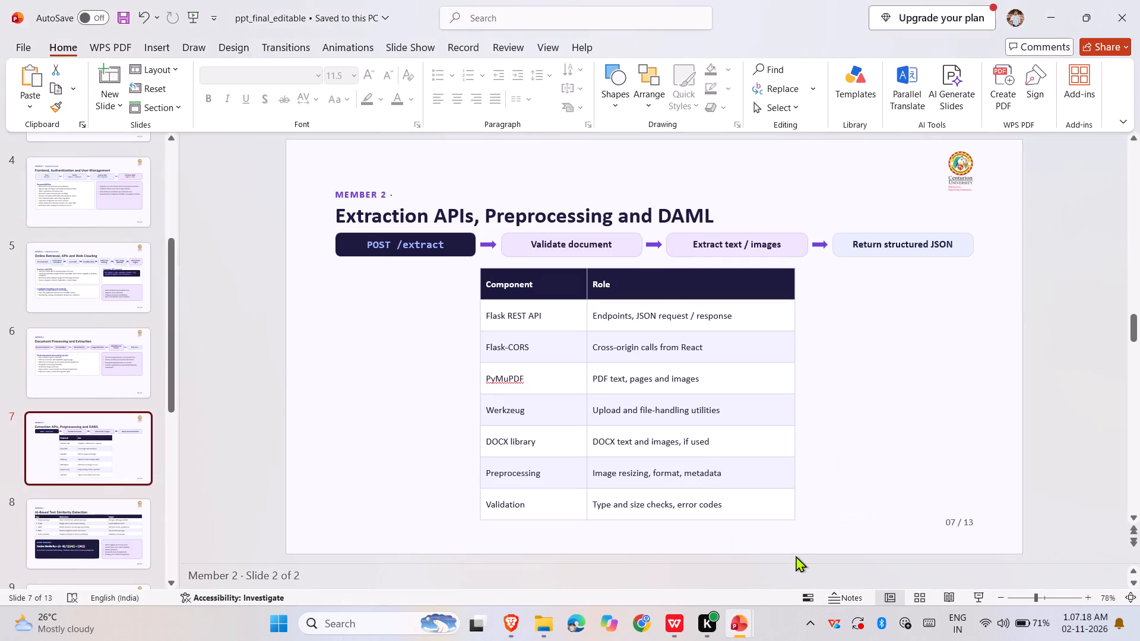
scroll(18, 262, up, 6)
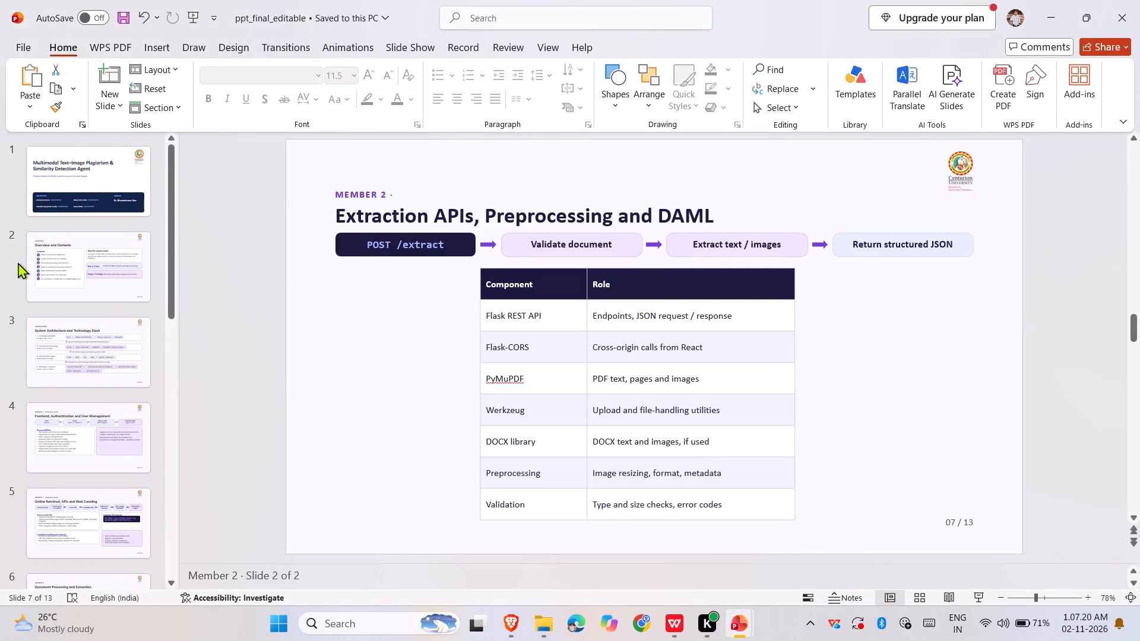
click(91, 381)
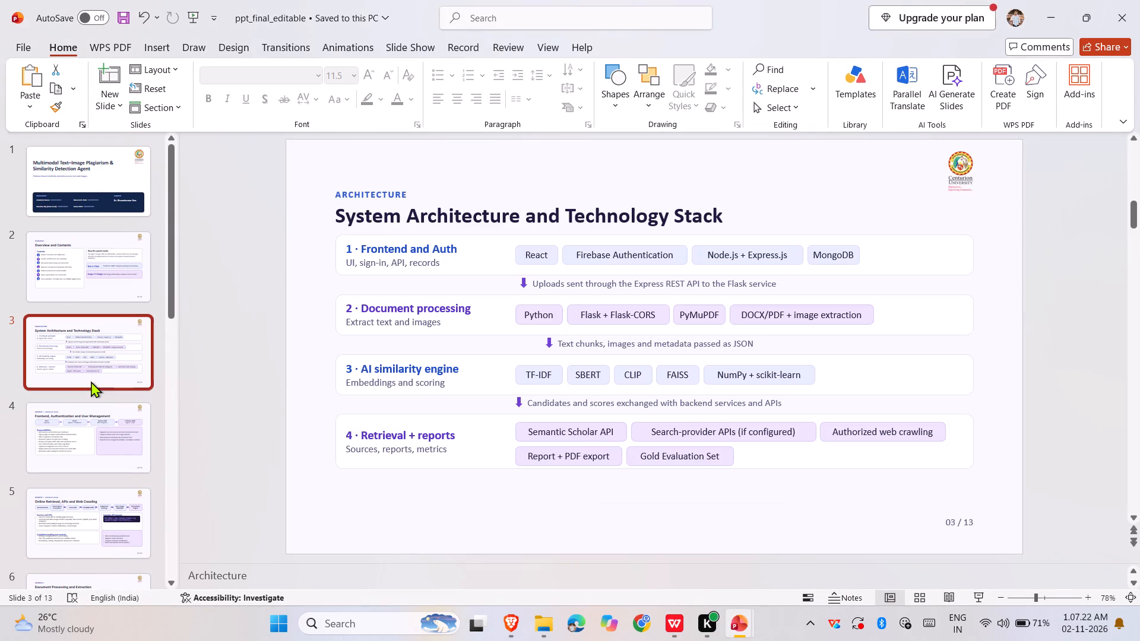
click(88, 414)
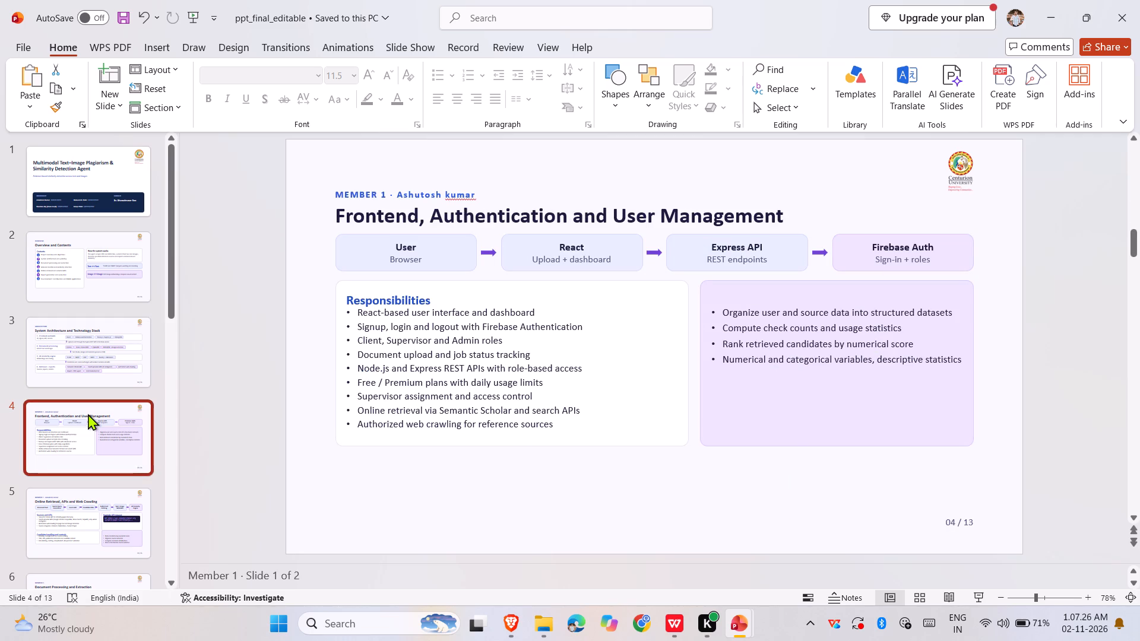
click(76, 526)
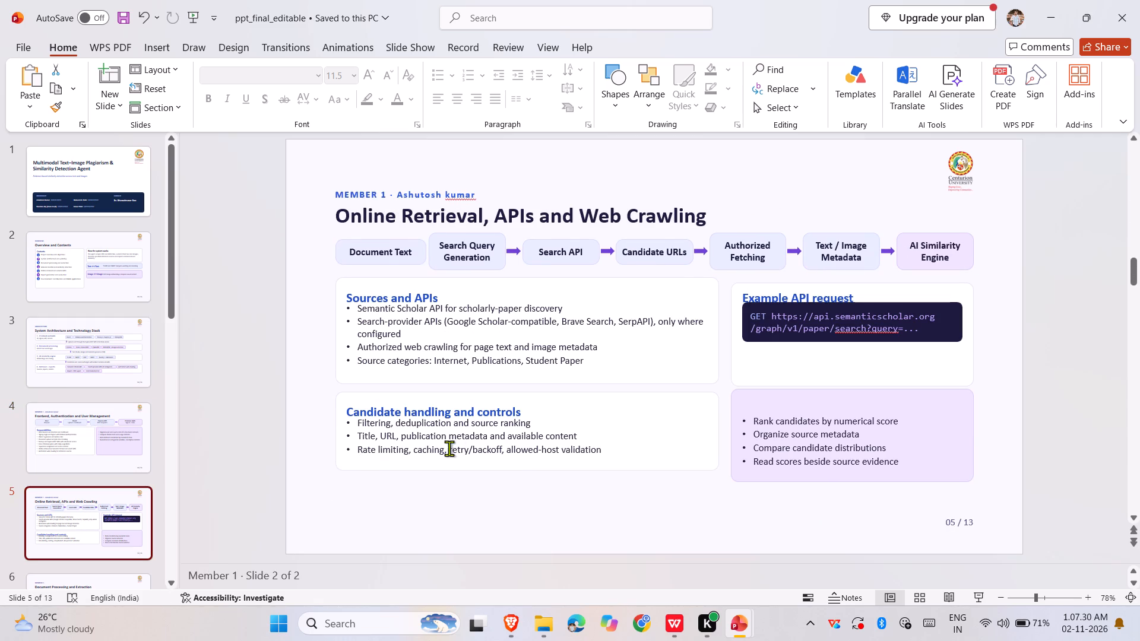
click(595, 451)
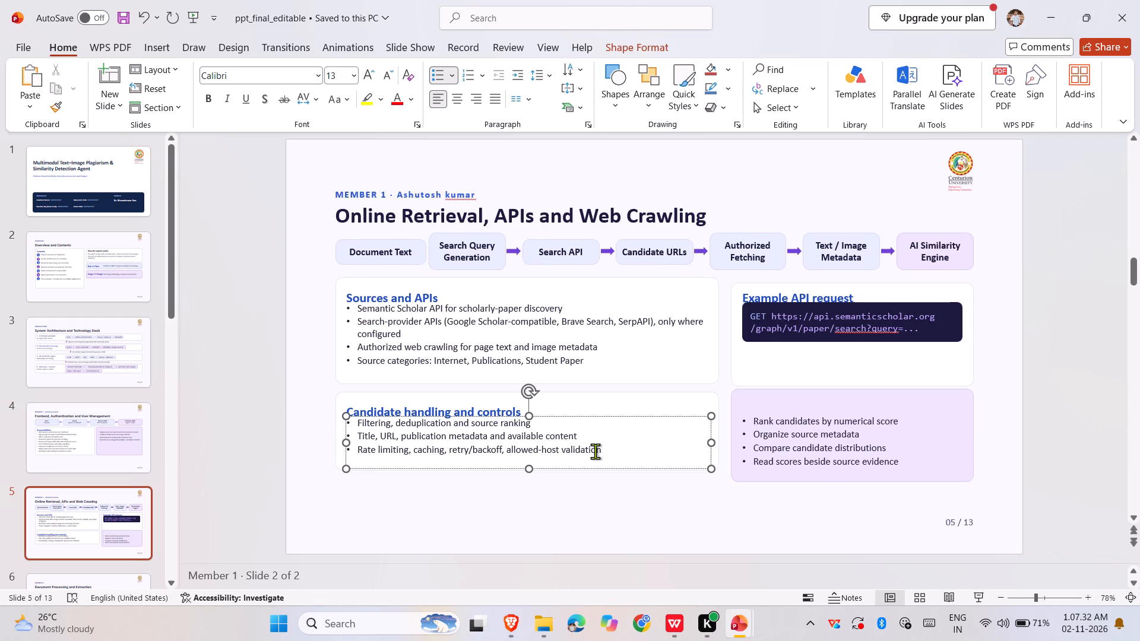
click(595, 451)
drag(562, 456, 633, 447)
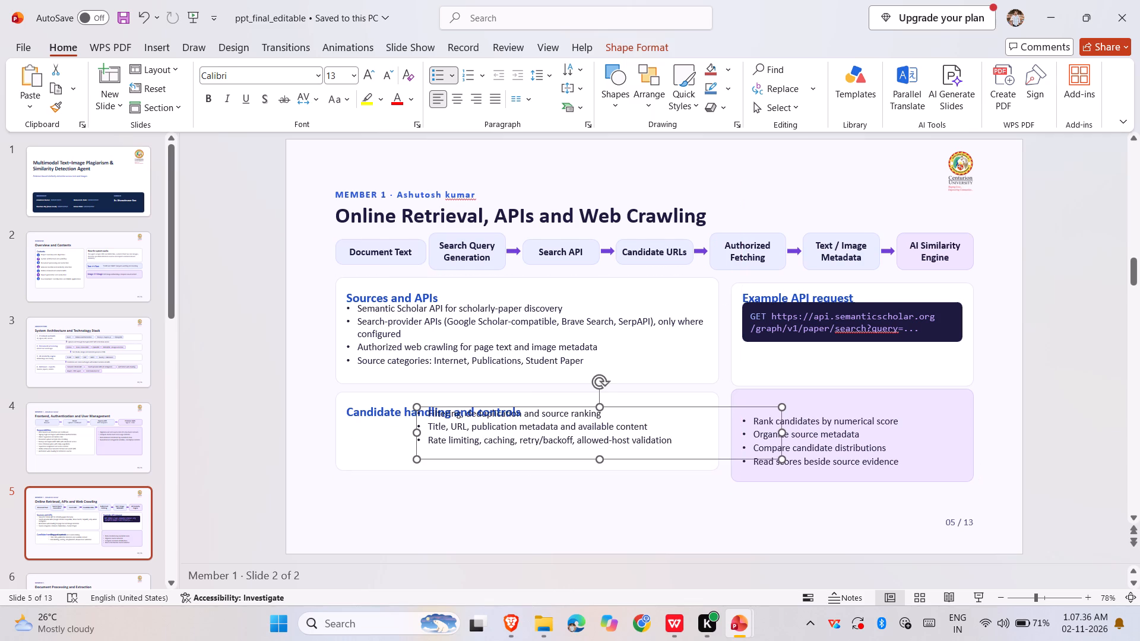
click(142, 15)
Delete the bullet "Rate limiting, caching, retry/backoff, allowed-host validation" under "Candidate handling and controls" on slide 5.
click(609, 445)
click(593, 446)
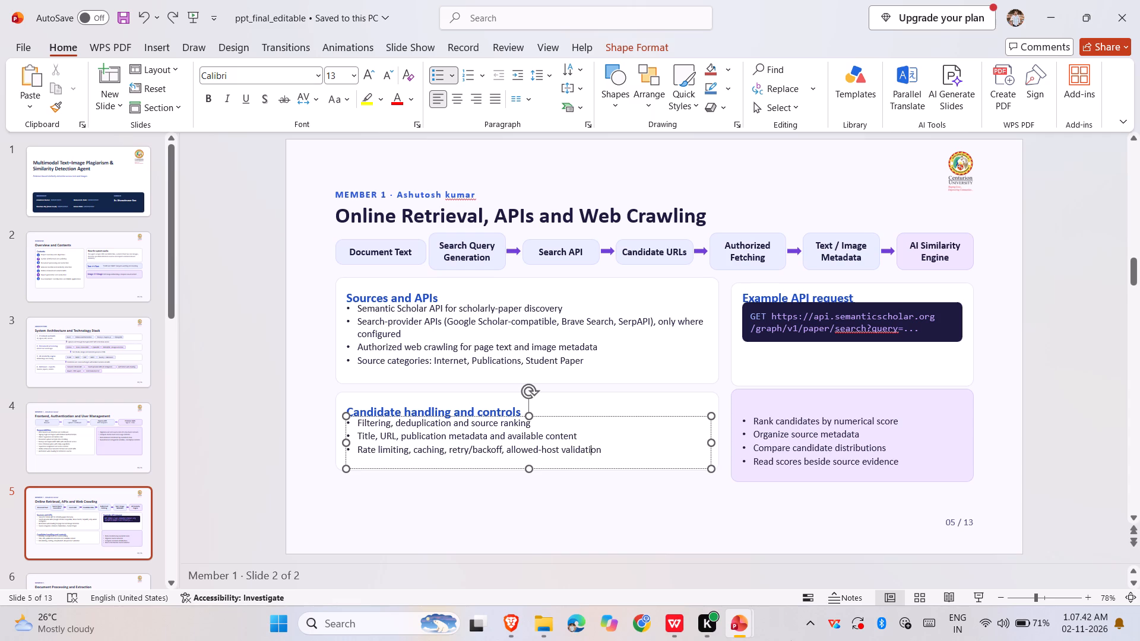
key(Right)
key(Right)
key(Right)
key(BackSpace)
key(BackSpace)
key(BackSpace)
key(BackSpace)
key(BackSpace)
key(BackSpace)
key(BackSpace)
key(BackSpace)
key(BackSpace)
key(BackSpace)
key(BackSpace)
key(BackSpace)
key(BackSpace)
key(BackSpace)
key(BackSpace)
key(BackSpace)
key(BackSpace)
key(BackSpace)
key(BackSpace)
key(BackSpace)
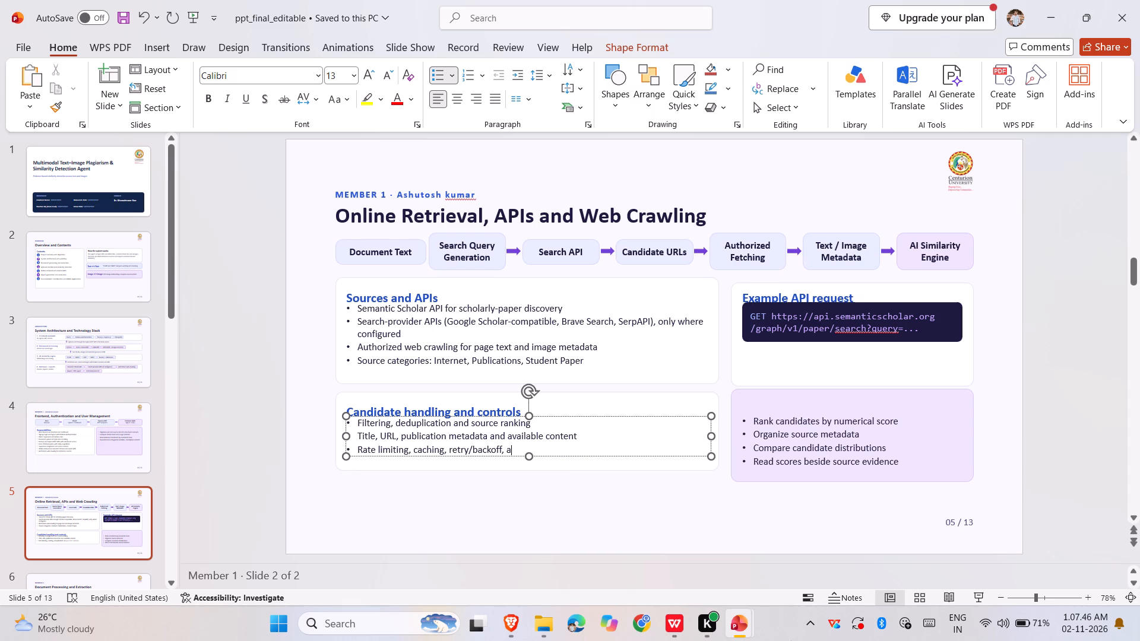
key(BackSpace)
key(BackSpace)
key(BackSpace)
key(BackSpace)
key(BackSpace)
key(BackSpace)
key(BackSpace)
key(BackSpace)
key(BackSpace)
key(BackSpace)
key(BackSpace)
key(BackSpace)
key(BackSpace)
key(BackSpace)
key(BackSpace)
key(BackSpace)
key(BackSpace)
key(BackSpace)
key(BackSpace)
key(BackSpace)
key(BackSpace)
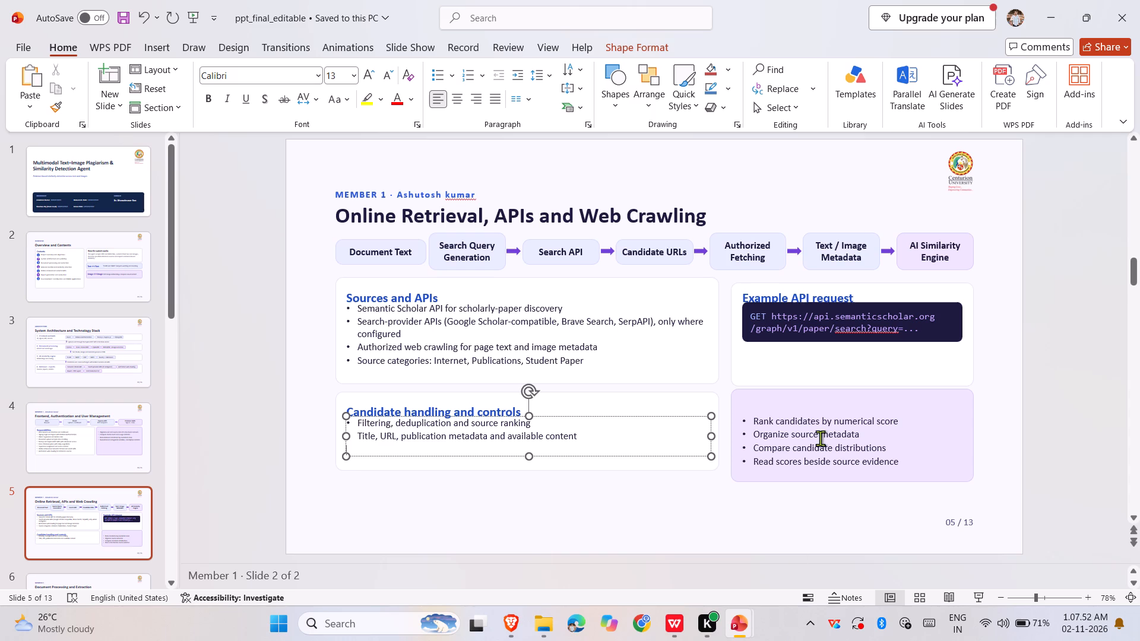
Remove the member's name after "MEMBER 1 ·" in the label above the title on slide 4.
click(465, 194)
click(465, 194)
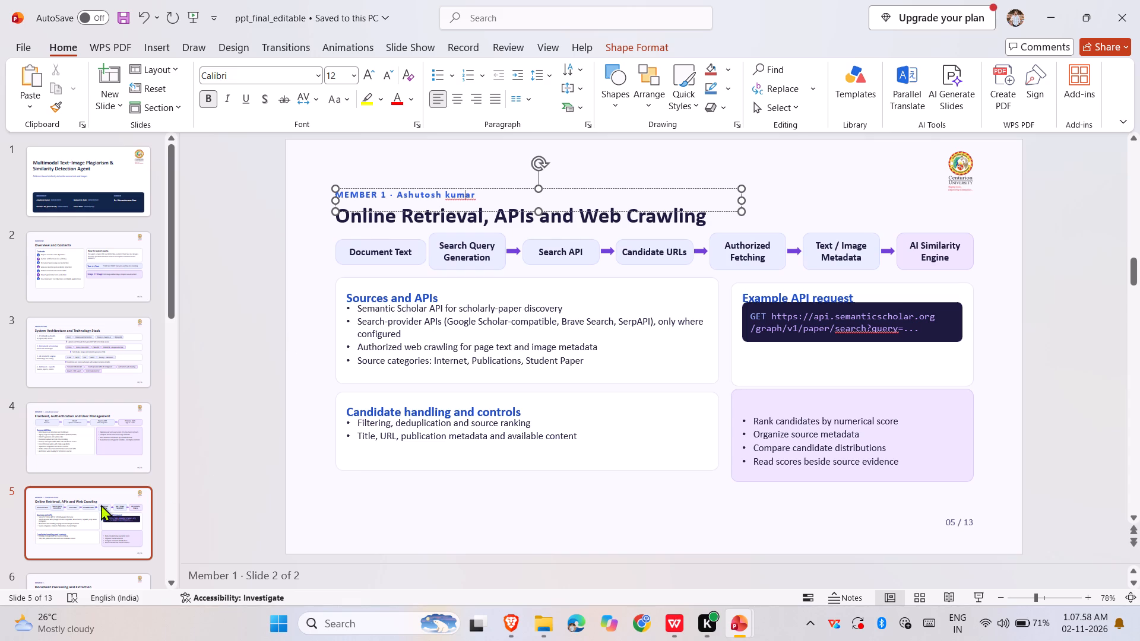
scroll(153, 490, down, 1)
click(85, 415)
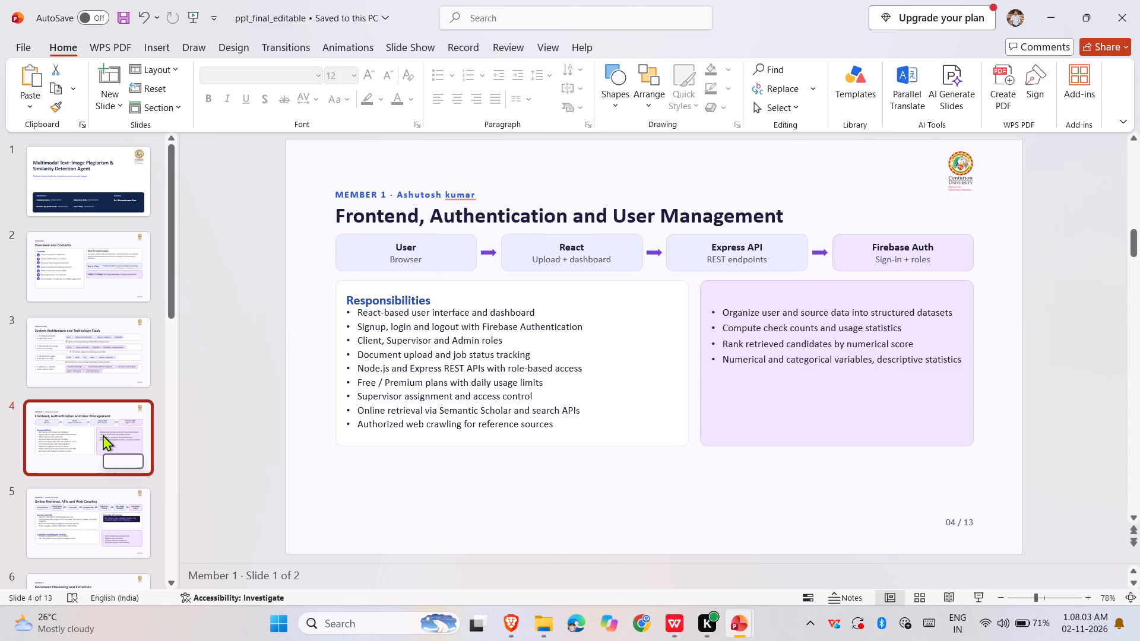
click(467, 189)
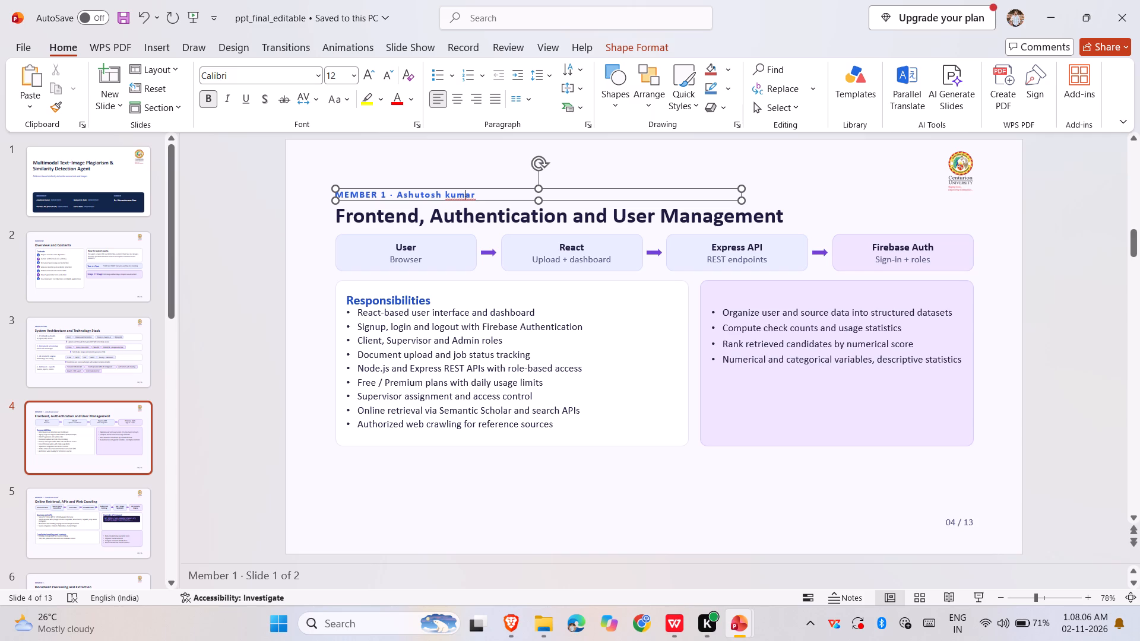
key(Right)
key(Right)
key(BackSpace)
key(BackSpace)
key(BackSpace)
key(BackSpace)
key(BackSpace)
key(BackSpace)
key(BackSpace)
key(BackSpace)
key(BackSpace)
key(BackSpace)
key(BackSpace)
key(BackSpace)
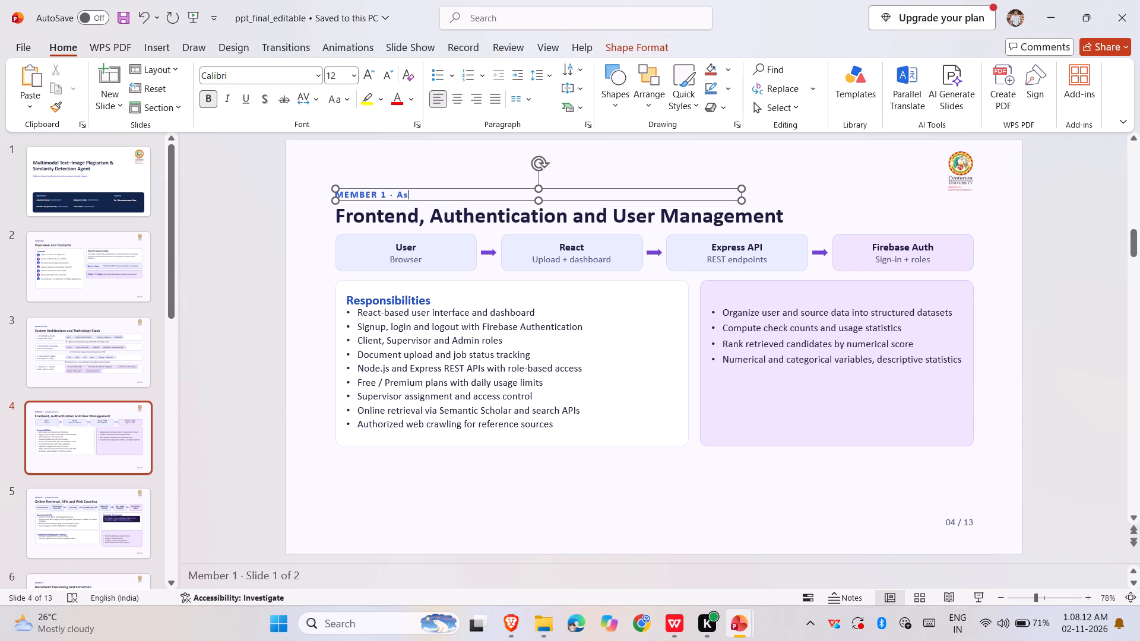
key(BackSpace)
key(BackSpace)
key(BackSpace)
Remove the member's name after "MEMBER 1 ·" in the label above the title on slide 5.
click(84, 426)
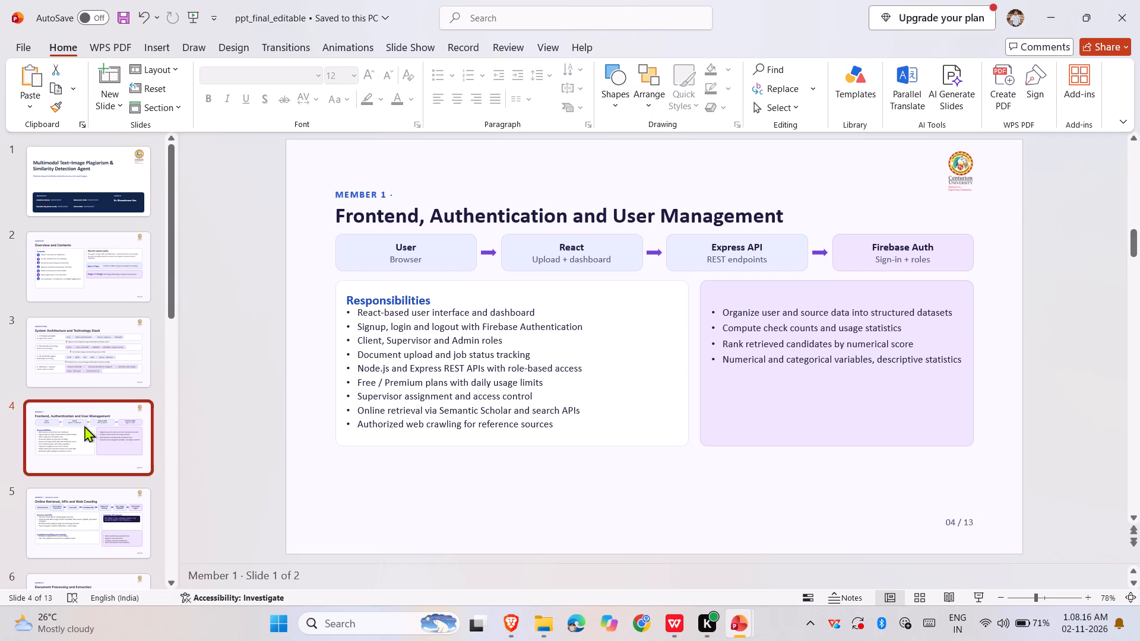
click(84, 426)
click(102, 360)
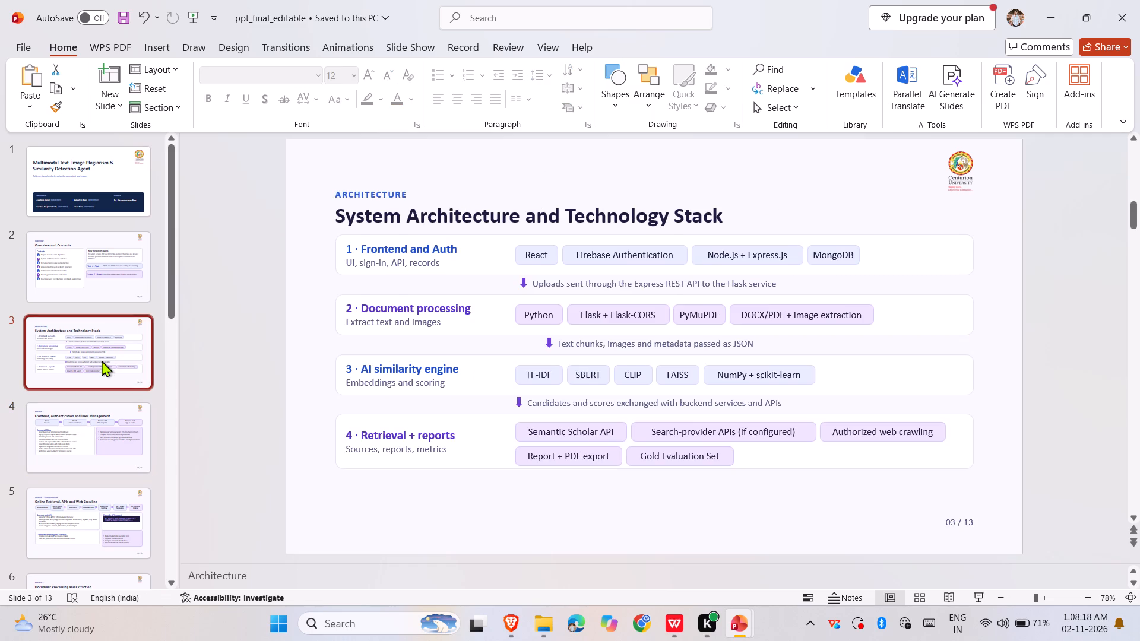
click(77, 525)
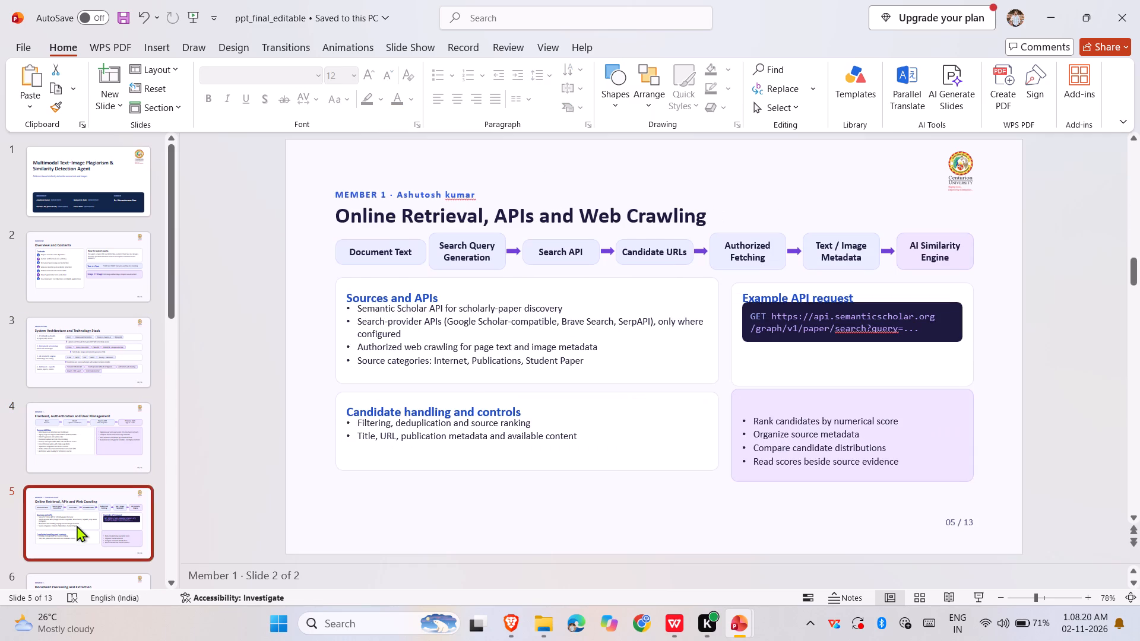
click(468, 194)
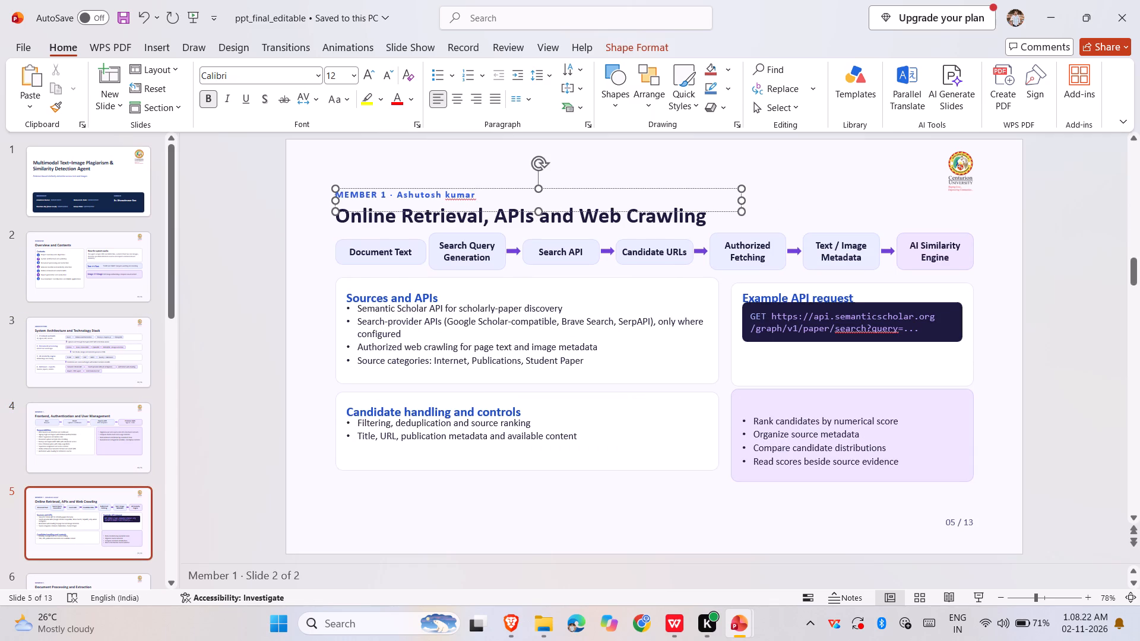
key(Right)
key(BackSpace)
key(BackSpace)
key(BackSpace)
key(BackSpace)
key(BackSpace)
key(BackSpace)
key(BackSpace)
key(BackSpace)
key(BackSpace)
key(BackSpace)
key(BackSpace)
key(BackSpace)
key(BackSpace)
key(BackSpace)
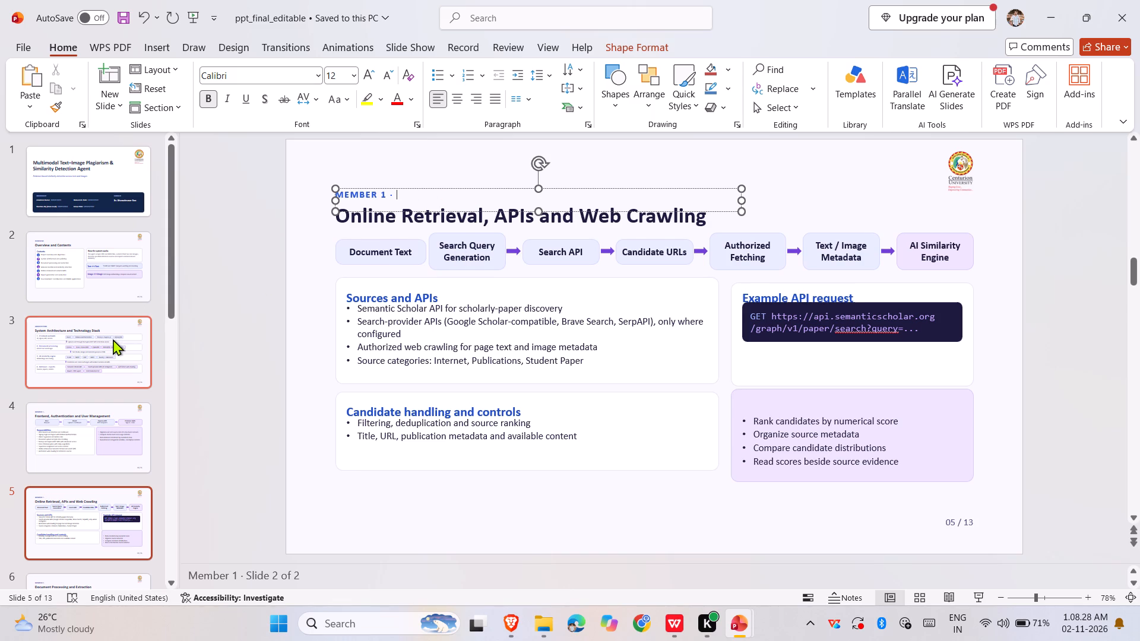
Delete the bullet "Client, Supervisor and Admin roles" from the Responsibilities list on slide 4.
click(77, 451)
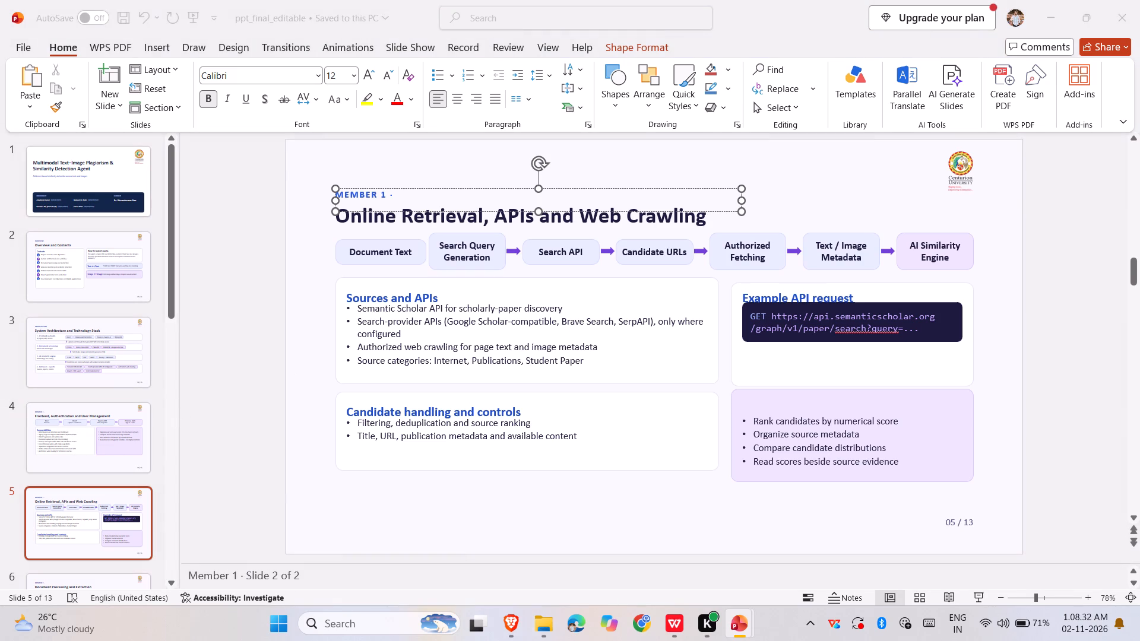
click(64, 436)
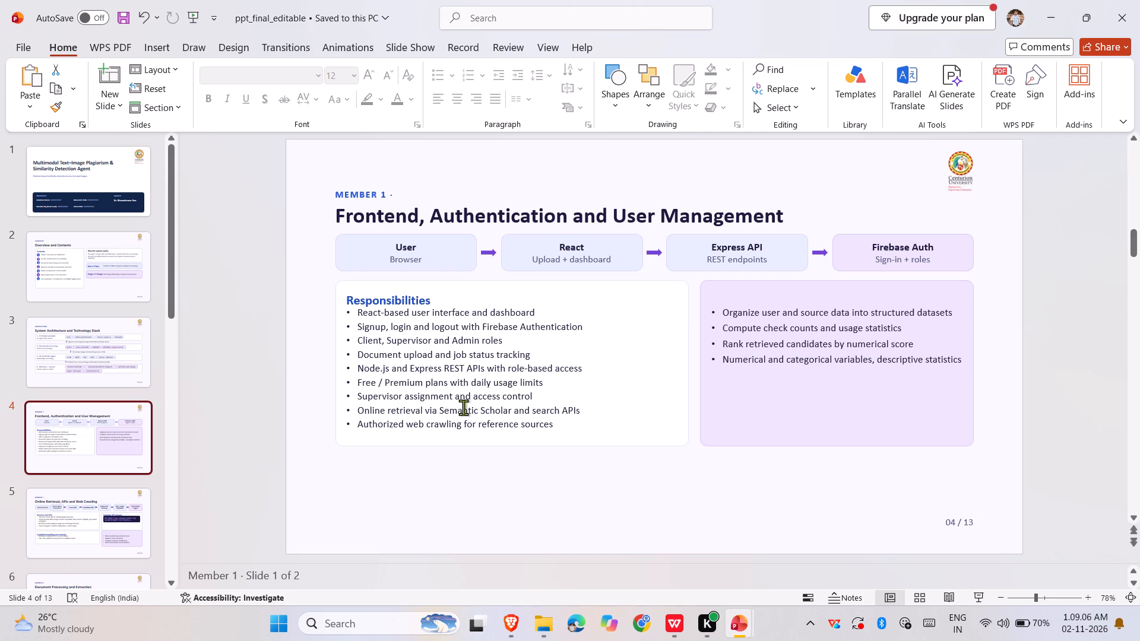
click(109, 528)
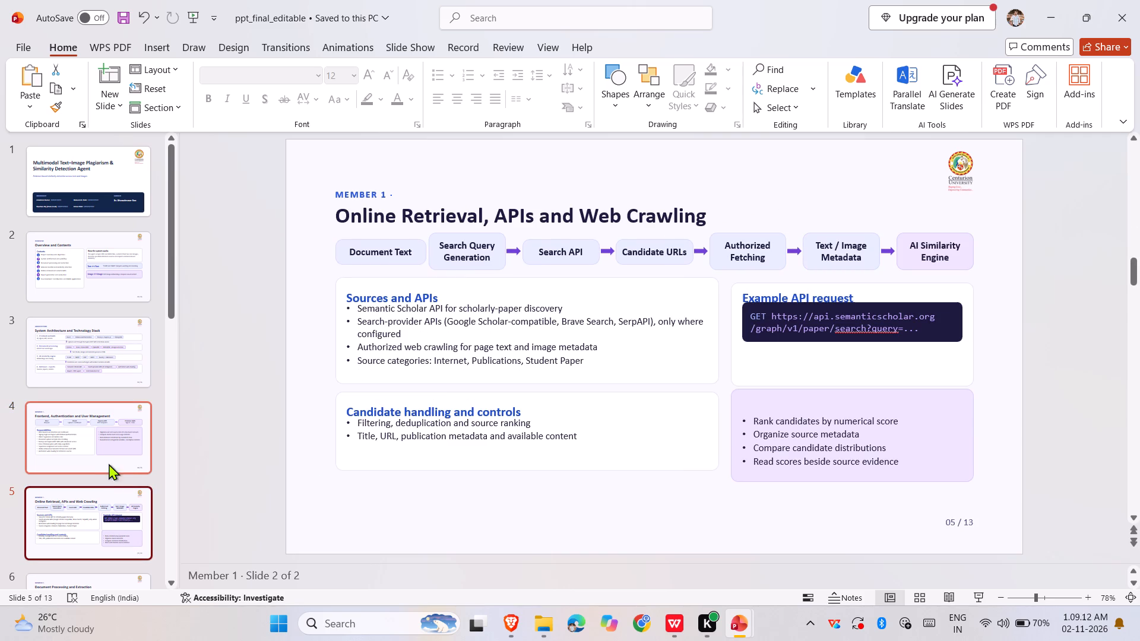
click(113, 446)
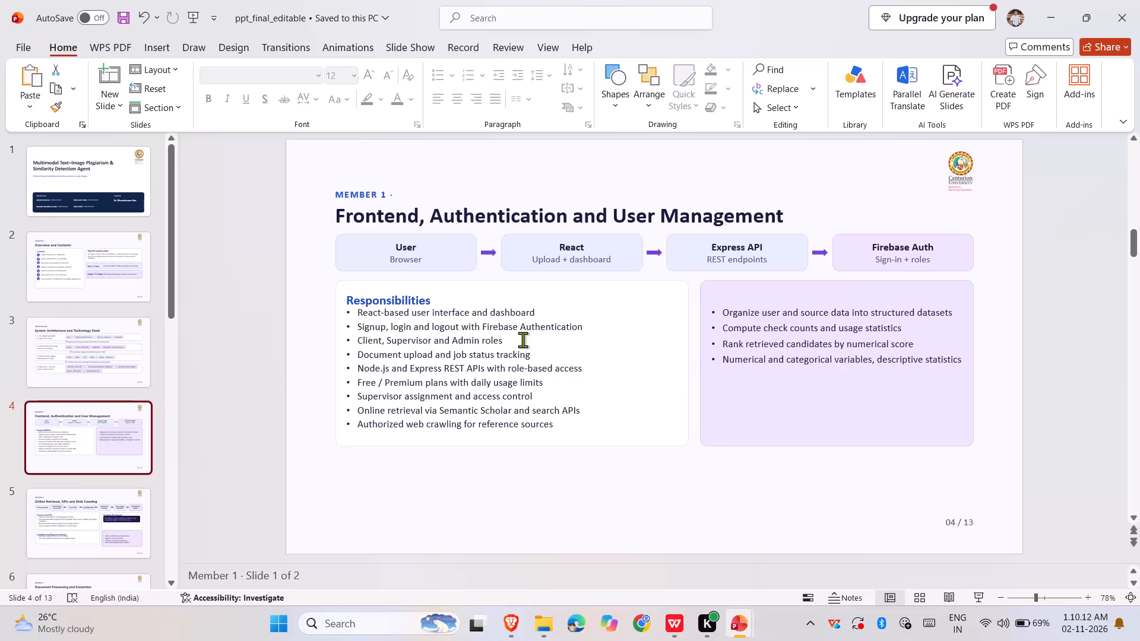
click(522, 339)
key(BackSpace)
key(BackSpace)
key(BackSpace)
key(BackSpace)
key(BackSpace)
key(BackSpace)
key(BackSpace)
key(BackSpace)
key(BackSpace)
key(BackSpace)
key(BackSpace)
key(BackSpace)
key(BackSpace)
key(BackSpace)
key(BackSpace)
key(BackSpace)
key(BackSpace)
key(BackSpace)
key(BackSpace)
key(BackSpace)
key(BackSpace)
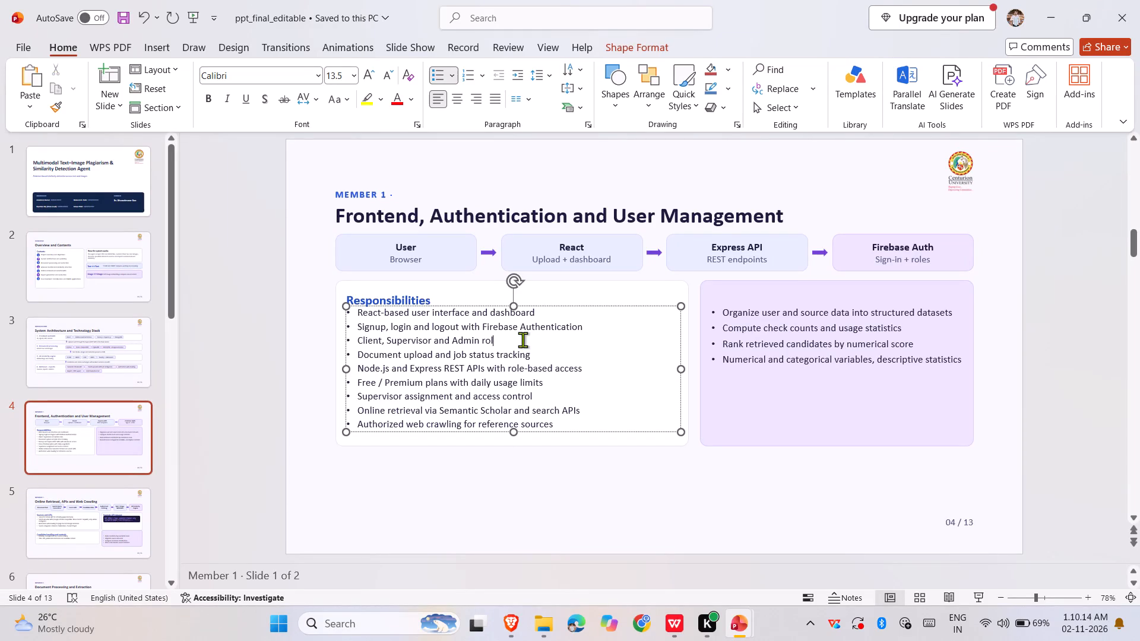
key(BackSpace)
key(BackSpace)
key(BackSpace)
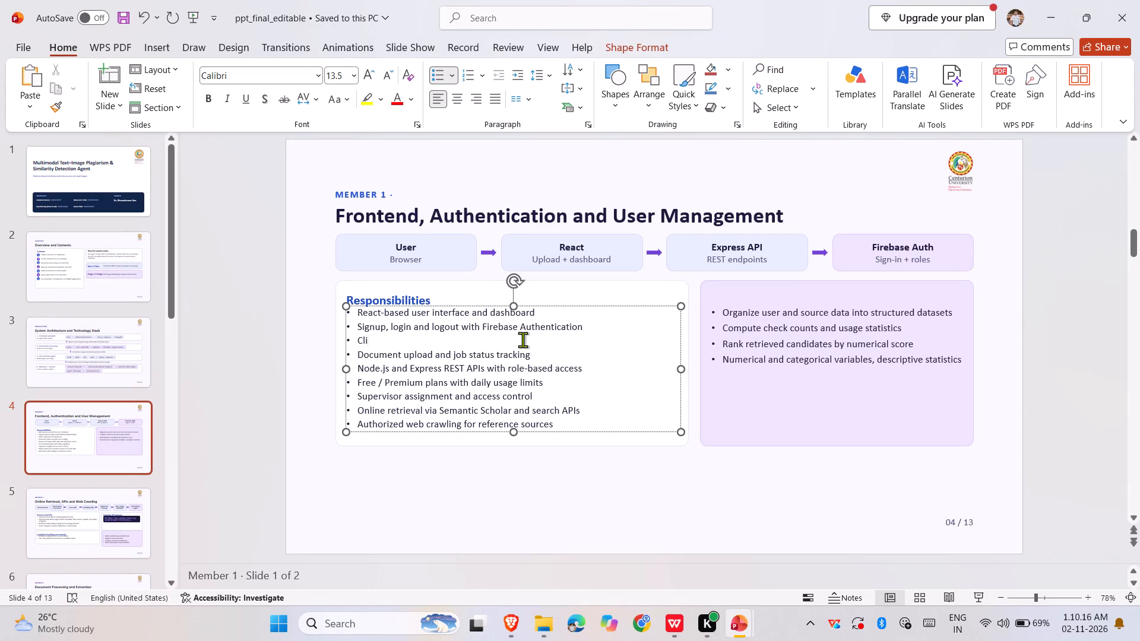
key(BackSpace)
key(BackSpace)
key(BackSpace)
key(BackSpace)
key(BackSpace)
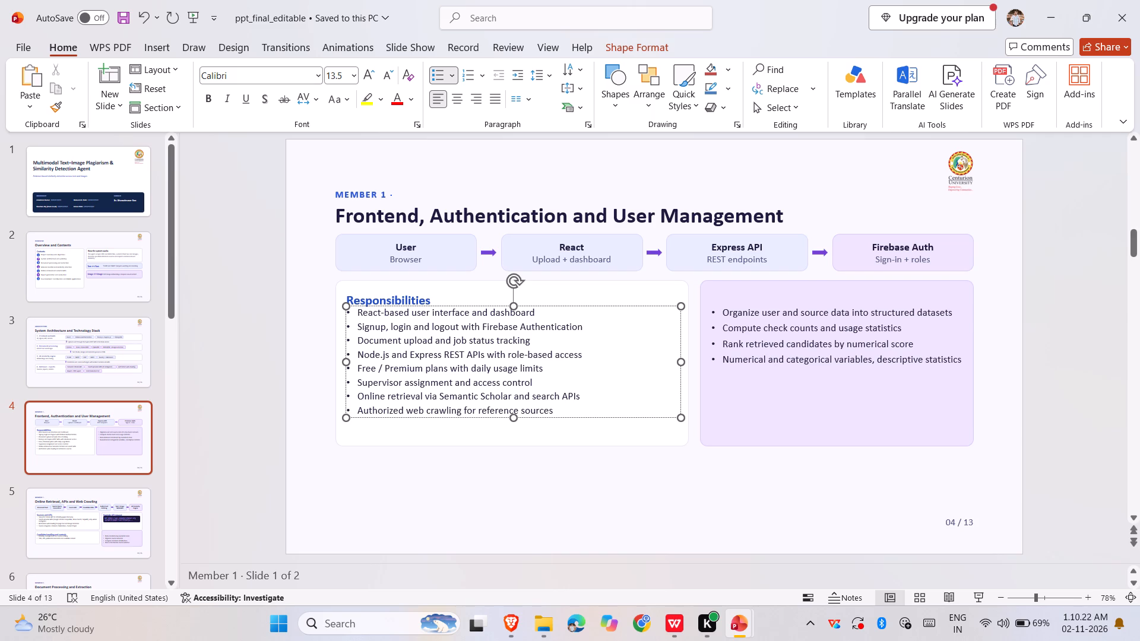
Delete the bullet "Supervisor assignment and access control" from the Responsibilities list on slide 4.
click(560, 382)
key(BackSpace)
key(BackSpace)
key(BackSpace)
key(BackSpace)
key(BackSpace)
key(BackSpace)
key(BackSpace)
key(BackSpace)
key(BackSpace)
key(BackSpace)
key(BackSpace)
key(BackSpace)
key(BackSpace)
key(BackSpace)
key(BackSpace)
key(BackSpace)
key(BackSpace)
key(BackSpace)
key(BackSpace)
key(BackSpace)
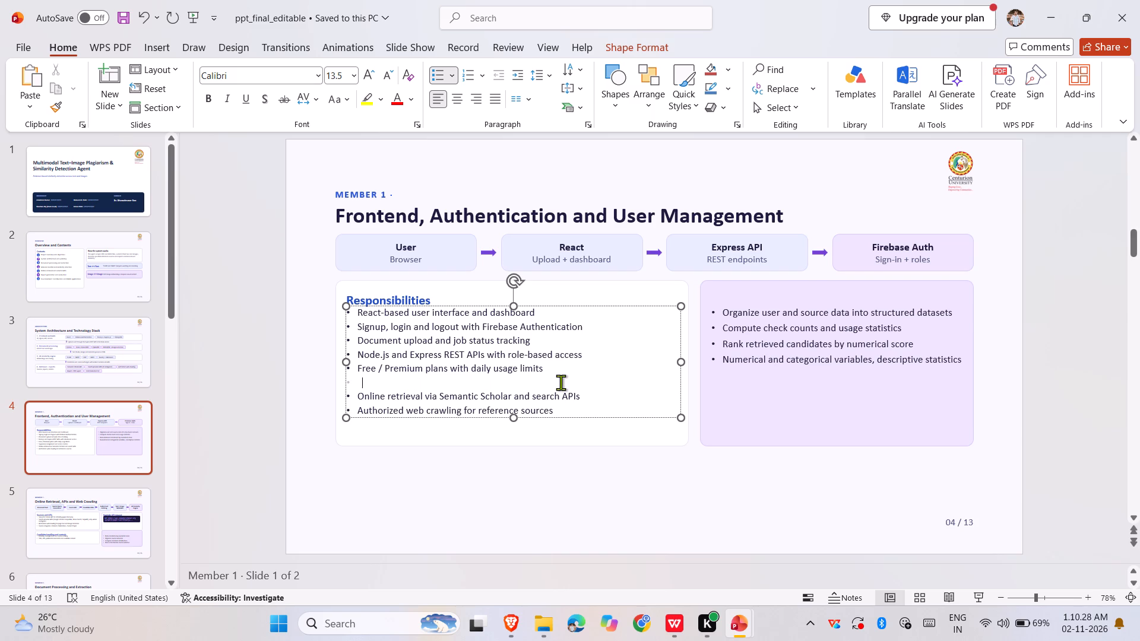
key(BackSpace)
key(BackSpace)
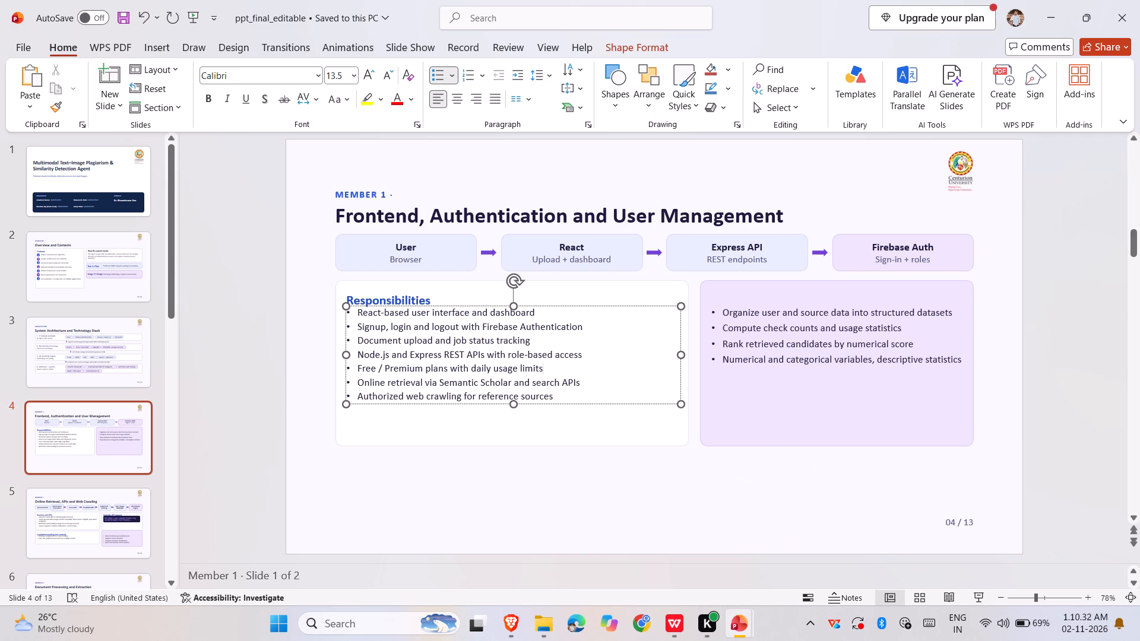
Move the Responsibilities bullet text box slightly down on slide 4 to leave a gap below its heading.
drag(515, 403, 514, 407)
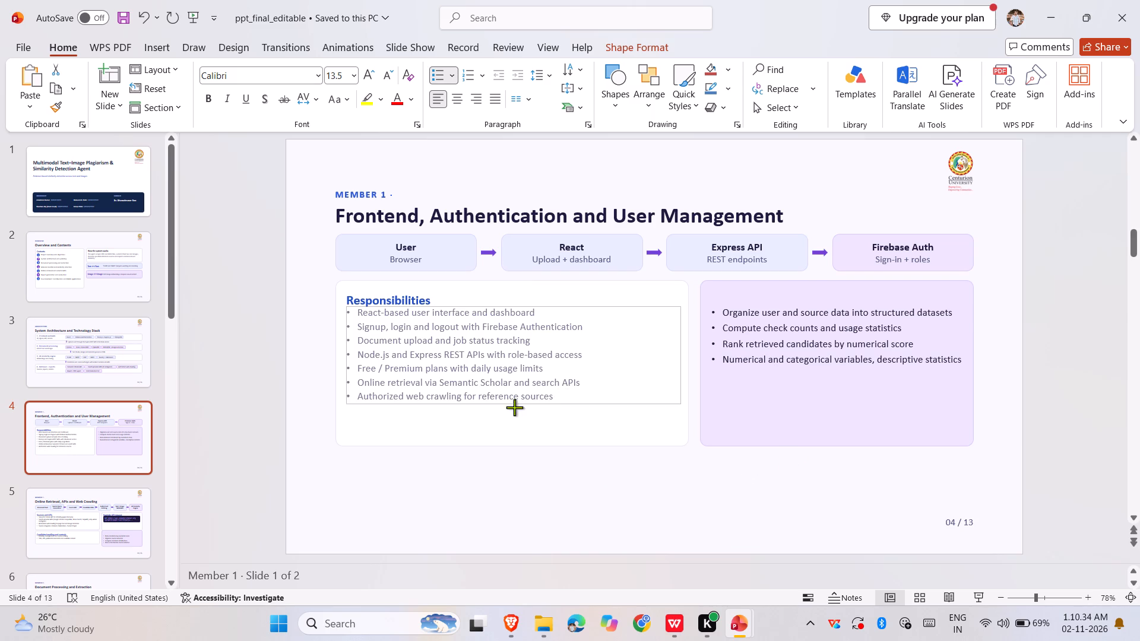
drag(514, 407, 513, 421)
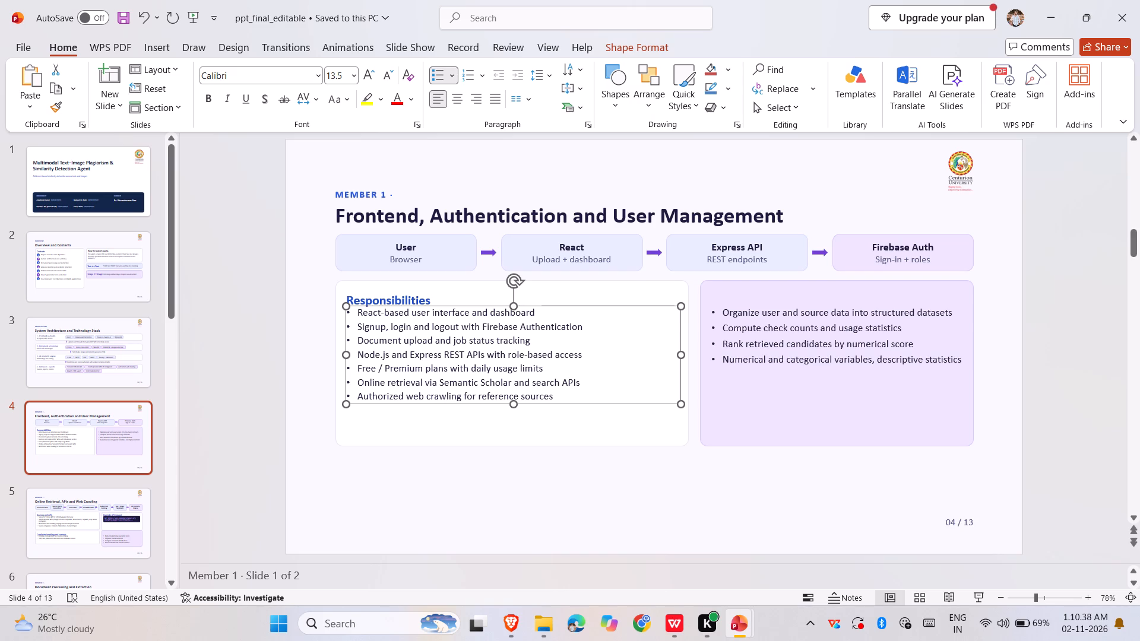
drag(642, 310, 639, 324)
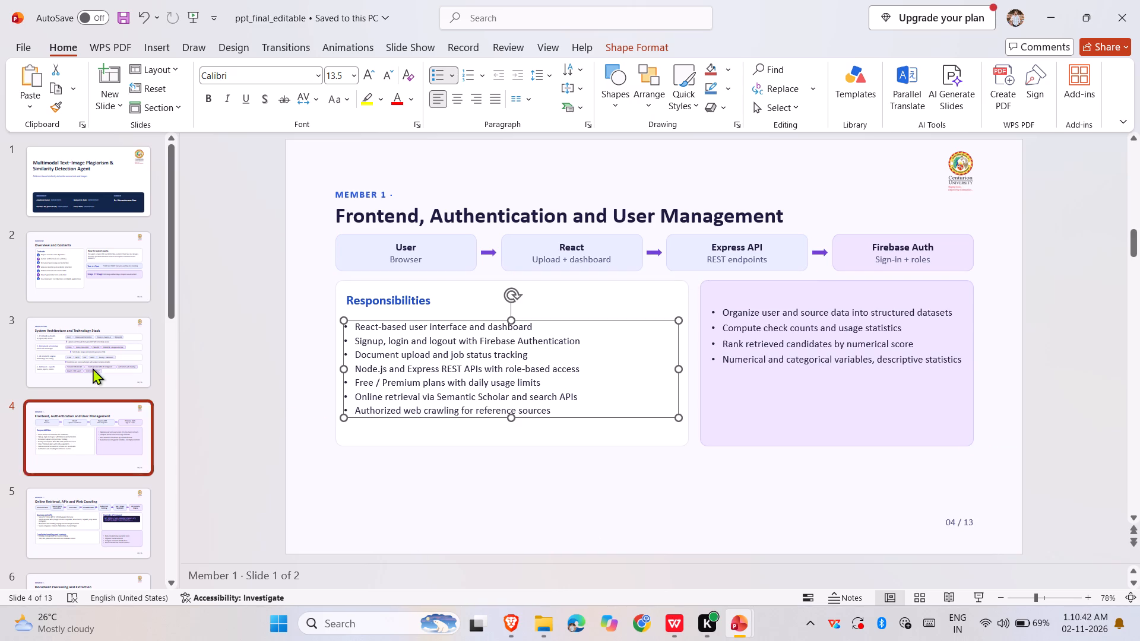
On slide 5, nudge the GET request text down in its dark box and the white card behind "Example API request" slightly up.
click(92, 539)
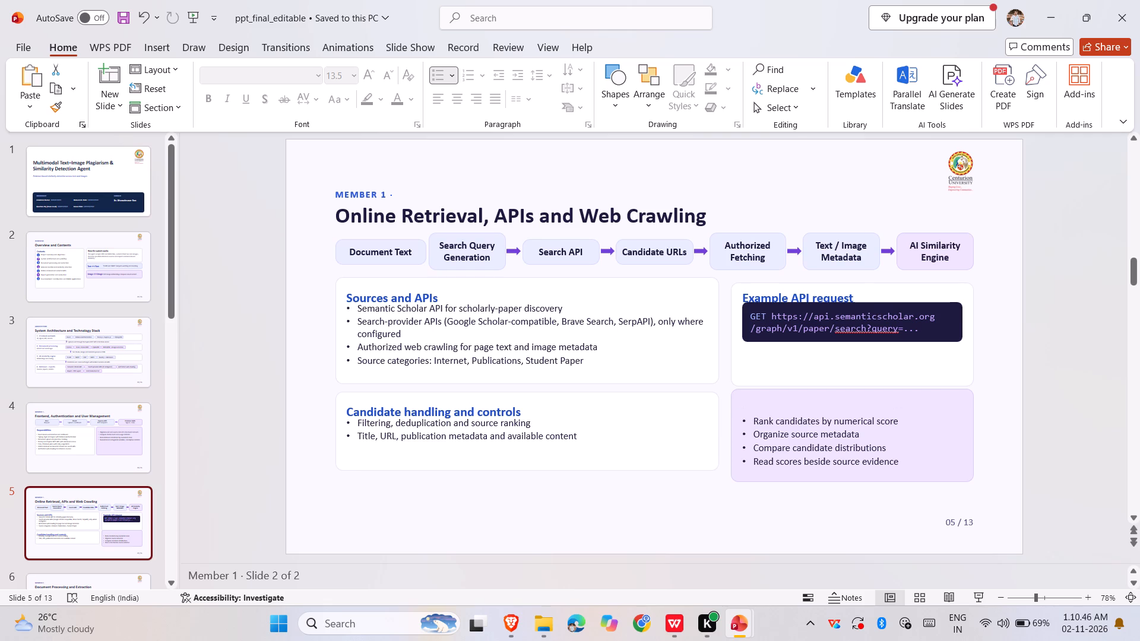
drag(861, 309, 860, 315)
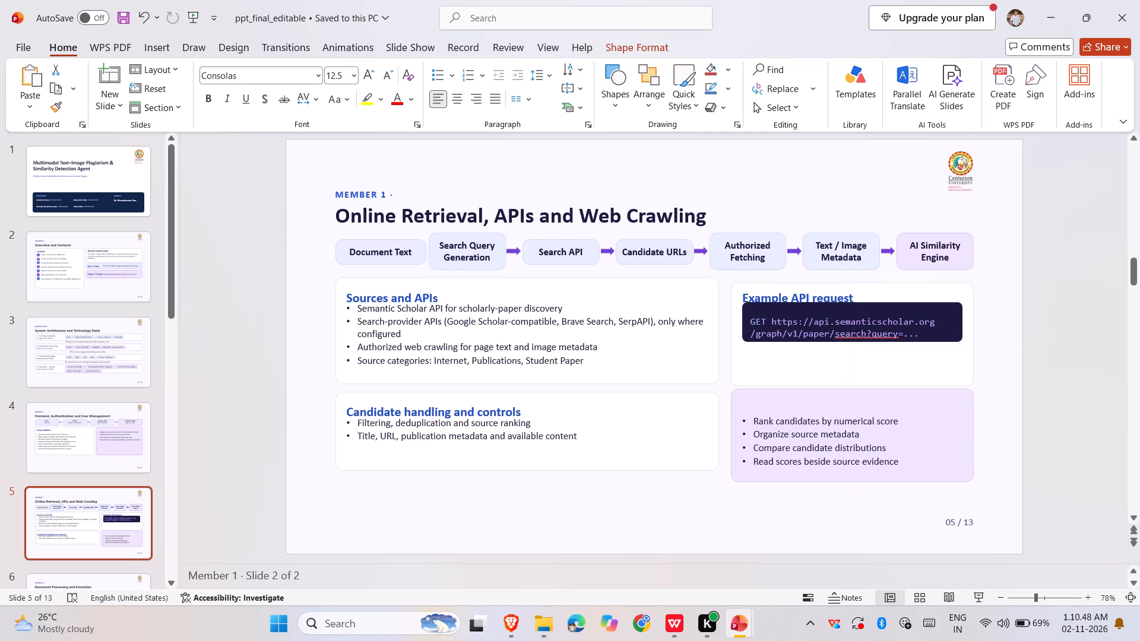
drag(860, 315, 861, 316)
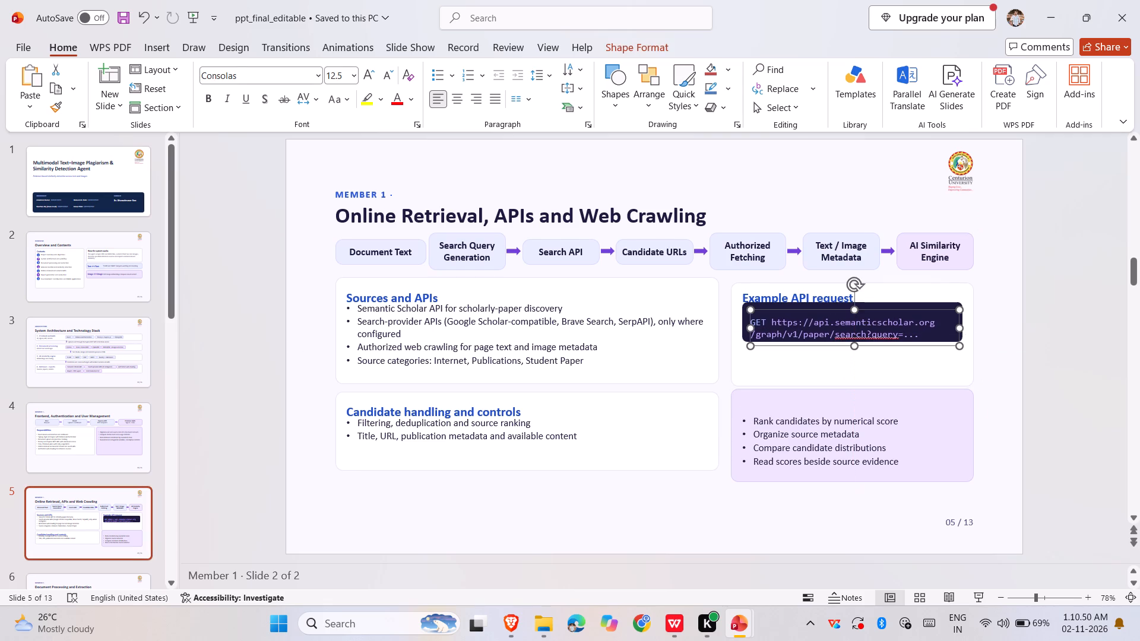
click(837, 293)
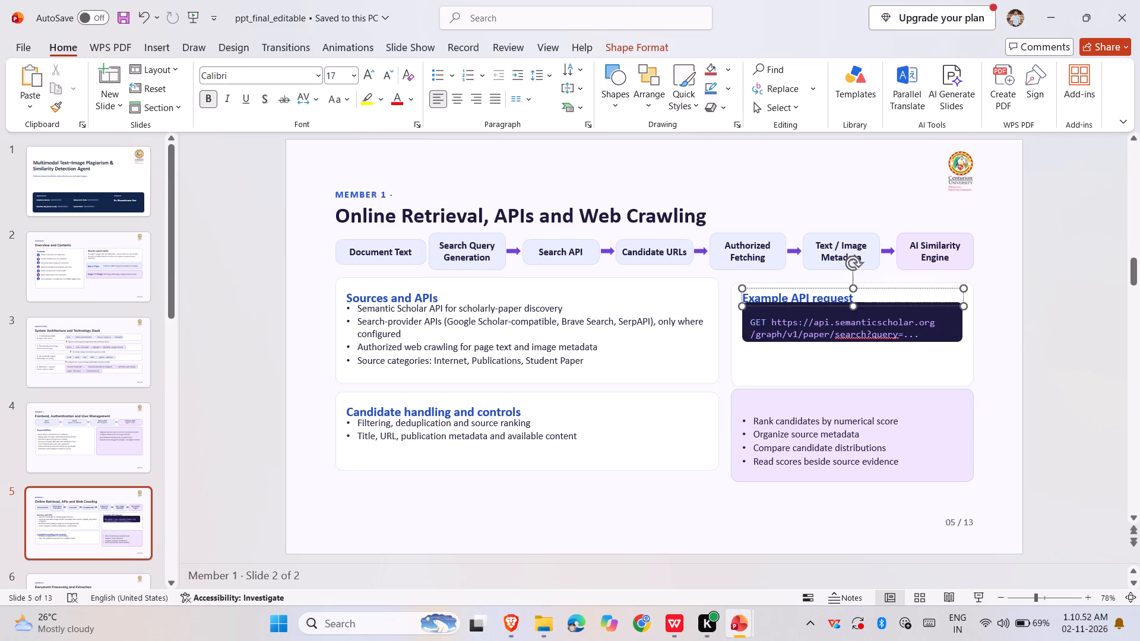
click(895, 283)
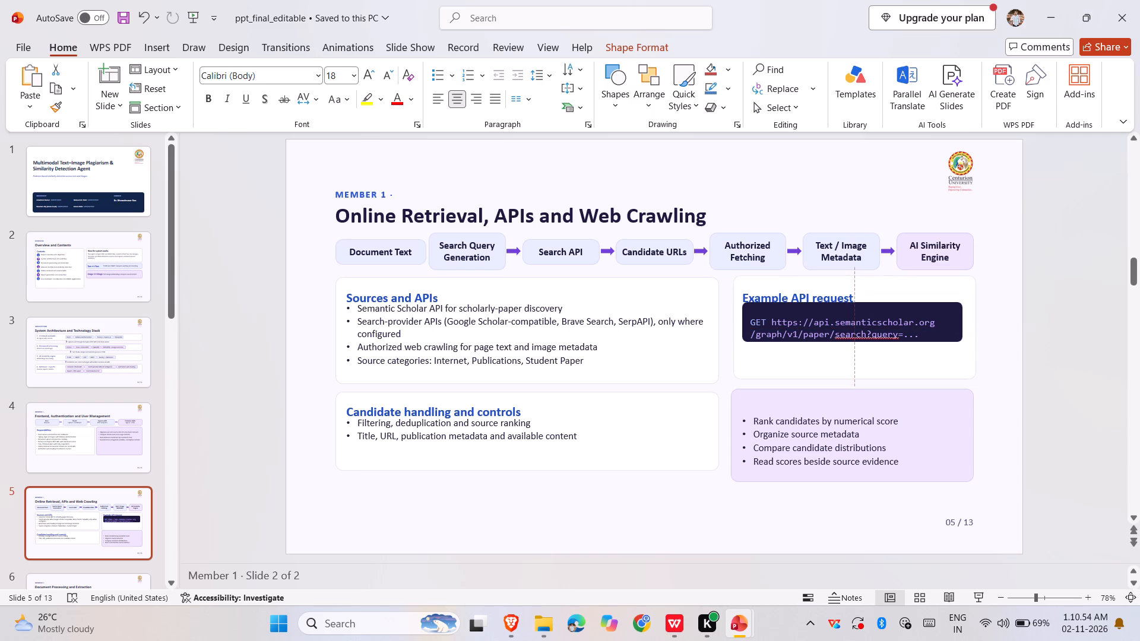
click(939, 301)
click(949, 317)
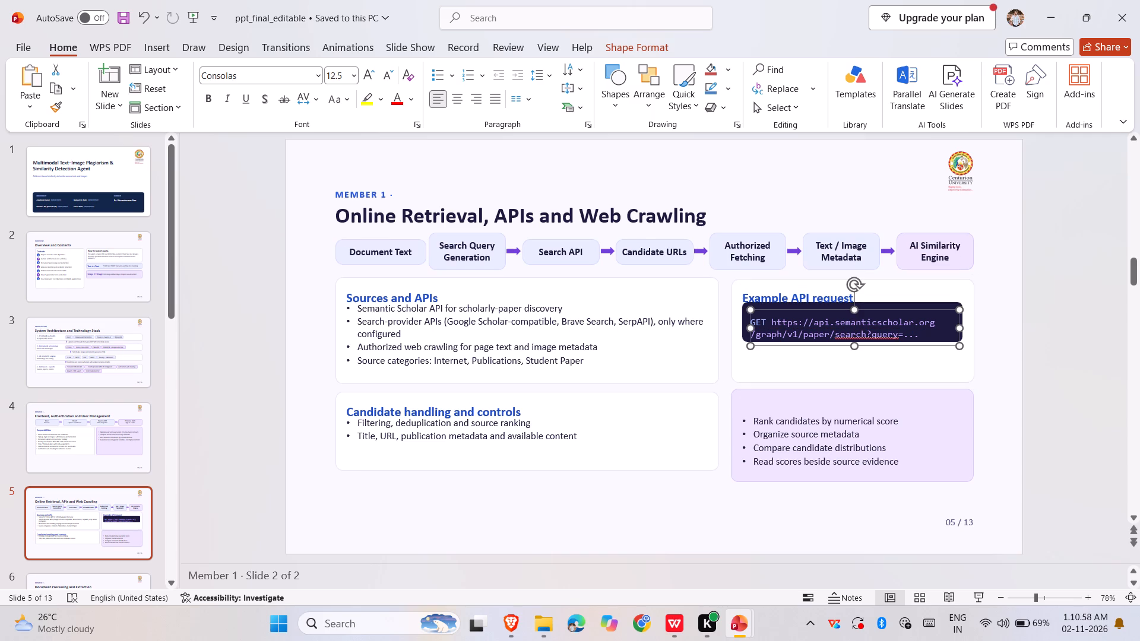
click(891, 373)
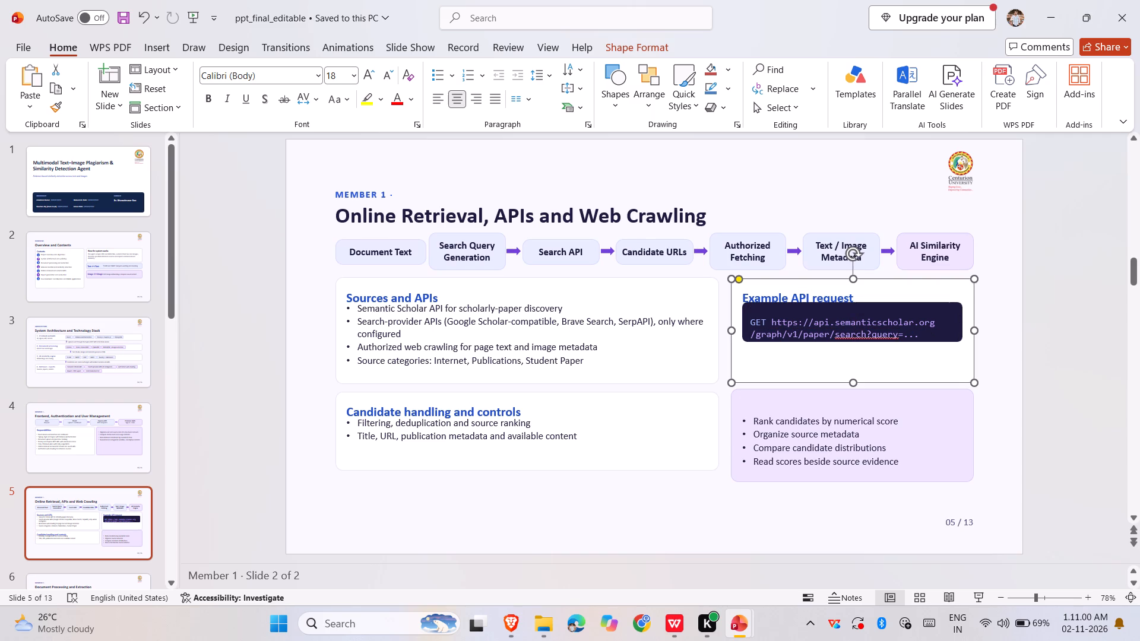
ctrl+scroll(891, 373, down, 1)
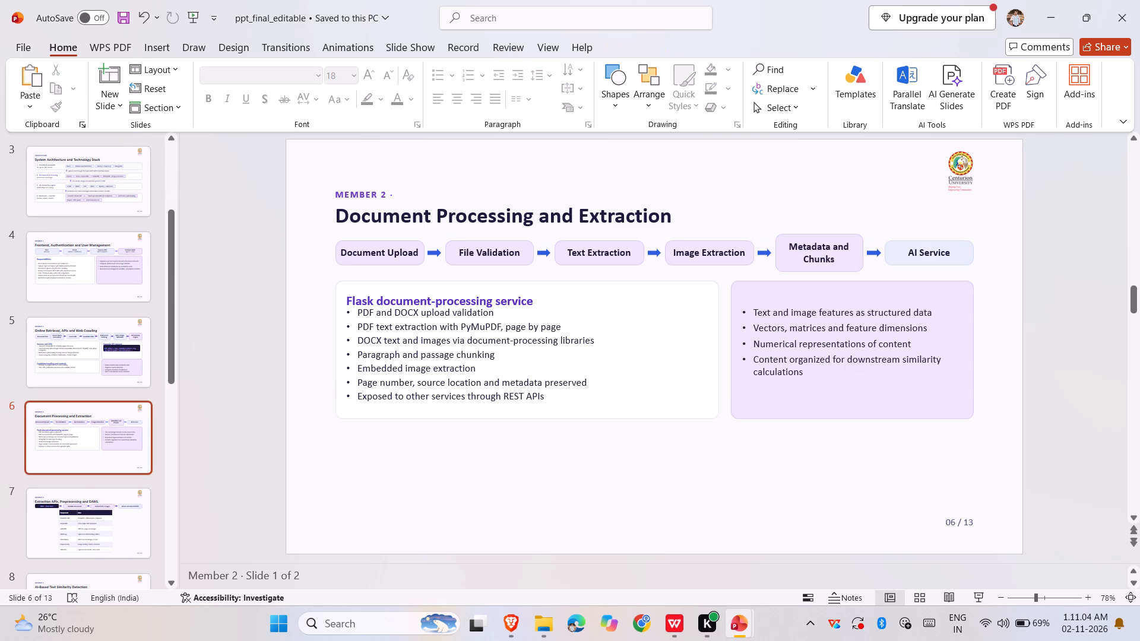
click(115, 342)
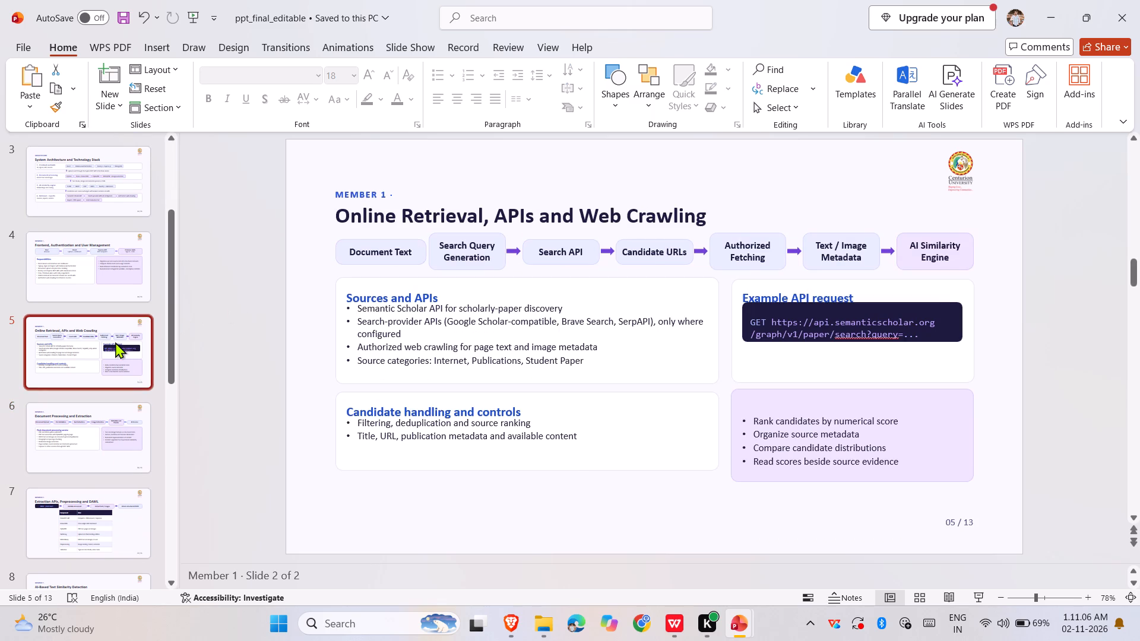
On slide 4, move the bullet text box in the purple card slightly down so it sits lower in the card.
click(109, 270)
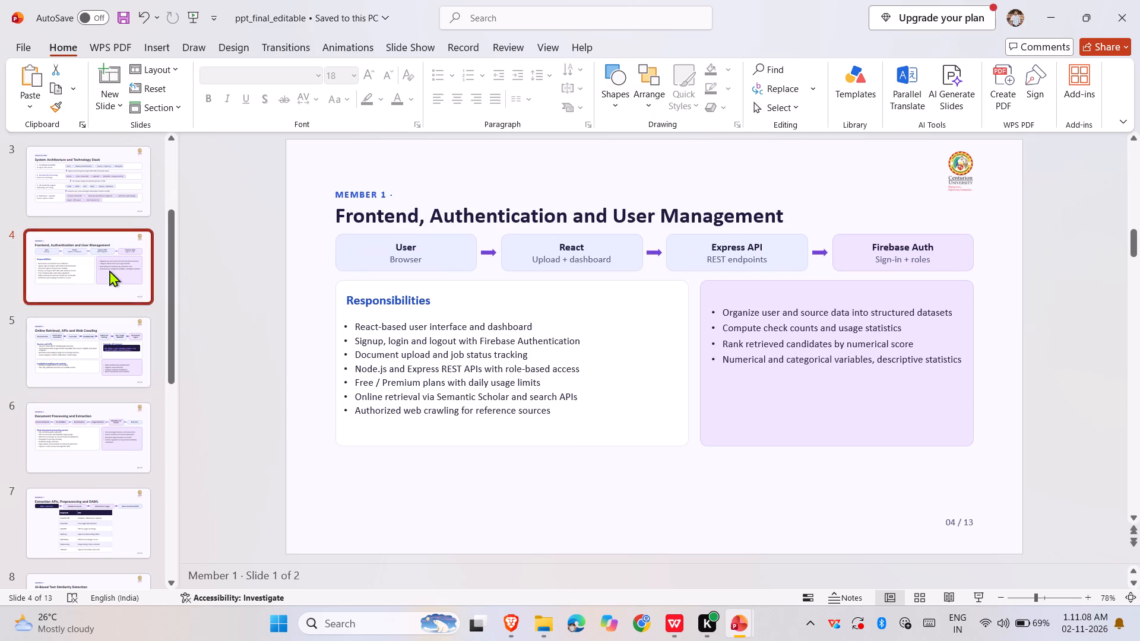
click(770, 318)
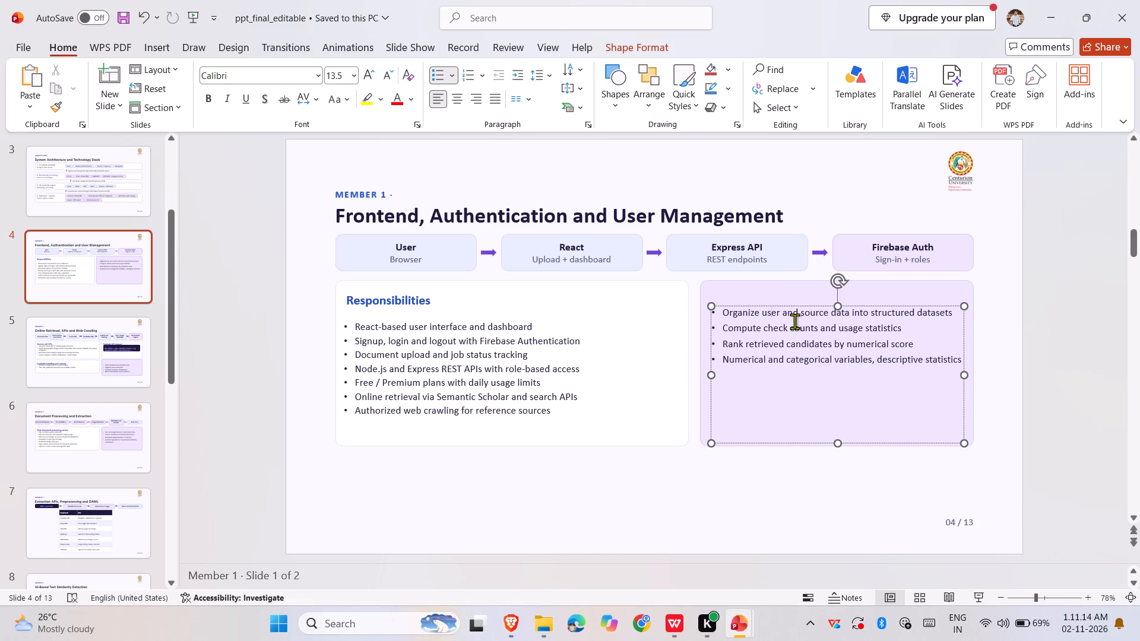
drag(802, 403, 796, 438)
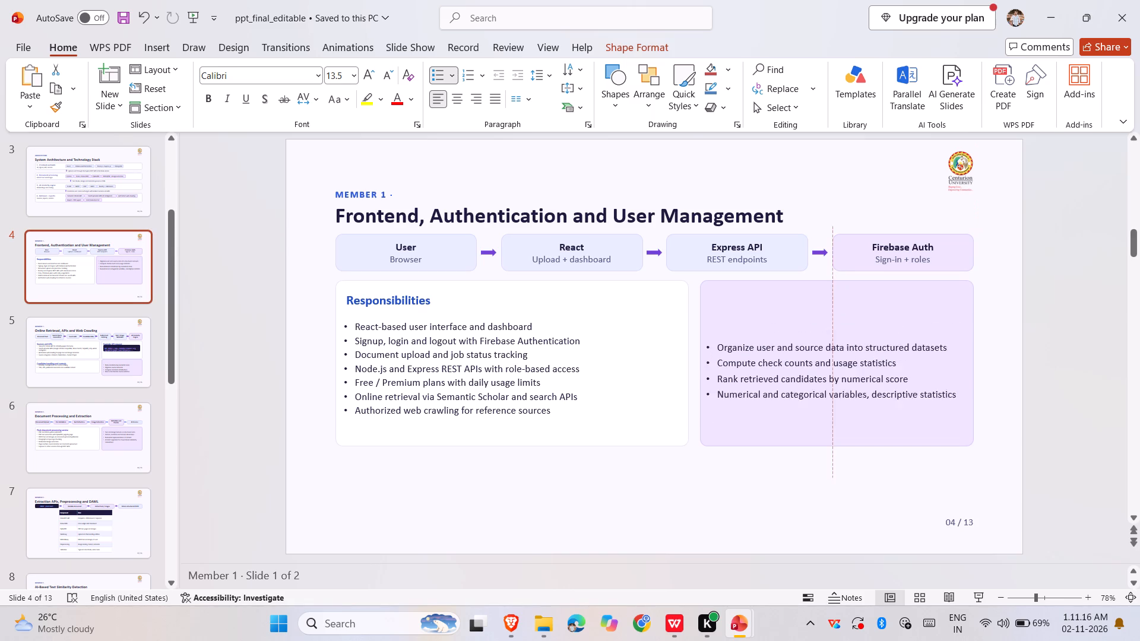
drag(796, 438, 801, 430)
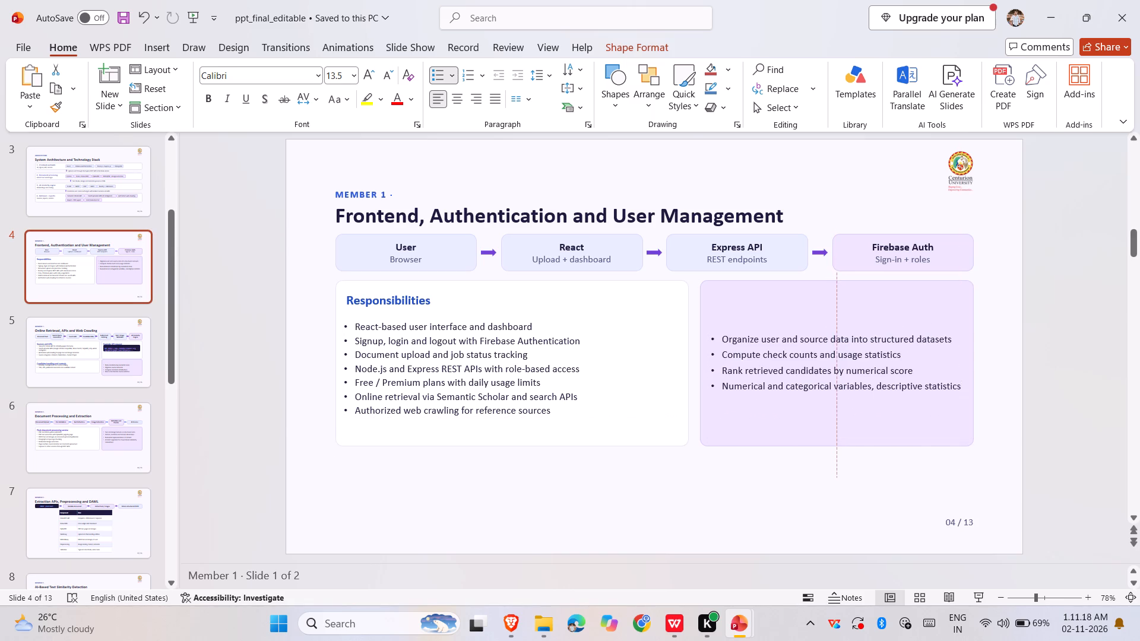
drag(801, 430, 802, 421)
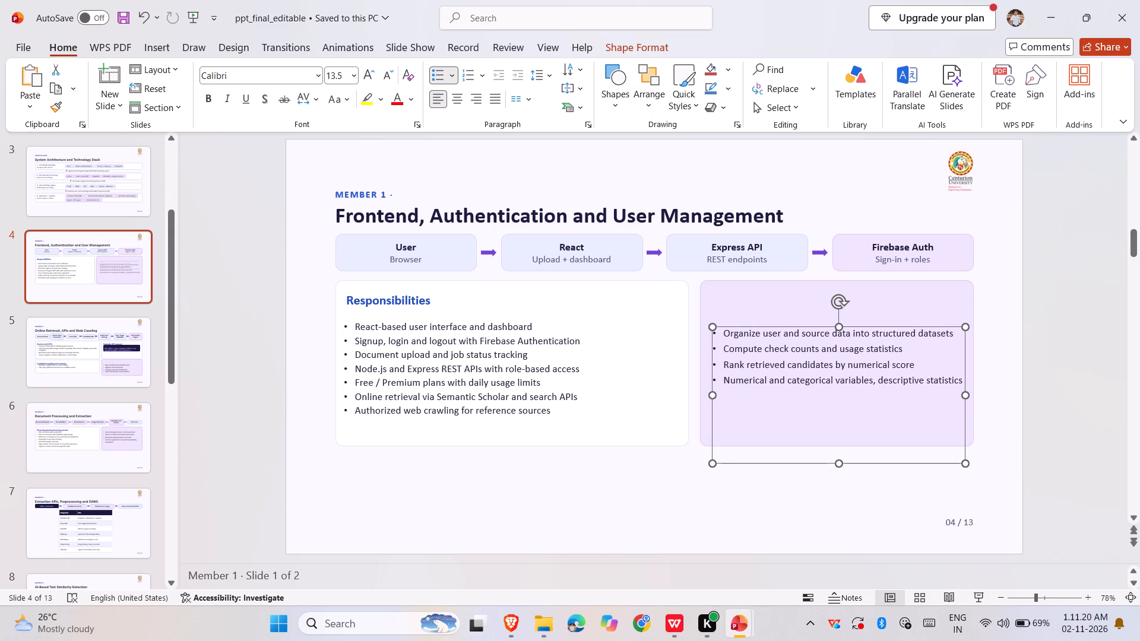
click(512, 523)
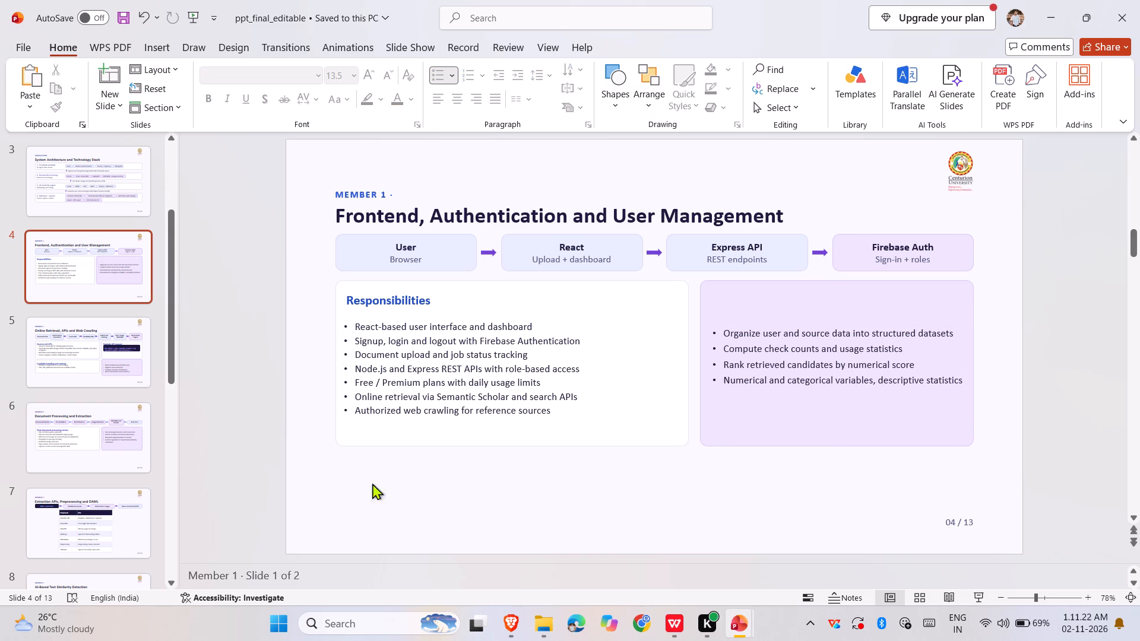
On slide 11, delete the Precision, Recall and F1-score formula text and its dark box from the purple card.
click(112, 417)
click(80, 504)
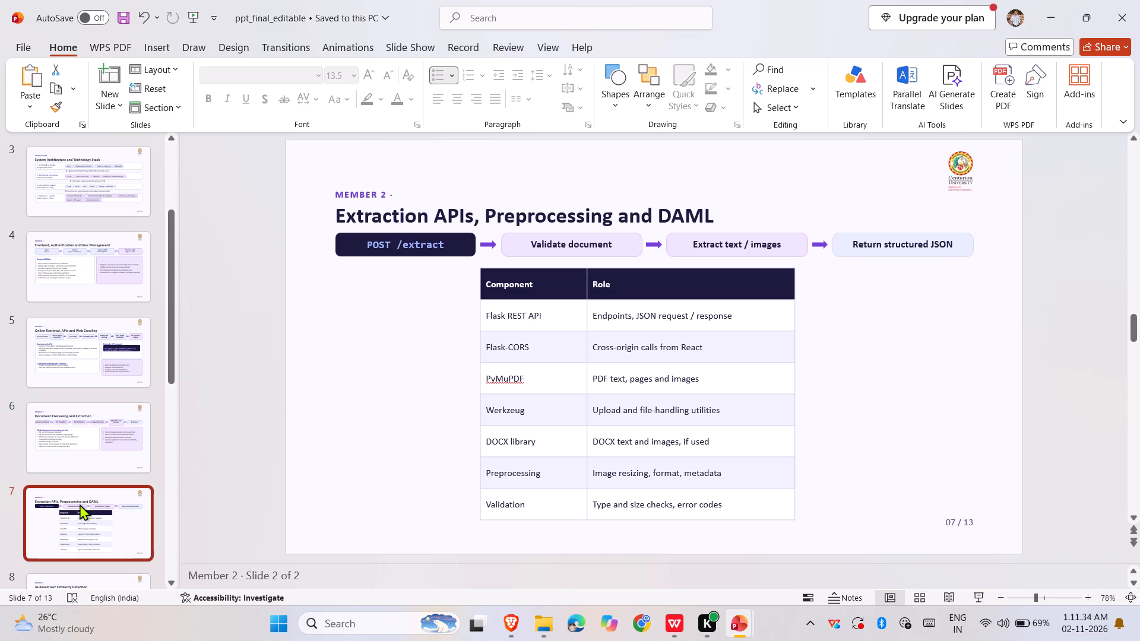
scroll(80, 504, down, 5)
click(83, 495)
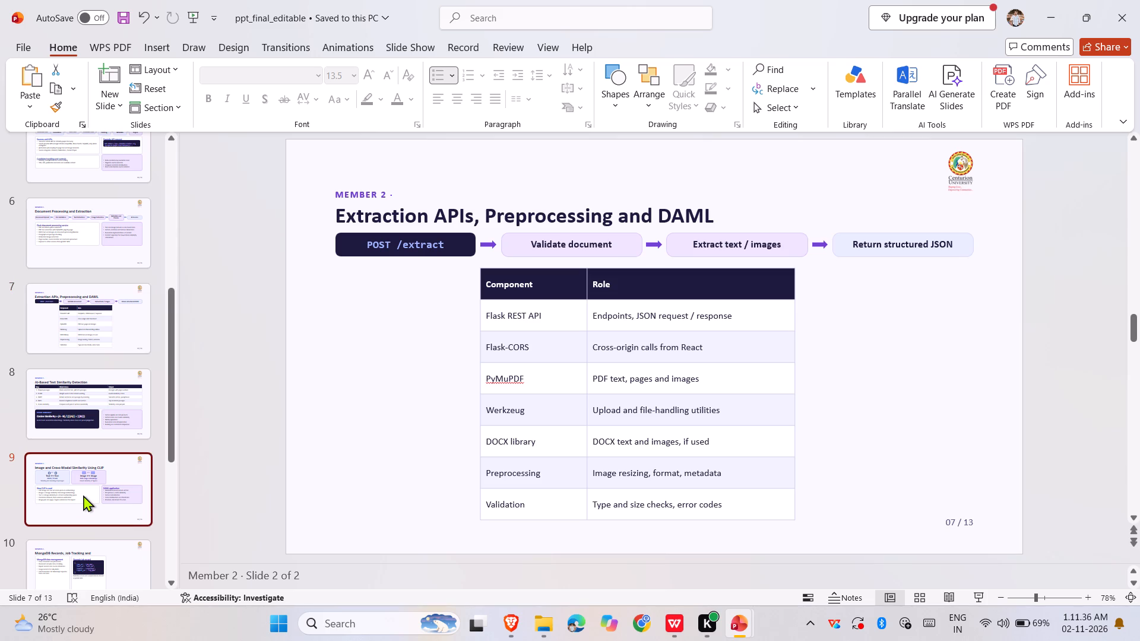
scroll(83, 495, down, 5)
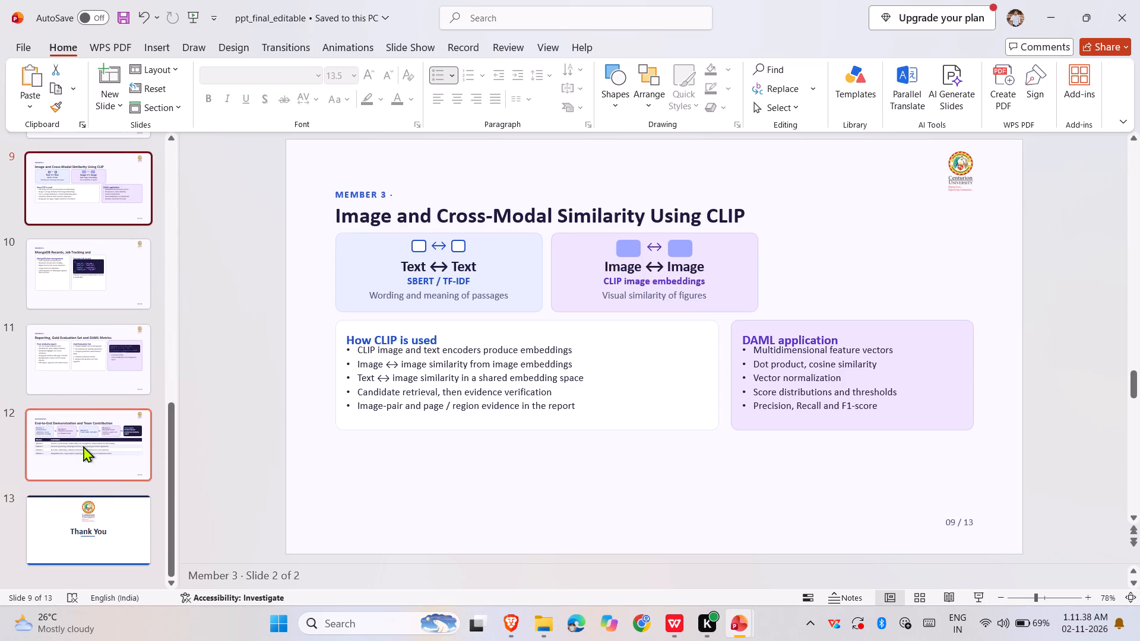
click(80, 375)
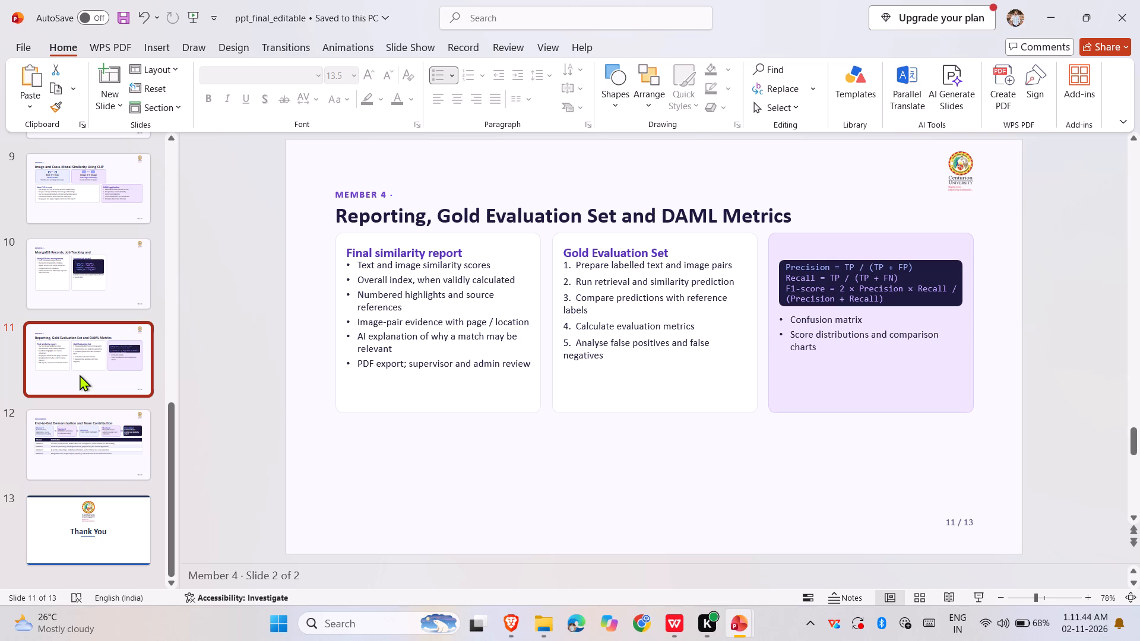
click(809, 288)
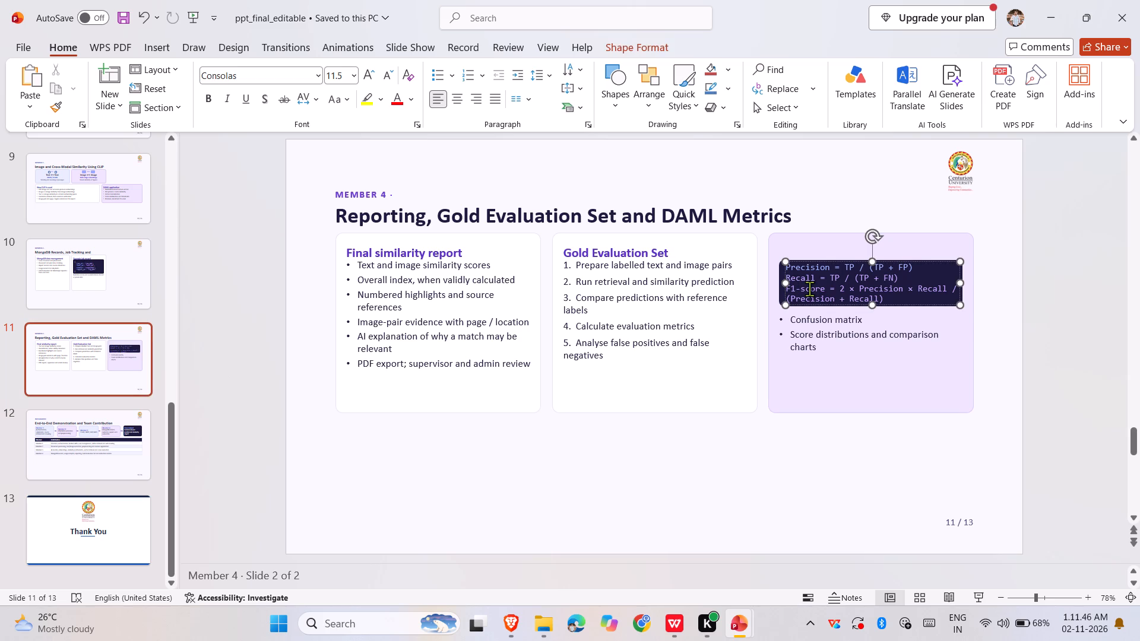
key(BackSpace)
click(876, 263)
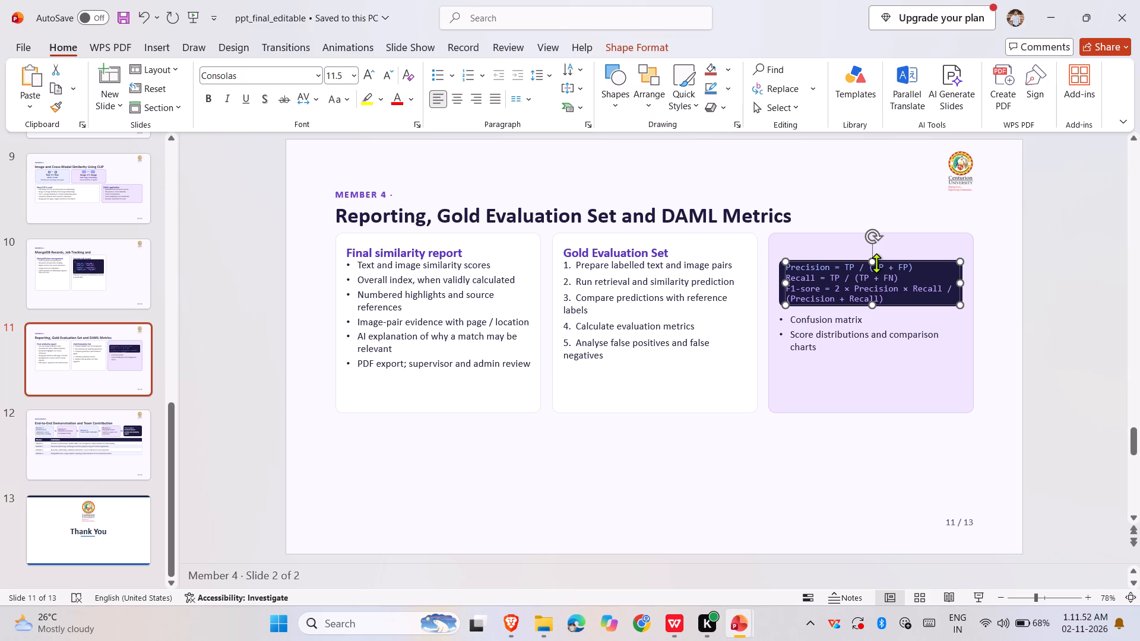
key(BackSpace)
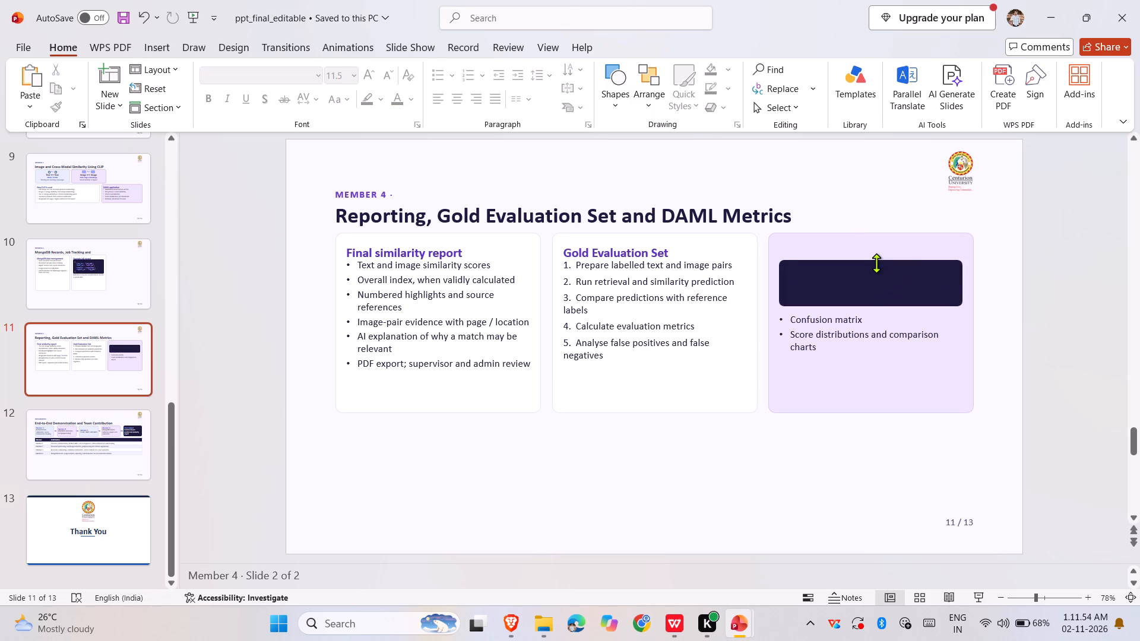
click(876, 263)
key(BackSpace)
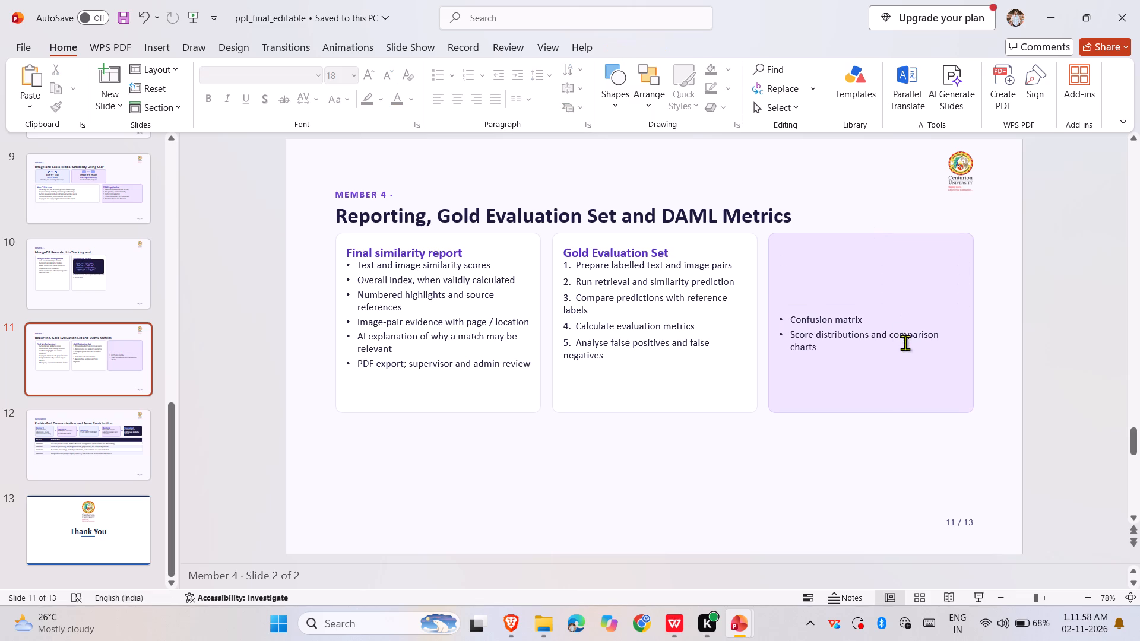
Delete the bullets "Confusion matrix" and "Score distributions and comparison charts" from the purple card on slide 11.
click(846, 355)
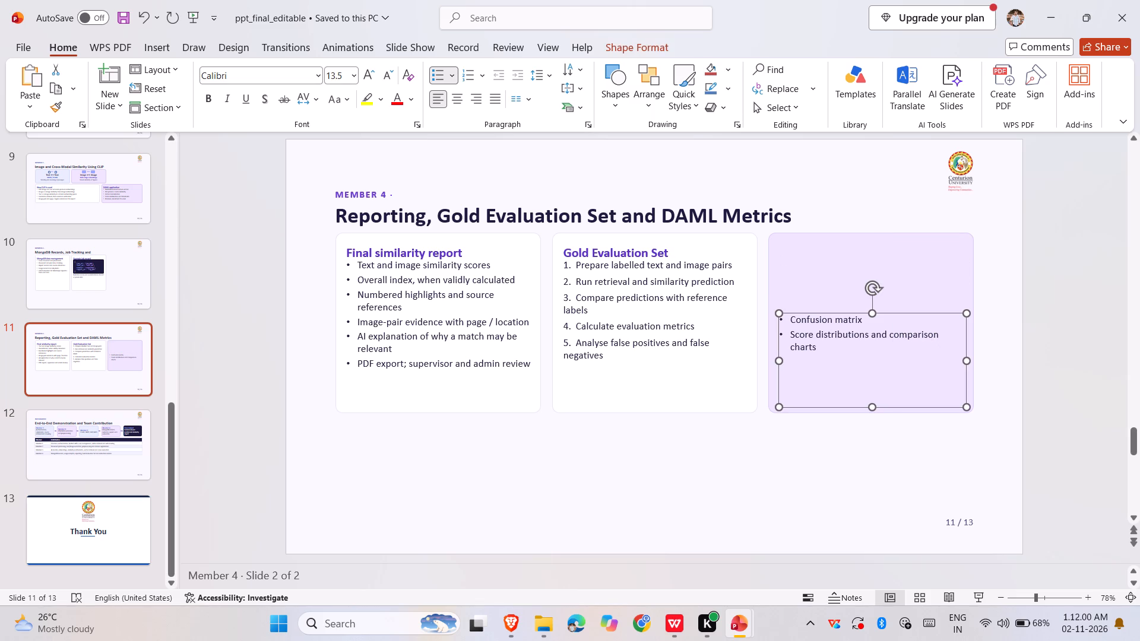
click(823, 348)
key(BackSpace)
key(BackSpace)
key(BackSpace)
key(BackSpace)
key(BackSpace)
key(BackSpace)
key(BackSpace)
key(BackSpace)
key(BackSpace)
key(BackSpace)
key(BackSpace)
key(BackSpace)
key(BackSpace)
key(BackSpace)
key(BackSpace)
key(BackSpace)
key(BackSpace)
key(BackSpace)
key(BackSpace)
key(BackSpace)
key(BackSpace)
key(BackSpace)
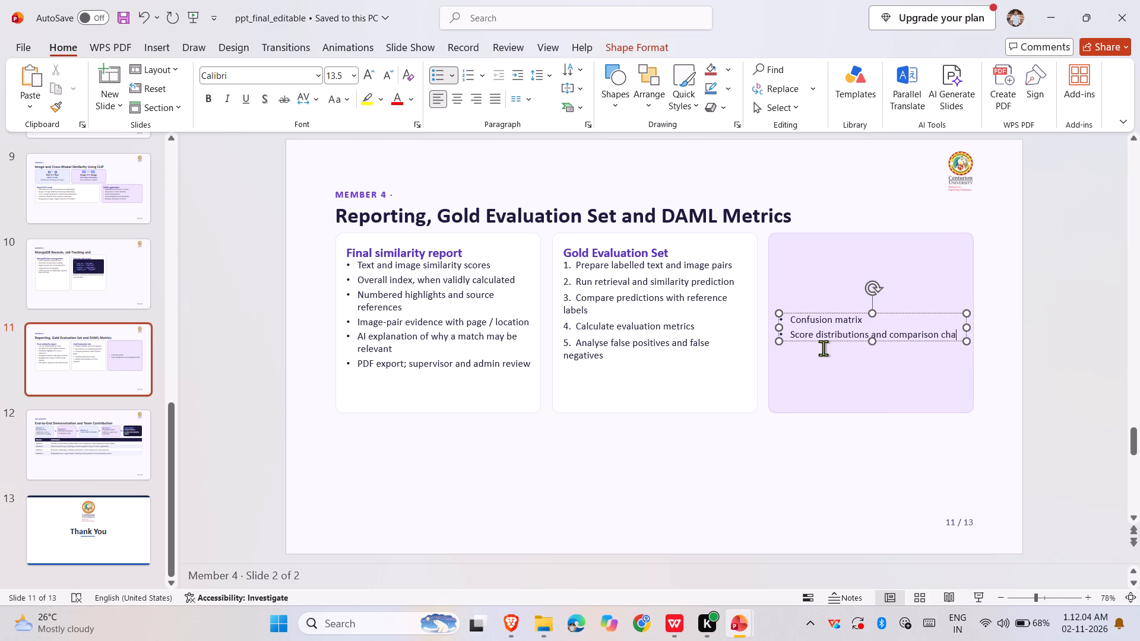
key(BackSpace)
key(BackSpace)
key(BackSpace)
key(BackSpace)
key(BackSpace)
key(BackSpace)
key(BackSpace)
key(BackSpace)
key(BackSpace)
key(BackSpace)
key(BackSpace)
key(BackSpace)
key(BackSpace)
key(BackSpace)
key(BackSpace)
key(BackSpace)
key(BackSpace)
key(BackSpace)
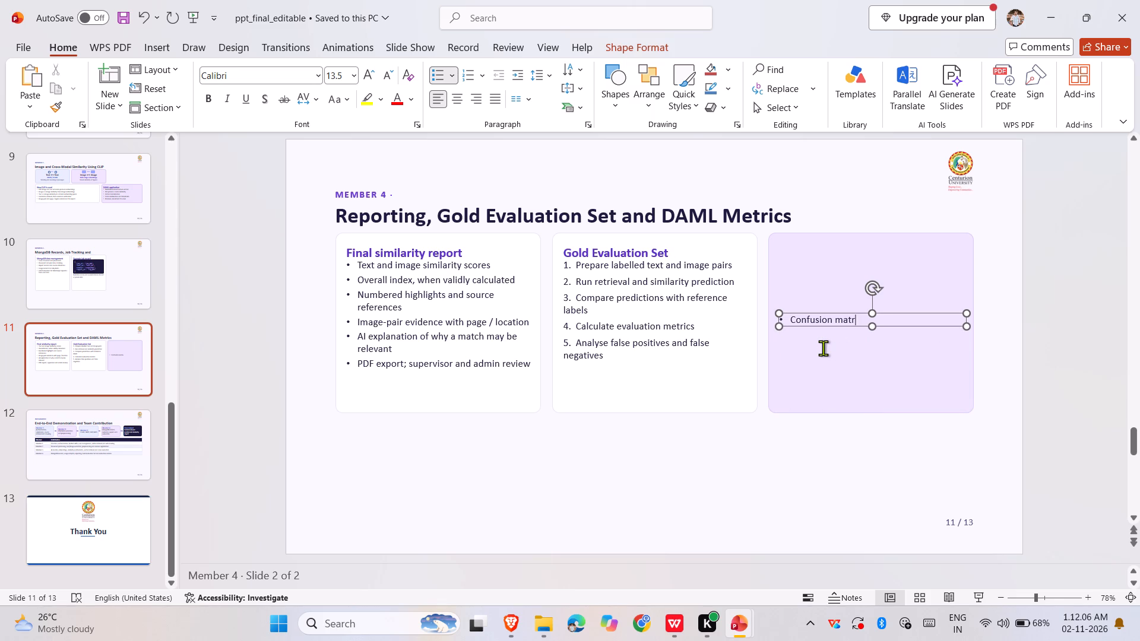
key(BackSpace)
Remove "DAML Metrics" from the end of the slide 11 title, keeping "Reporting, Gold Evaluation Set and".
click(799, 211)
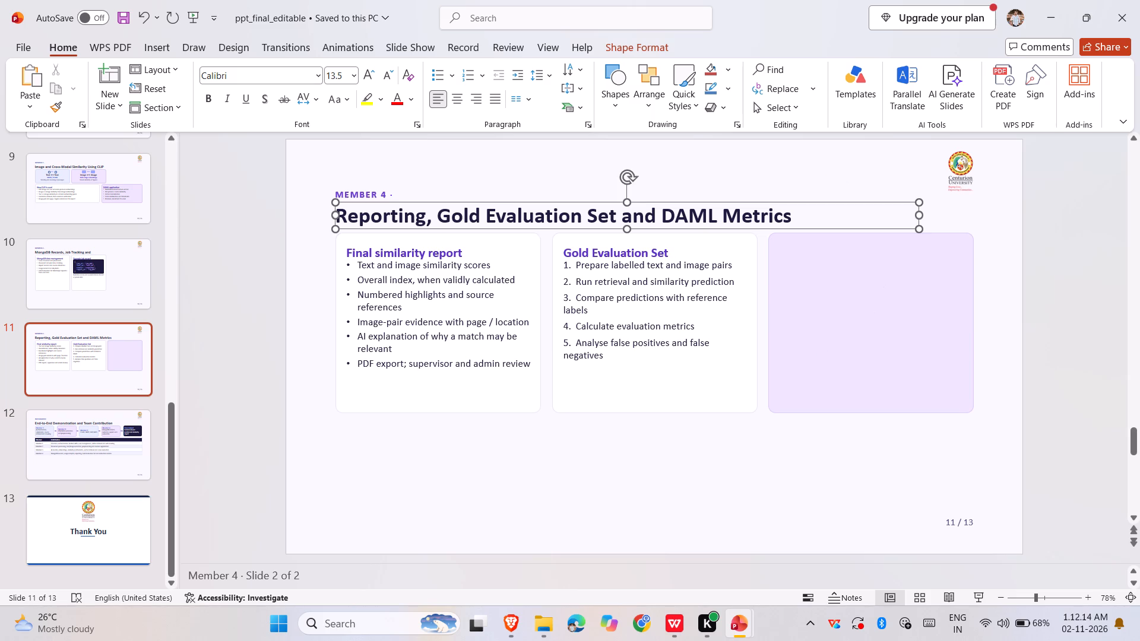
click(787, 221)
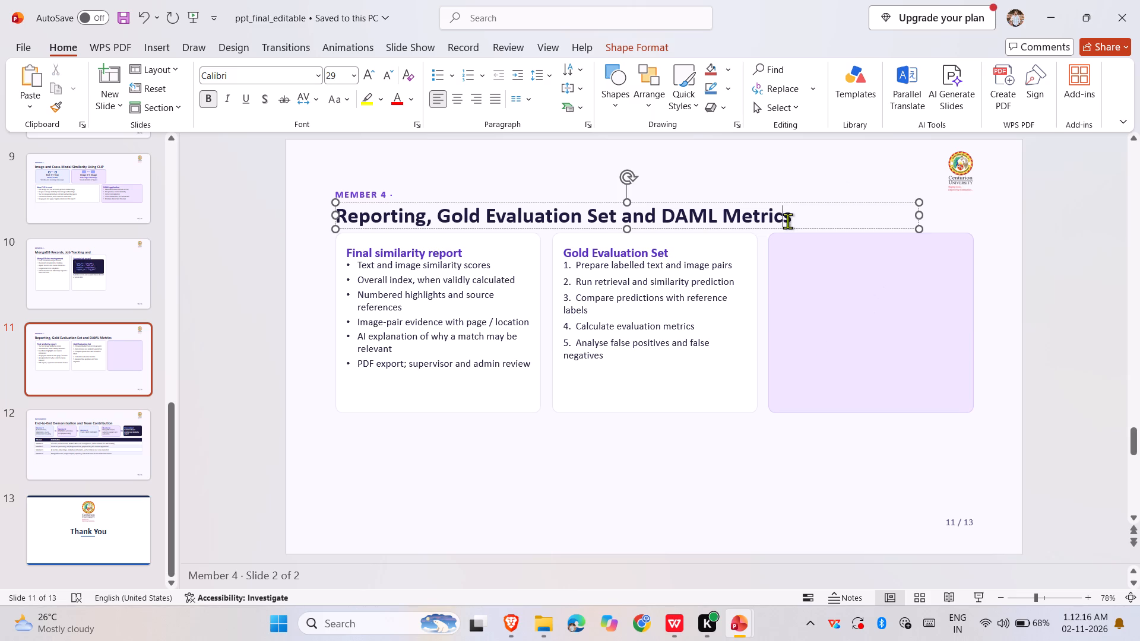
key(Right)
key(BackSpace)
key(BackSpace)
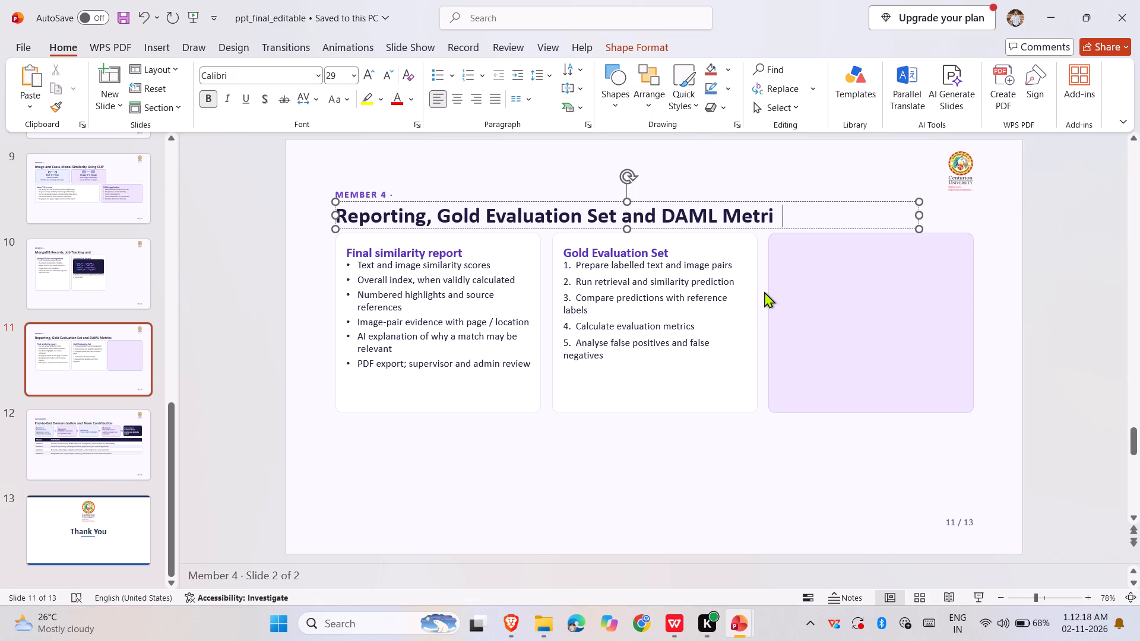
key(BackSpace)
key(BackSpace)
key(BackSpace)
key(BackSpace)
key(BackSpace)
key(BackSpace)
key(BackSpace)
key(BackSpace)
key(BackSpace)
key(BackSpace)
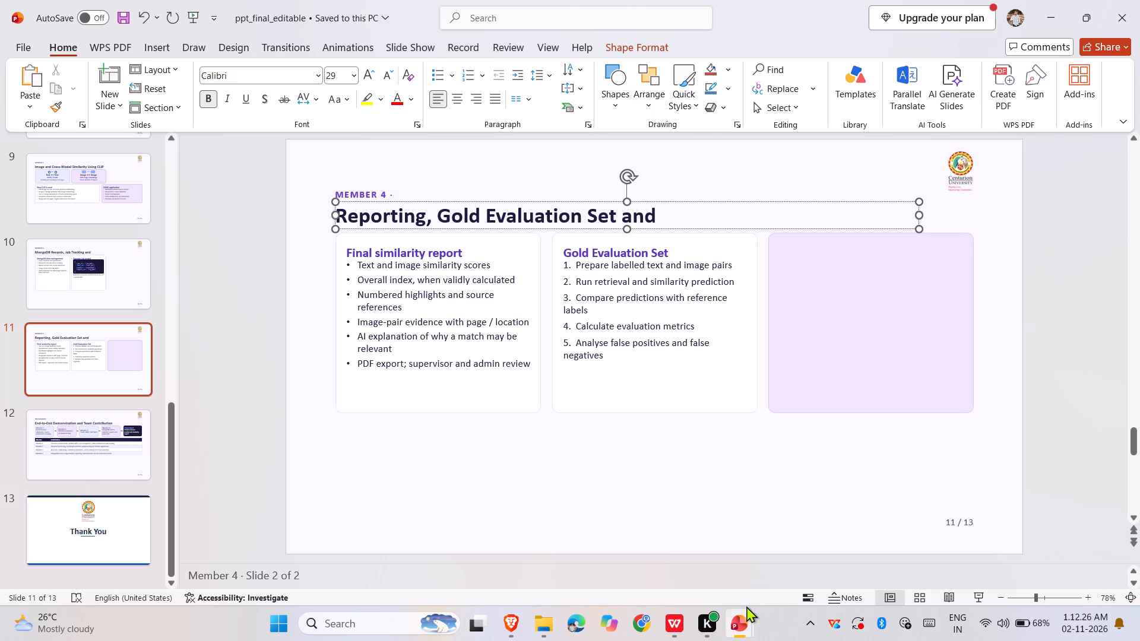
Copy "PDF Document Viewer" from slide 13 of mkp daml final.pptx in WPS Office and paste it at the end of the PowerPoint deck's slide 11 title.
click(676, 624)
click(675, 625)
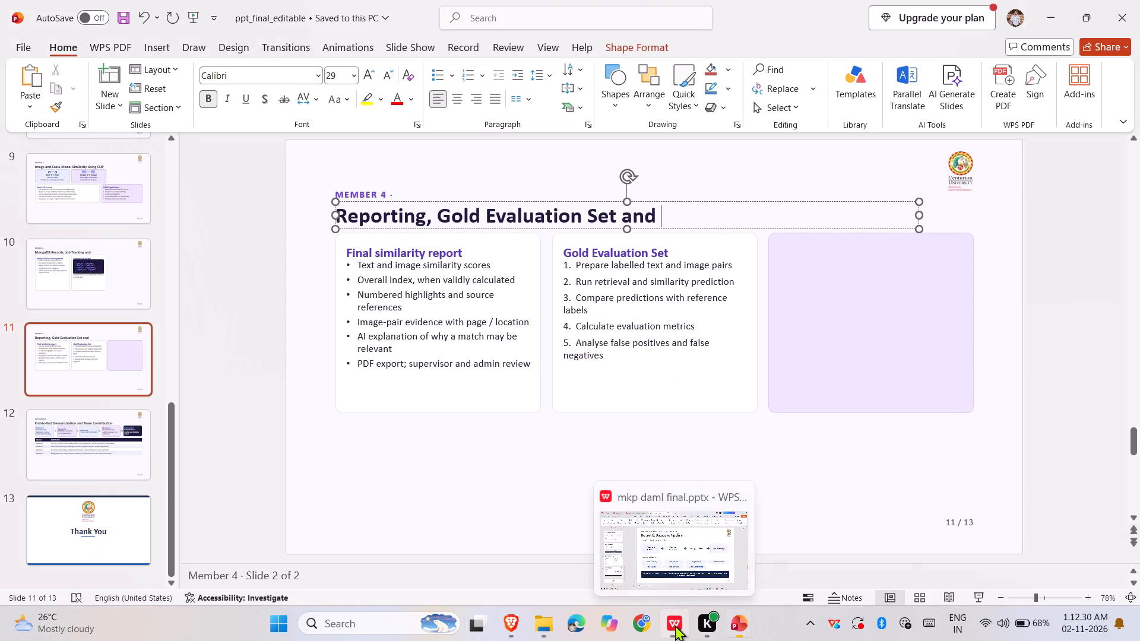
click(675, 625)
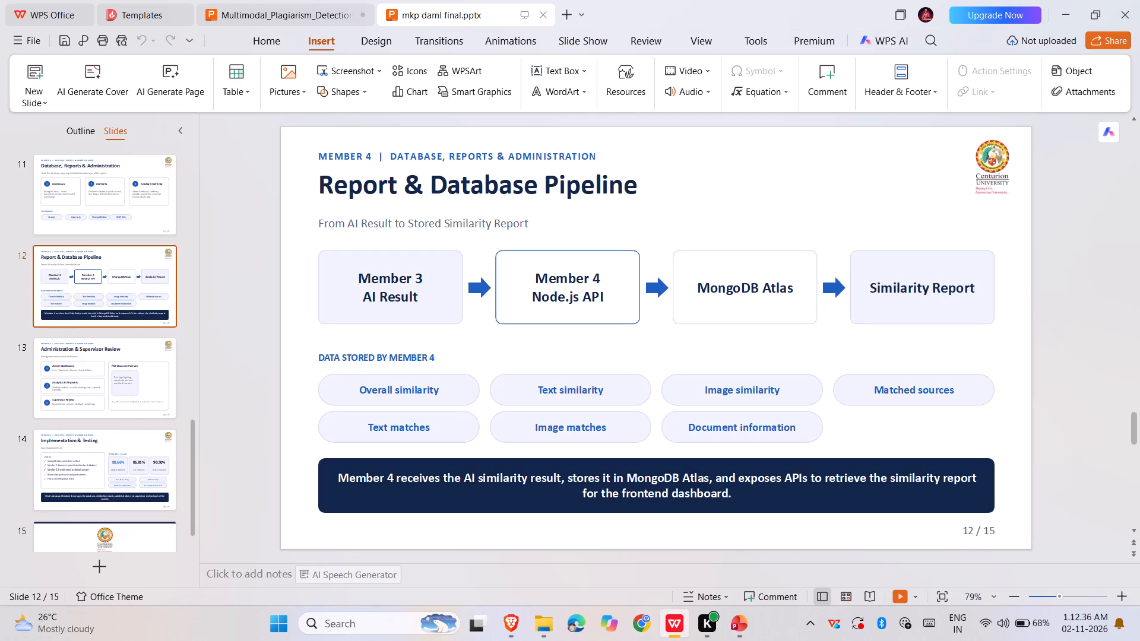
click(135, 375)
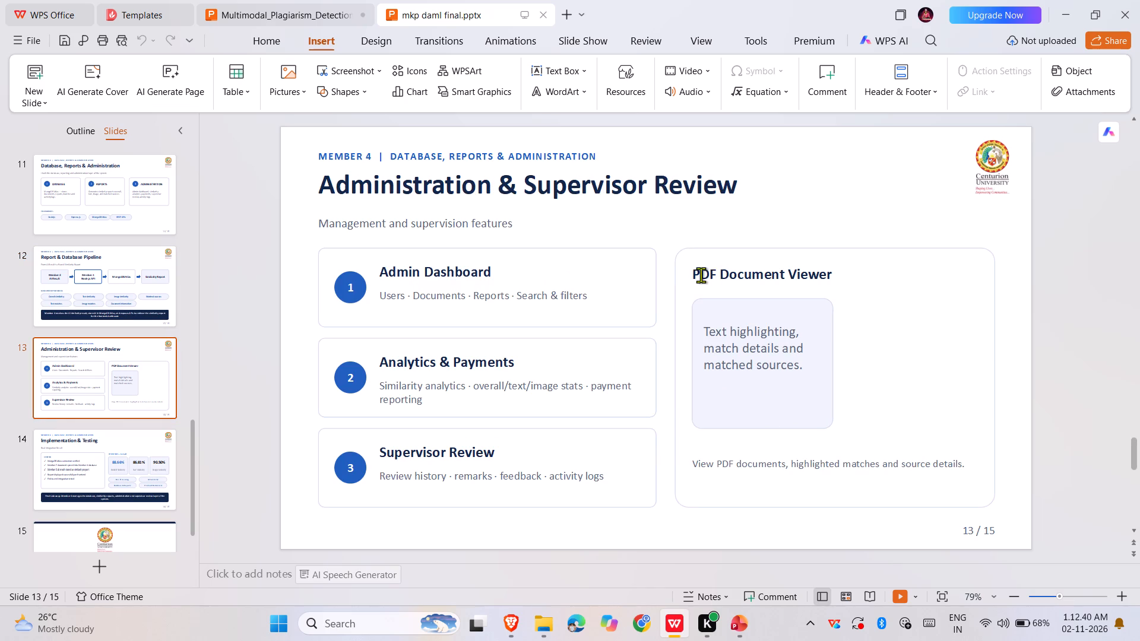
drag(694, 275, 836, 287)
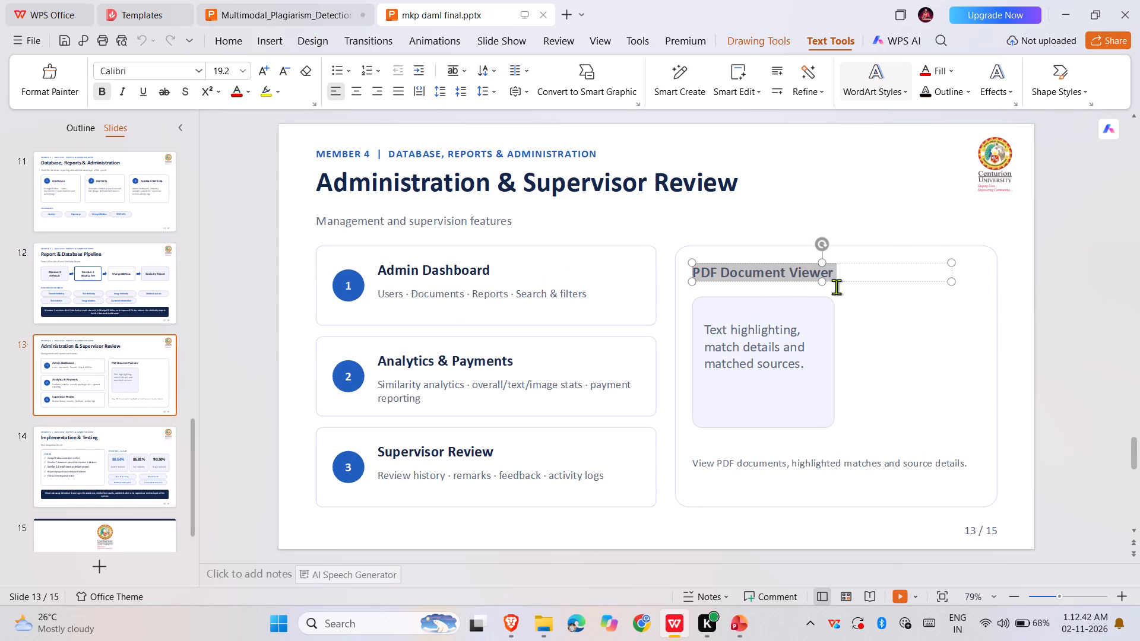
drag(836, 287, 838, 287)
click(838, 287)
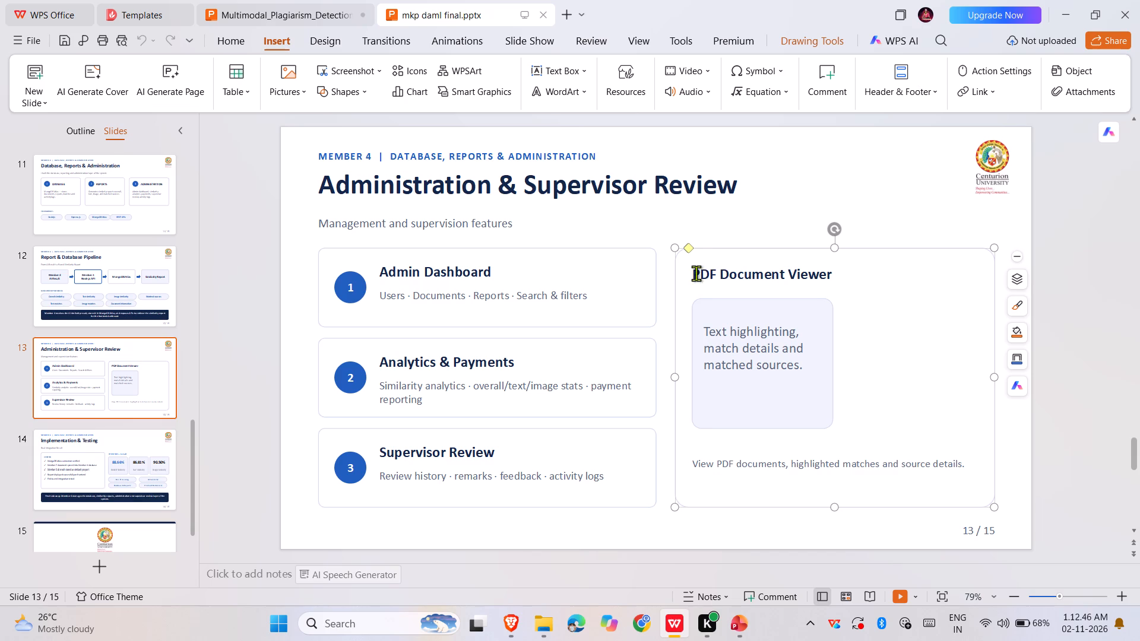
drag(693, 273, 853, 280)
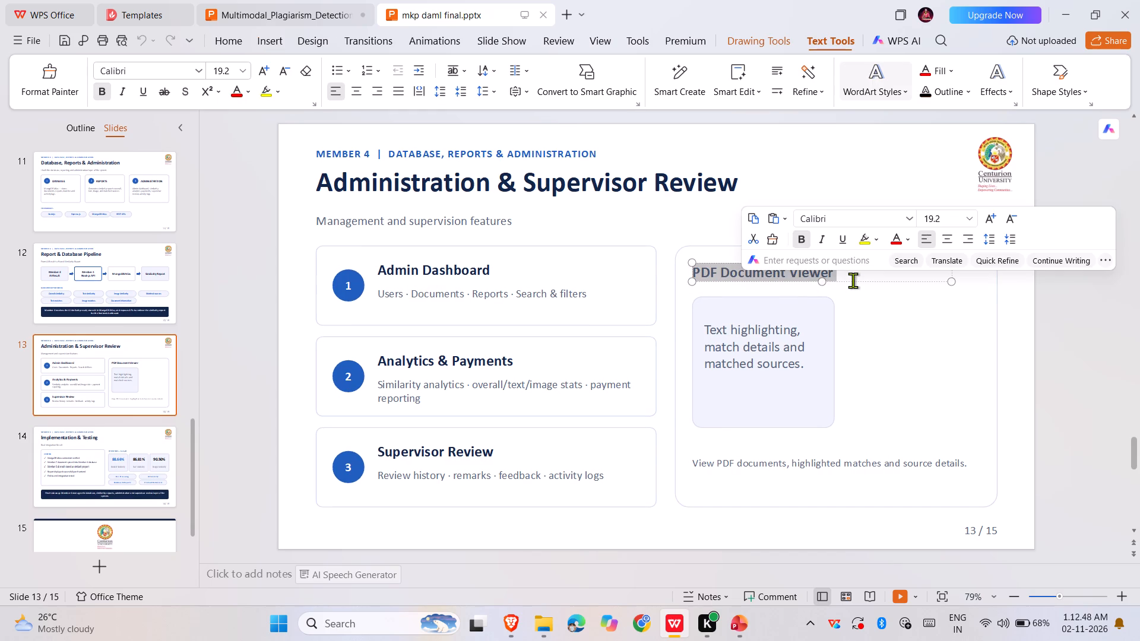
key(ctrl+c)
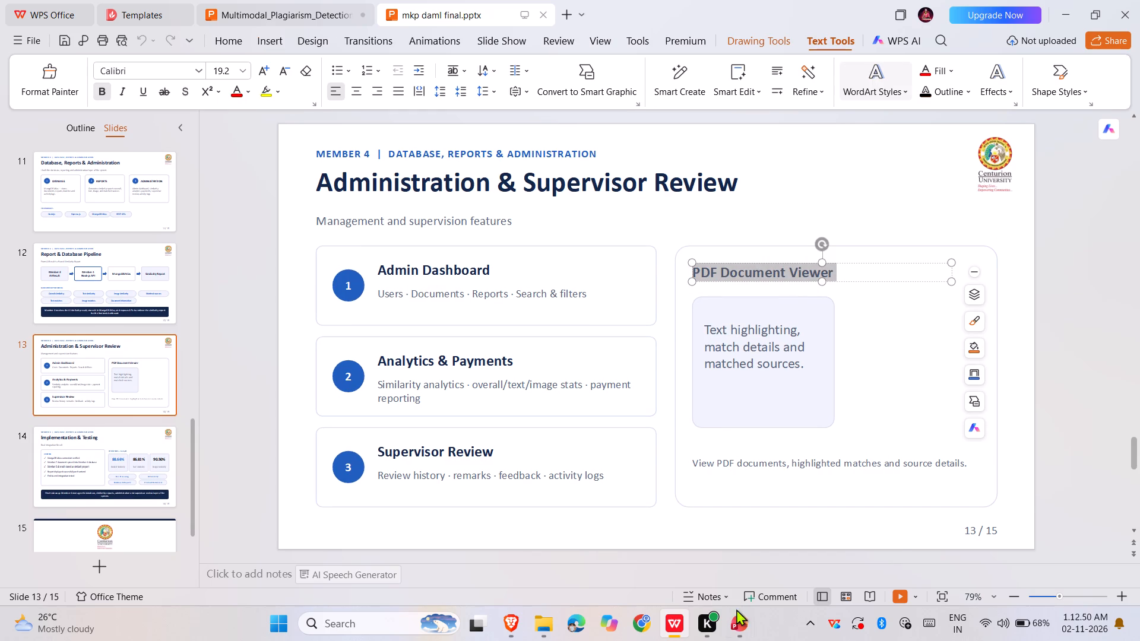
click(806, 554)
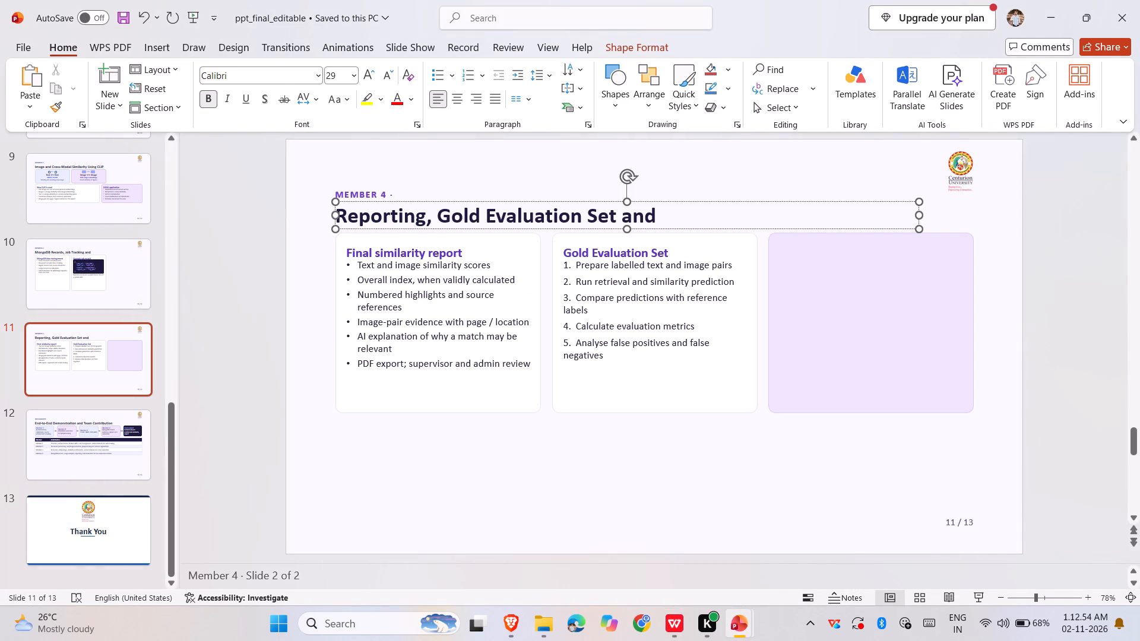
key(ctrl+v)
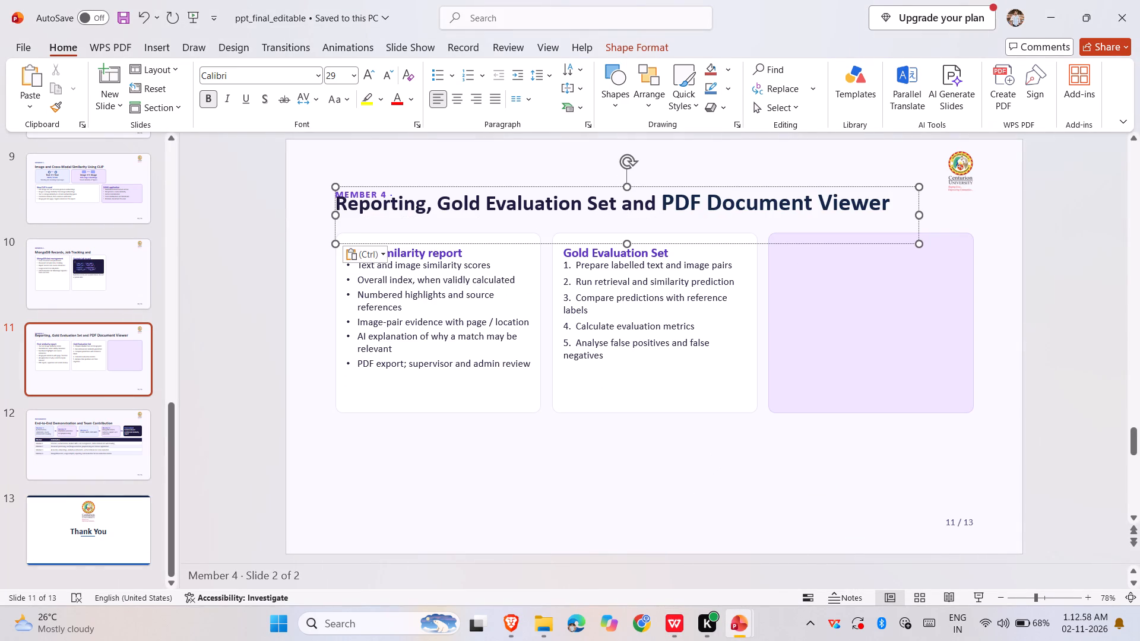
click(665, 205)
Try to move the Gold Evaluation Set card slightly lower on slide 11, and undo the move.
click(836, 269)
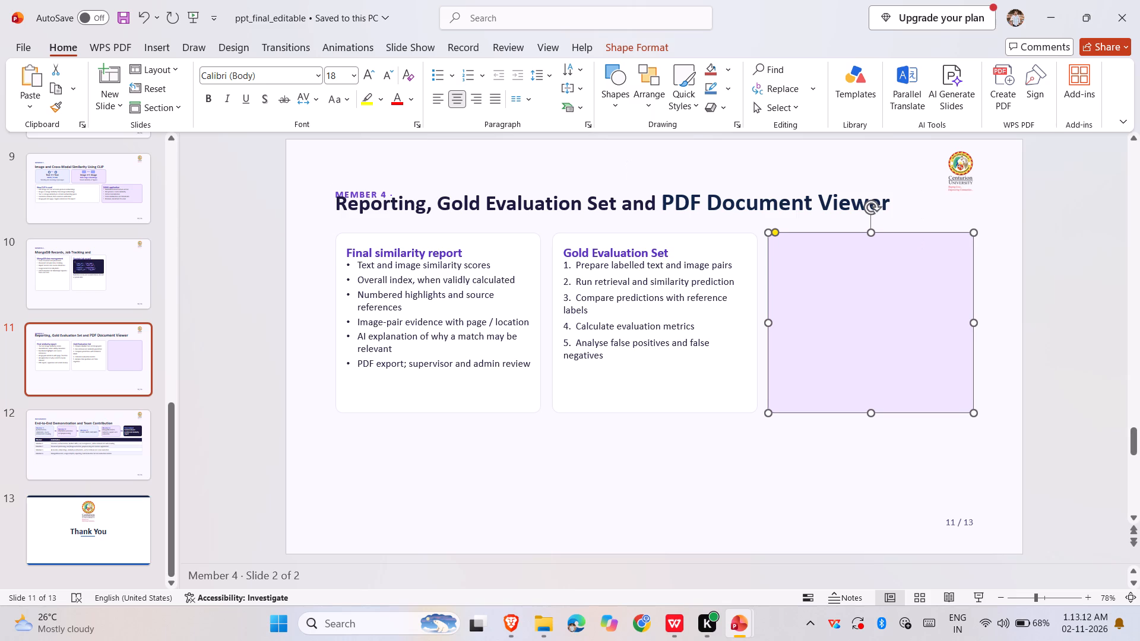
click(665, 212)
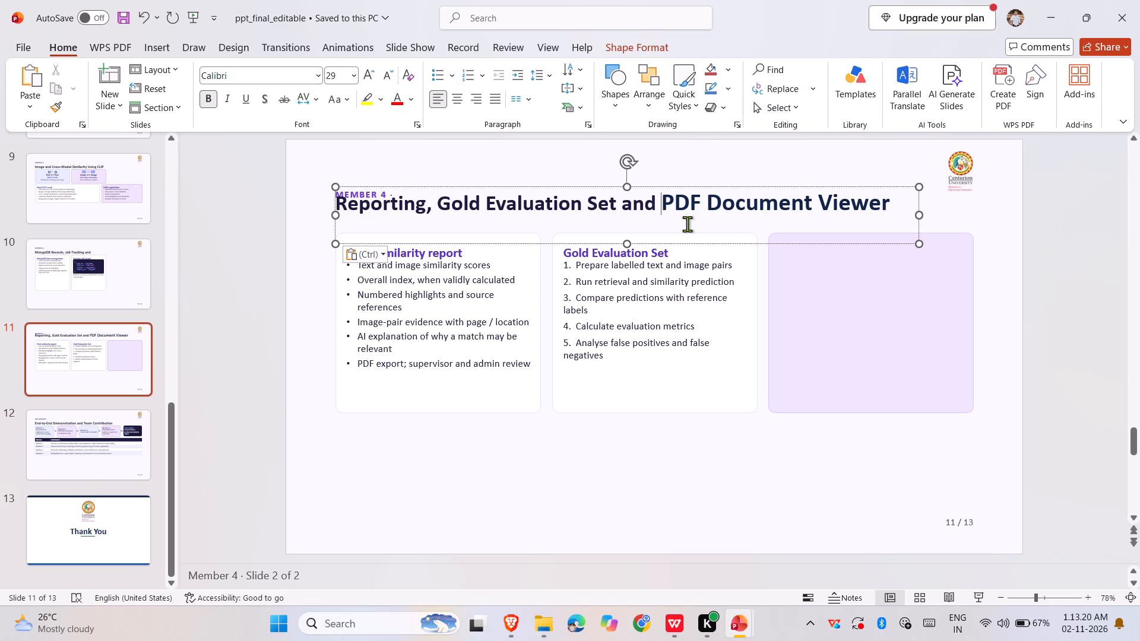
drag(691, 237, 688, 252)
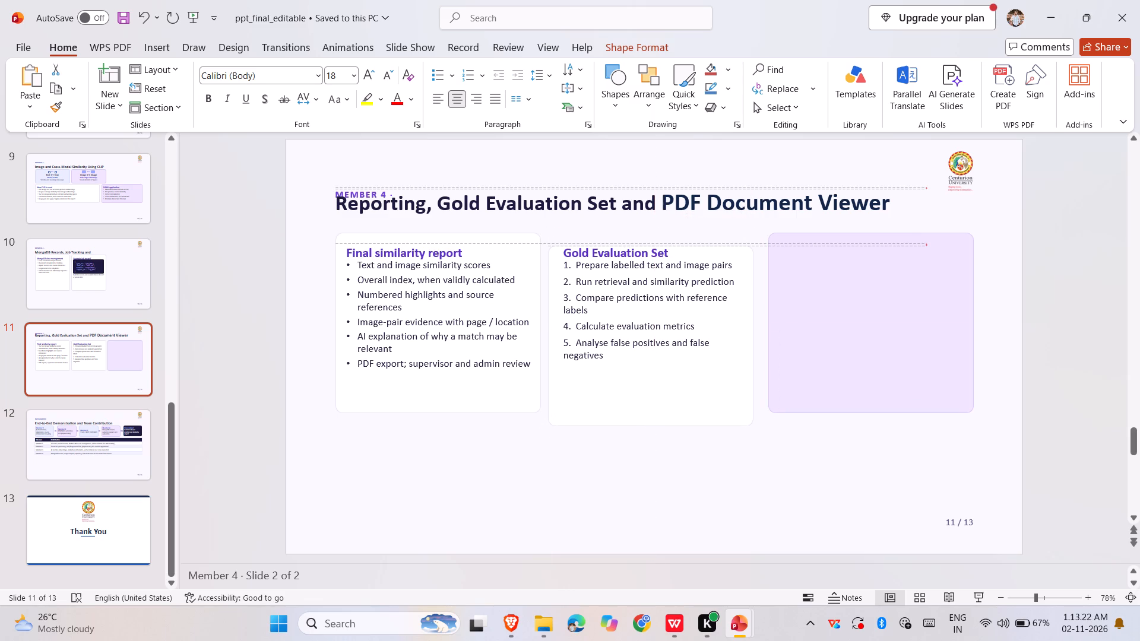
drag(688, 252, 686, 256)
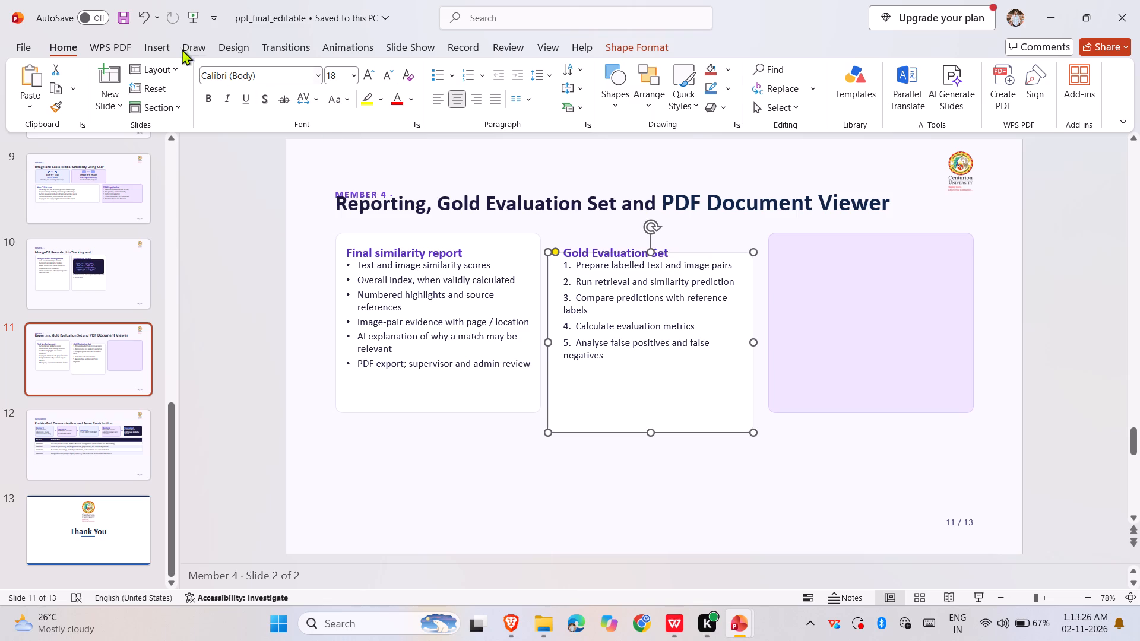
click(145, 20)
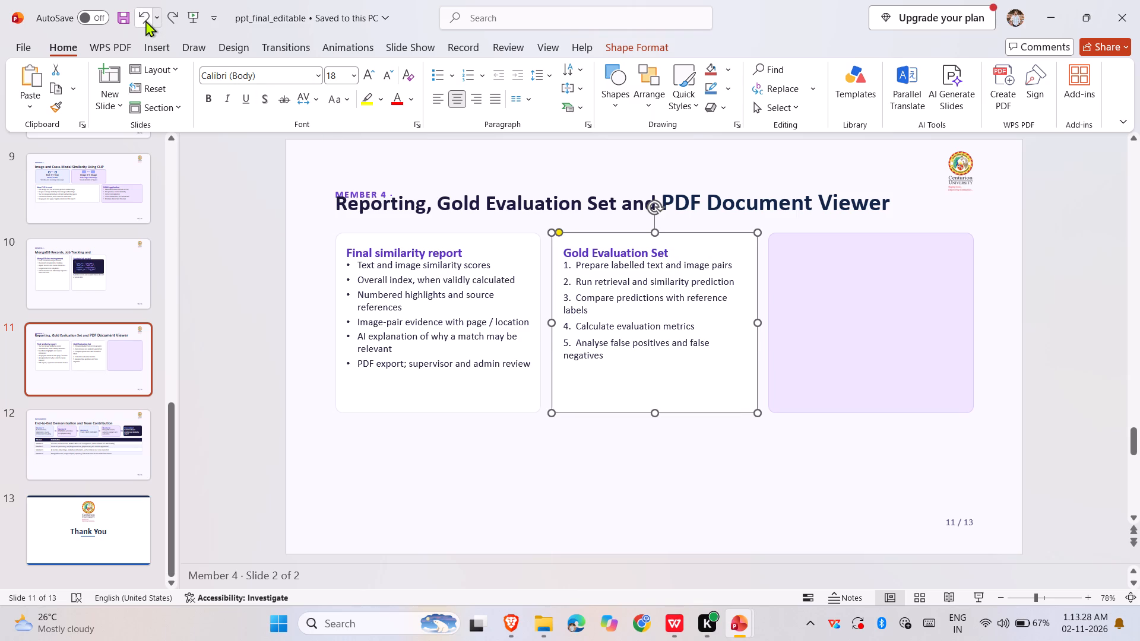
Undo the paste of "PDF Document Viewer" in the slide 11 title, leaving "Reporting, Gold Evaluation Set and".
click(145, 20)
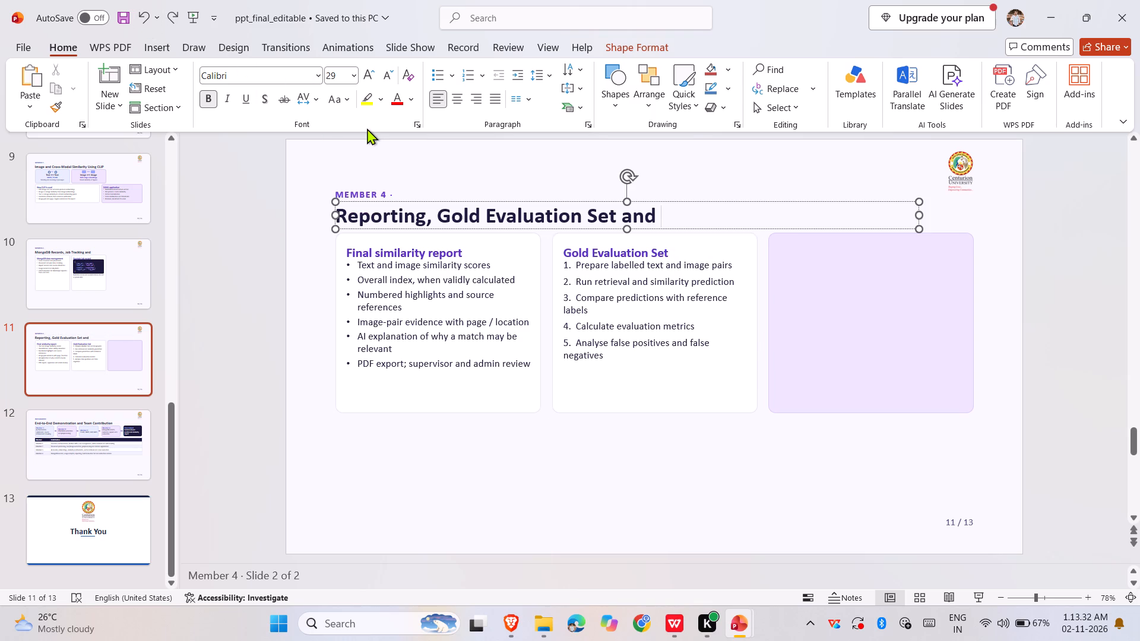
key(d)
key(BackSpace)
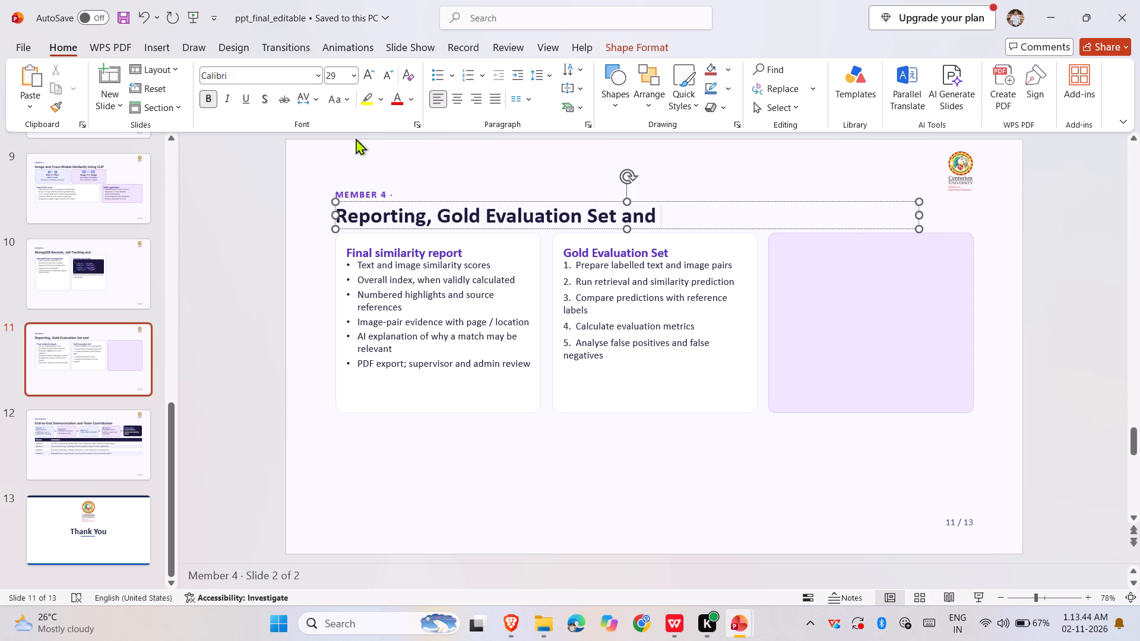
Review slides 9 and 10, and examine slides 10 to 14 of mkp daml final.pptx in WPS Office for reusable Member 4 content.
click(102, 293)
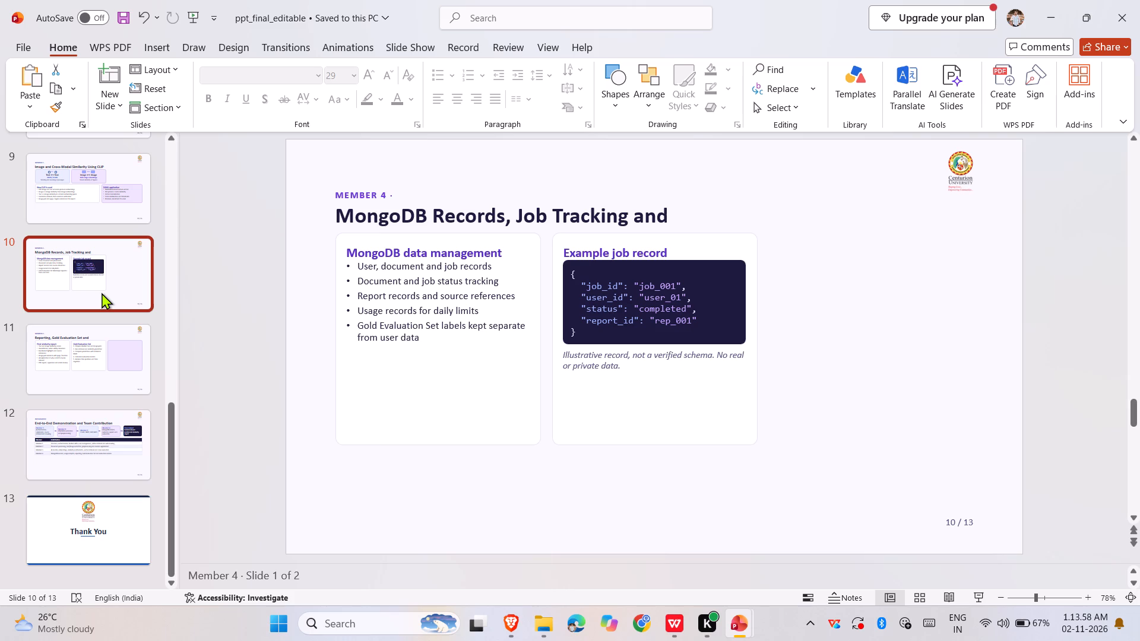
click(106, 208)
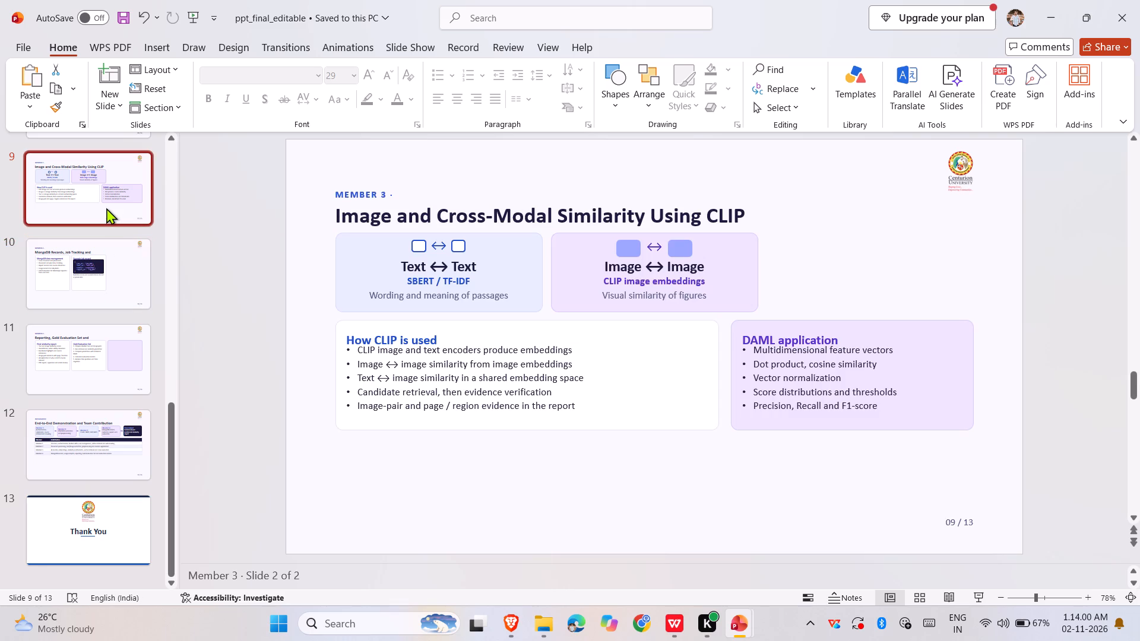
click(97, 258)
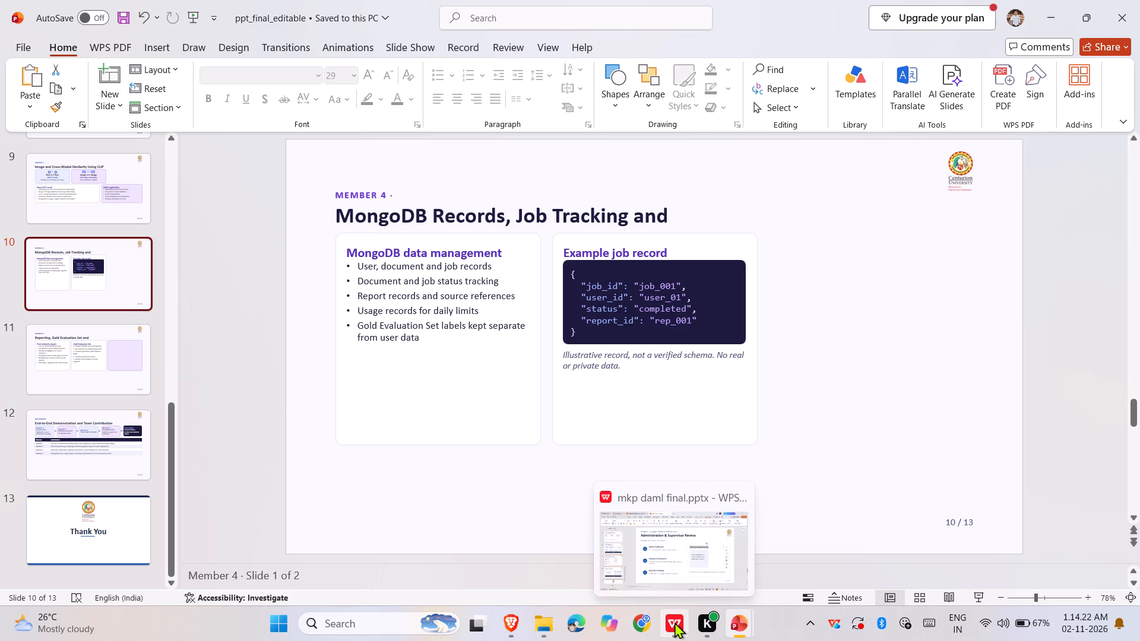
click(664, 564)
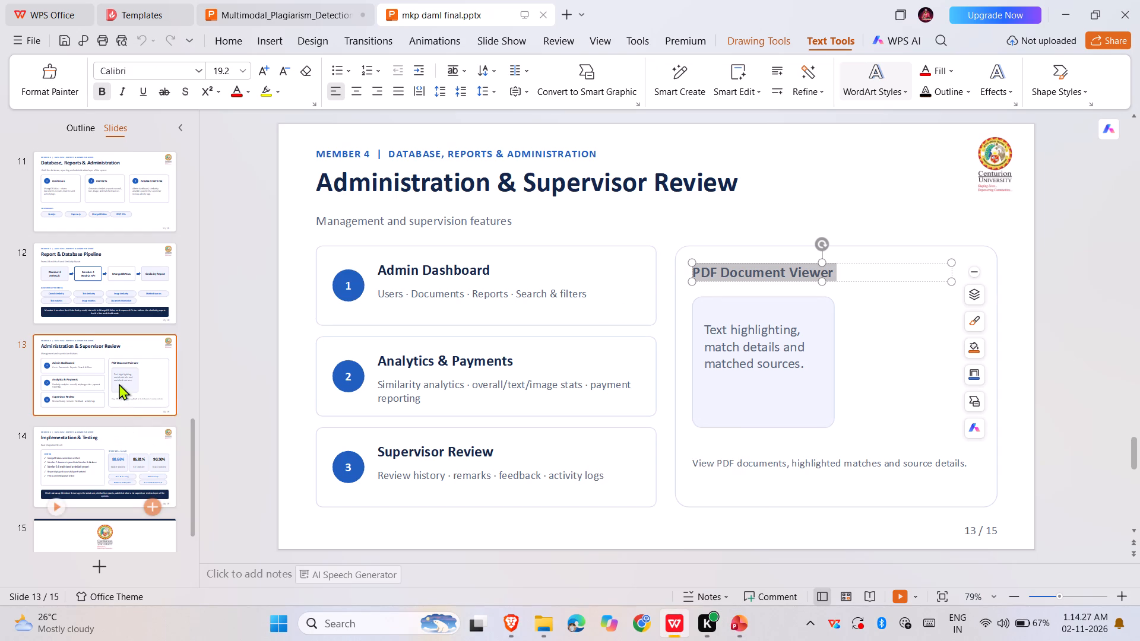
click(107, 267)
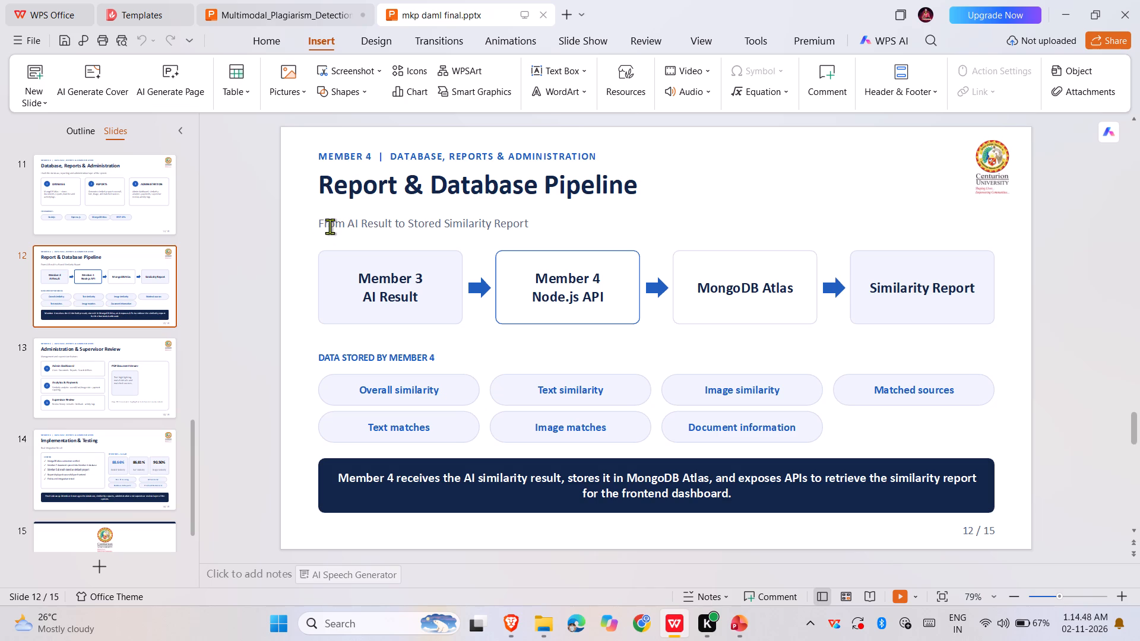
drag(309, 247, 316, 250)
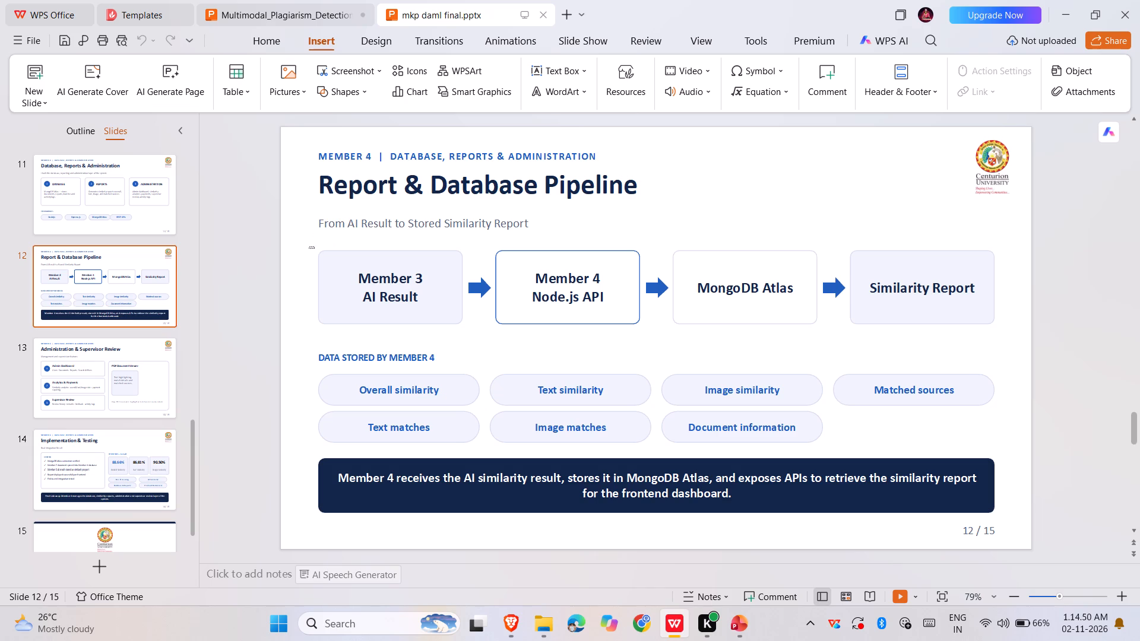
drag(316, 250, 323, 253)
click(334, 262)
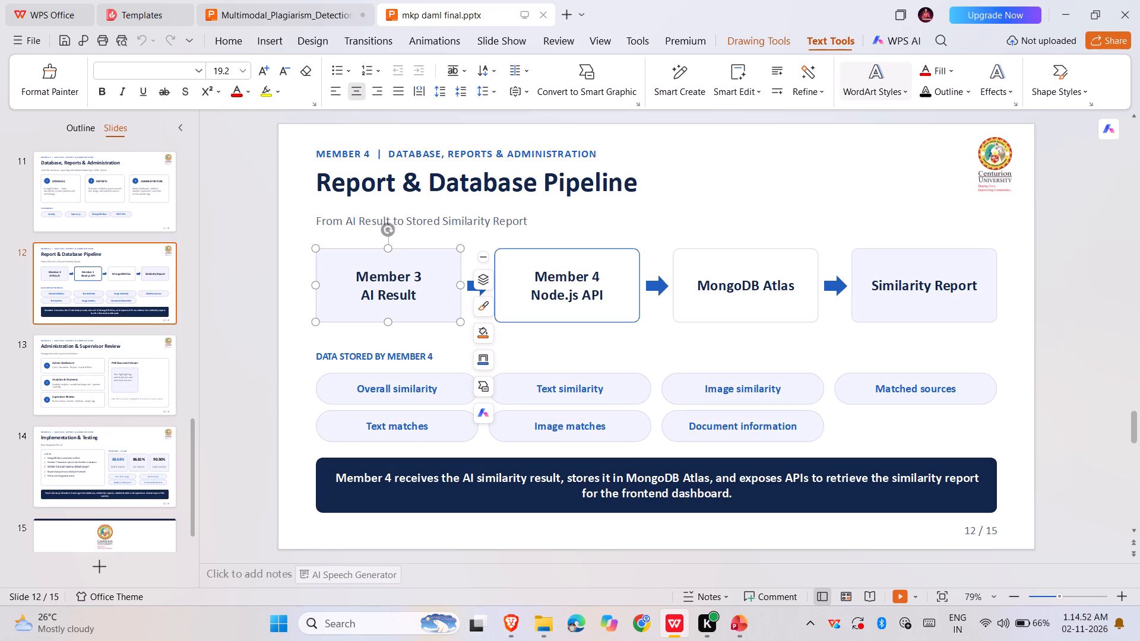
click(539, 294)
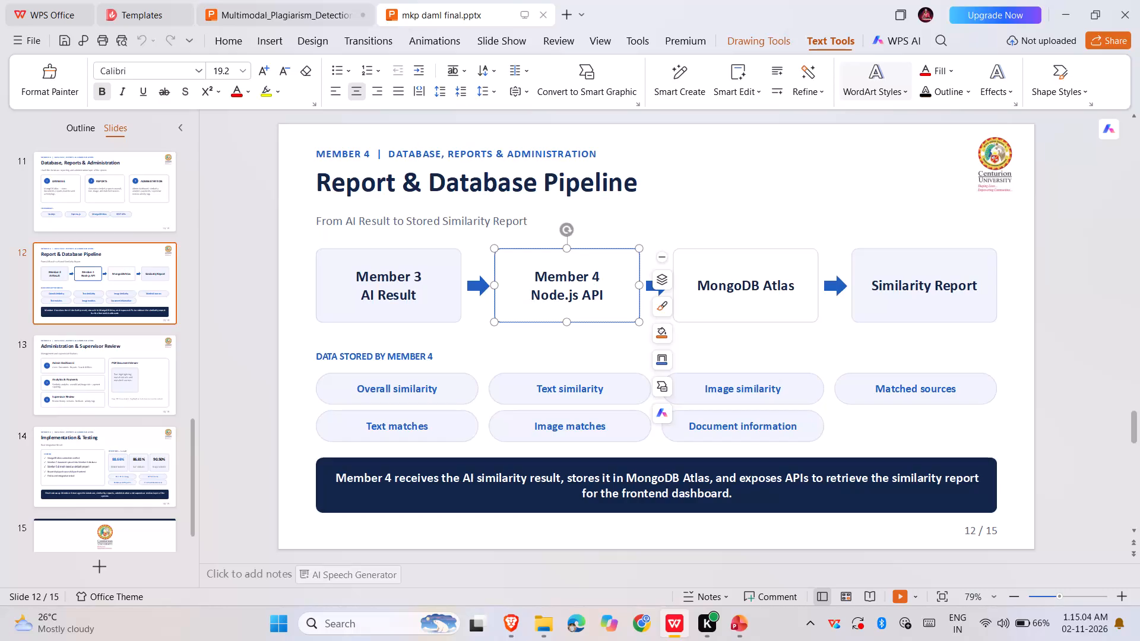
click(116, 372)
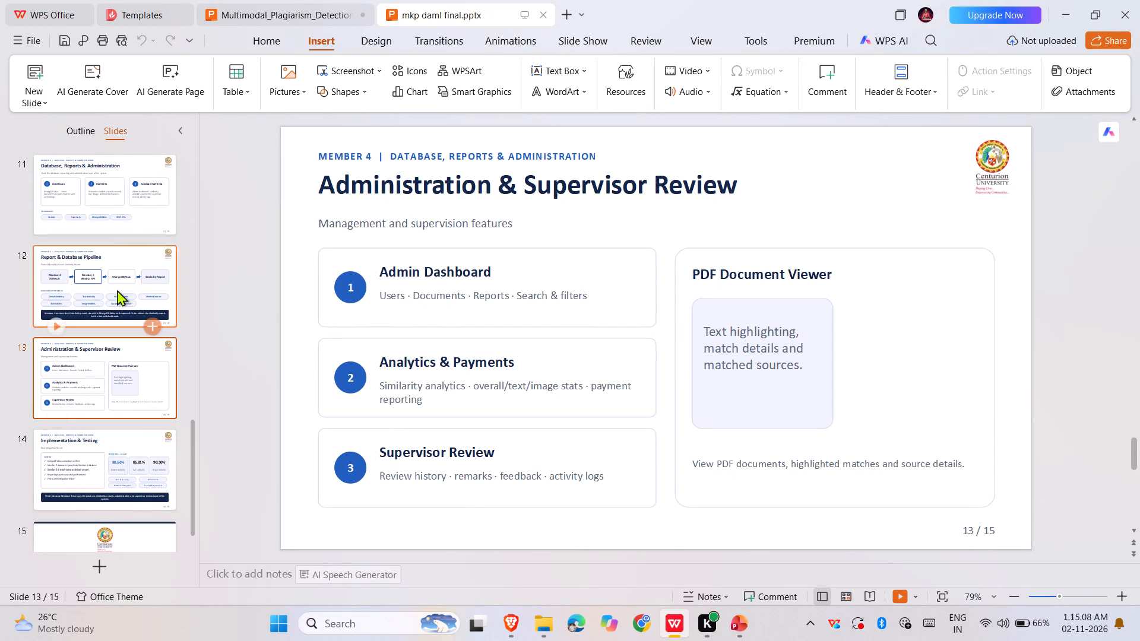
click(117, 199)
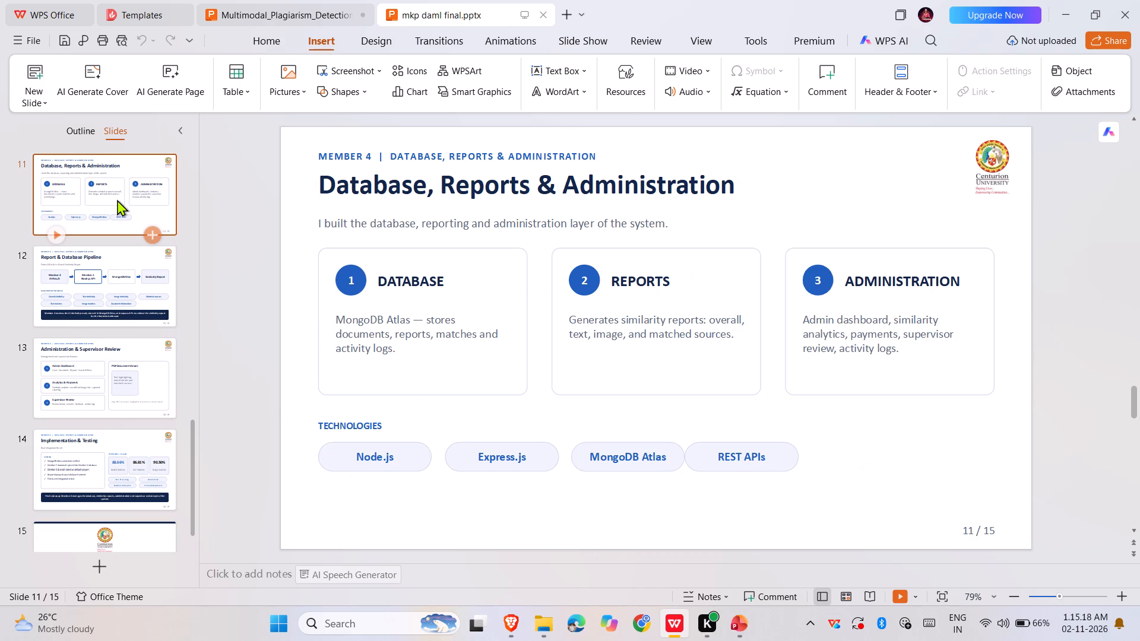
scroll(117, 199, up, 2)
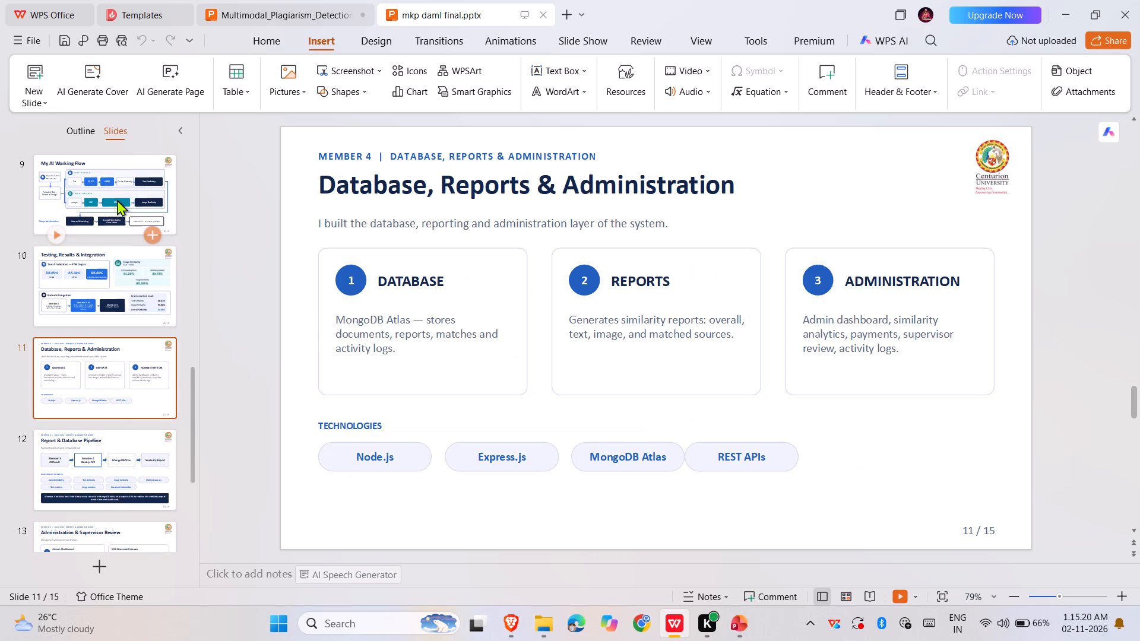
click(93, 252)
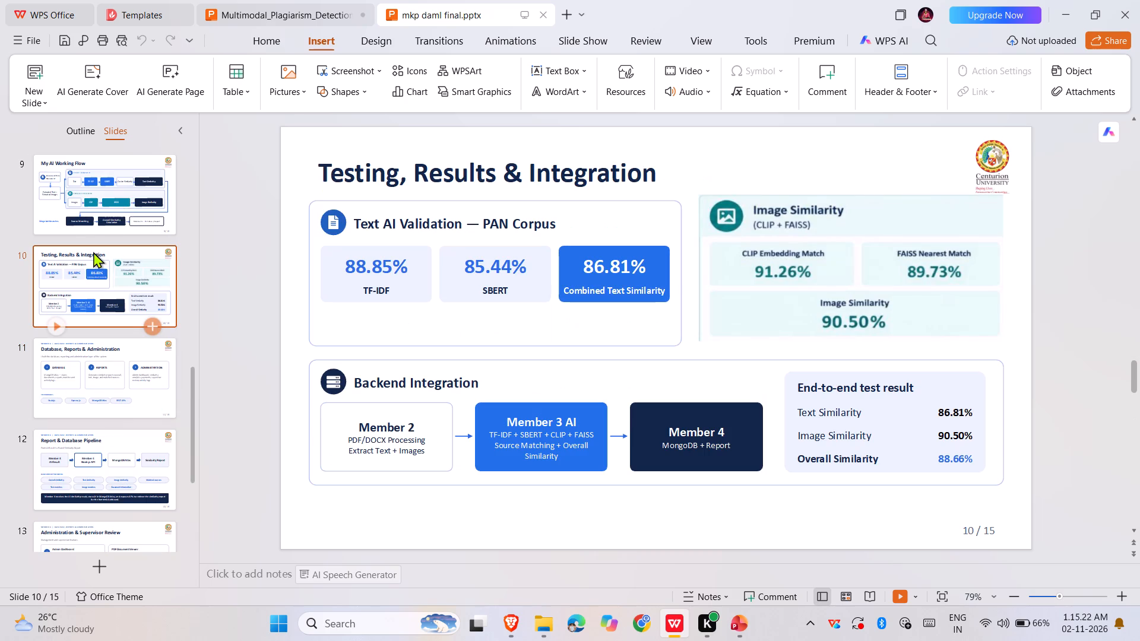
click(78, 354)
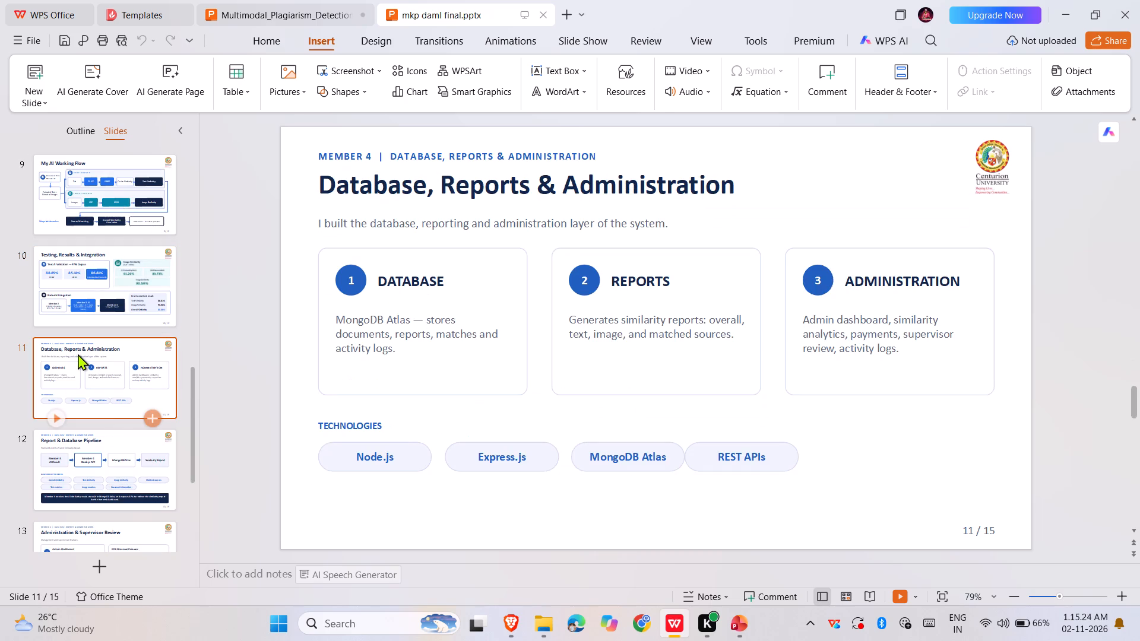
click(102, 446)
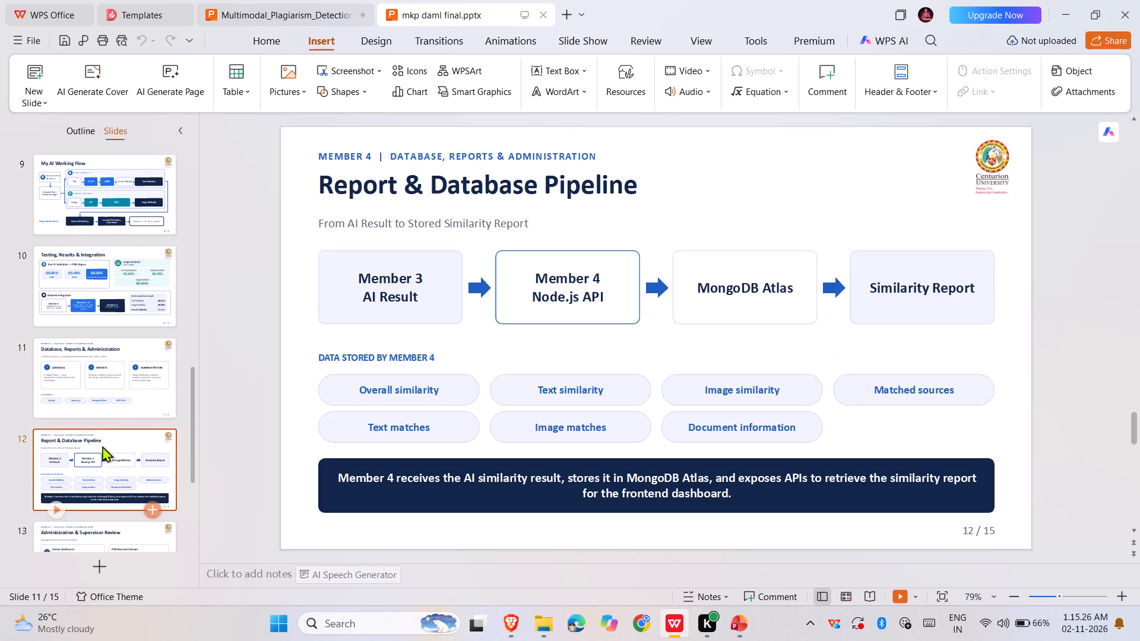
scroll(142, 428, down, 2)
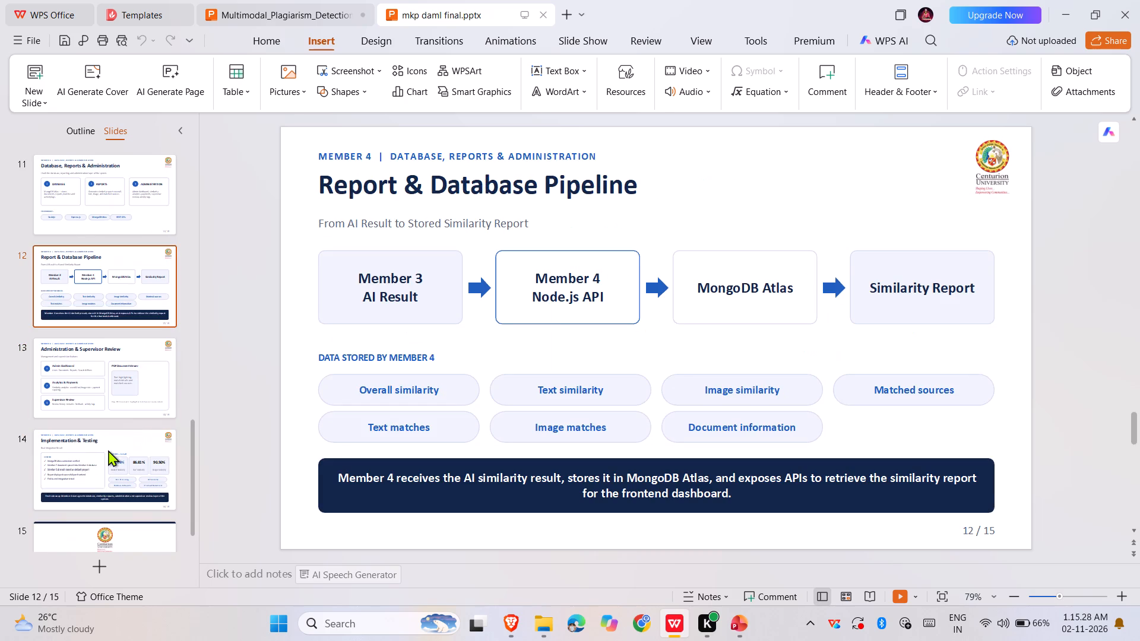
click(108, 450)
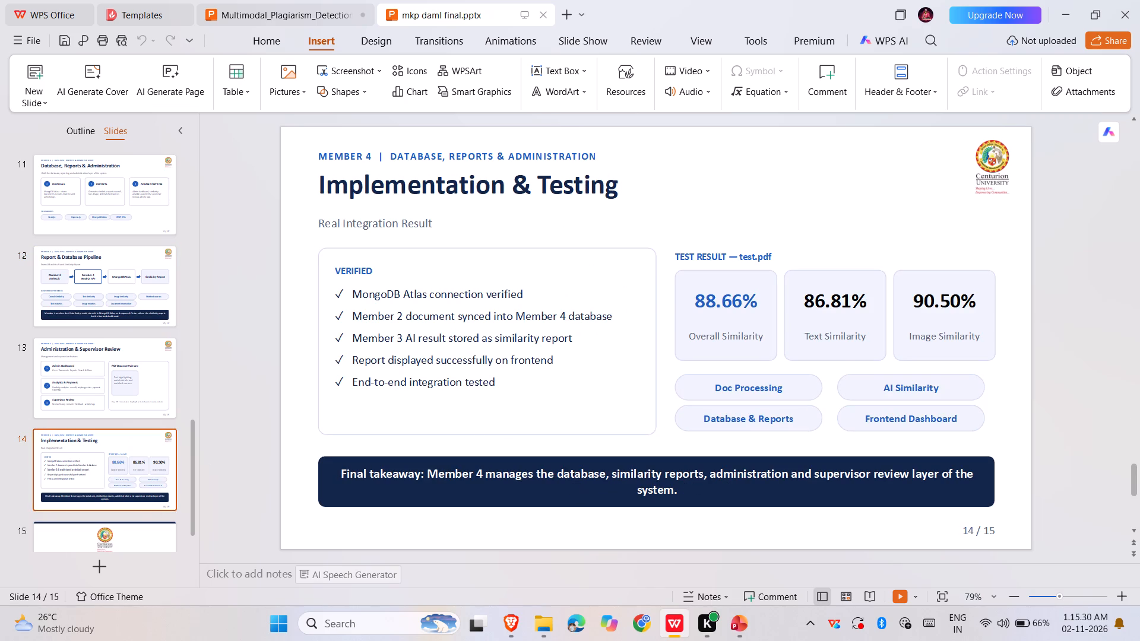
click(83, 292)
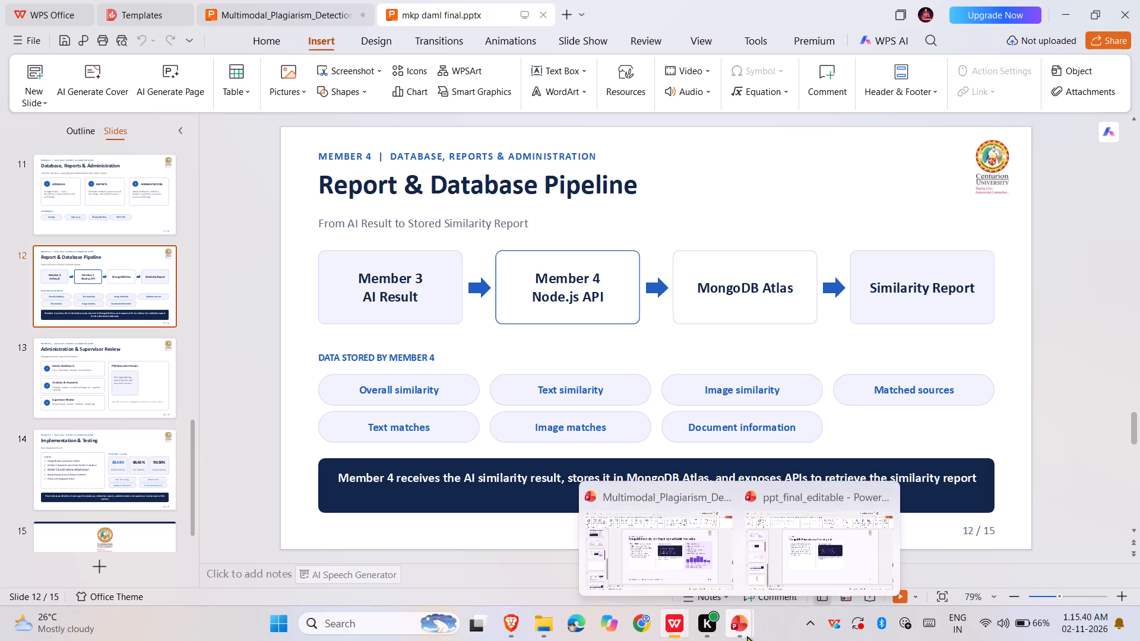
In the PowerPoint deck ppt_final_editable, replace "Job Tracking and" in the slide 10 title with "data base pipeline".
click(812, 547)
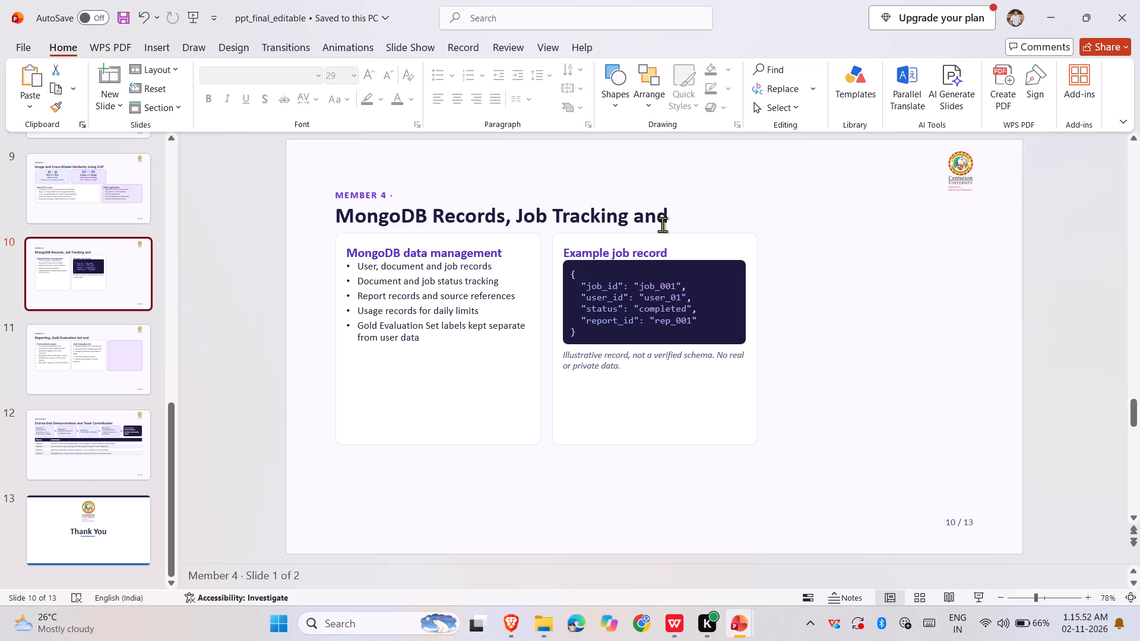
click(679, 223)
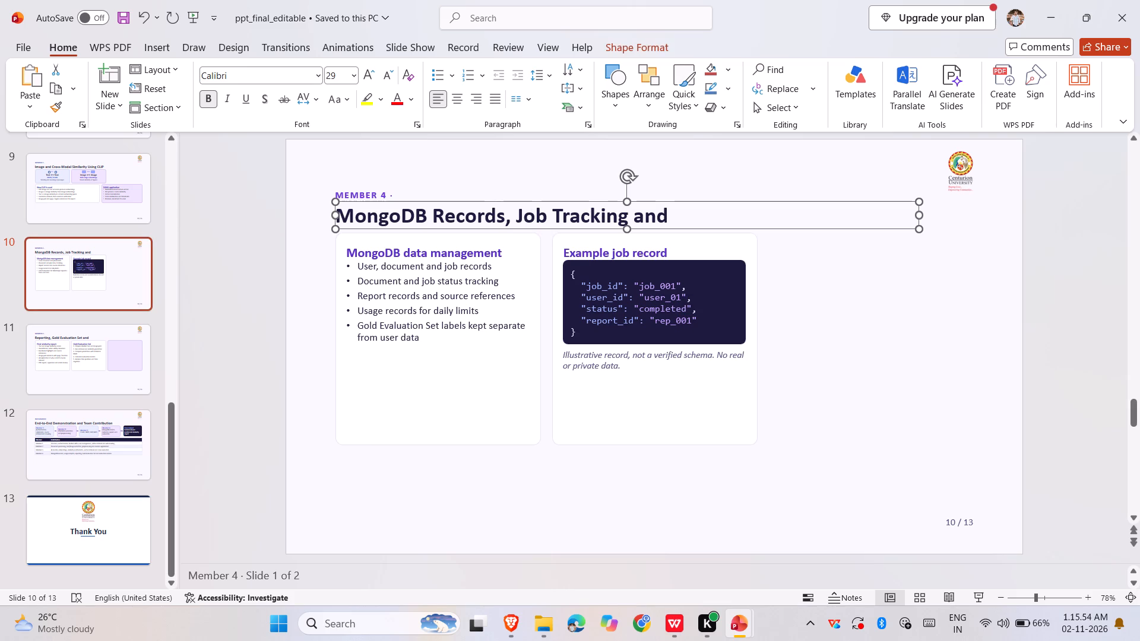
click(679, 223)
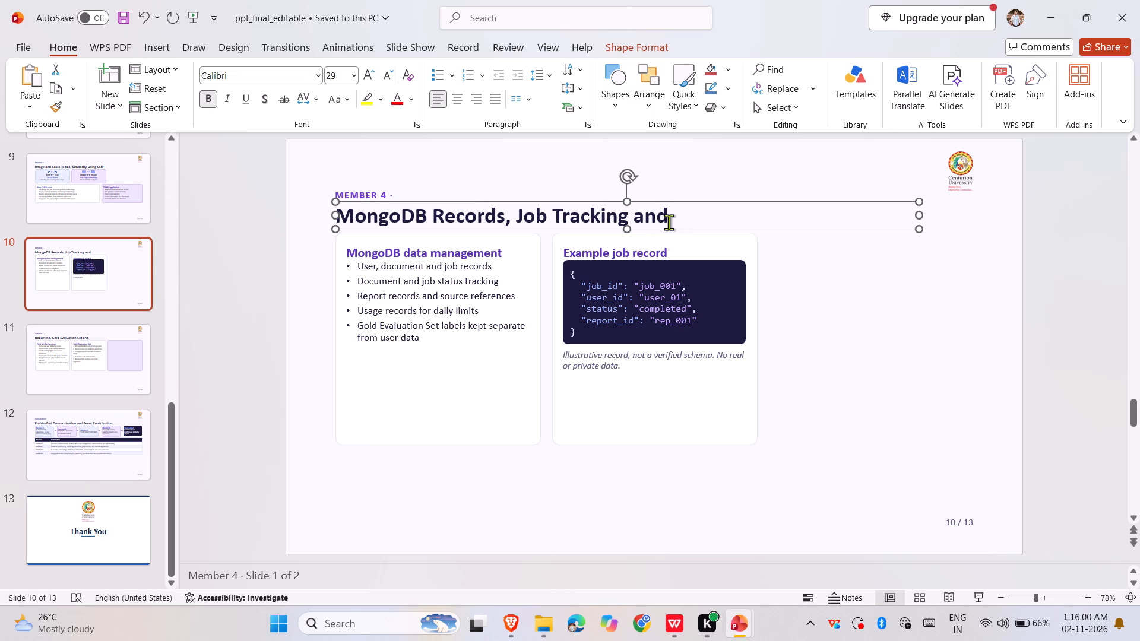
click(669, 222)
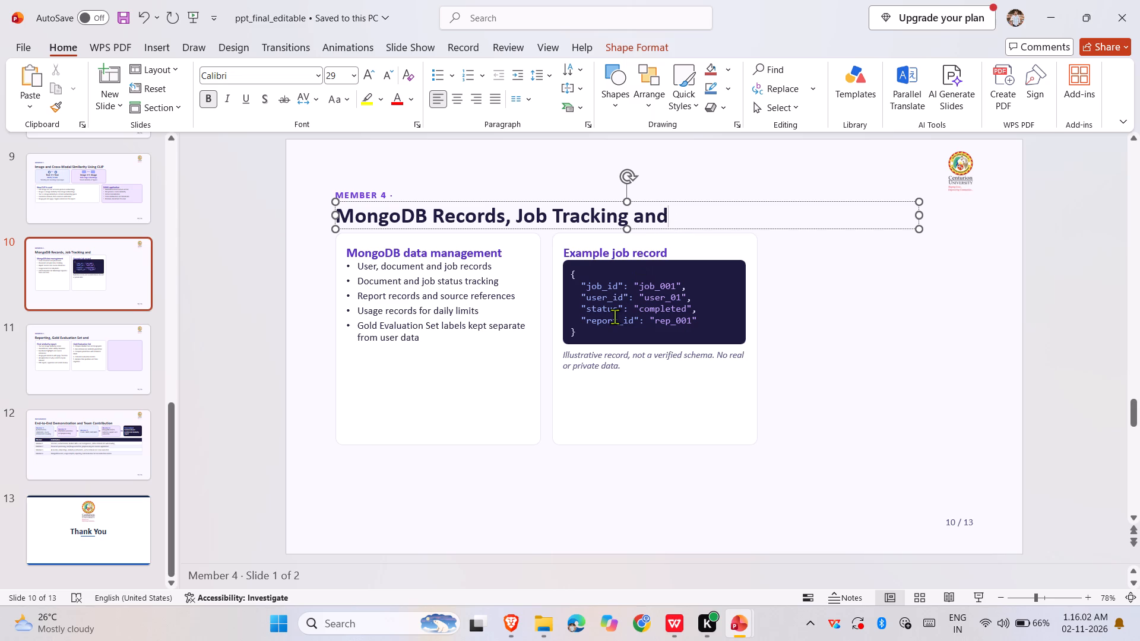
key(BackSpace)
key(BackSpace)
key(BackSpace)
key(BackSpace)
key(BackSpace)
key(BackSpace)
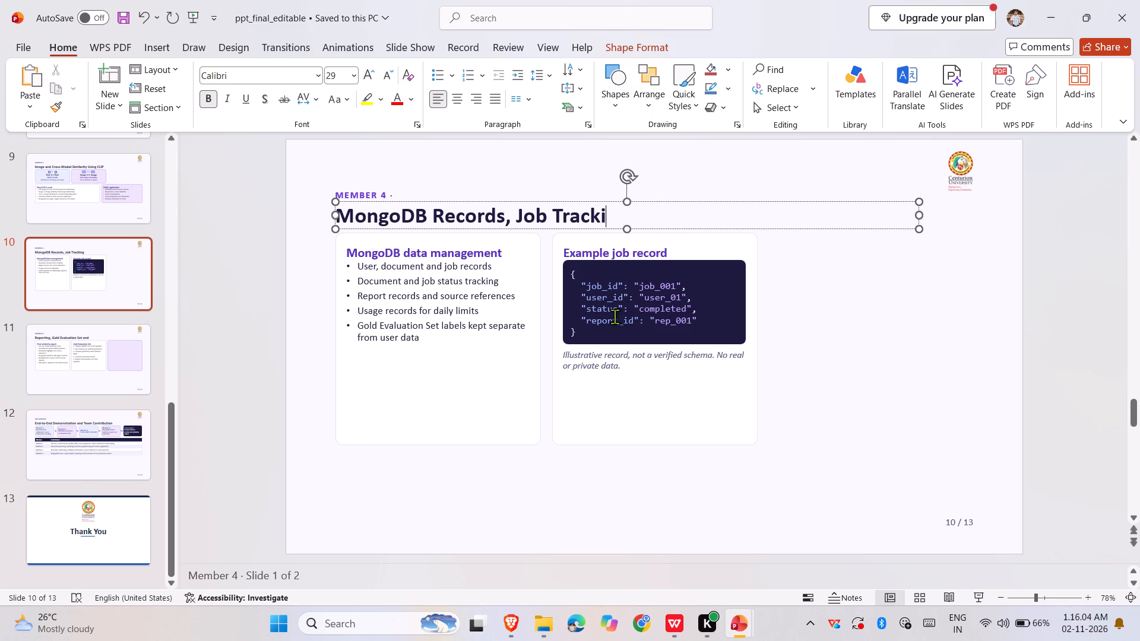
key(BackSpace)
key(BackSpace)
key(BackSpace)
key(BackSpace)
key(BackSpace)
key(BackSpace)
key(BackSpace)
key(BackSpace)
key(BackSpace)
key(BackSpace)
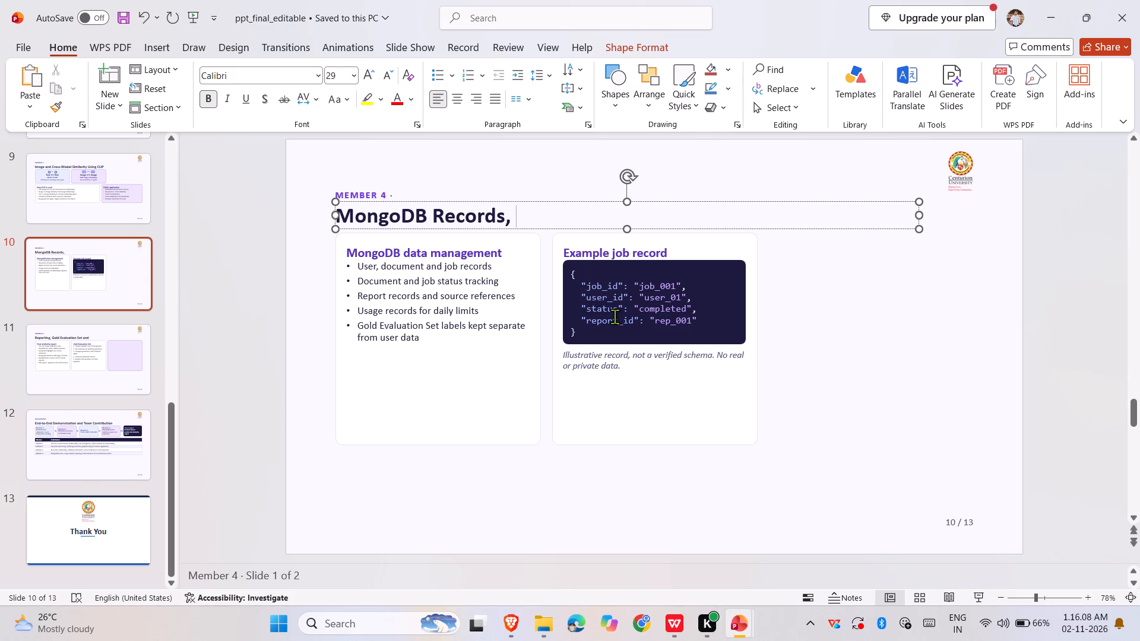
text(data)
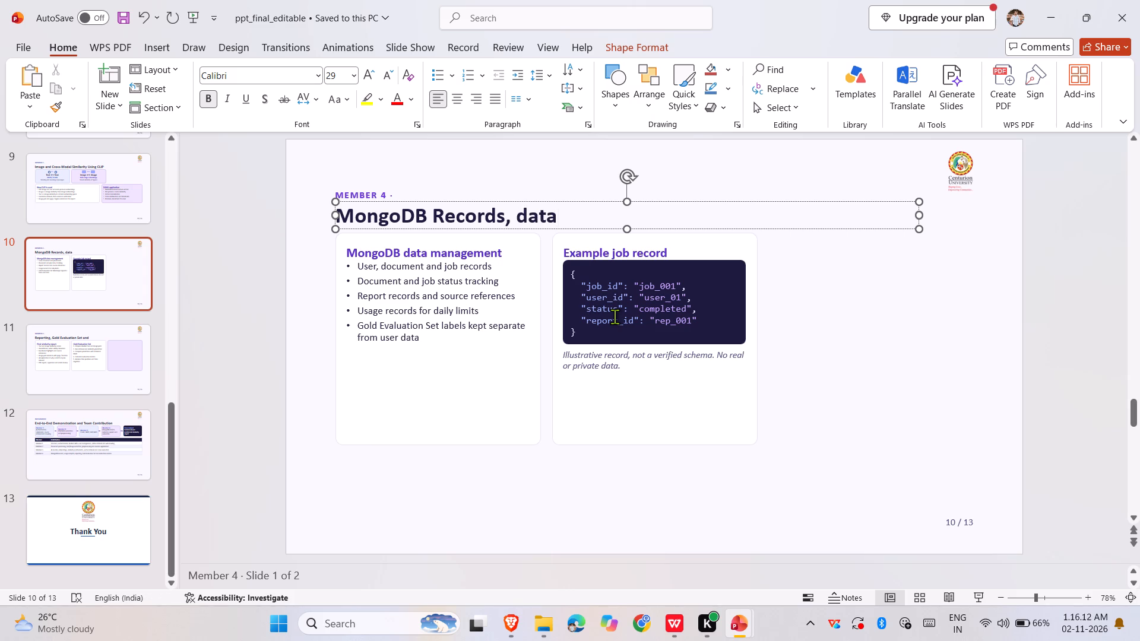
key(space)
text(base)
key(space)
text(pipeline)
key(space)
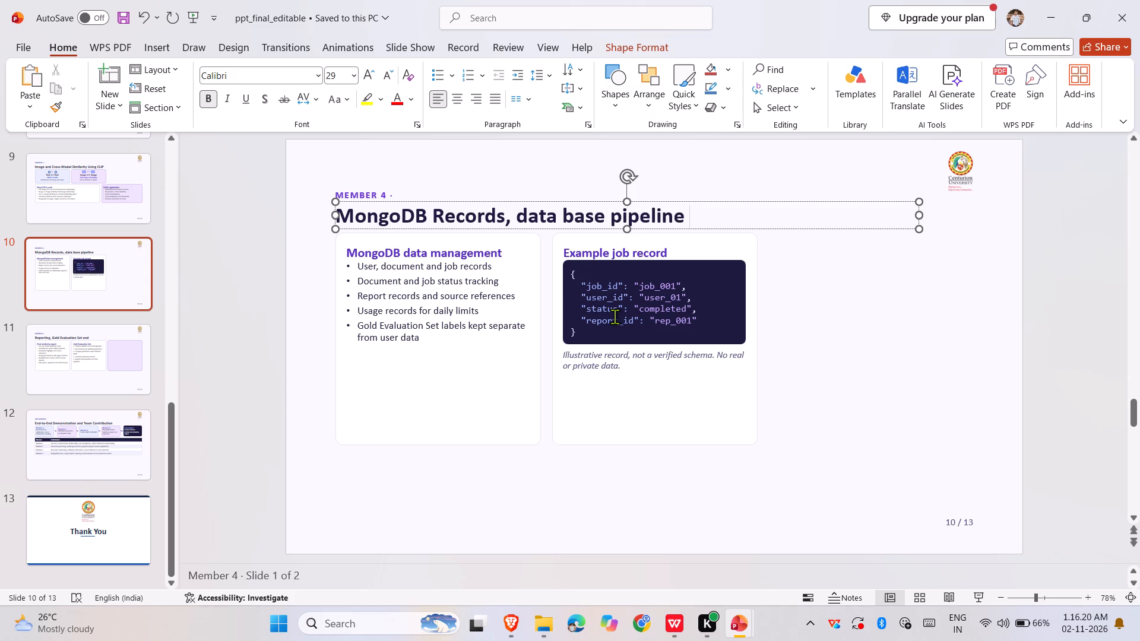
click(679, 317)
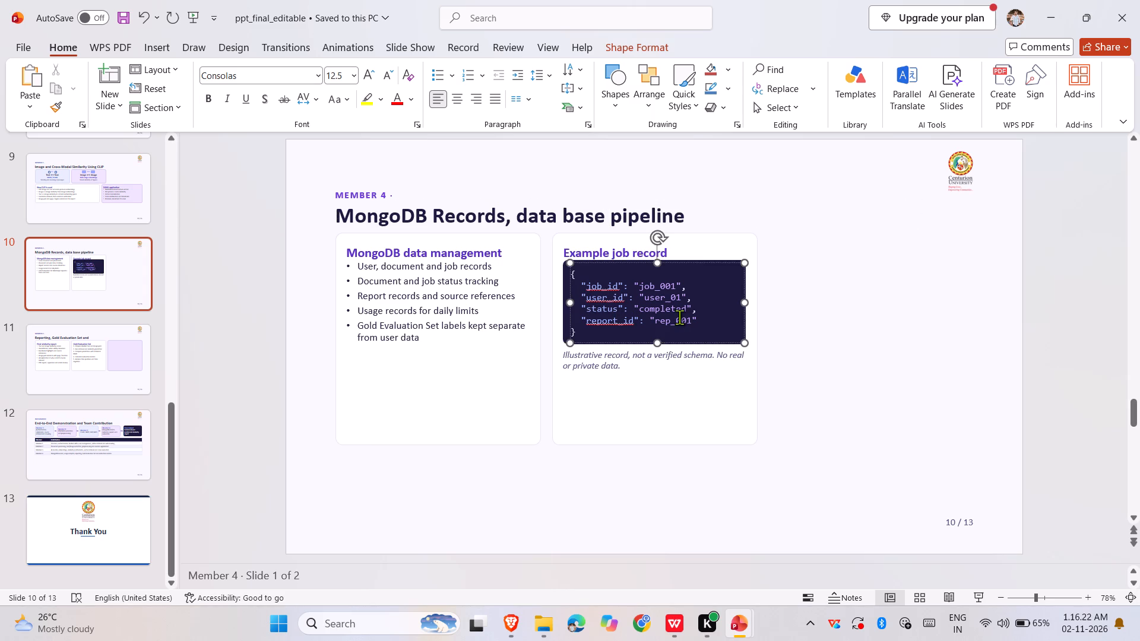
Delete the entire "Example job record" card on slide 10, including its code text, dark box, heading, background and italic note.
key(BackSpace)
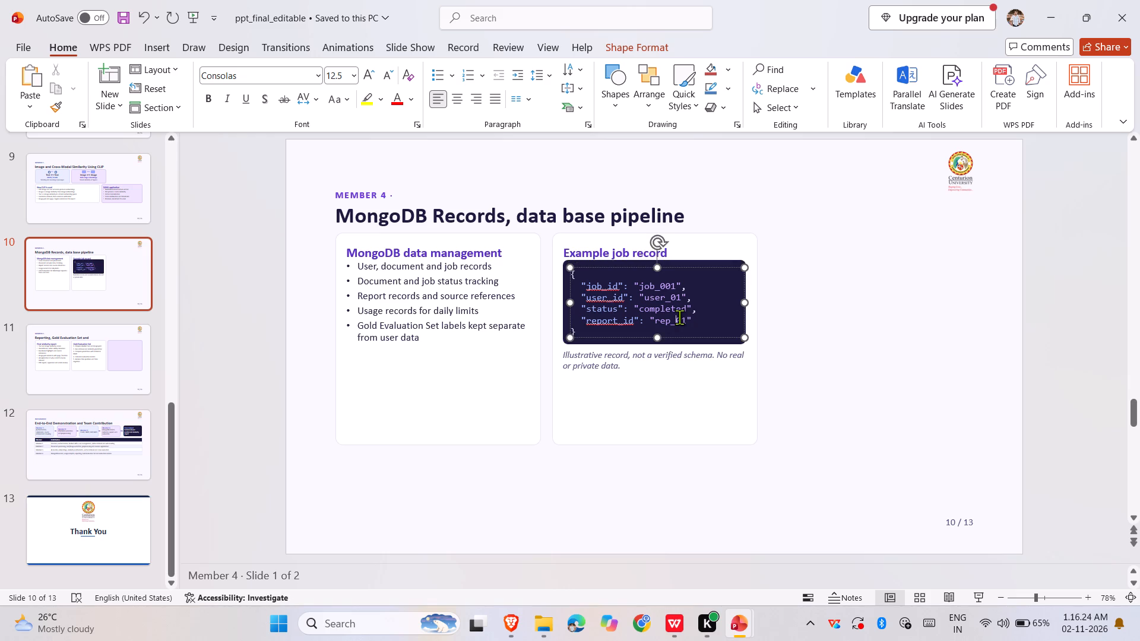
click(657, 266)
key(BackSpace)
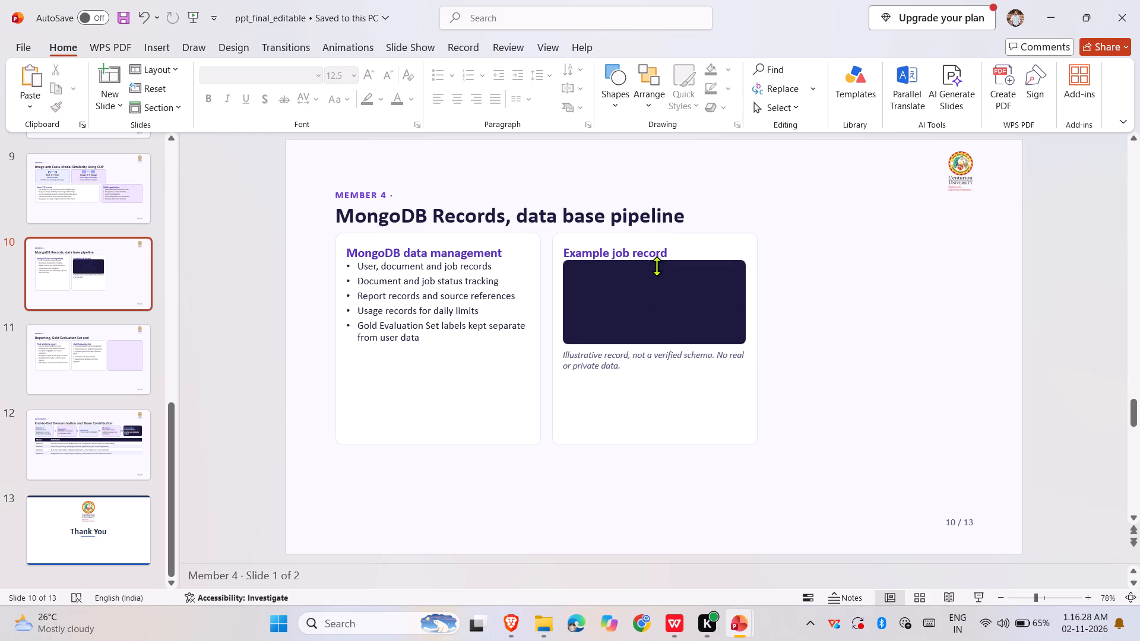
click(680, 262)
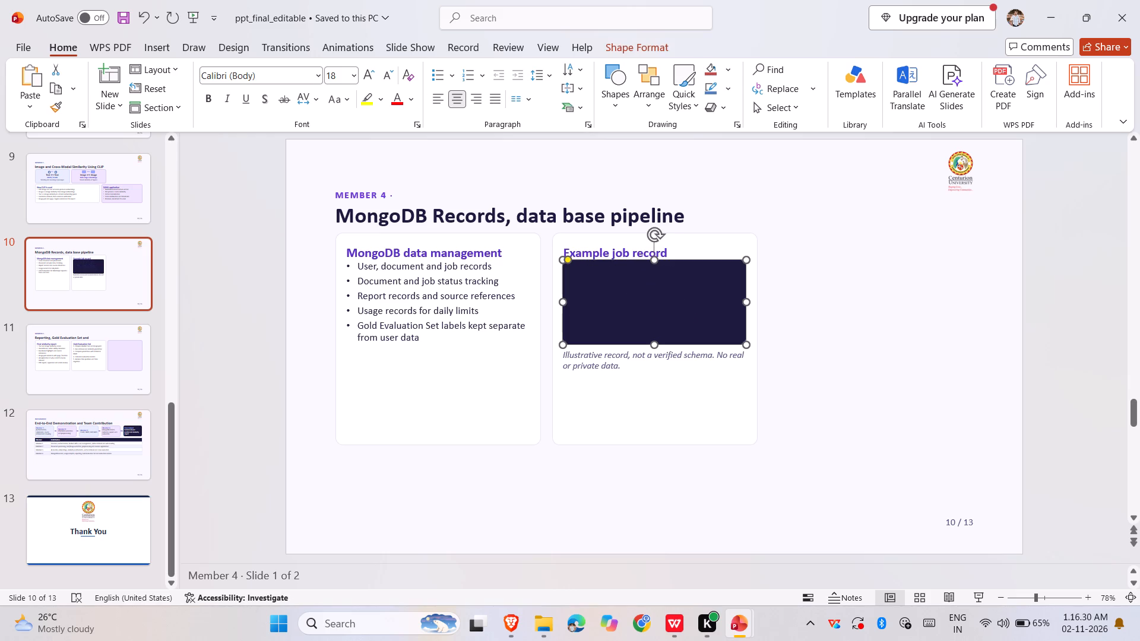
key(BackSpace)
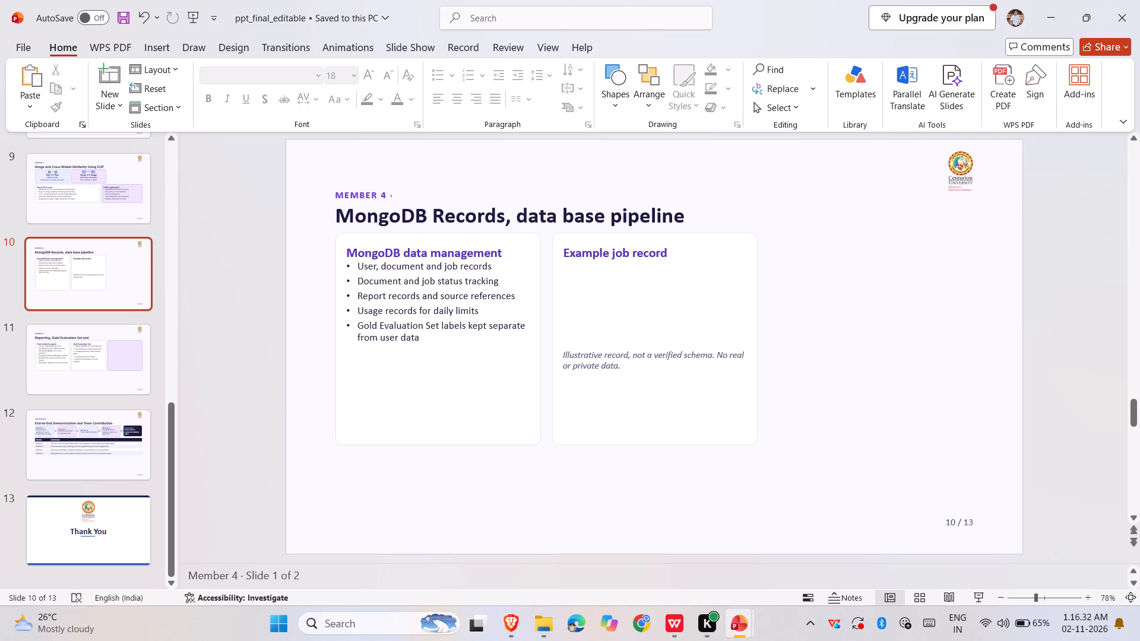
click(697, 255)
key(BackSpace)
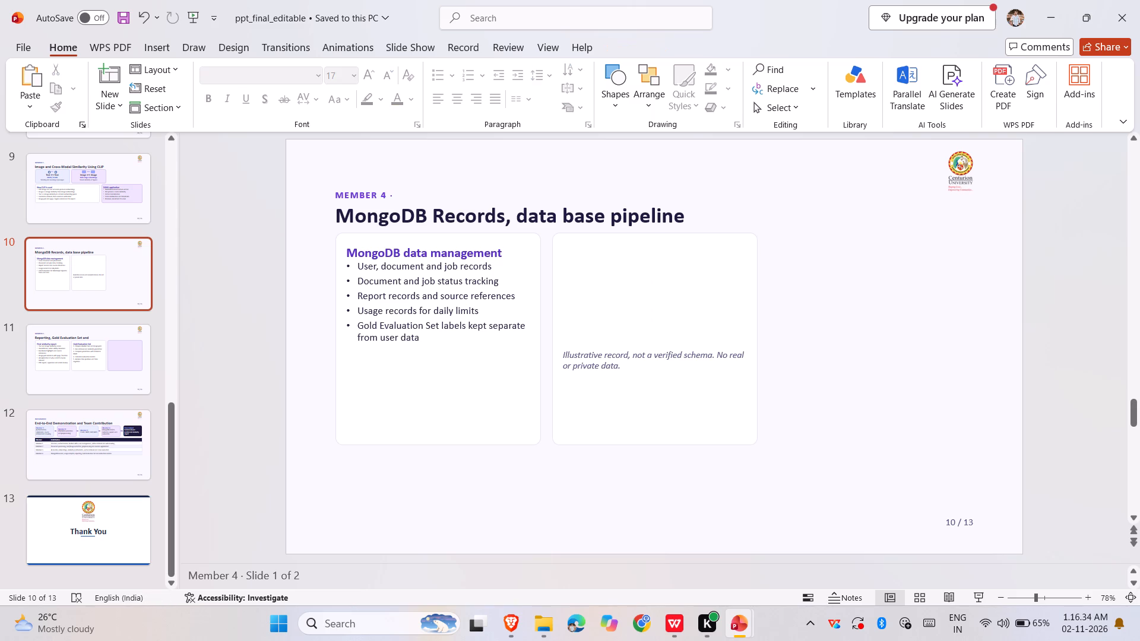
click(698, 294)
key(BackSpace)
click(678, 347)
key(BackSpace)
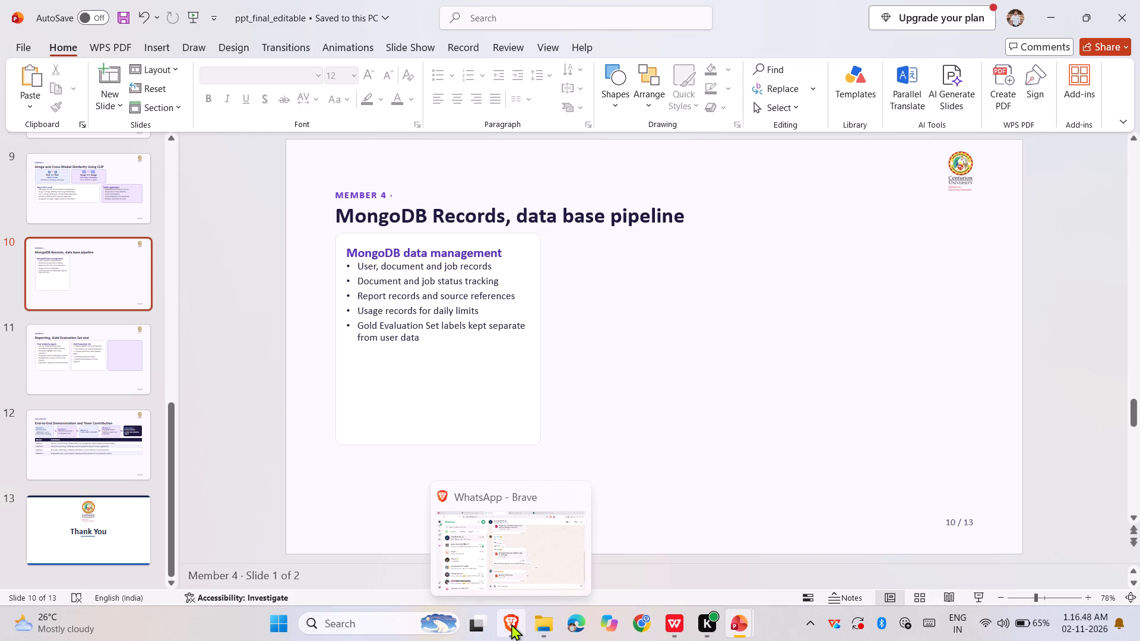
Switch to mkp daml final.pptx in WPS Office and copy the "Member 3 AI Result" box from slide 12.
click(675, 630)
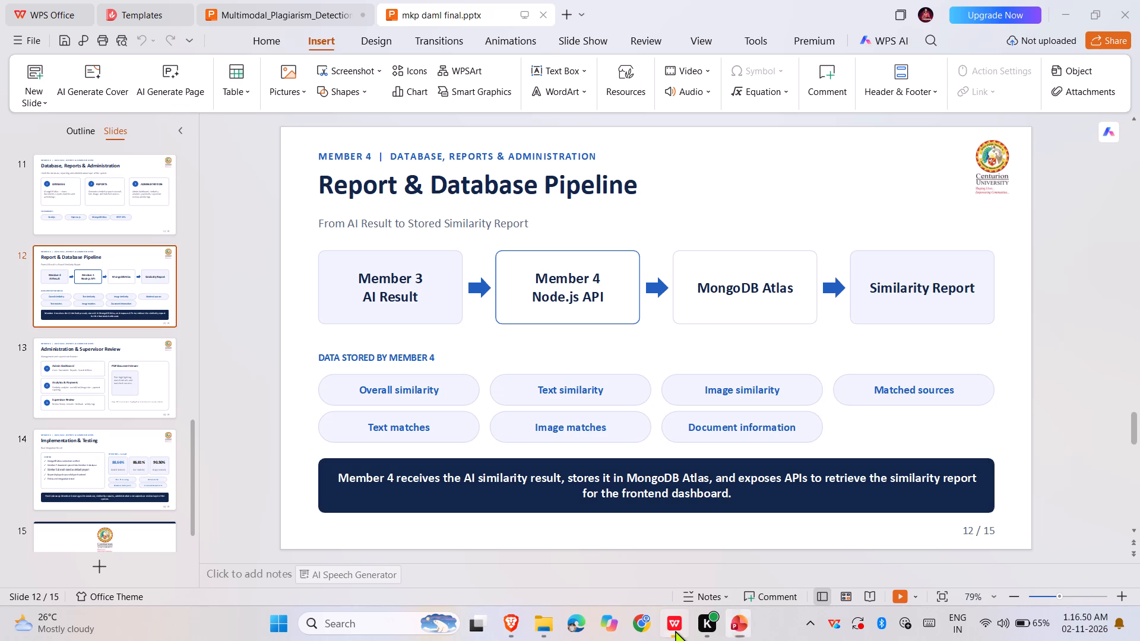
click(433, 286)
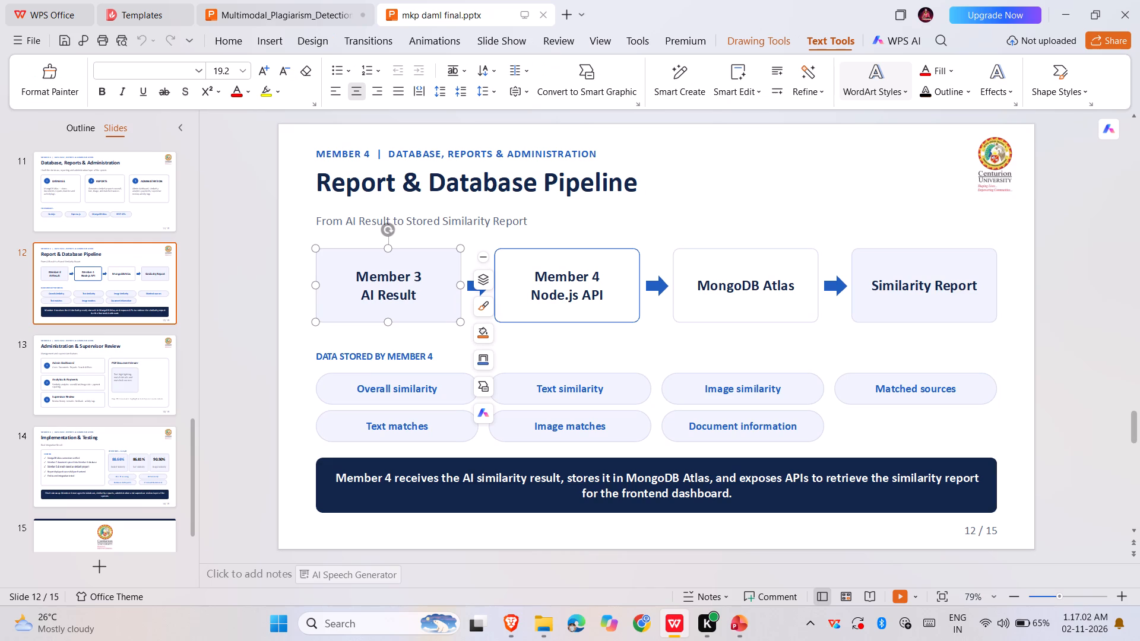
right_click(419, 285)
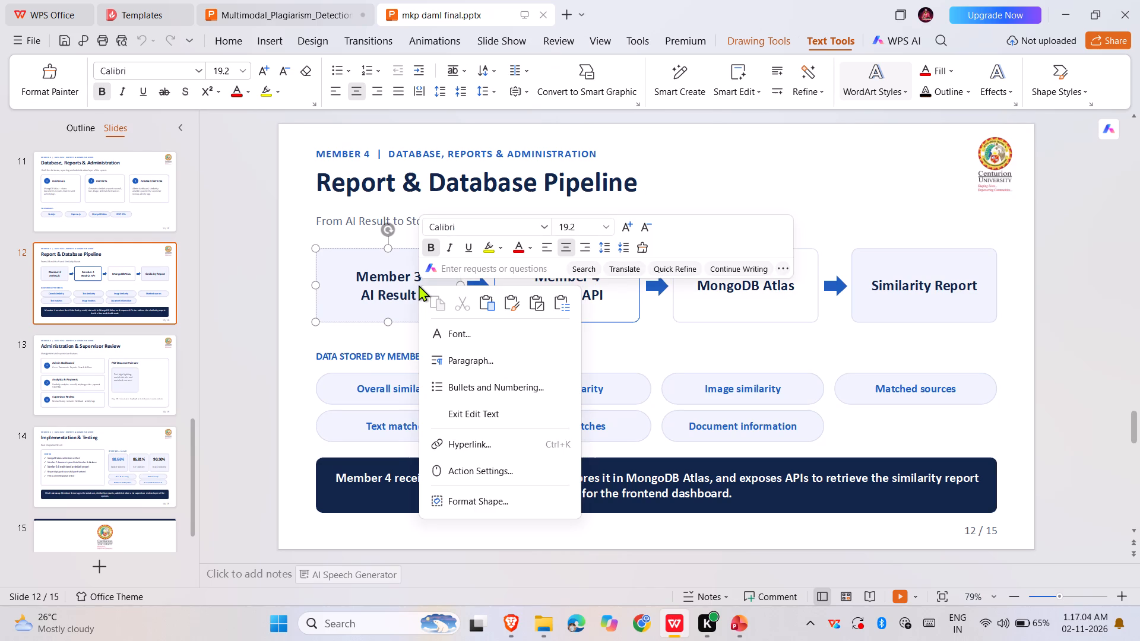
click(375, 281)
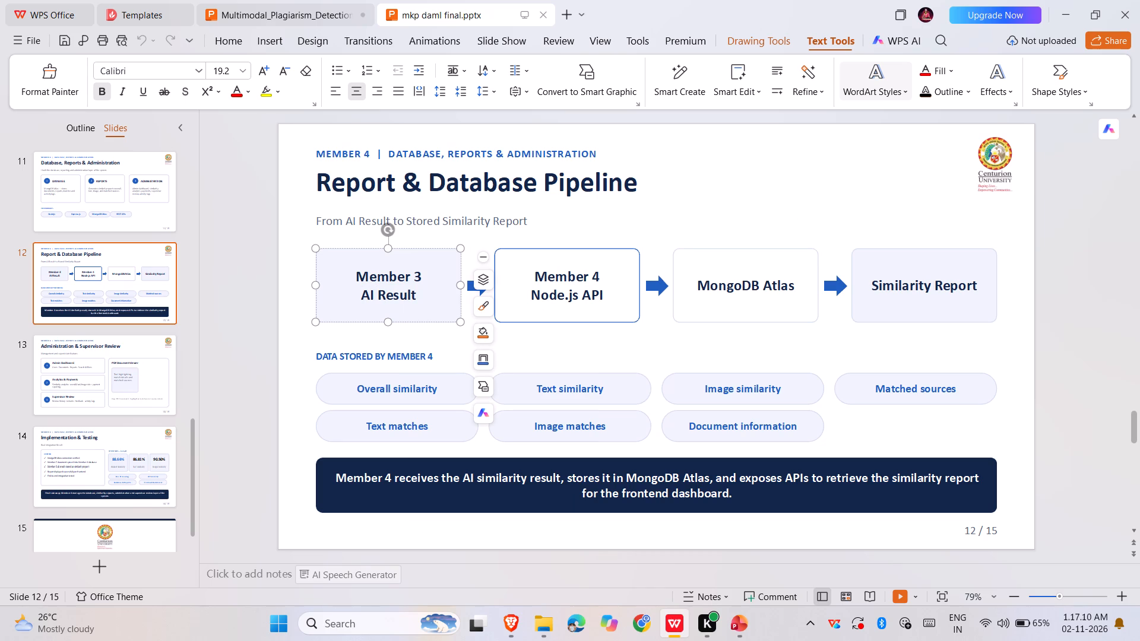
click(324, 254)
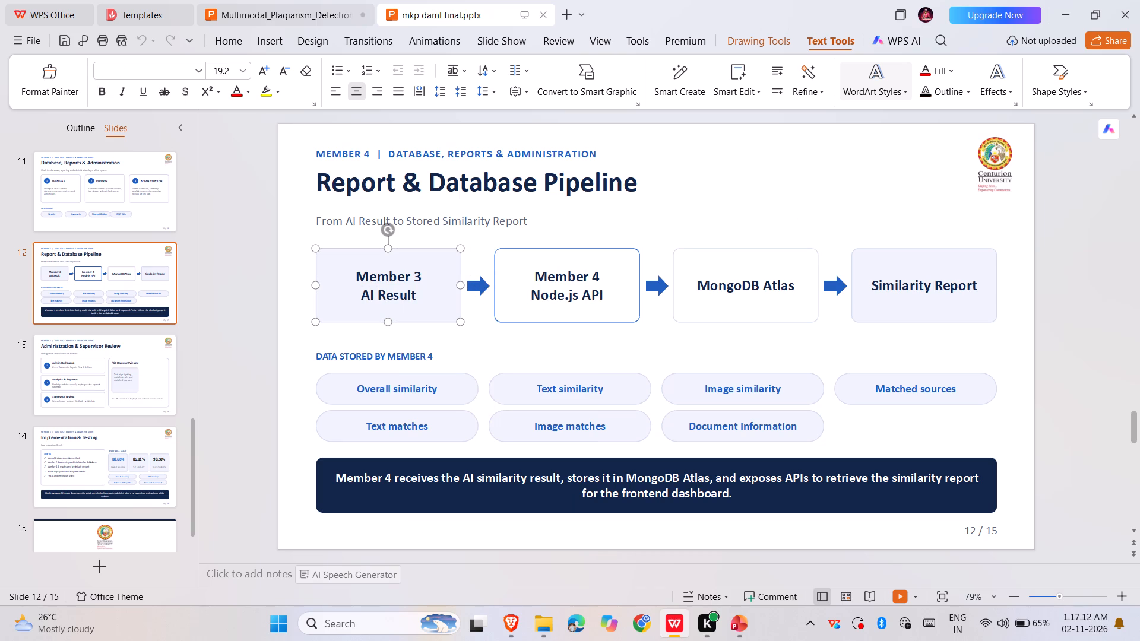
right_click(345, 253)
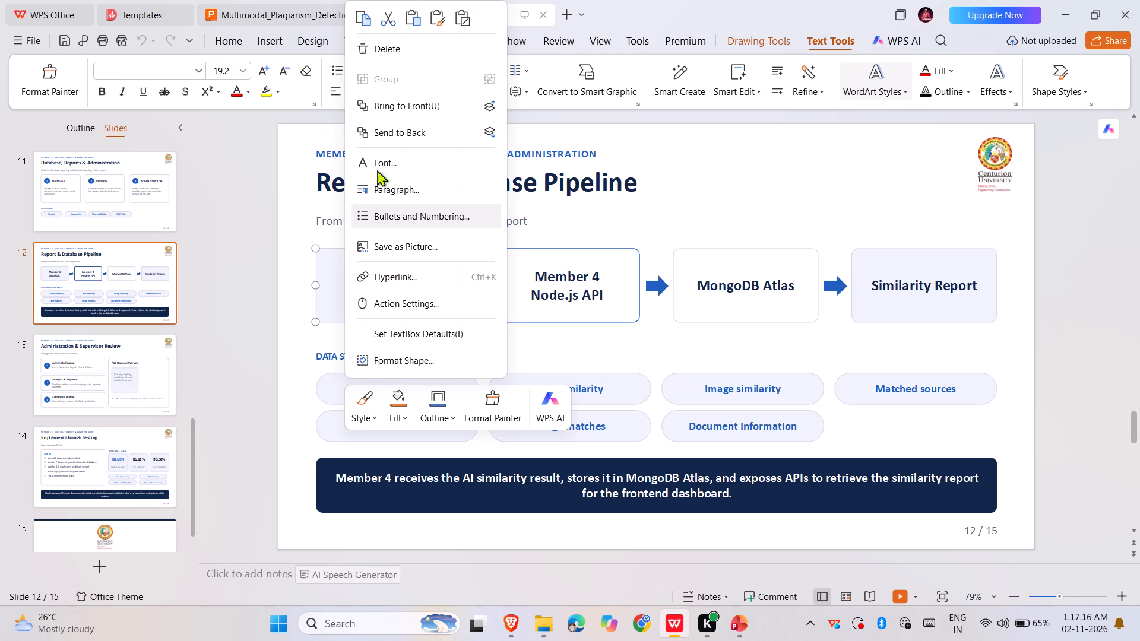
click(363, 21)
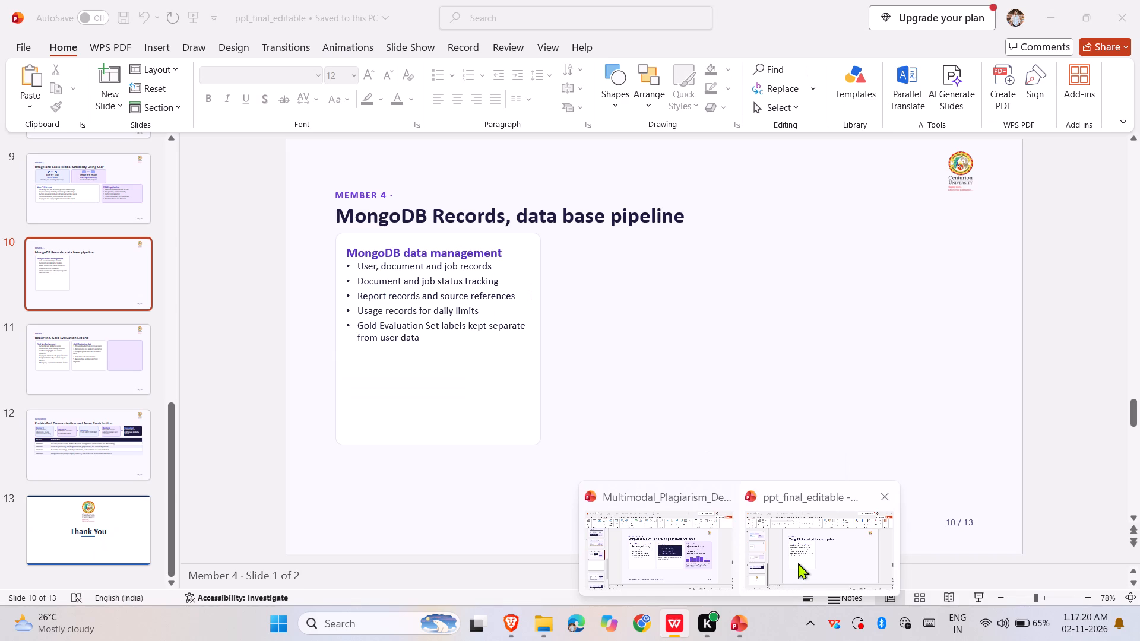
In ppt_final_editable in PowerPoint, paste the copied box as a picture on slide 10 and place it beside the MongoDB data management card.
click(798, 563)
click(591, 278)
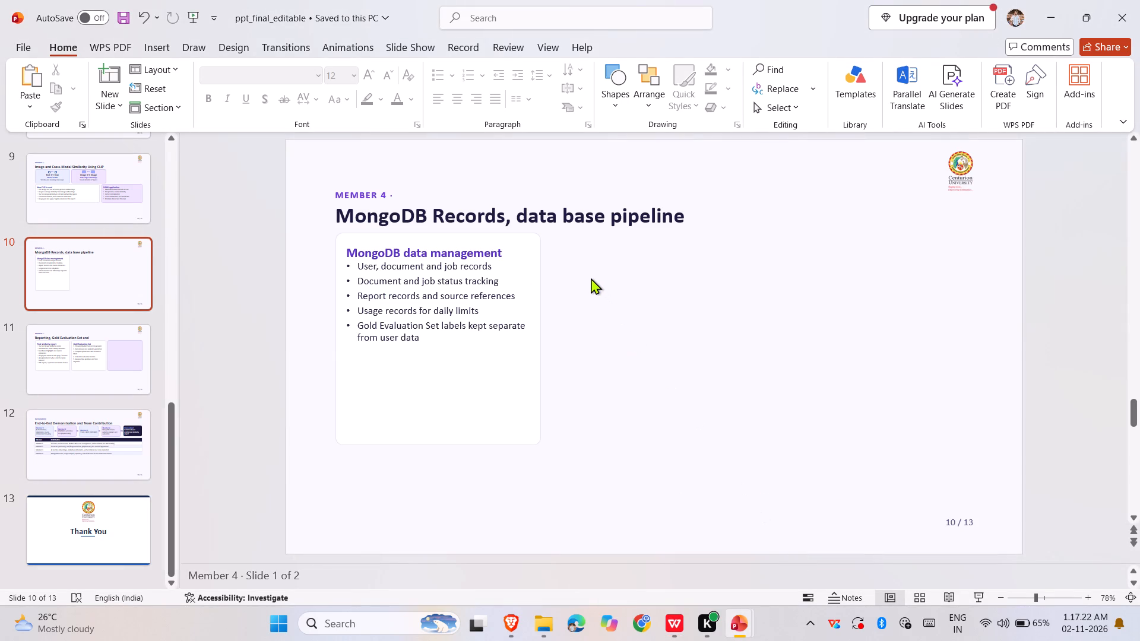
click(567, 265)
click(607, 255)
click(634, 290)
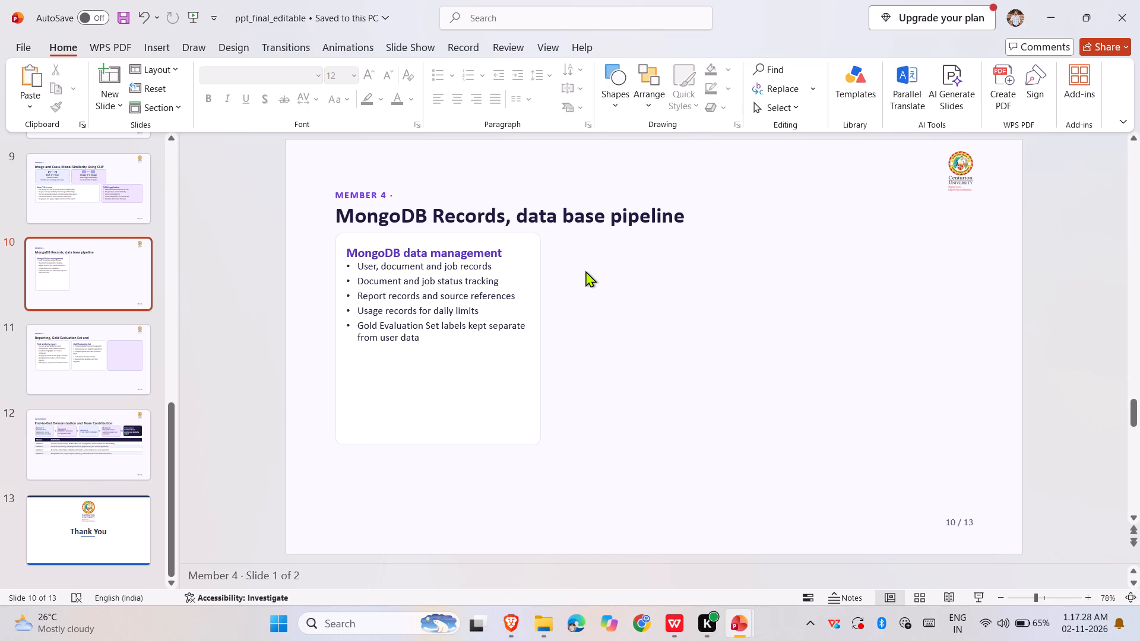
click(585, 271)
right_click(585, 271)
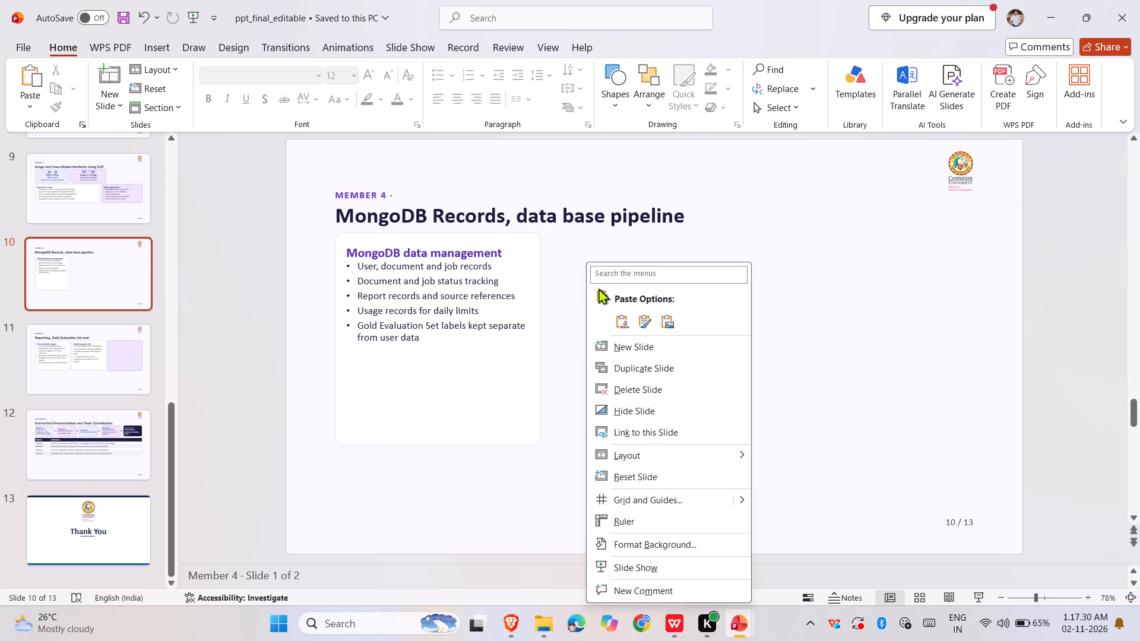
click(552, 272)
right_click(577, 274)
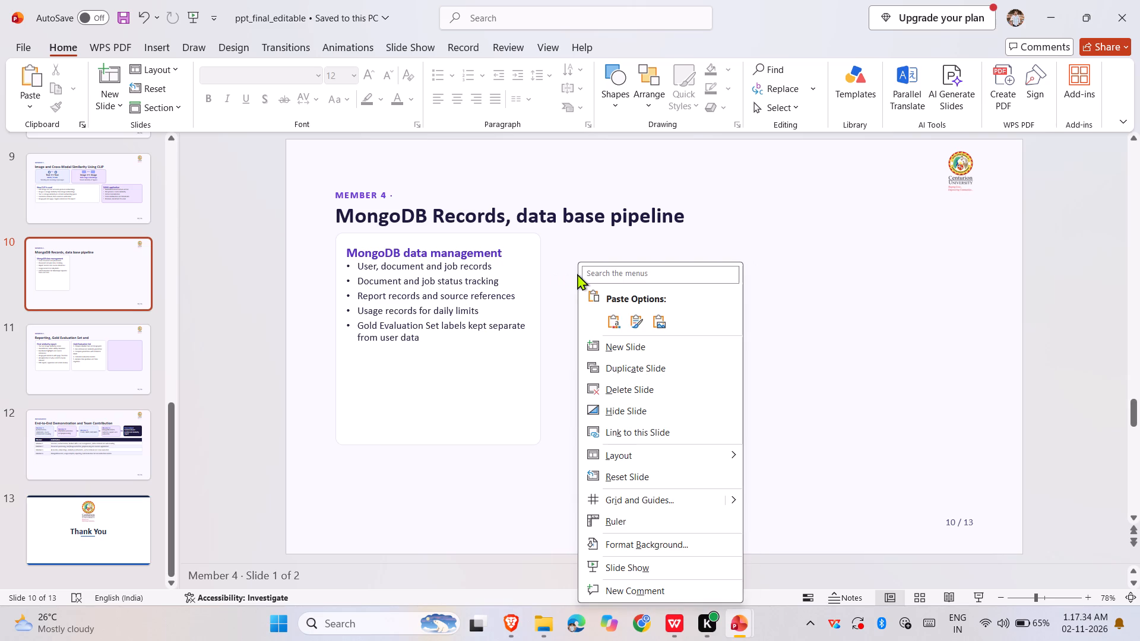
click(597, 300)
click(654, 322)
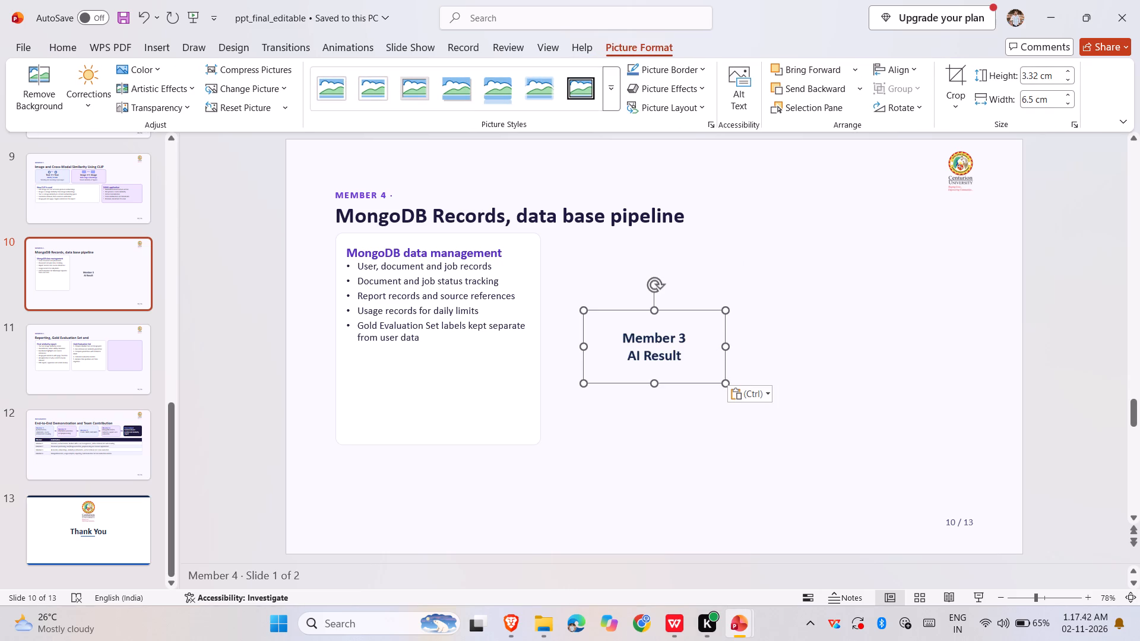
drag(613, 314, 586, 252)
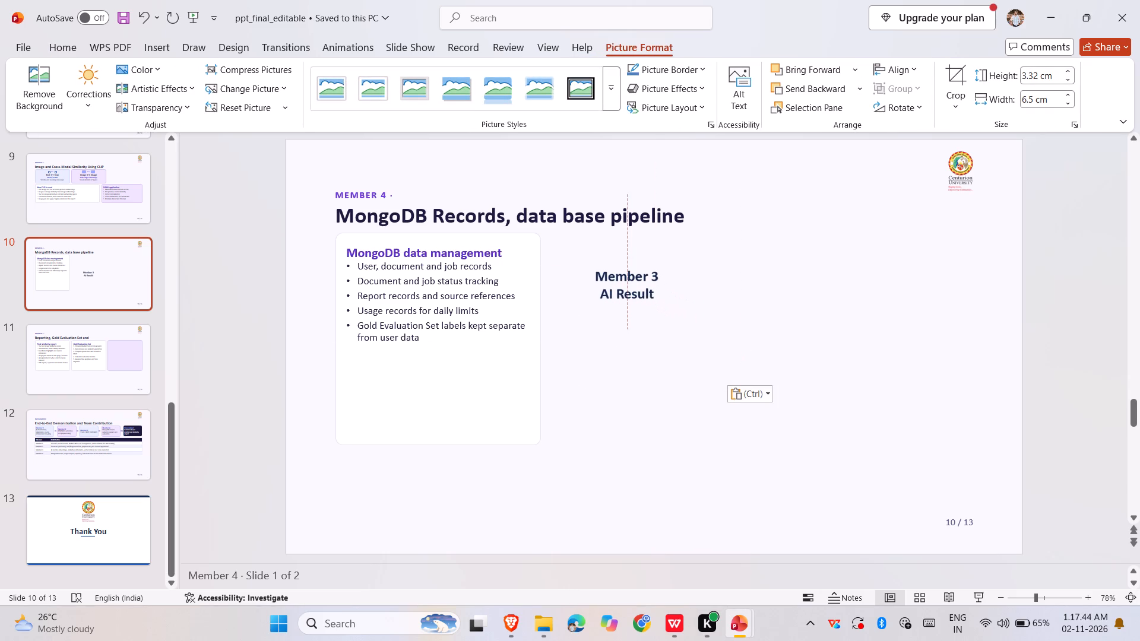
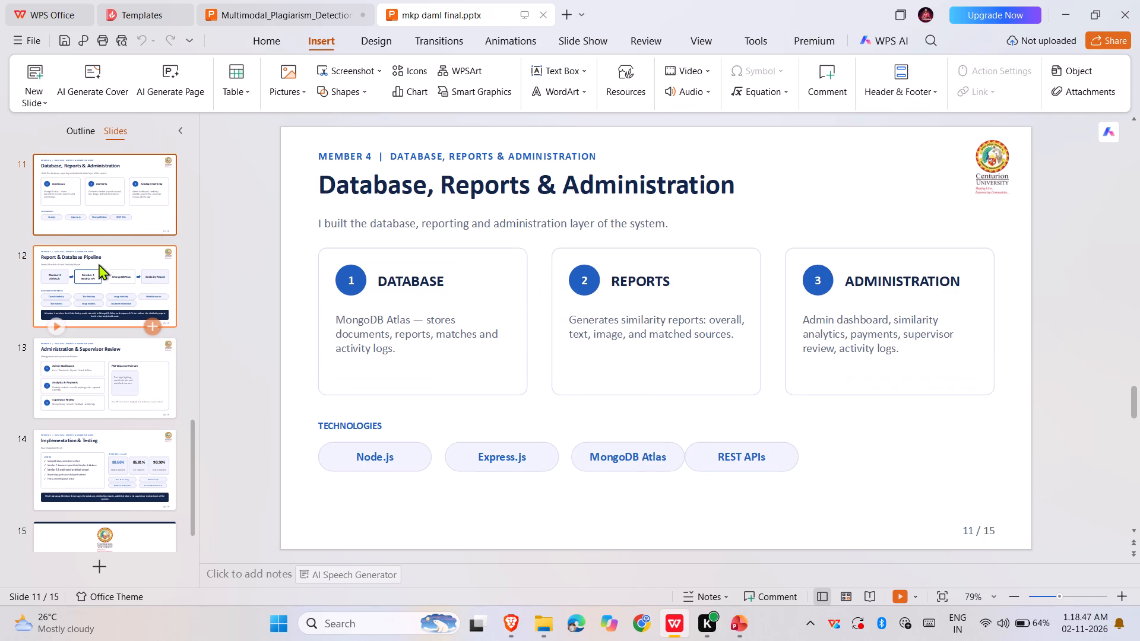
Look through mkp daml final.pptx, examining the Member 4 slides 11 to 14, the Contents slide, and slides 4 and 6.
click(99, 278)
click(107, 371)
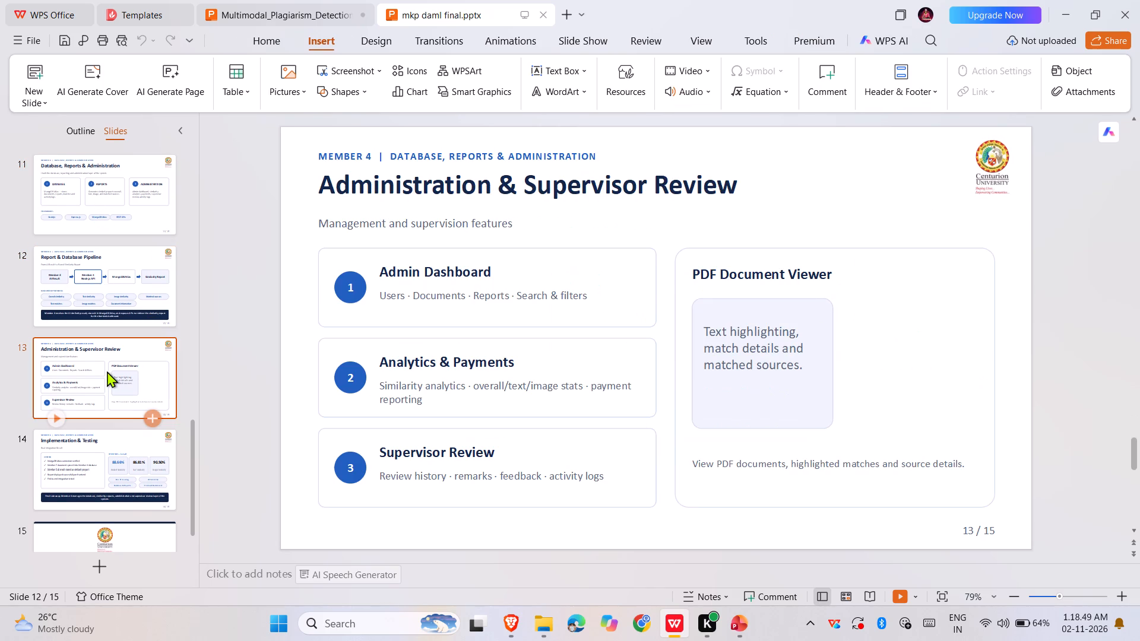
click(106, 444)
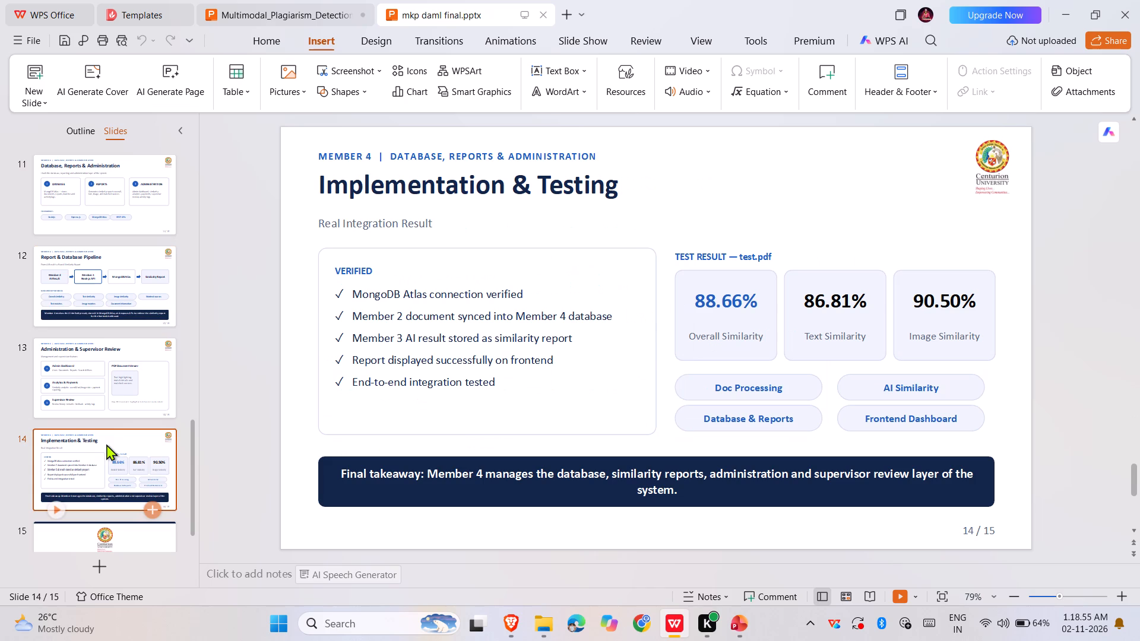
click(107, 275)
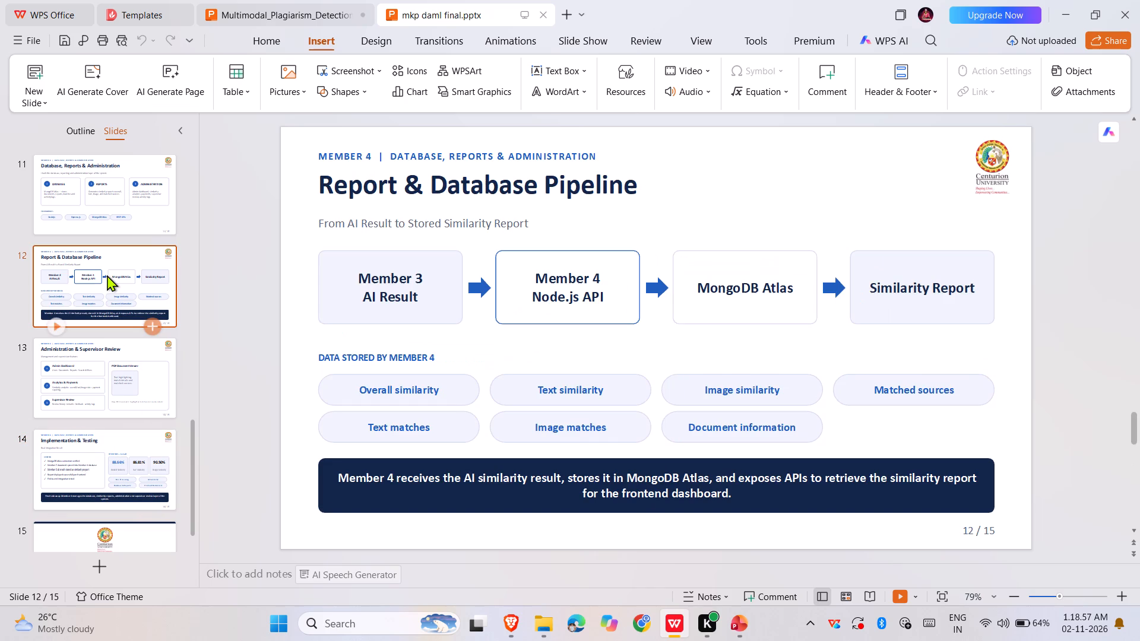
click(109, 201)
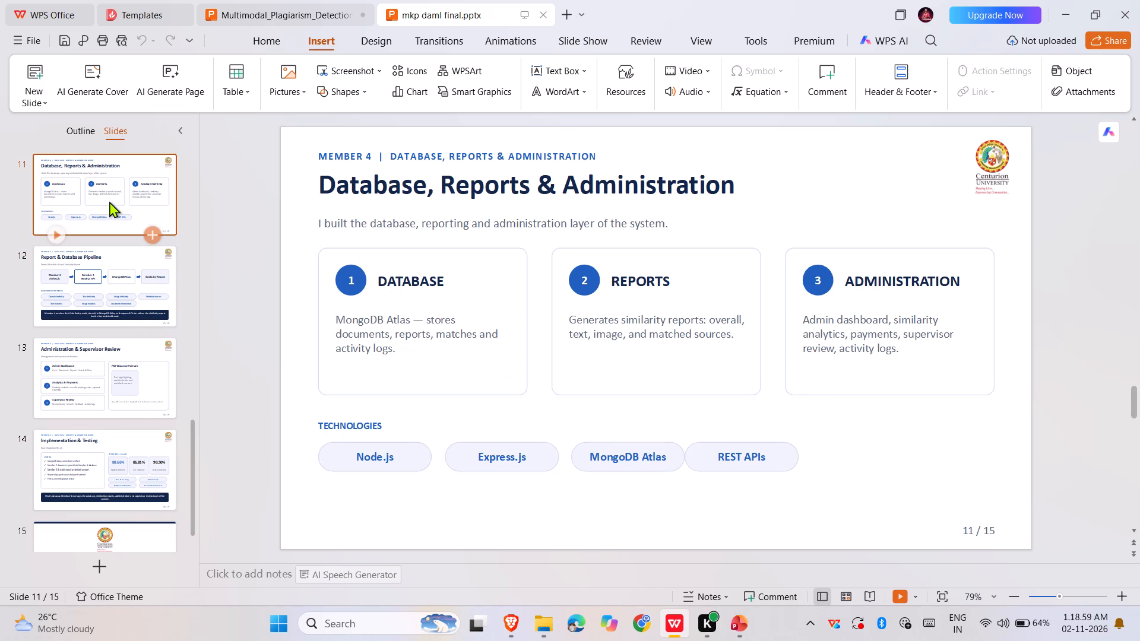
scroll(103, 287, up, 7)
click(129, 286)
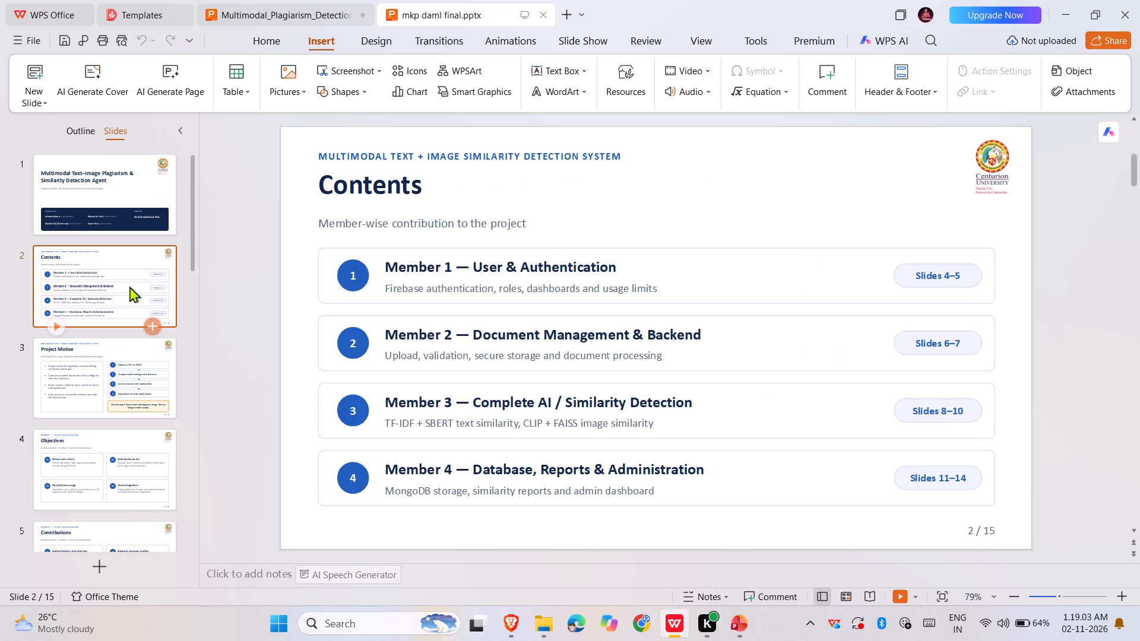
click(118, 383)
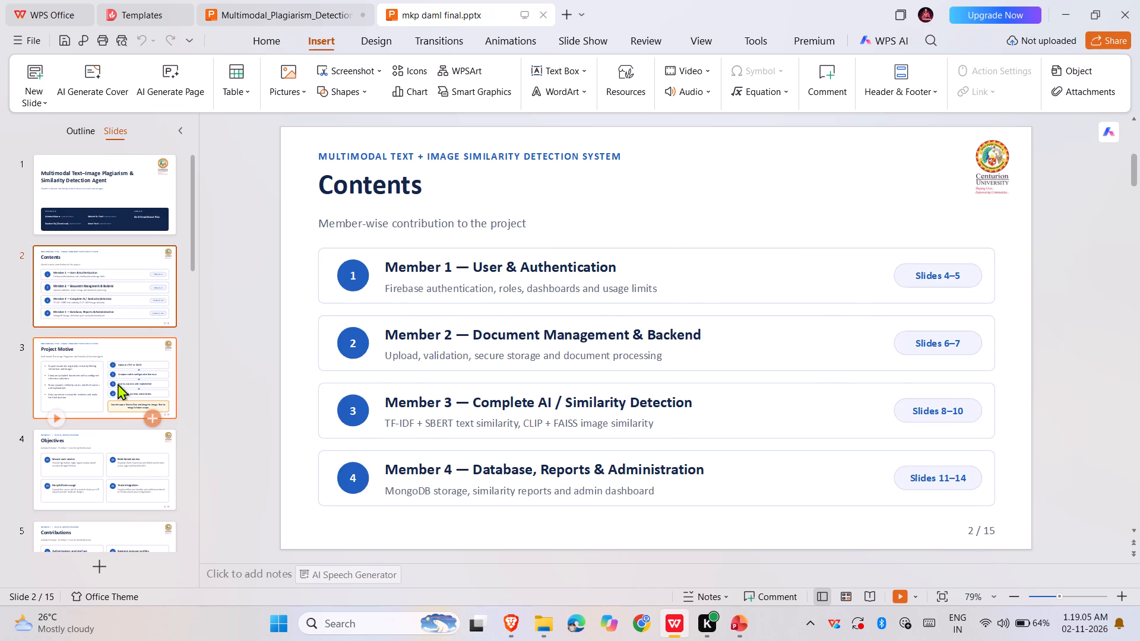
click(94, 473)
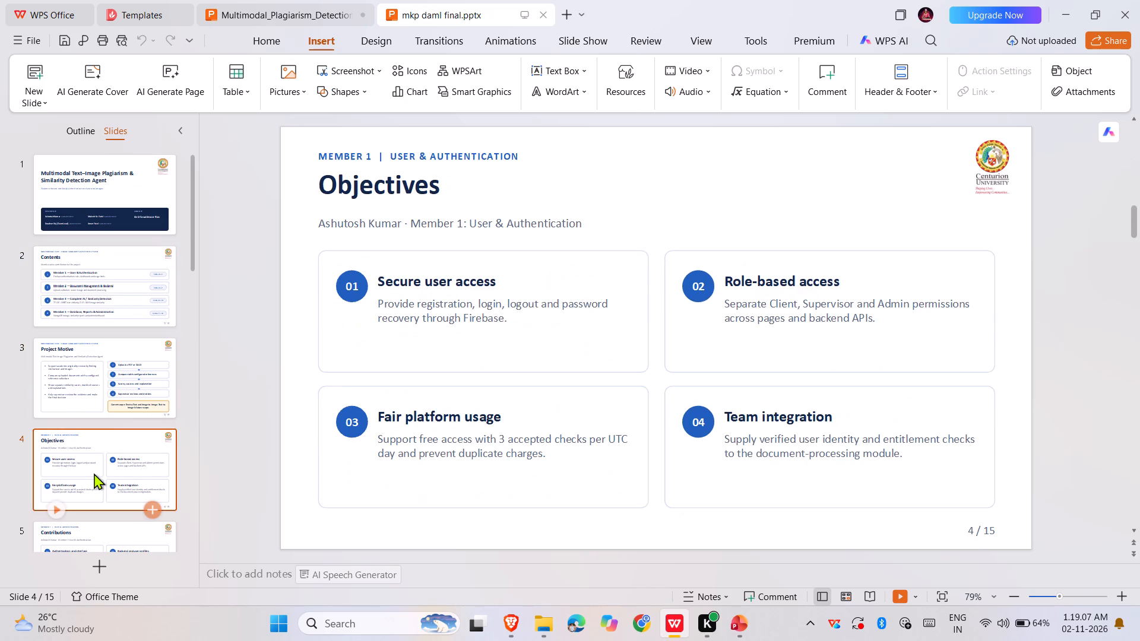
scroll(94, 473, down, 2)
click(94, 473)
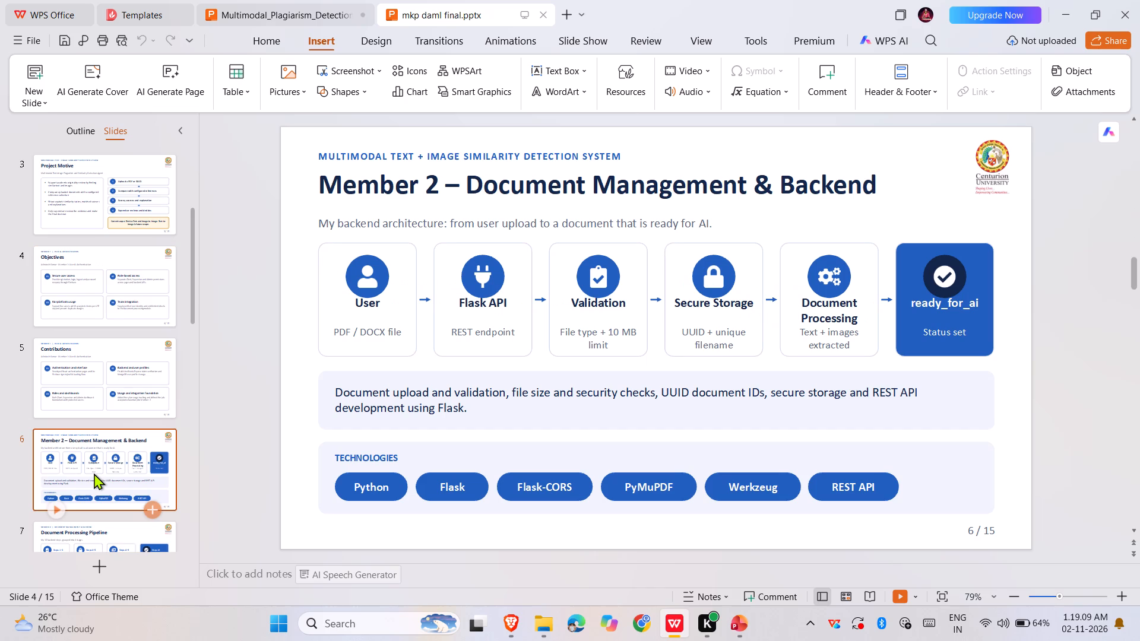
Examine the Member 4 slides 11 to 14 of mkp daml final.pptx again for content to reuse.
scroll(94, 473, down, 5)
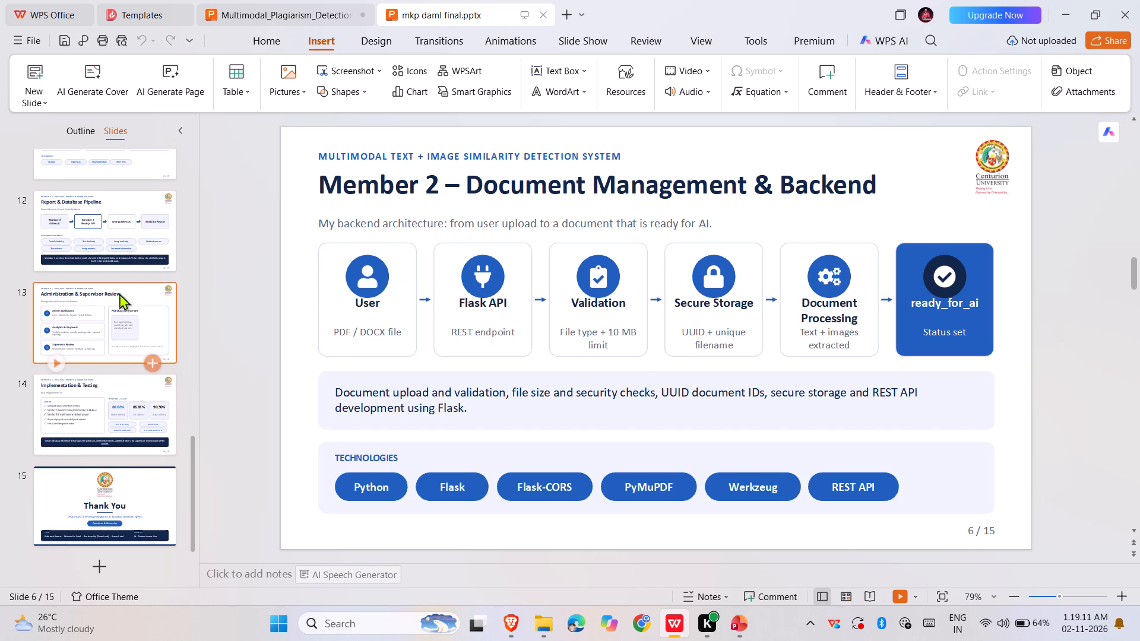
click(97, 236)
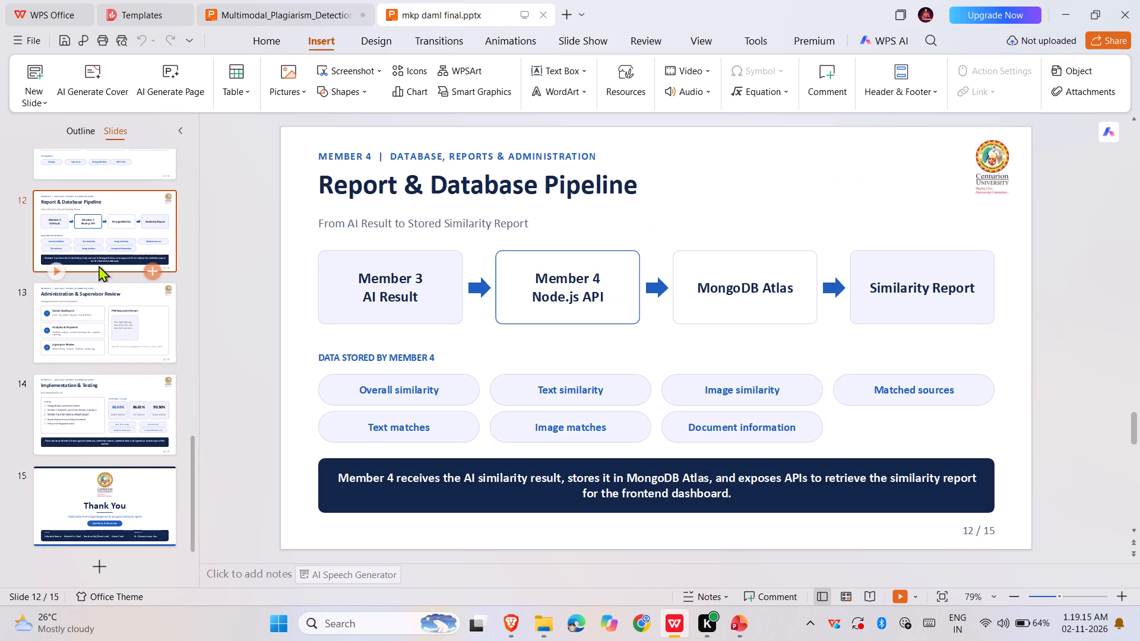
click(103, 305)
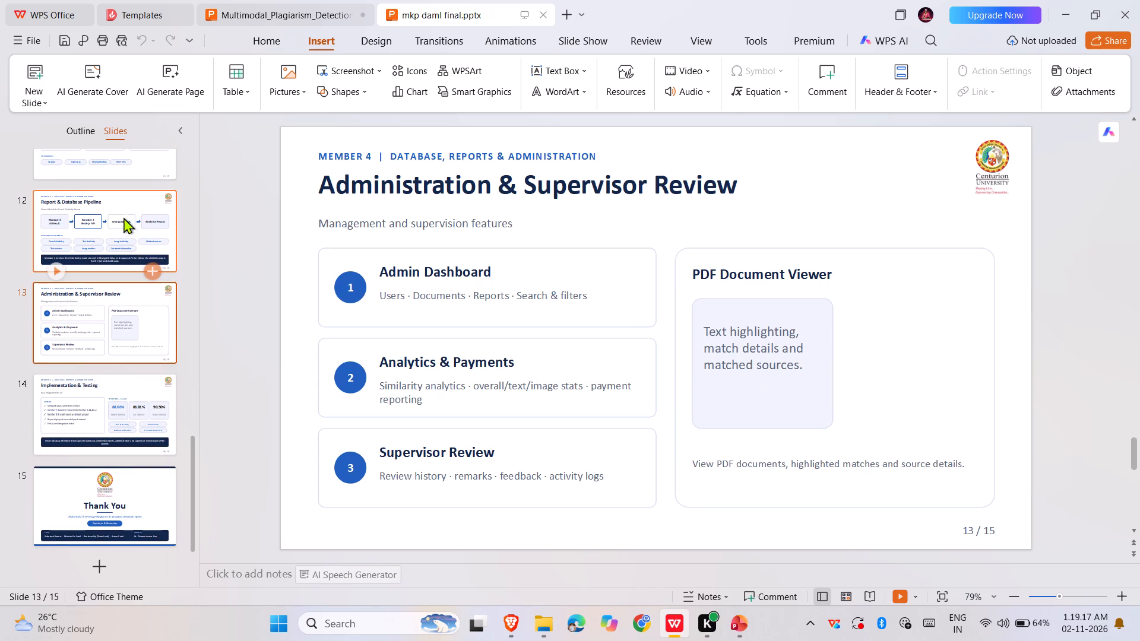
scroll(119, 205, up, 1)
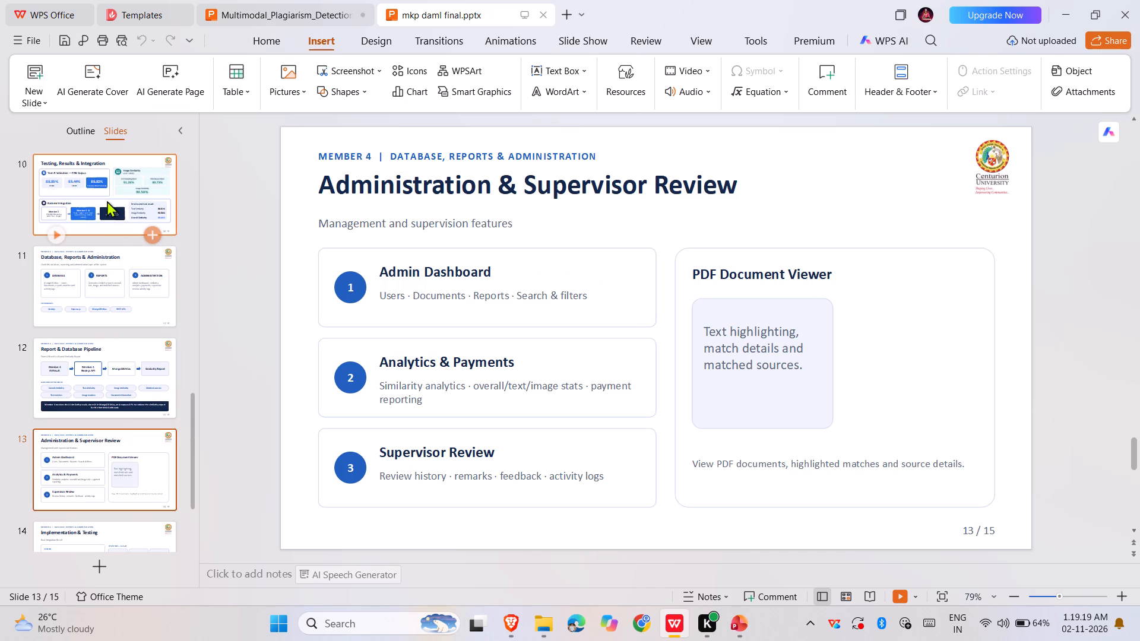
click(99, 264)
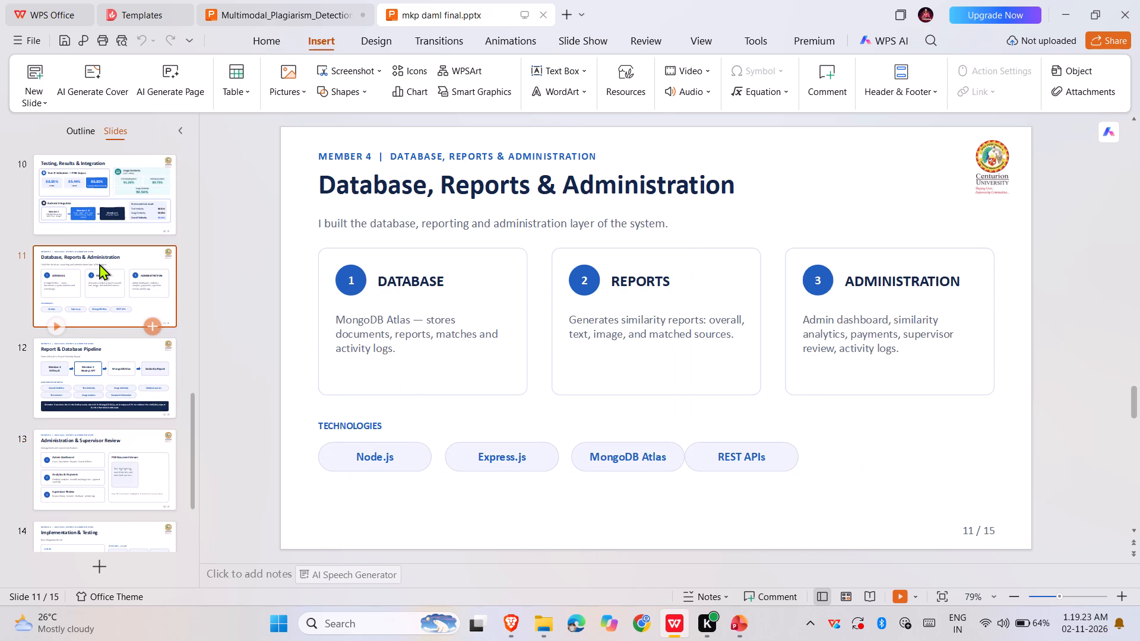
click(107, 349)
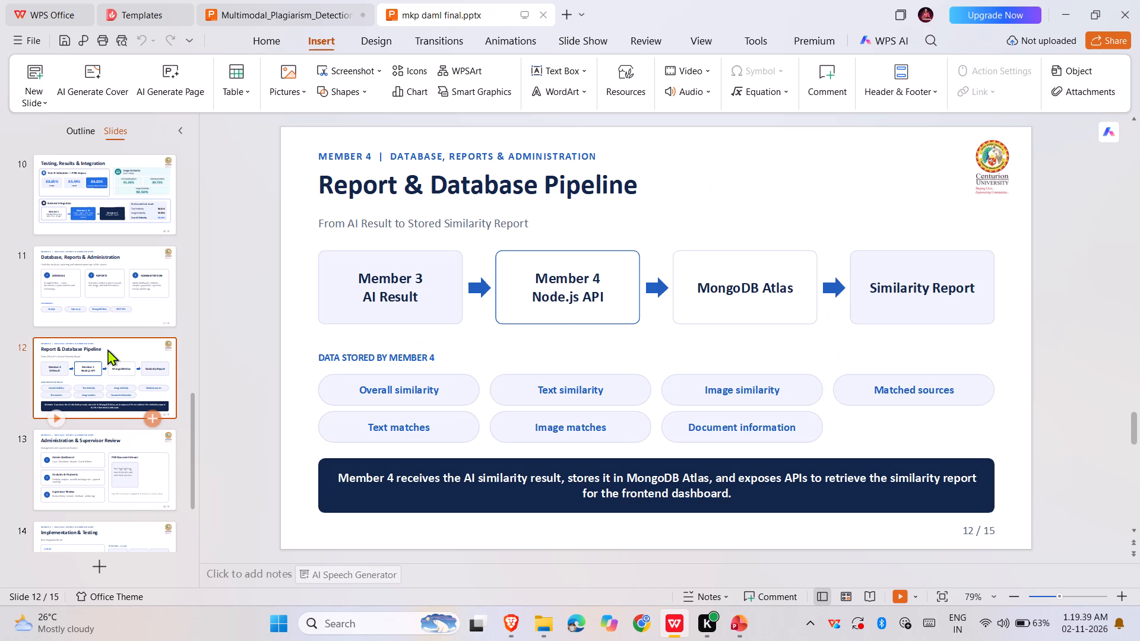
click(99, 201)
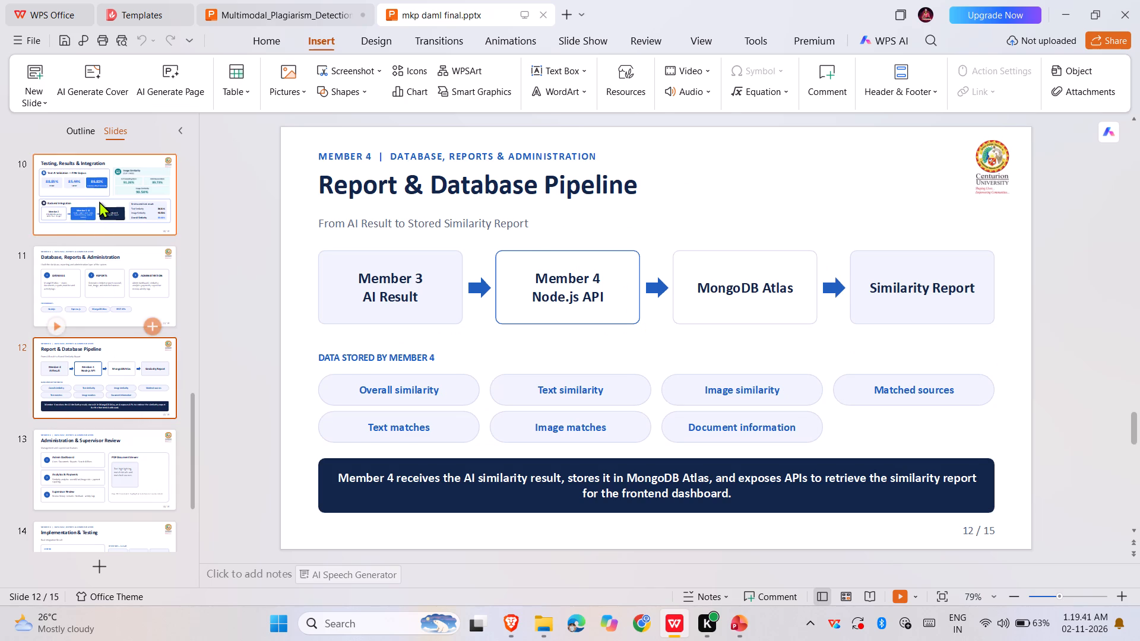
click(94, 269)
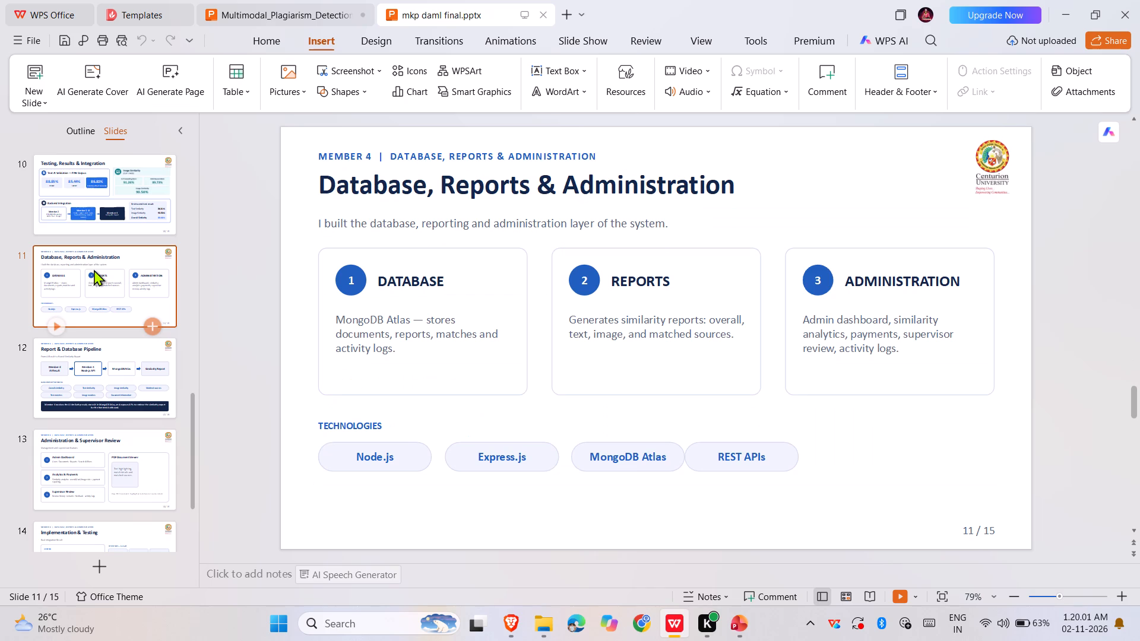
click(99, 369)
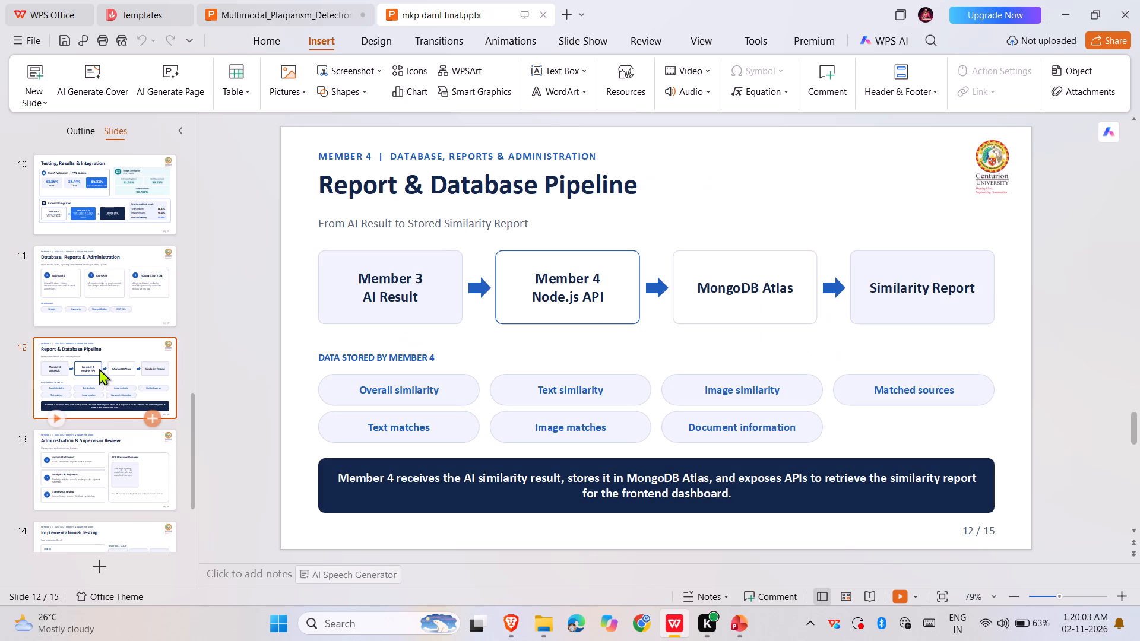
click(107, 445)
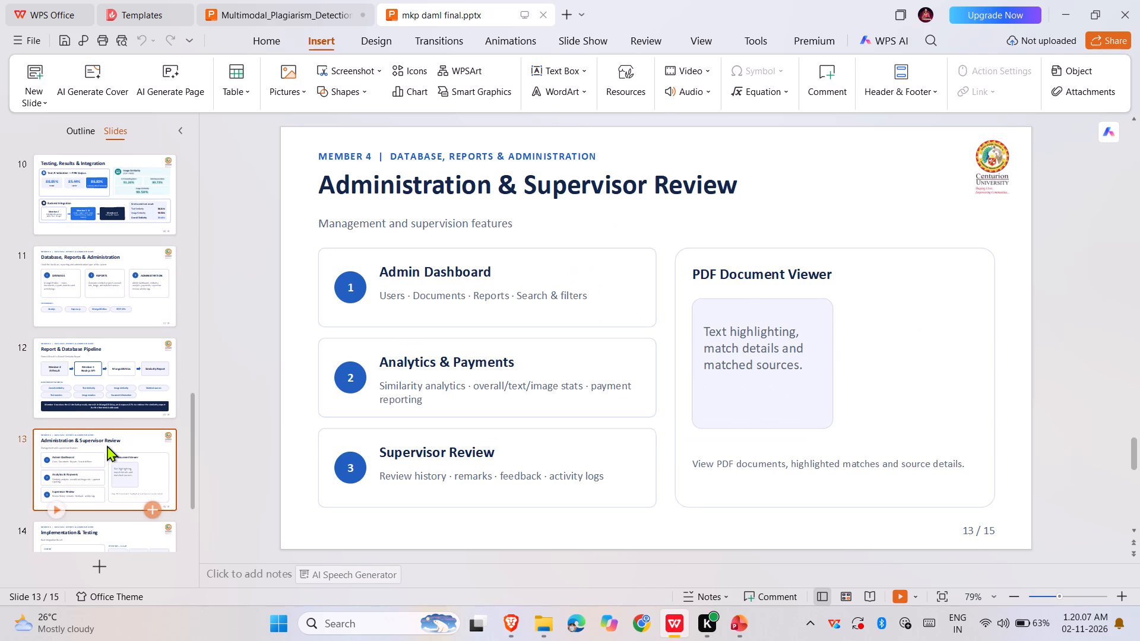
click(104, 262)
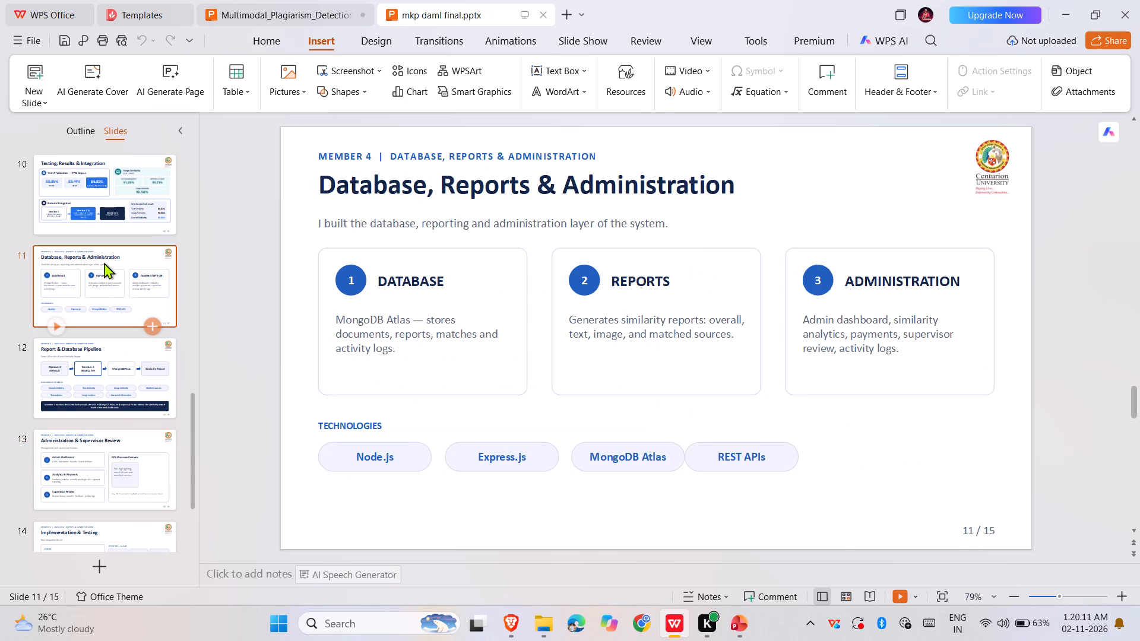
click(96, 533)
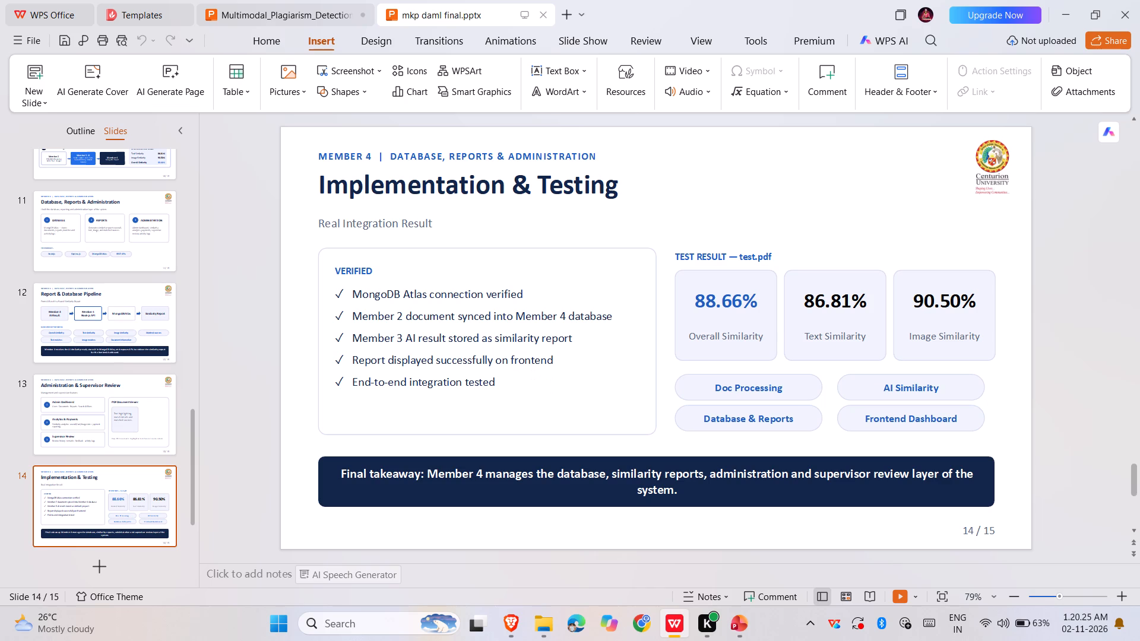
Check slide 10 of ppt_final_editable in PowerPoint against slides 12 and 11 of mkp daml final.pptx in WPS Office.
click(737, 632)
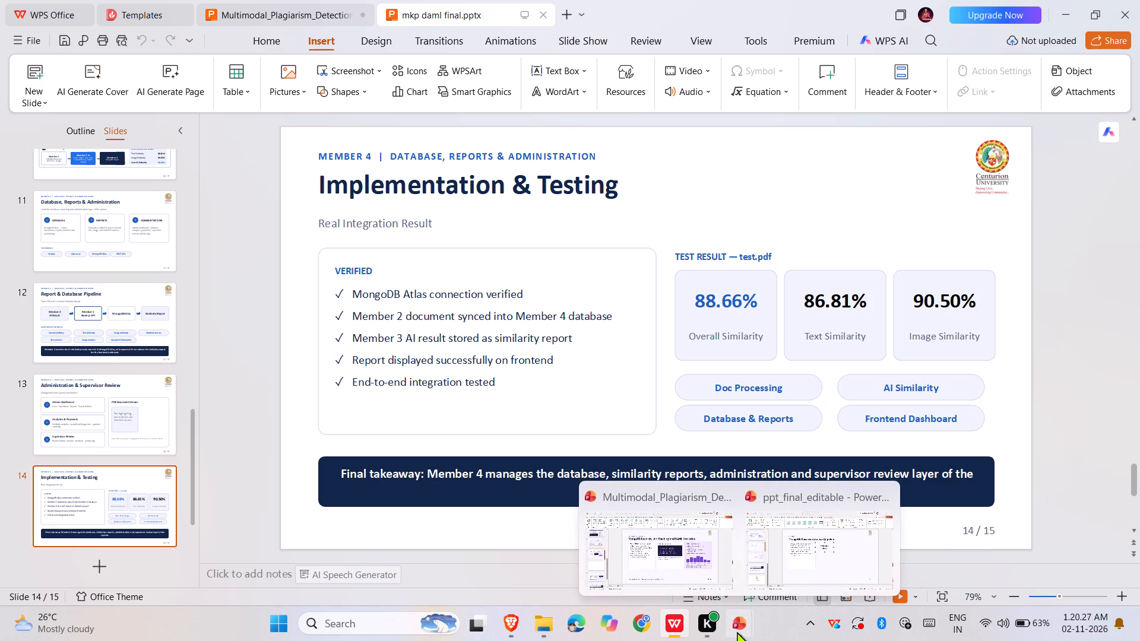
click(790, 566)
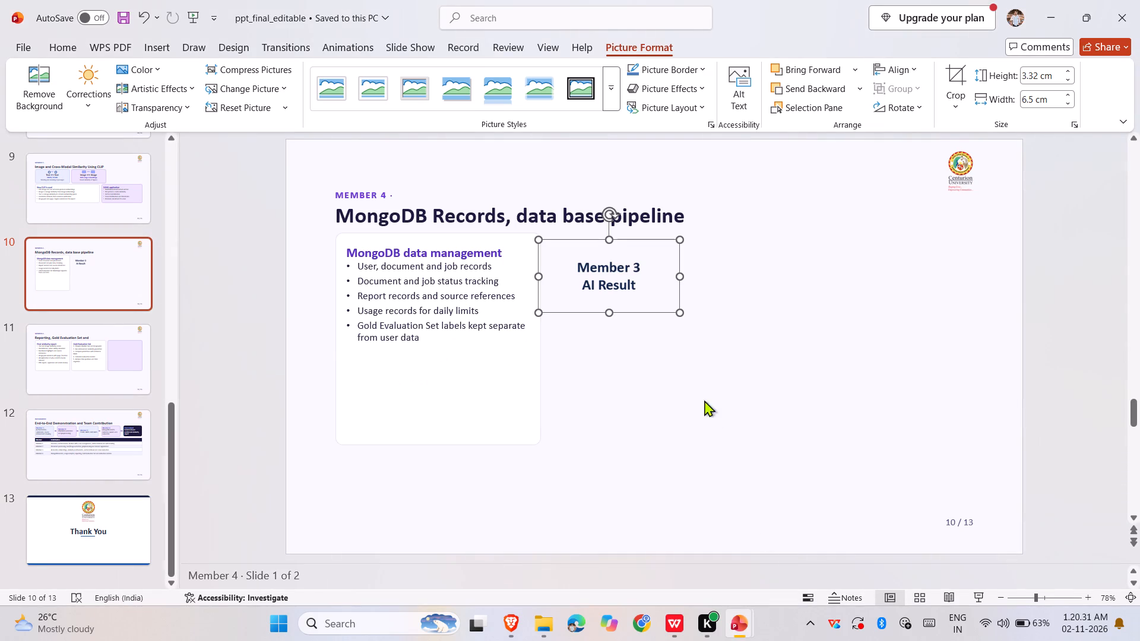
click(656, 283)
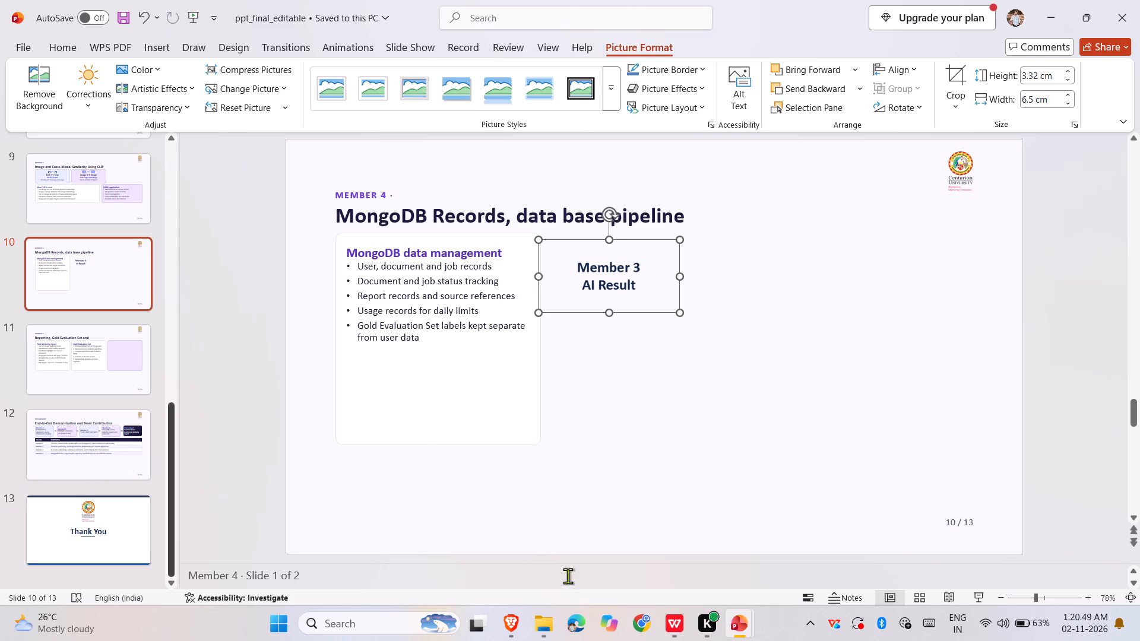
click(678, 623)
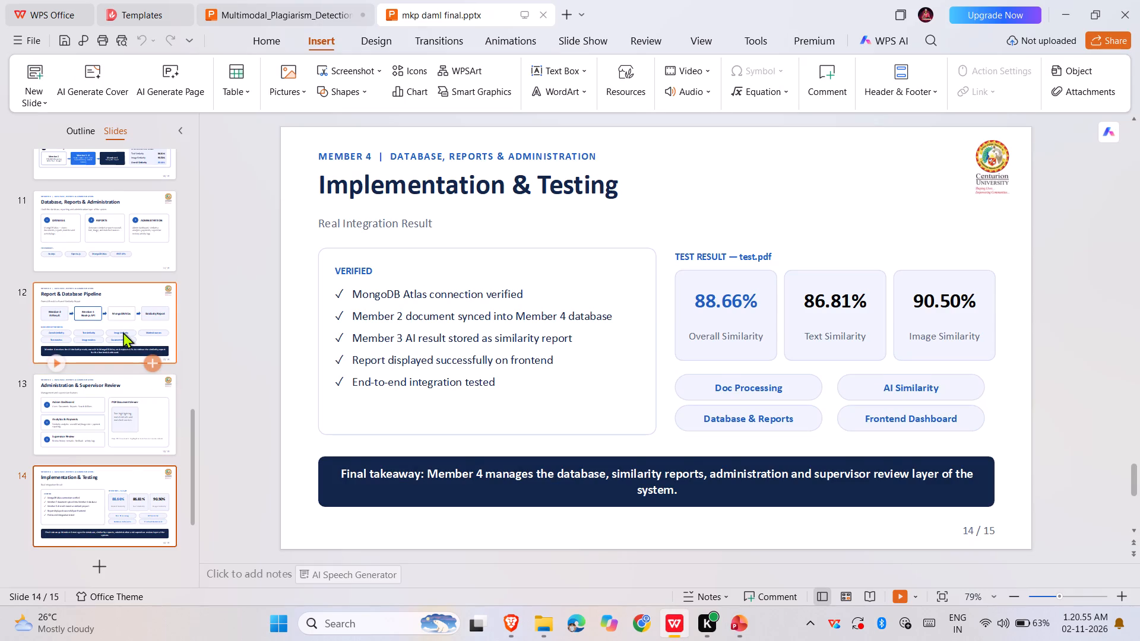
click(123, 332)
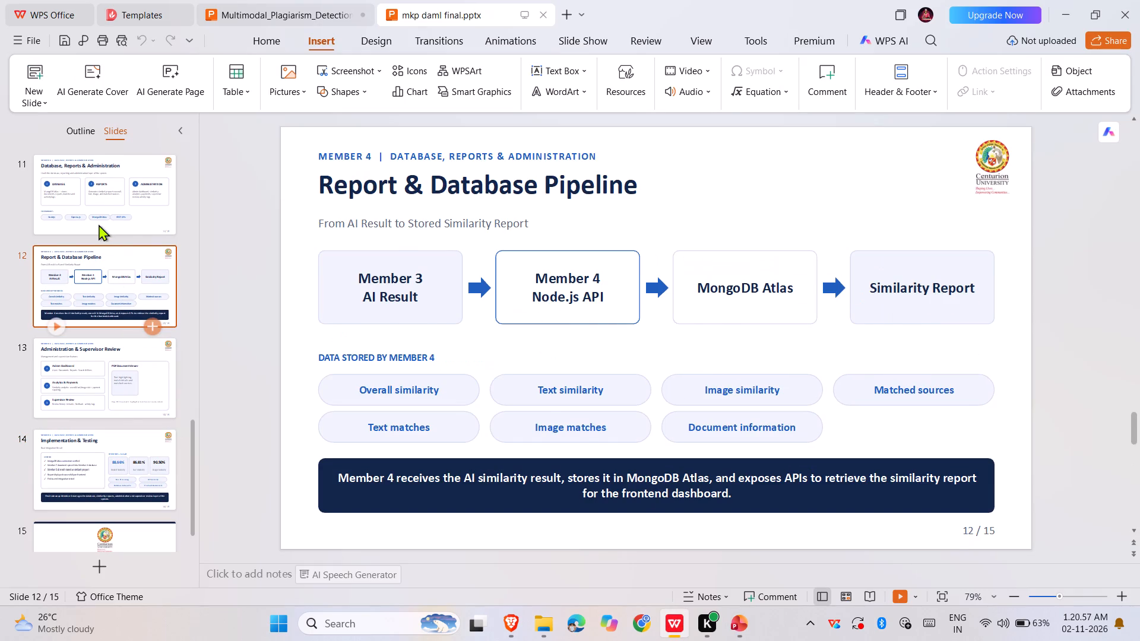
click(99, 224)
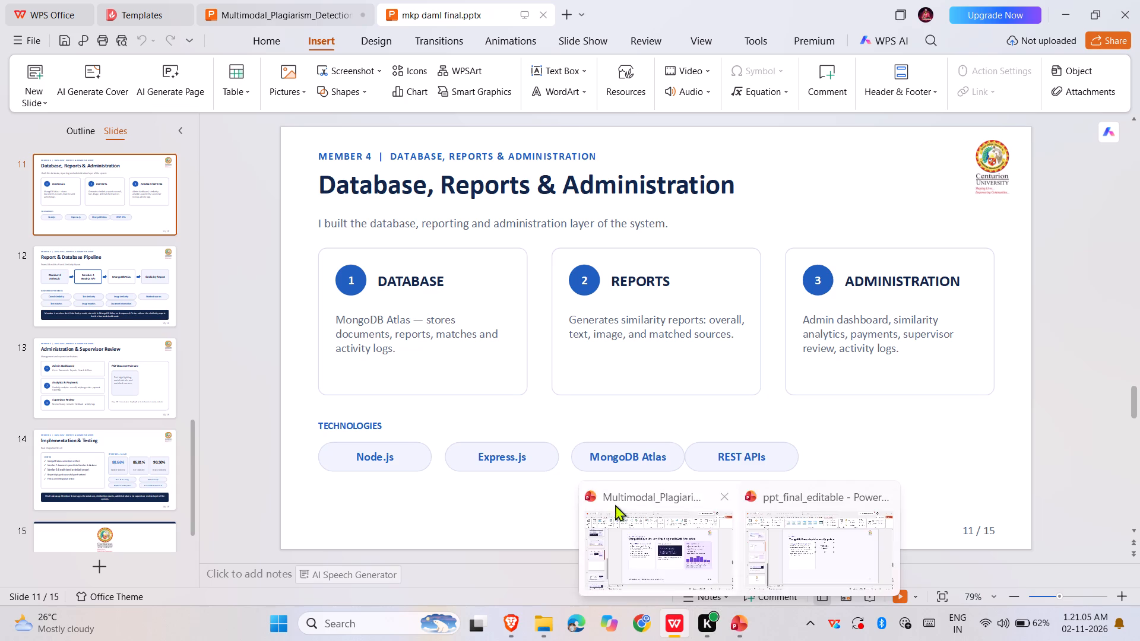
Switch to the original Multimodal_Plagiarism_Detection deck in PowerPoint and review its slides 9, 10 and 12.
click(739, 620)
click(698, 551)
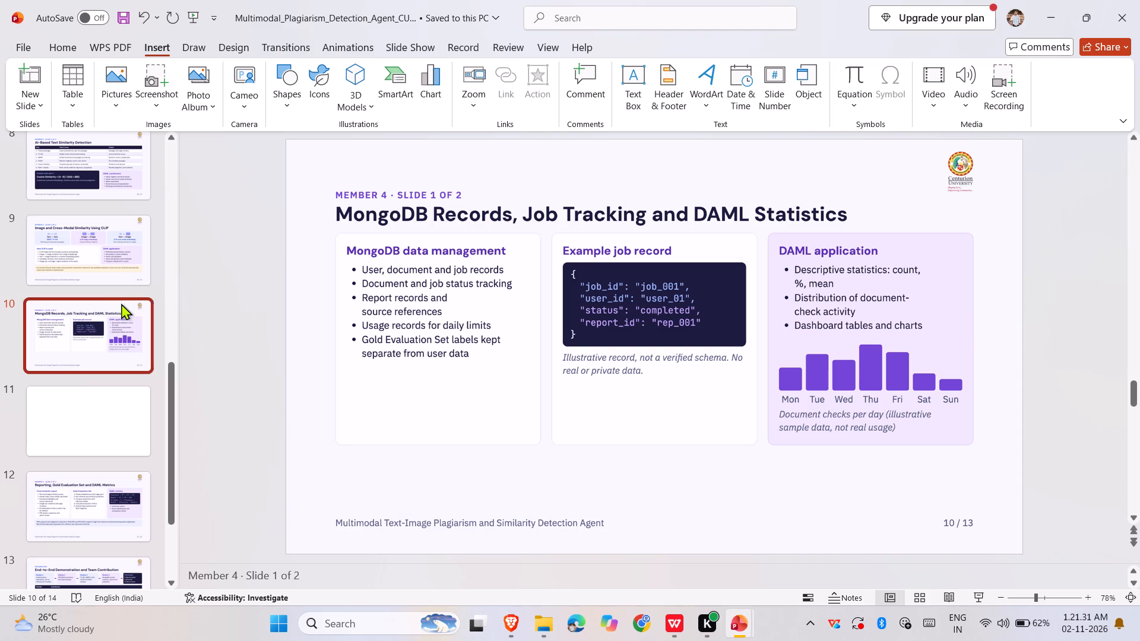
click(102, 255)
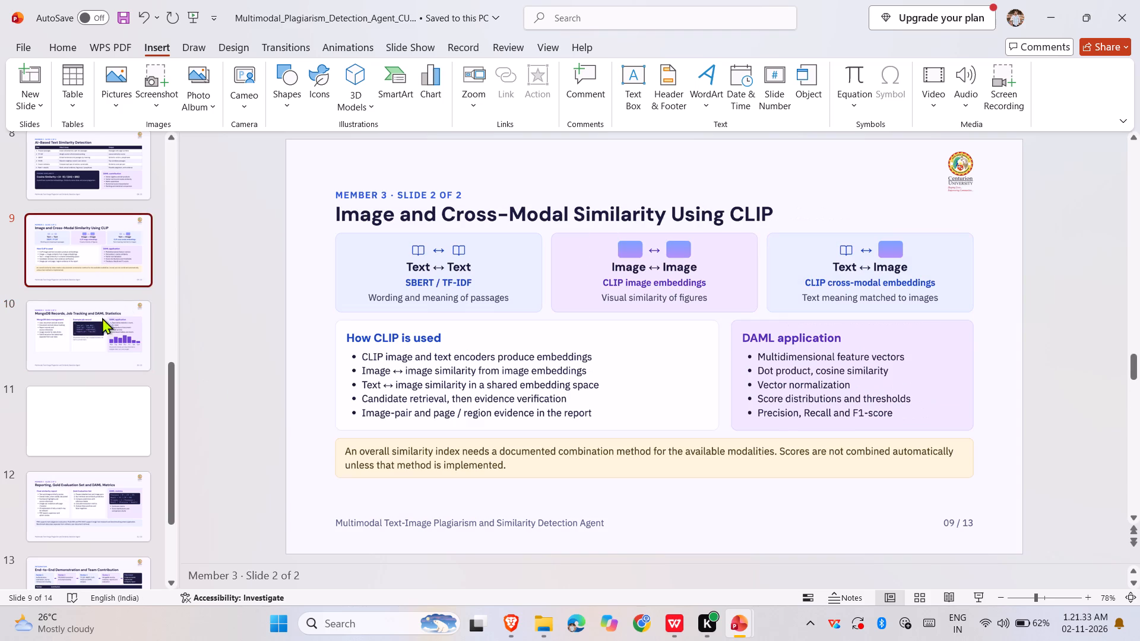
click(103, 339)
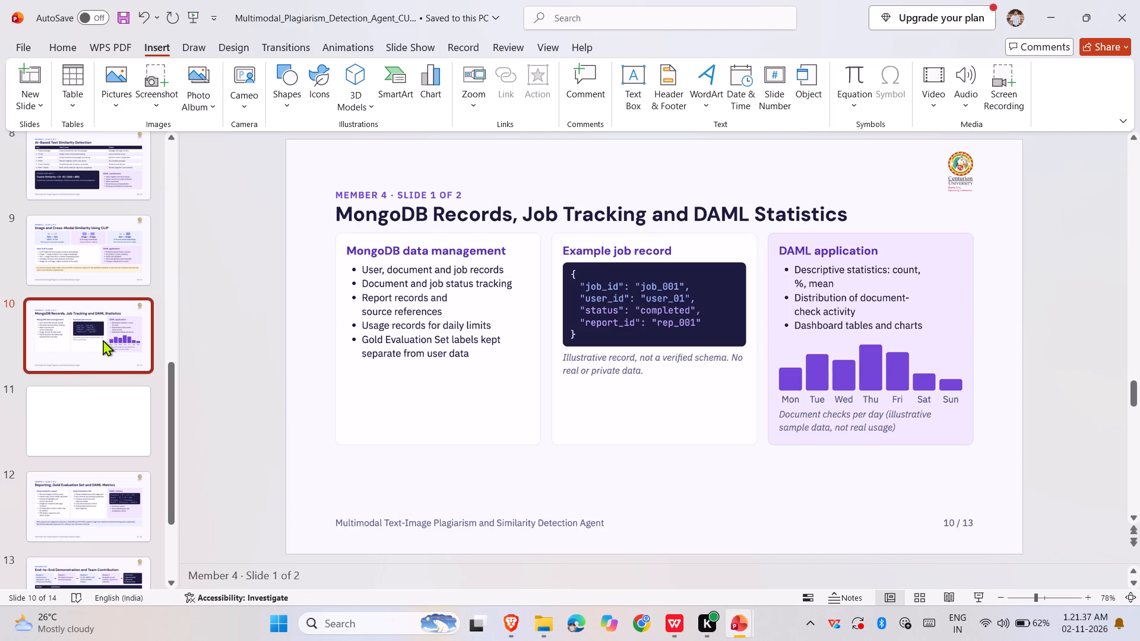
click(93, 490)
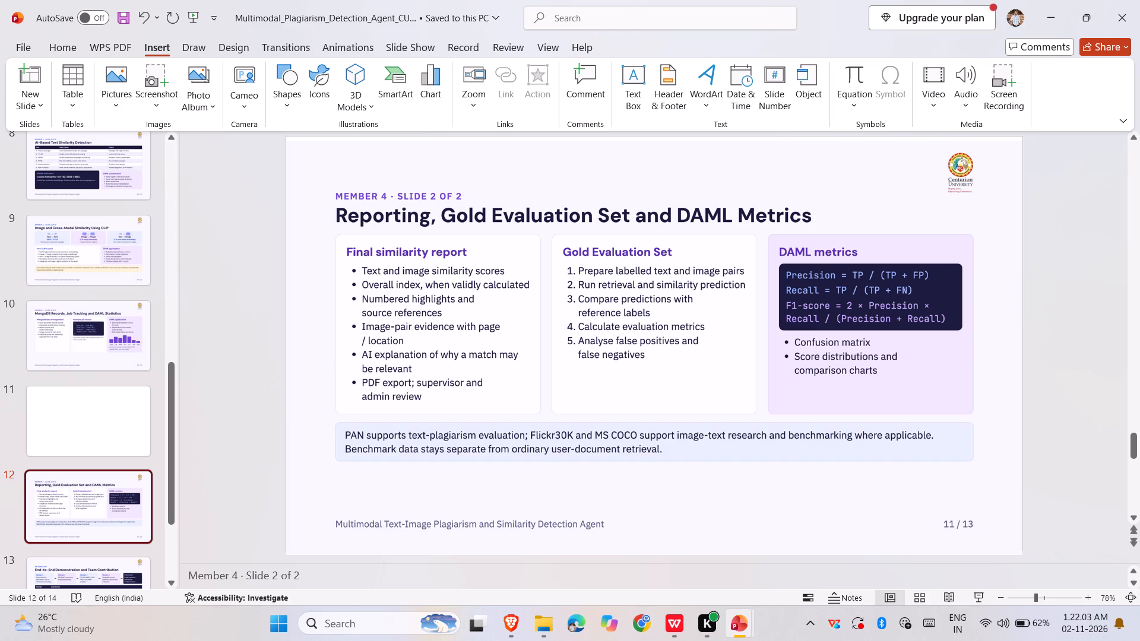
click(101, 252)
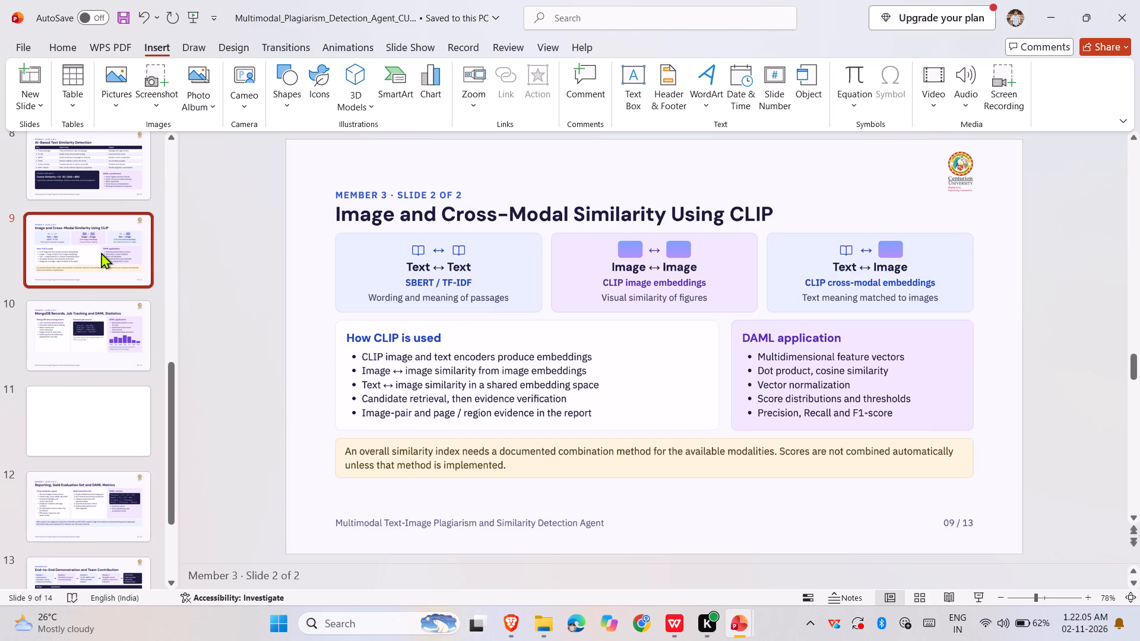
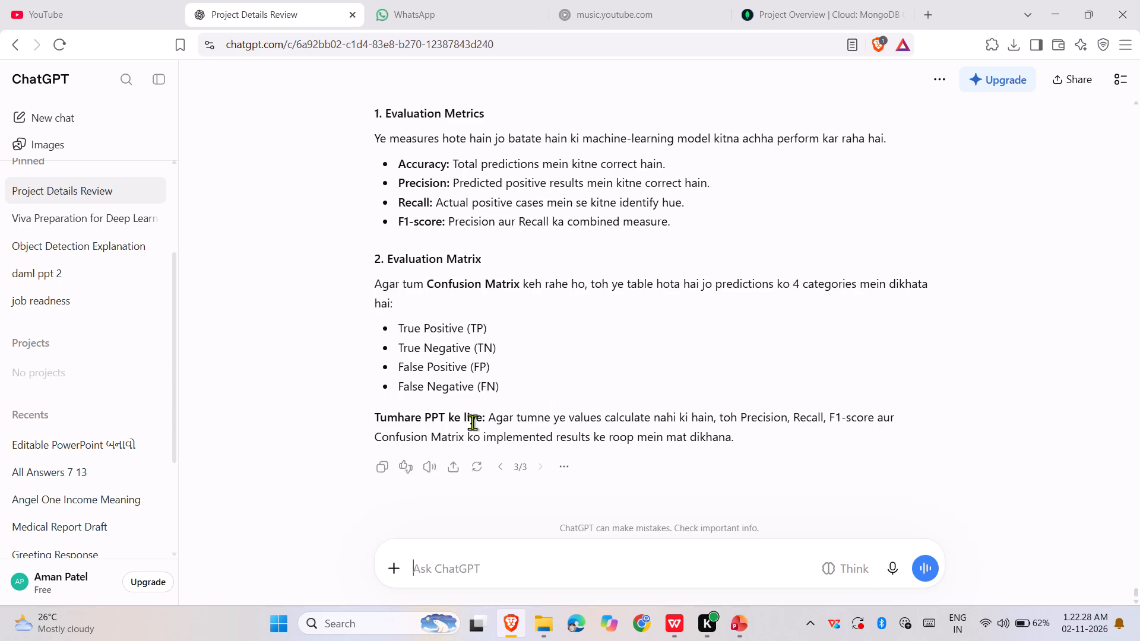
Look back through the Project Details Review chat in ChatGPT, from the evaluation metrics answer to the two-slide Member 4 proposal.
scroll(686, 366, up, 6)
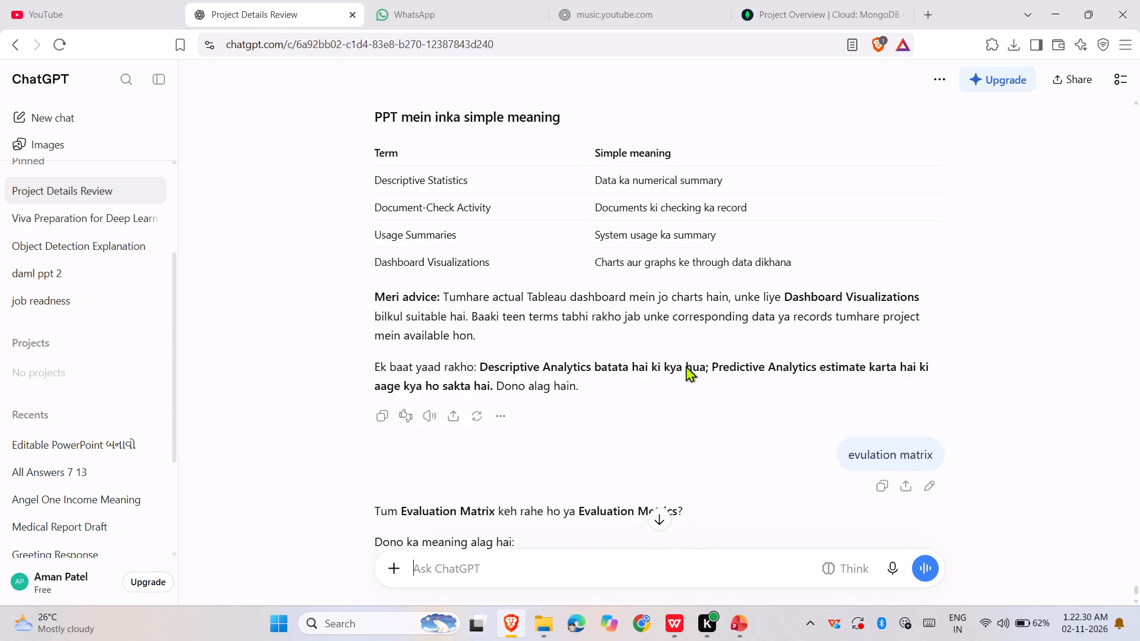
scroll(686, 366, up, 12)
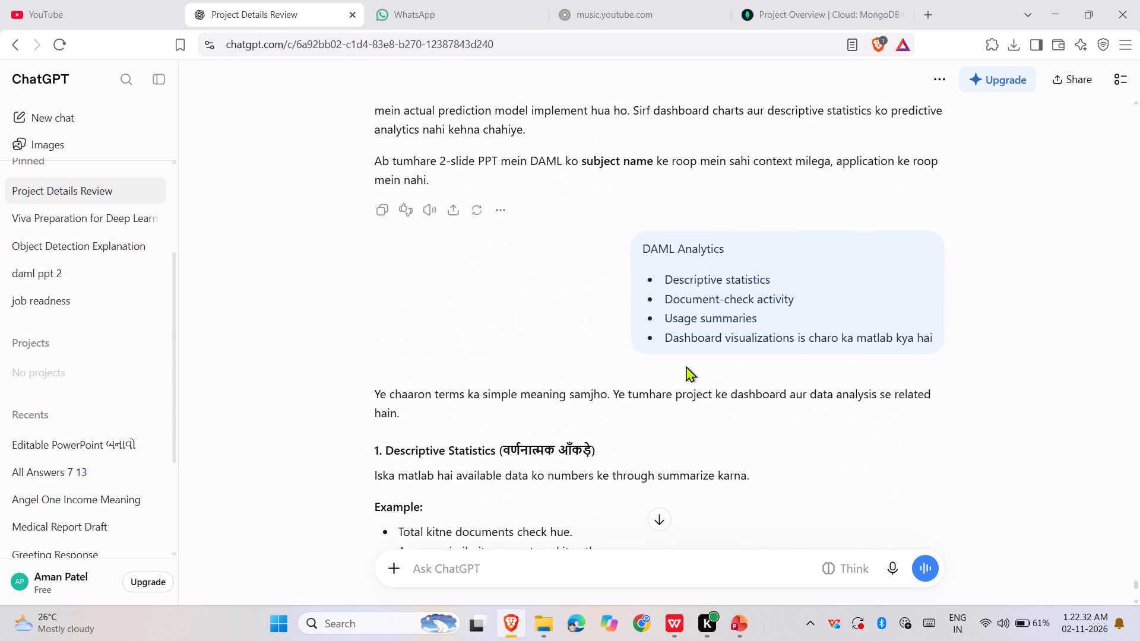
scroll(686, 366, up, 13)
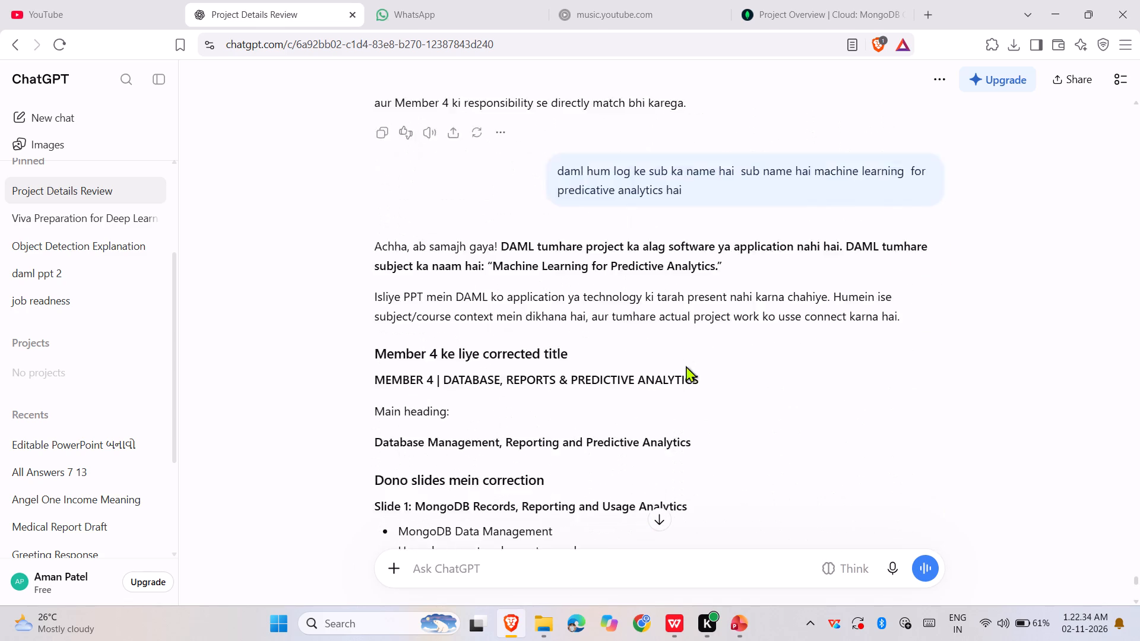
scroll(686, 366, up, 6)
scroll(686, 366, right, 1)
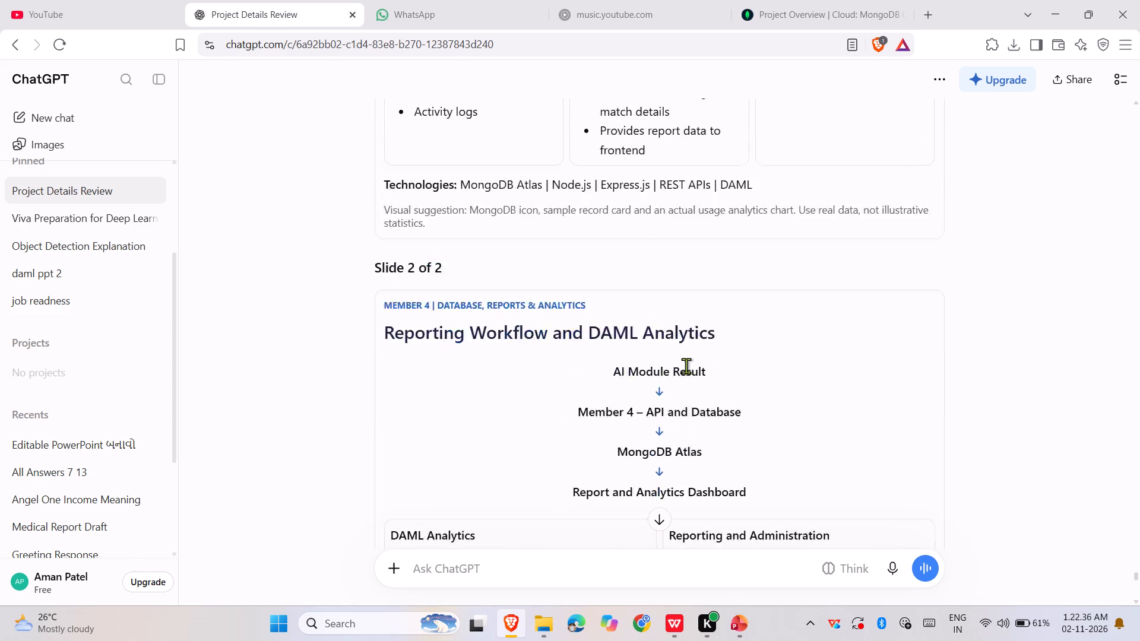
scroll(686, 366, right, 1)
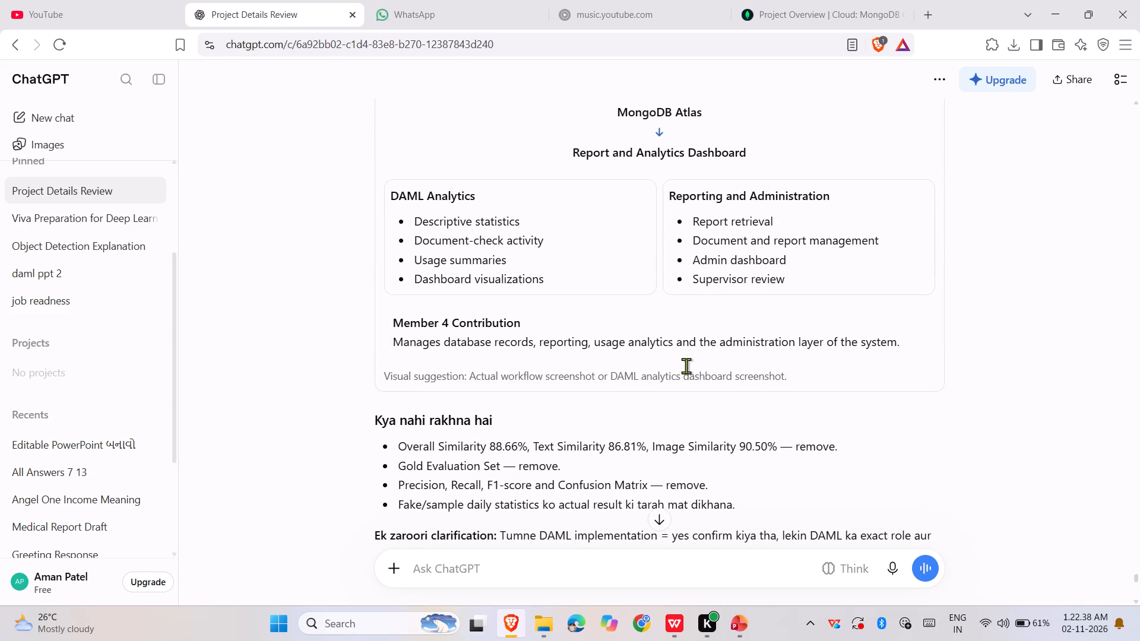
scroll(686, 366, up, 5)
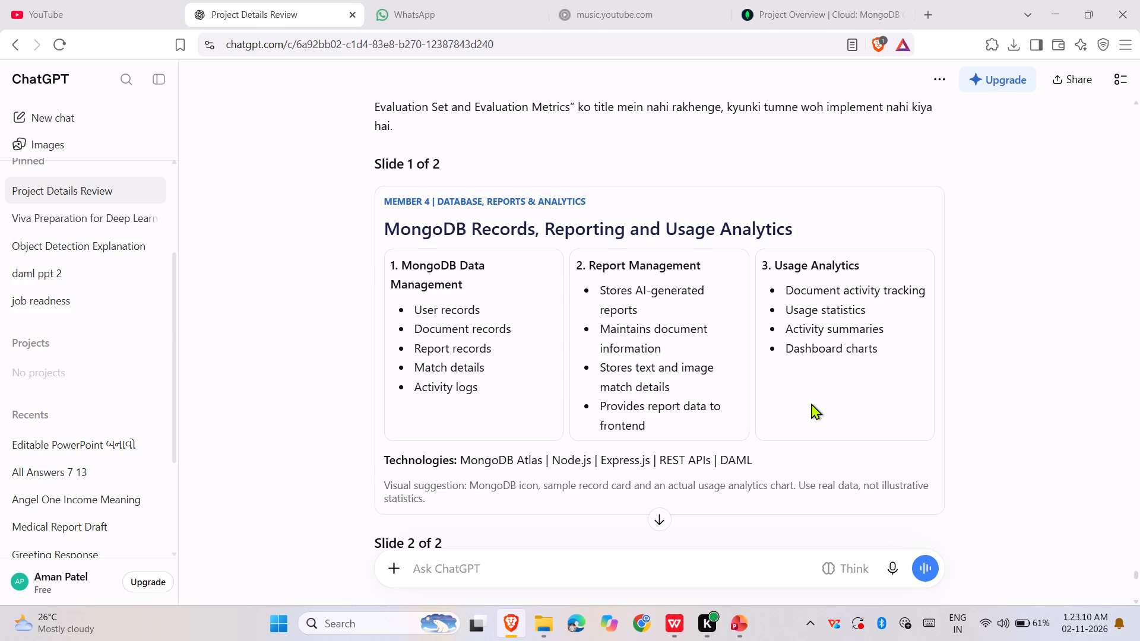
scroll(811, 403, down, 1)
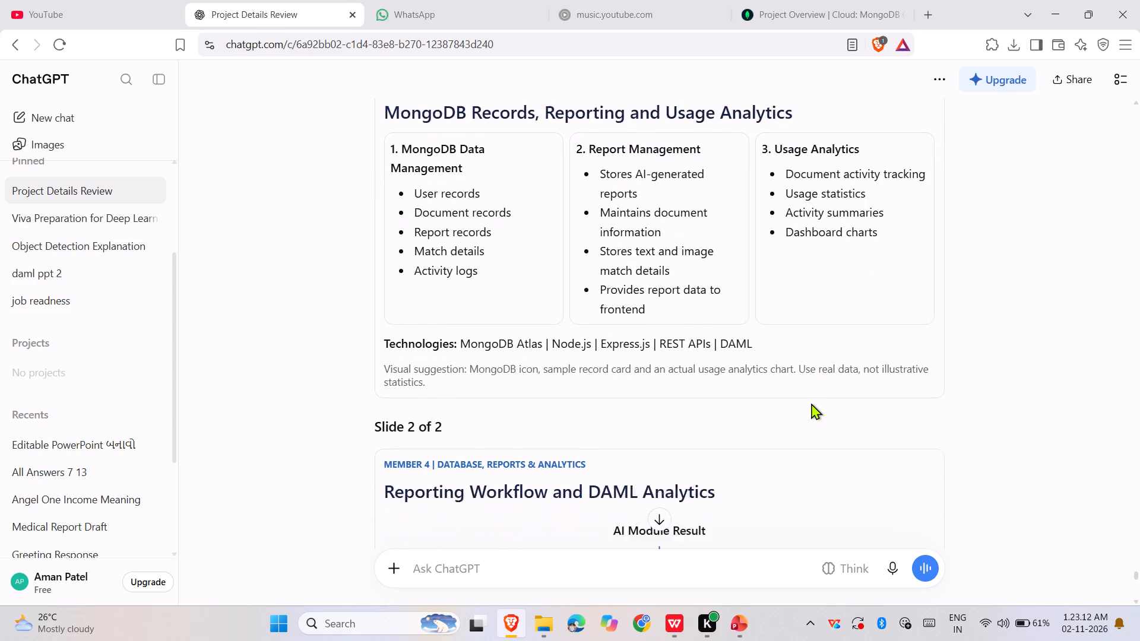
scroll(811, 403, down, 2)
scroll(811, 403, up, 4)
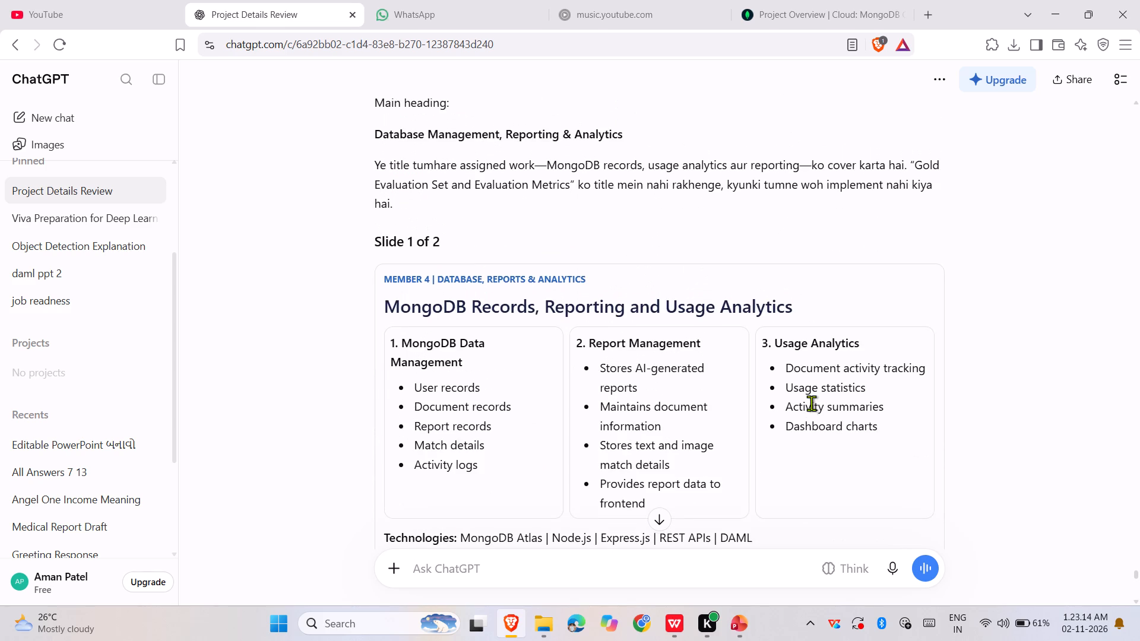
scroll(811, 403, down, 2)
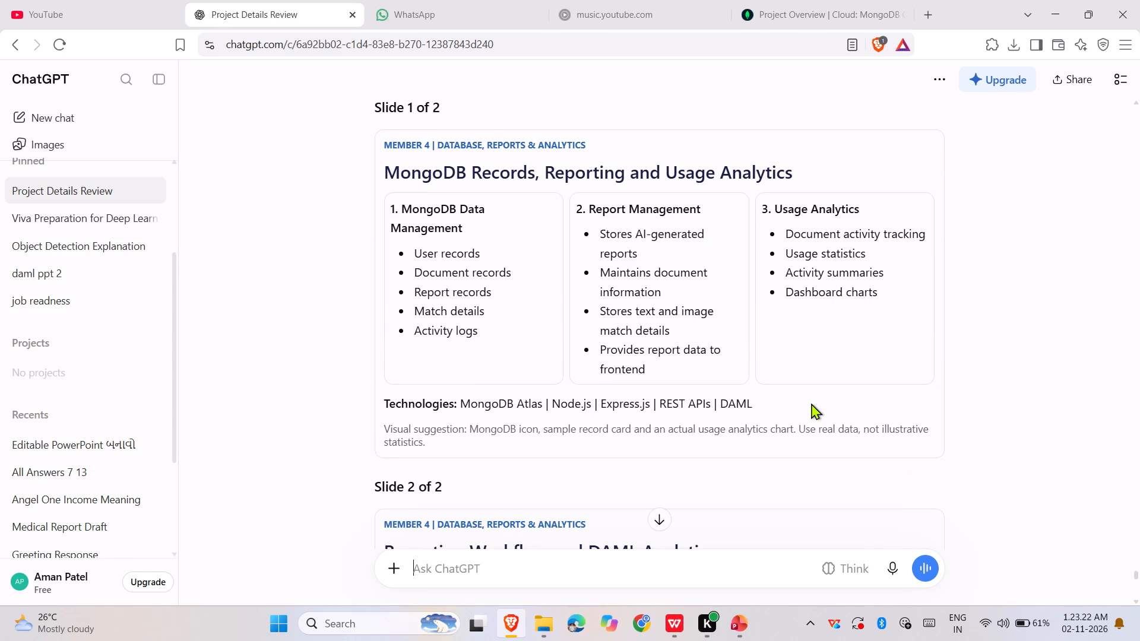
scroll(811, 403, up, 1)
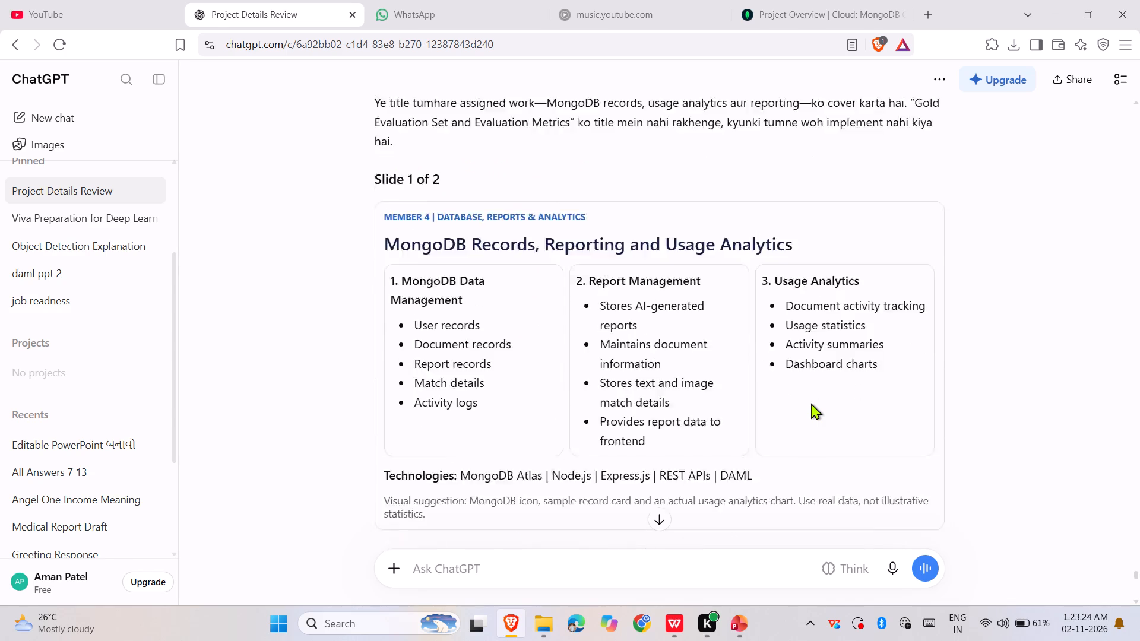
scroll(811, 403, up, 1)
scroll(811, 403, down, 7)
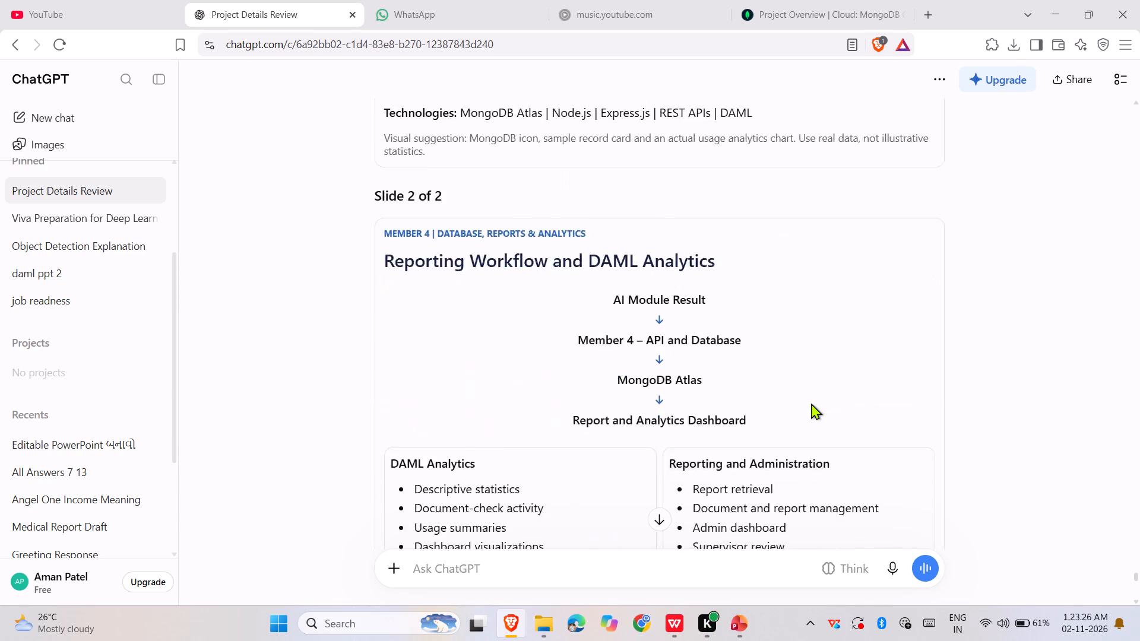
scroll(811, 403, down, 1)
scroll(811, 403, up, 6)
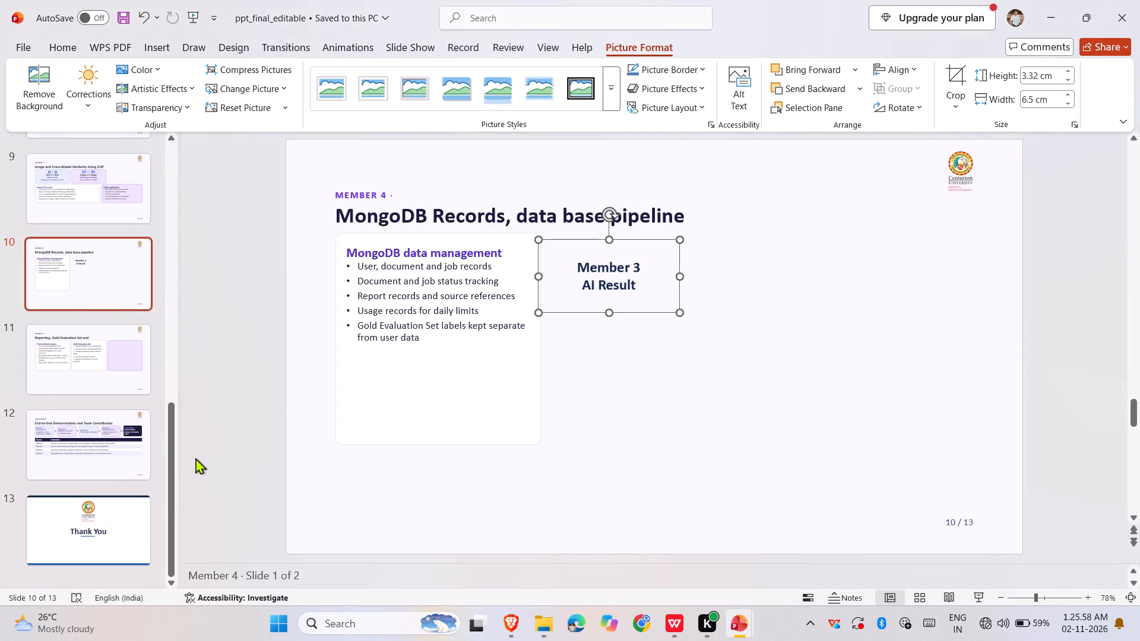
click(141, 22)
triple_click(141, 22)
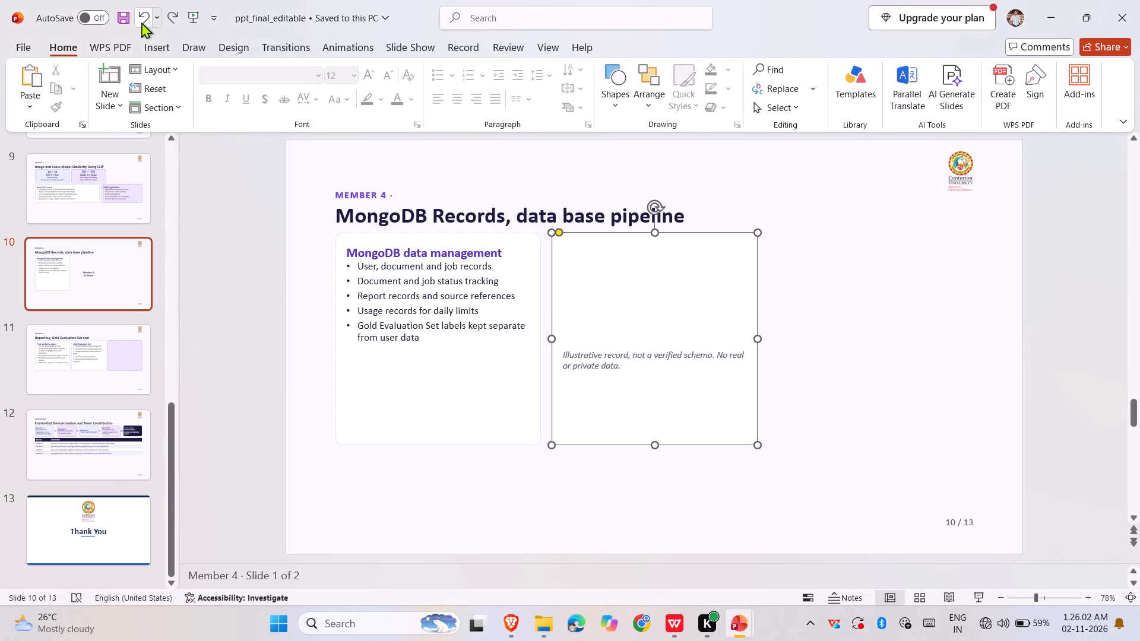
triple_click(141, 22)
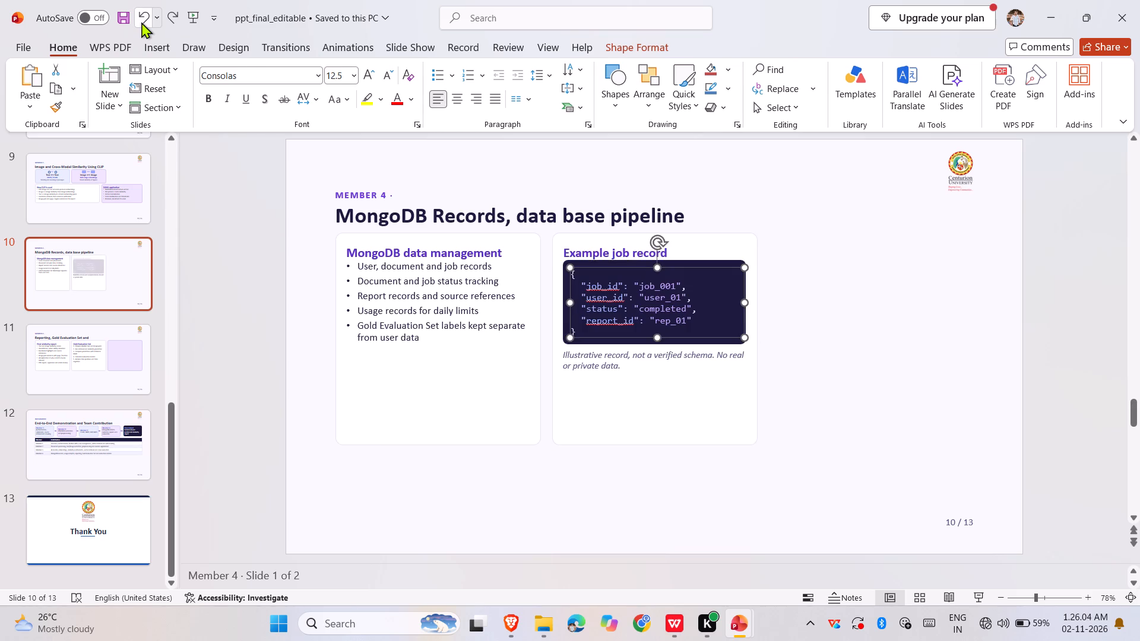
triple_click(141, 22)
double_click(141, 22)
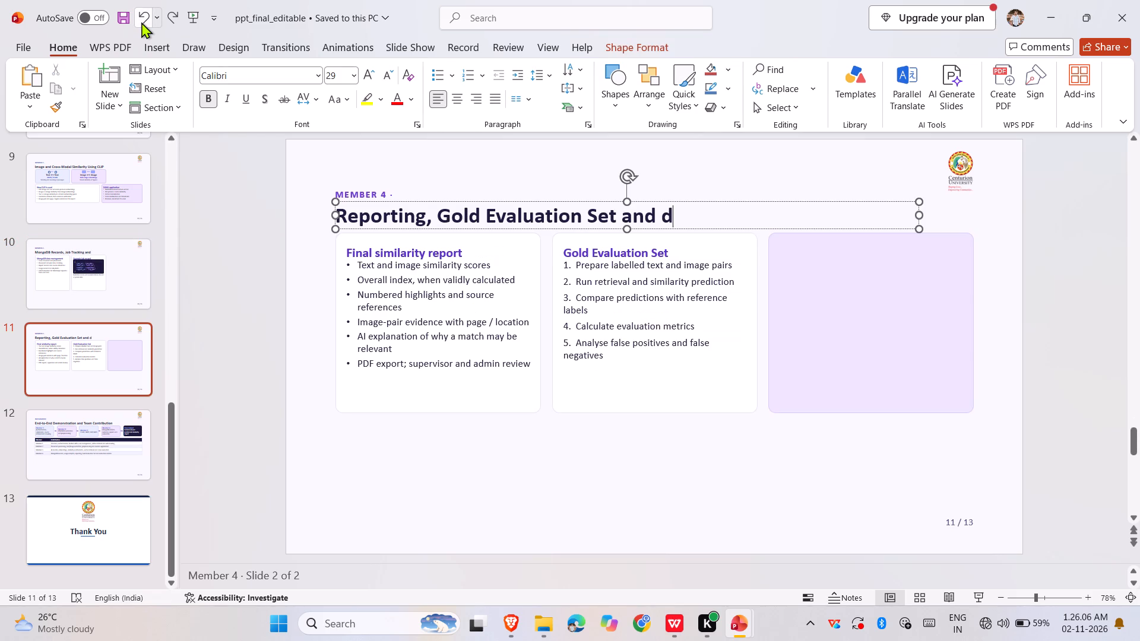
click(141, 22)
double_click(141, 22)
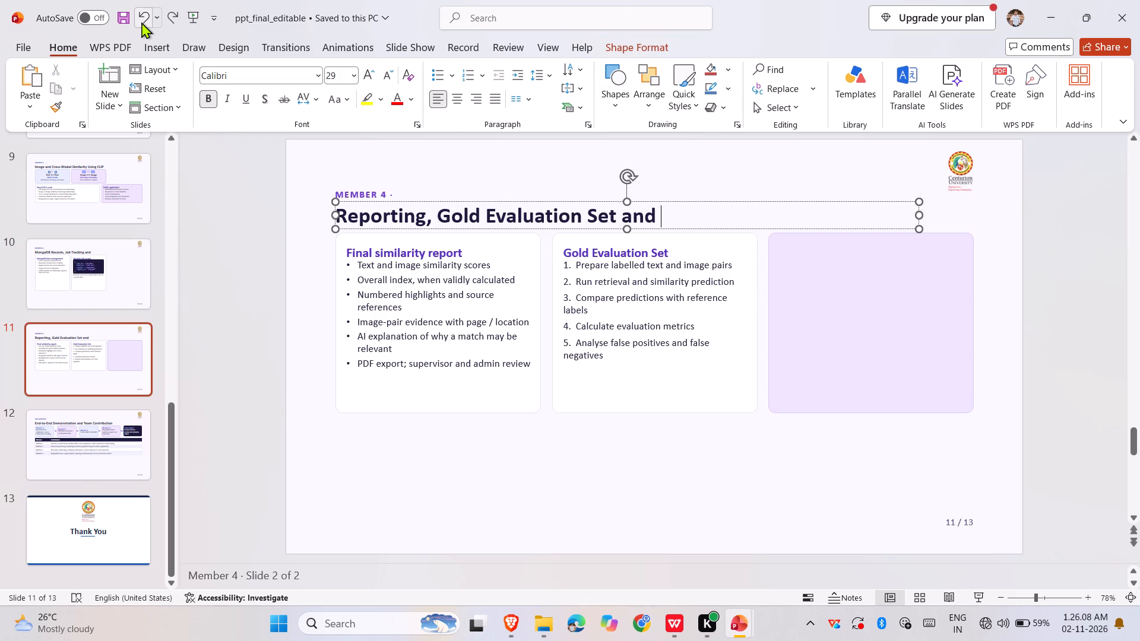
triple_click(141, 22)
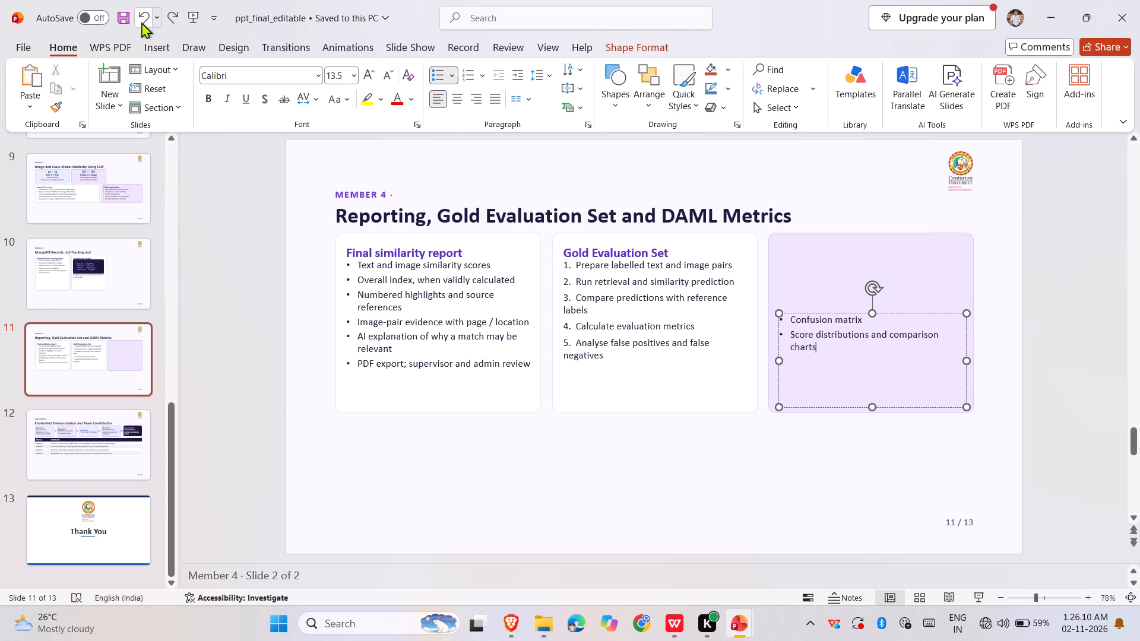
triple_click(141, 22)
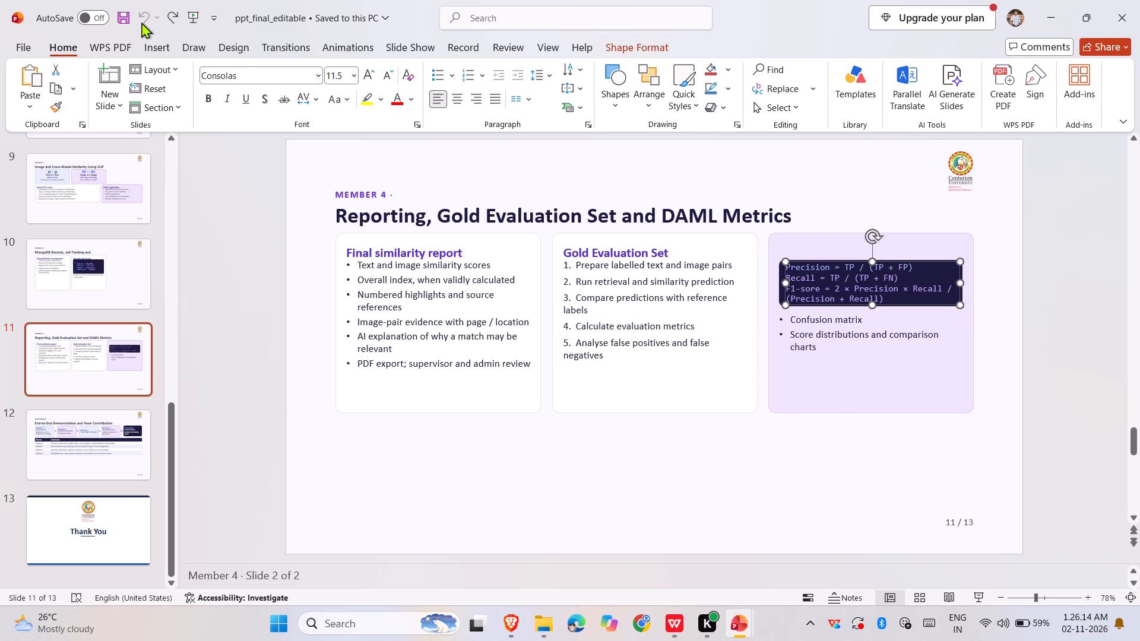
Review slides 9 to 12, comparing the Member 4 MongoDB and reporting slides with the CLIP similarity and team contribution slides.
click(113, 440)
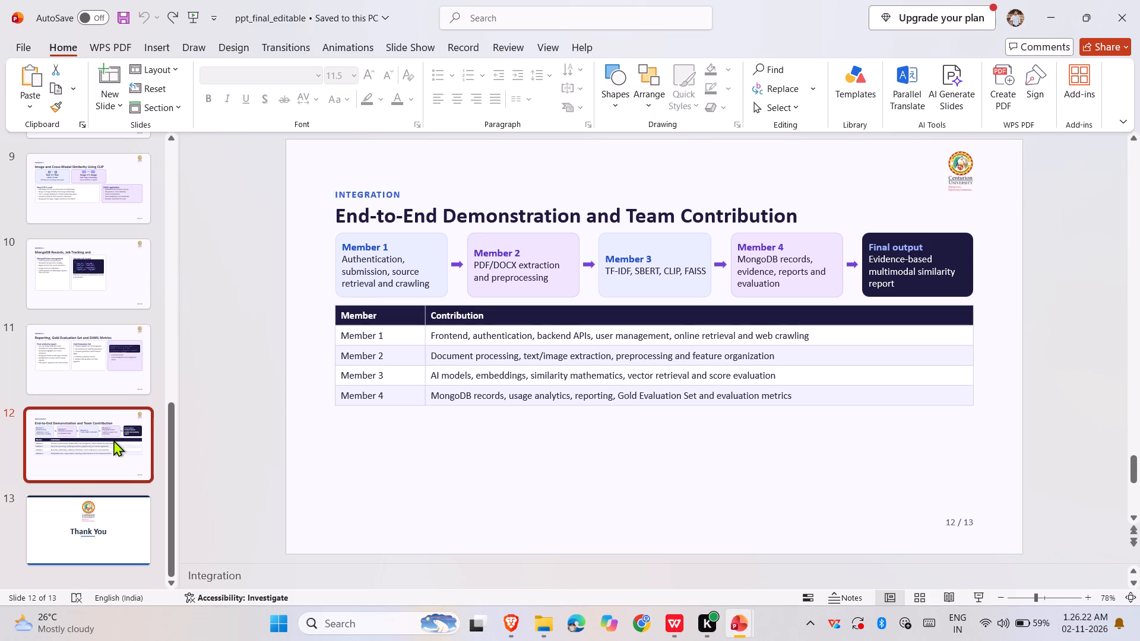
click(84, 290)
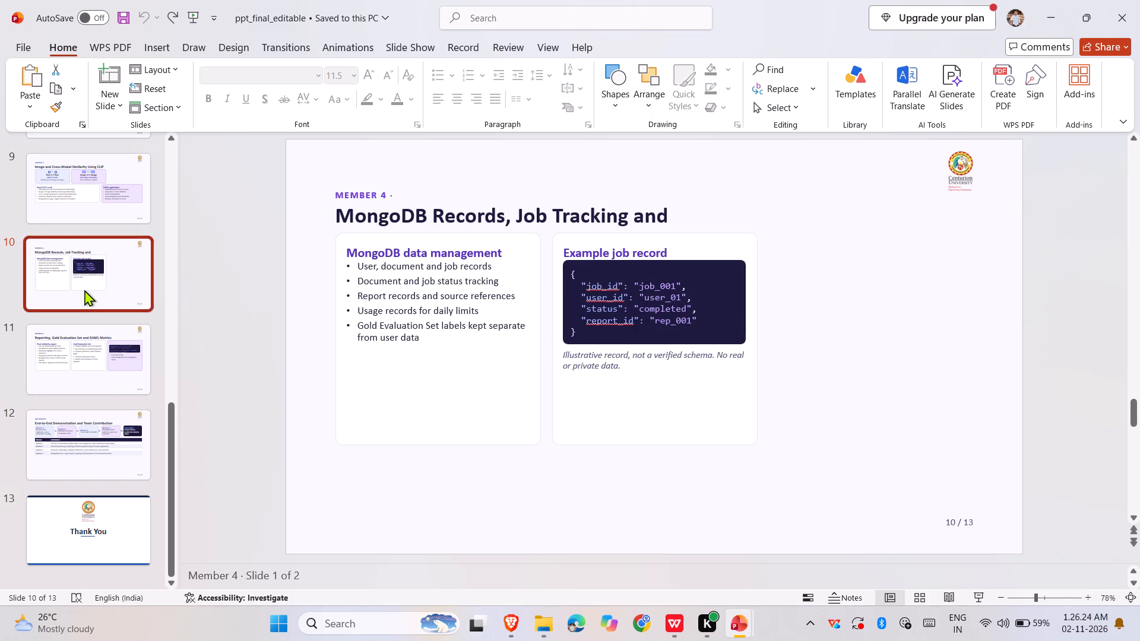
scroll(84, 290, up, 1)
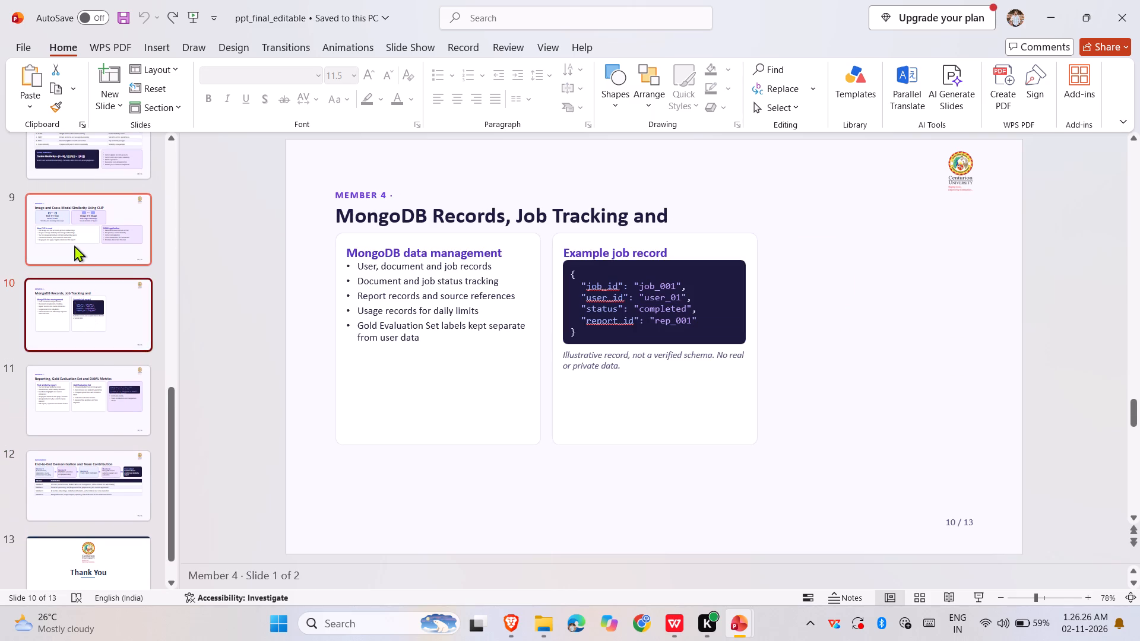
click(74, 245)
click(80, 308)
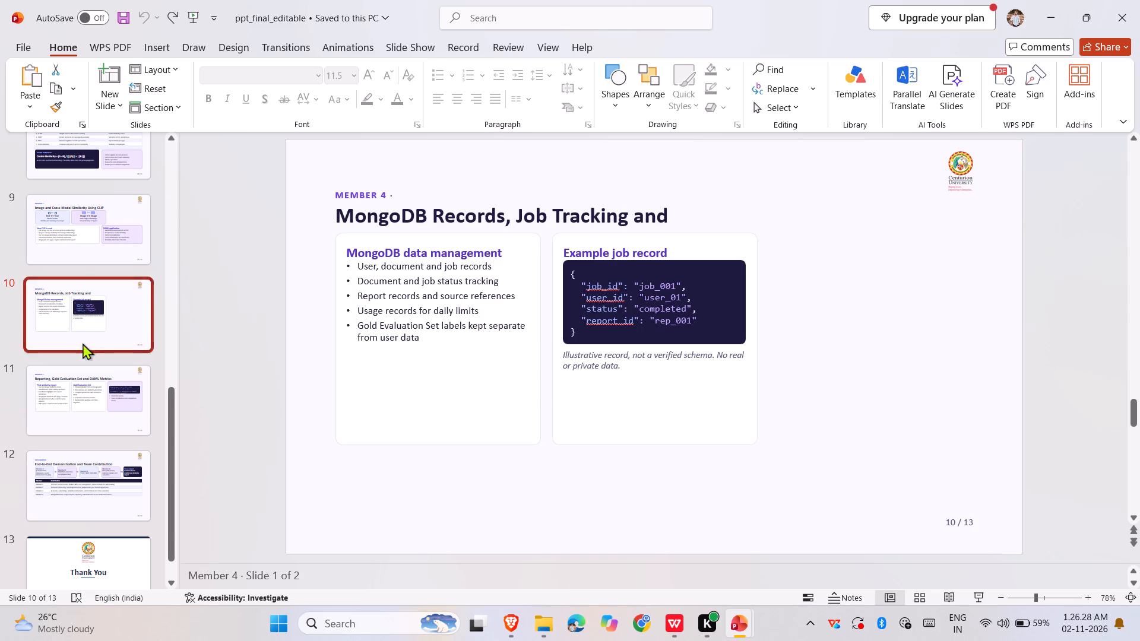
click(83, 394)
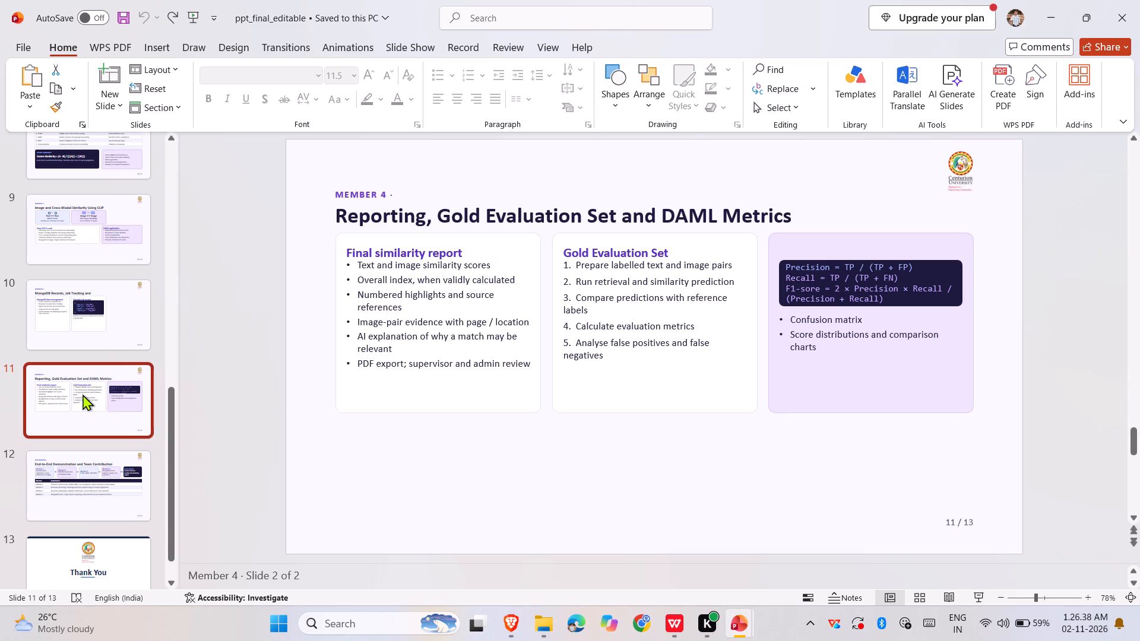
click(68, 302)
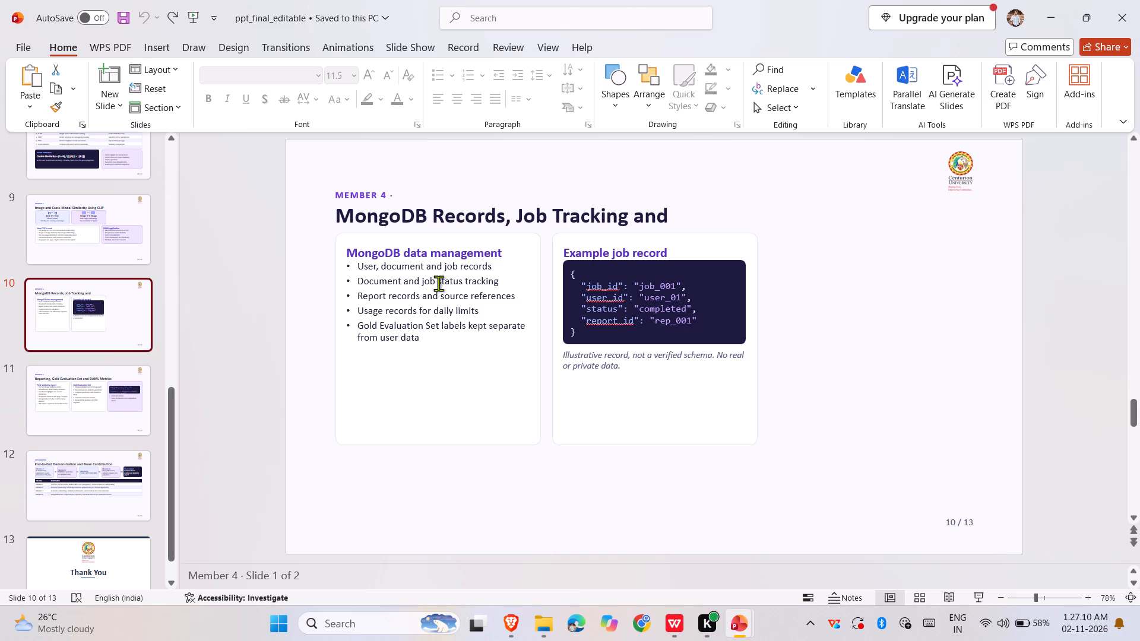
click(65, 246)
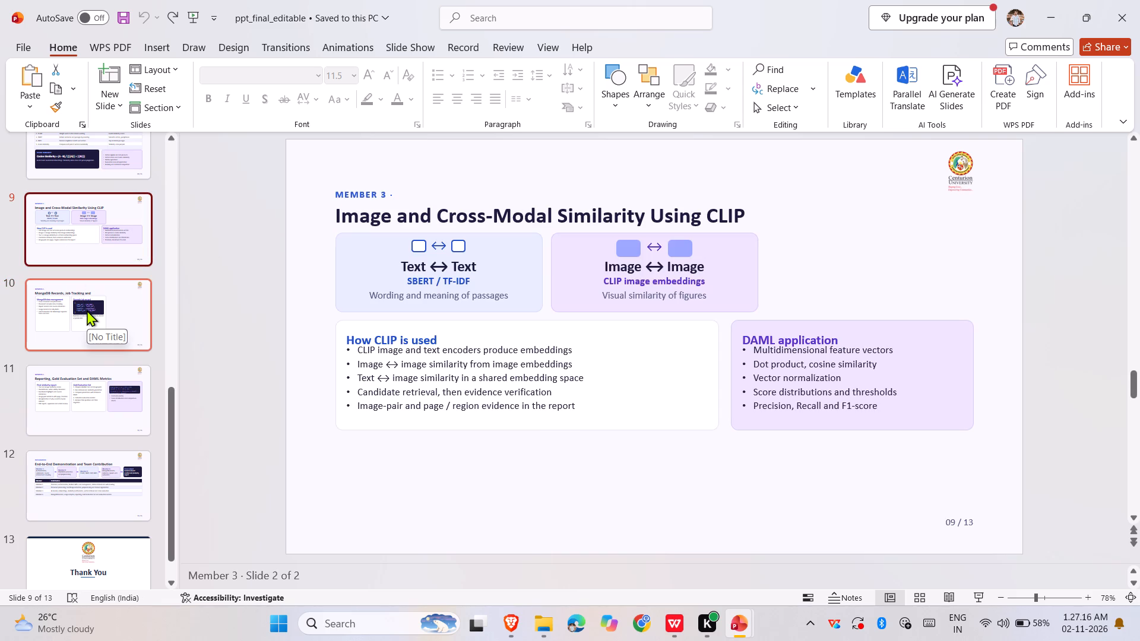
click(87, 310)
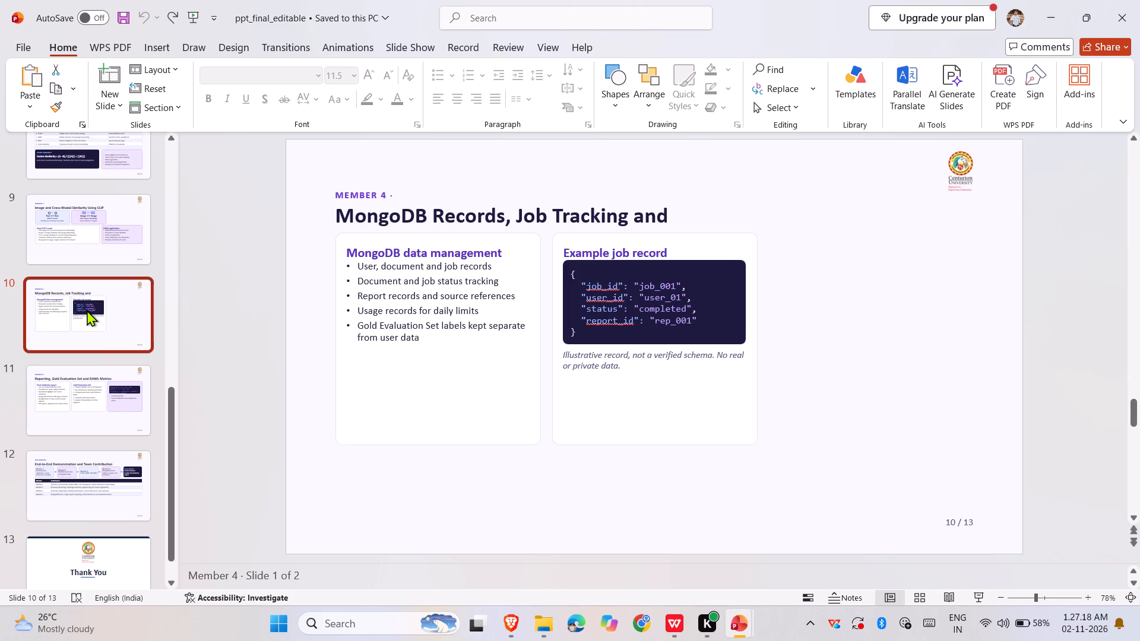
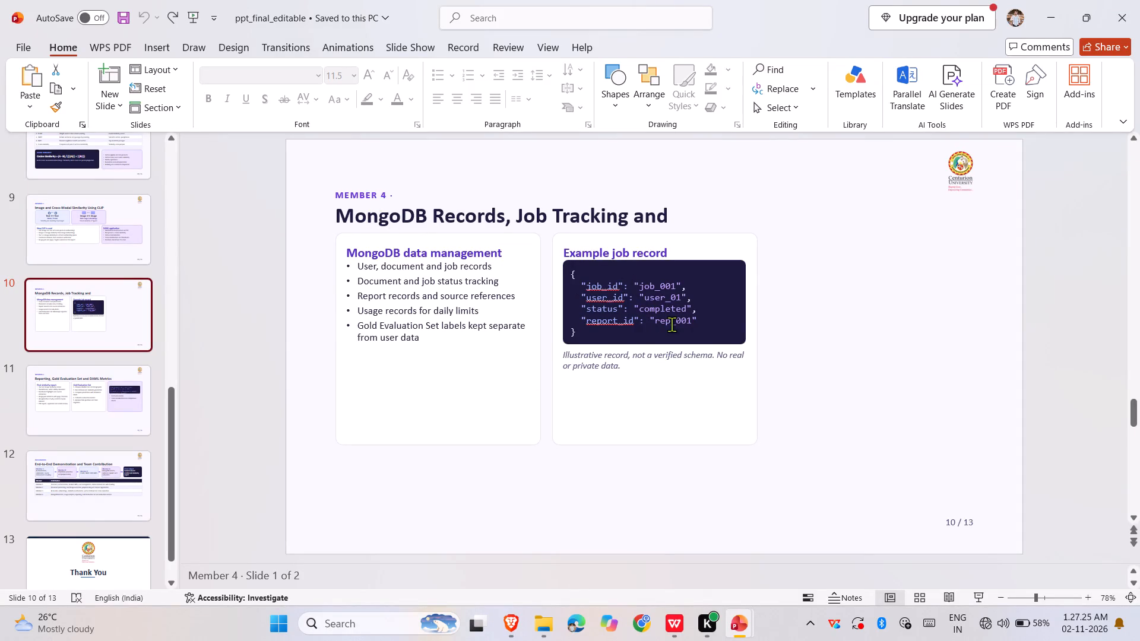
On slide 11, delete the whole metrics card: the confusion matrix bullets, the precision and recall formulas, their dark box and the lilac background.
click(129, 417)
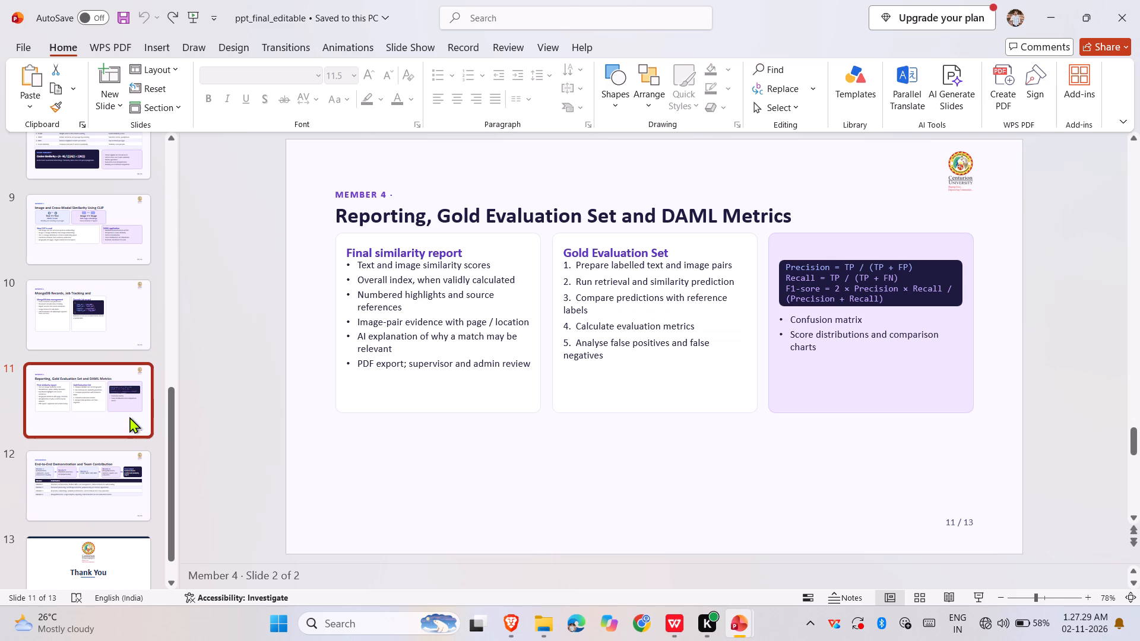
click(110, 404)
click(860, 354)
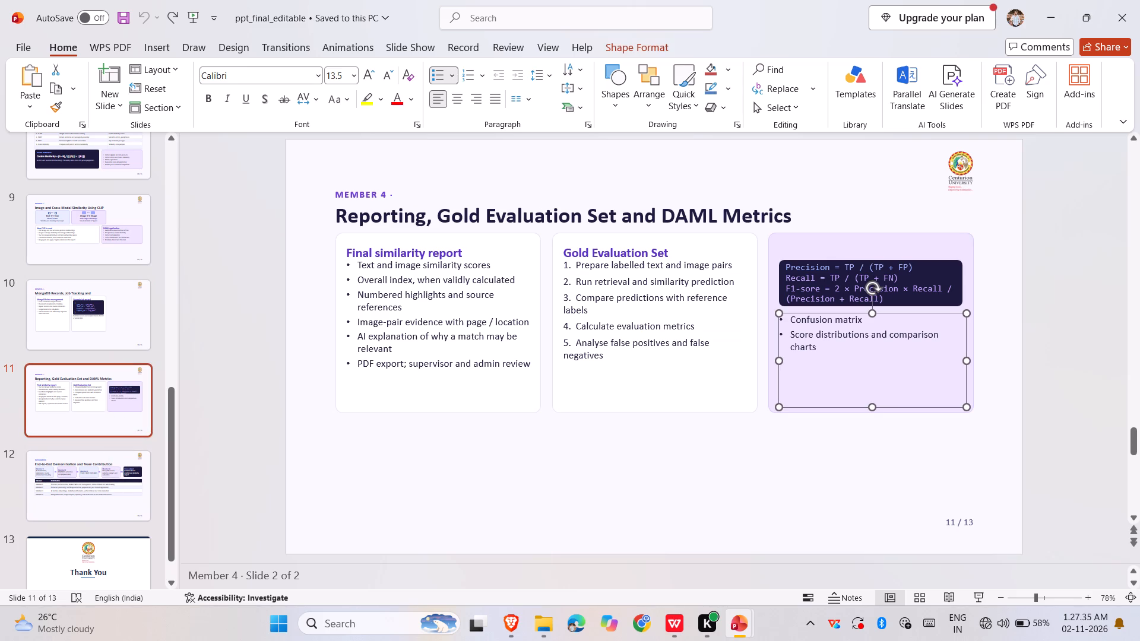
key(BackSpace)
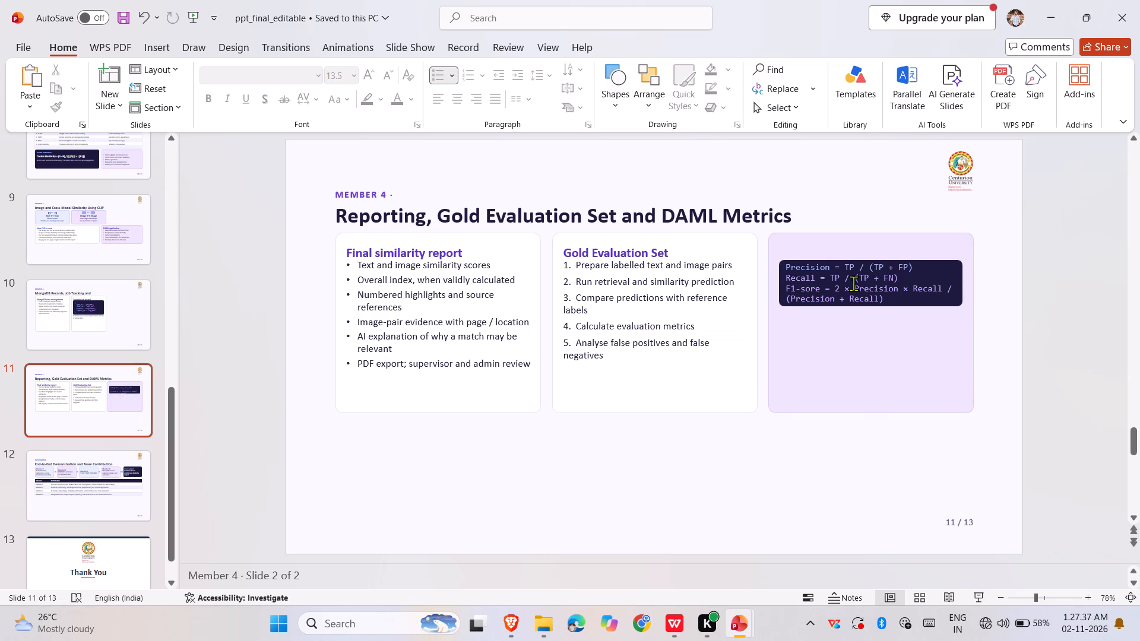
click(853, 284)
key(BackSpace)
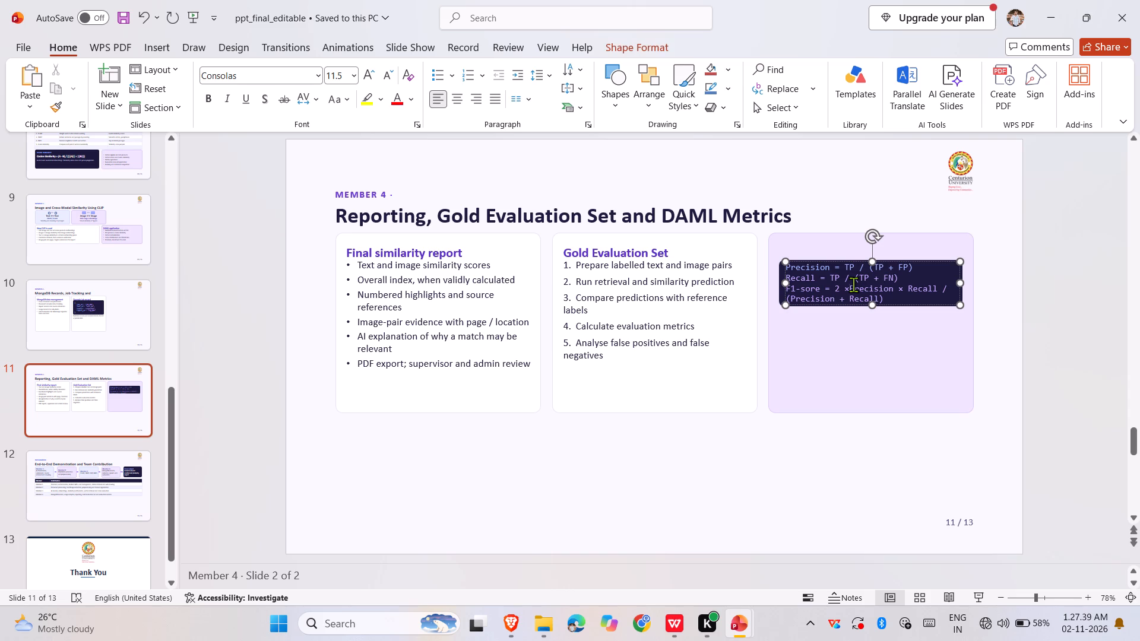
click(875, 260)
key(BackSpace)
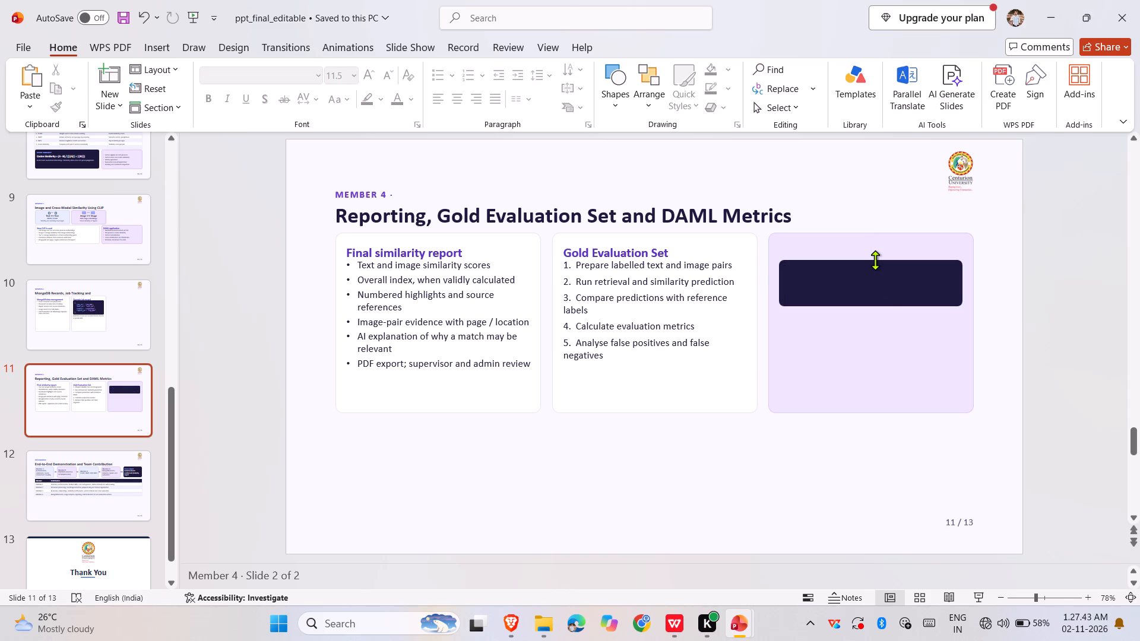
click(875, 260)
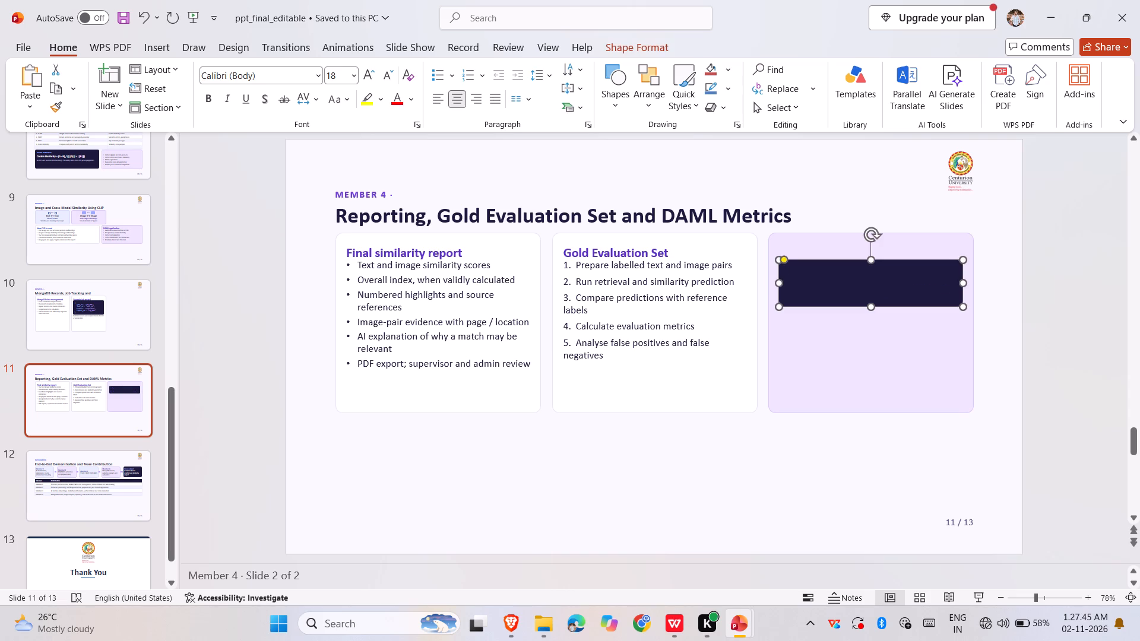
key(BackSpace)
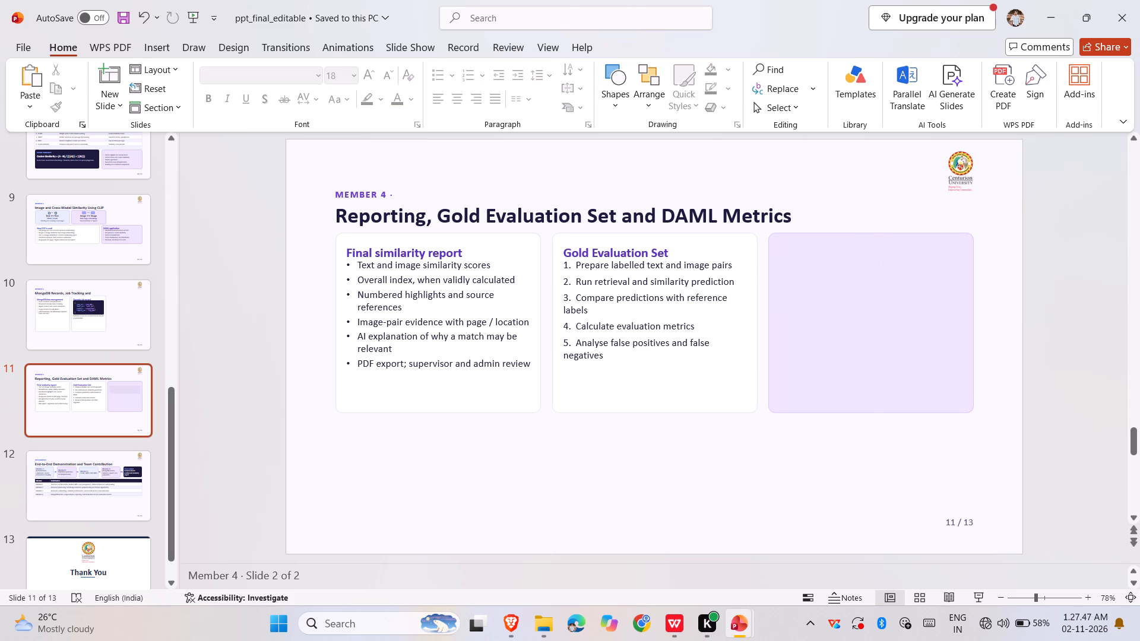
click(875, 260)
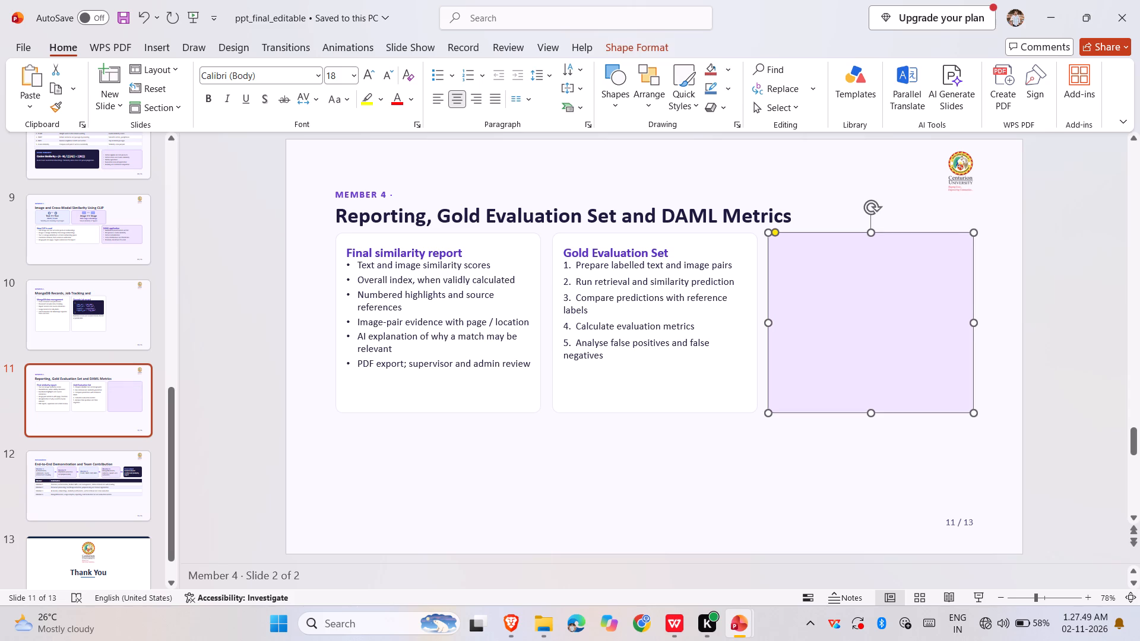
click(800, 263)
key(BackSpace)
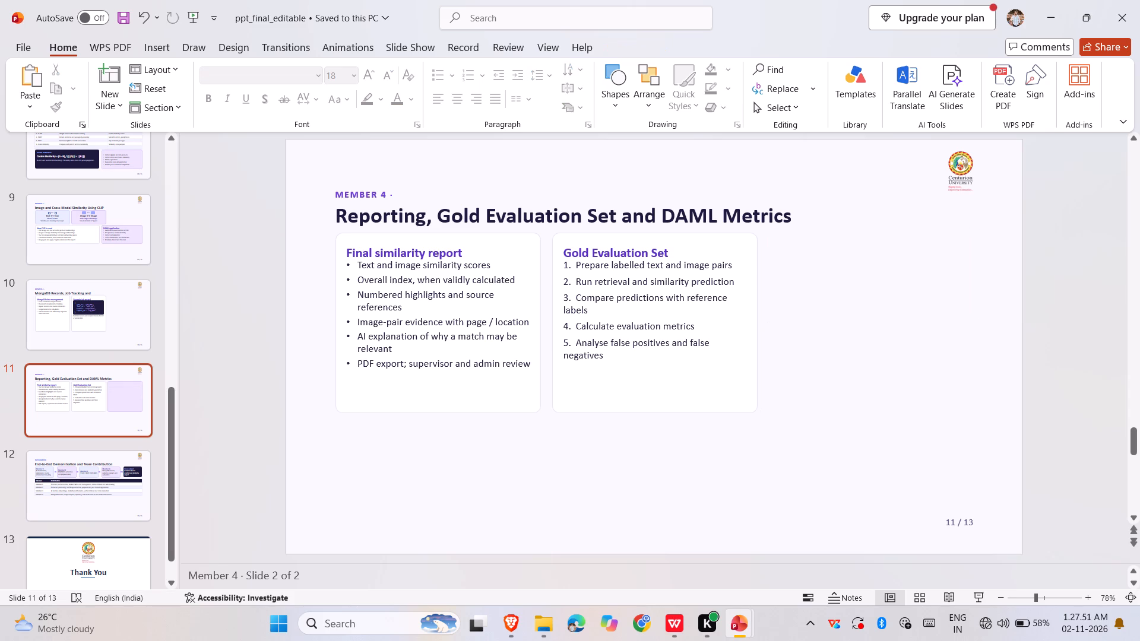
Delete the Gold Evaluation Set card from slide 11, including its numbered list, heading and white background.
click(660, 302)
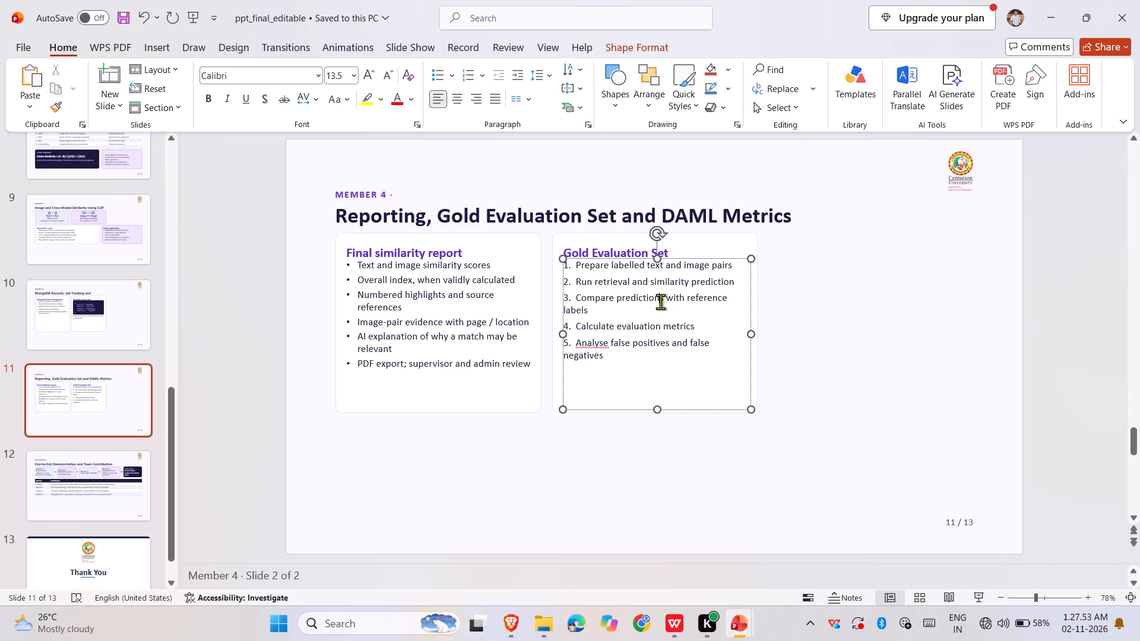
key(BackSpace)
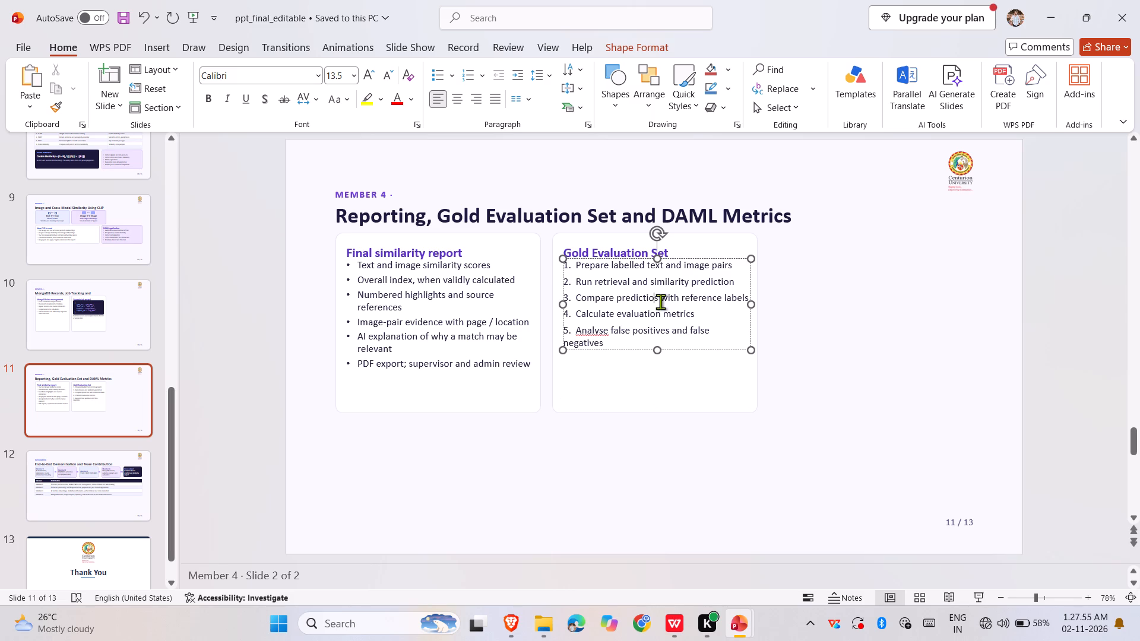
click(658, 261)
key(BackSpace)
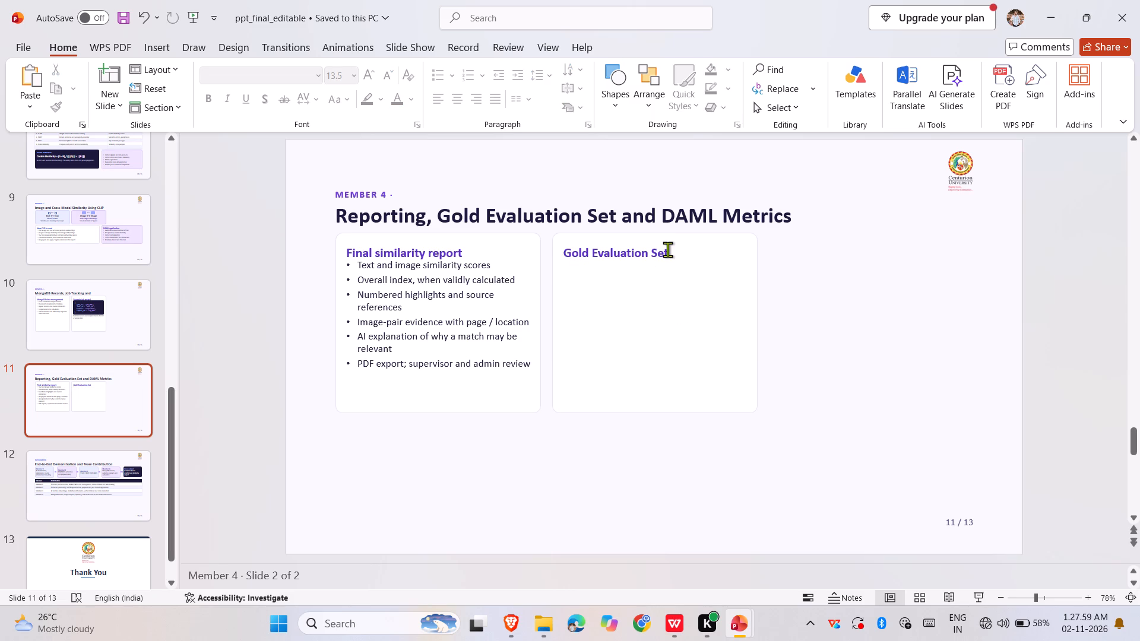
click(667, 249)
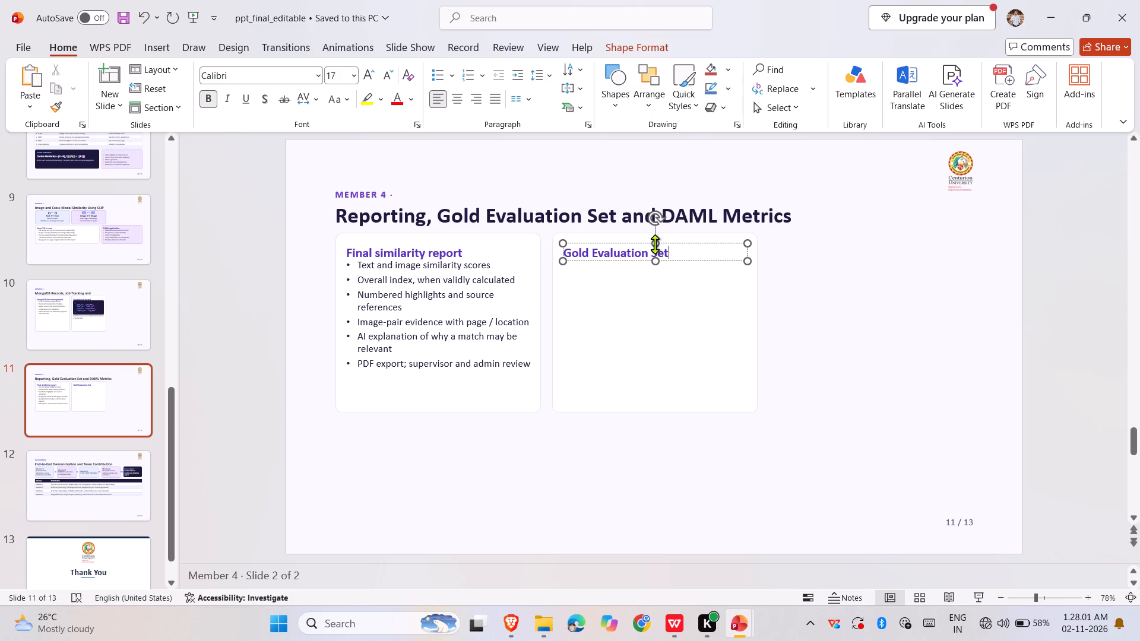
key(BackSpace)
click(655, 244)
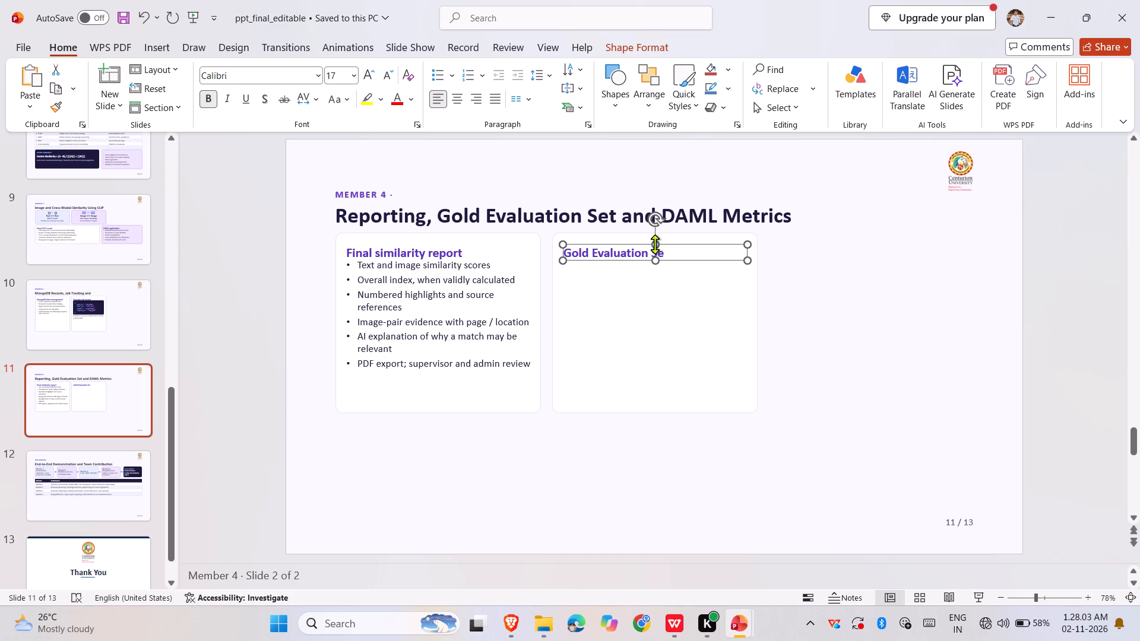
key(BackSpace)
click(655, 244)
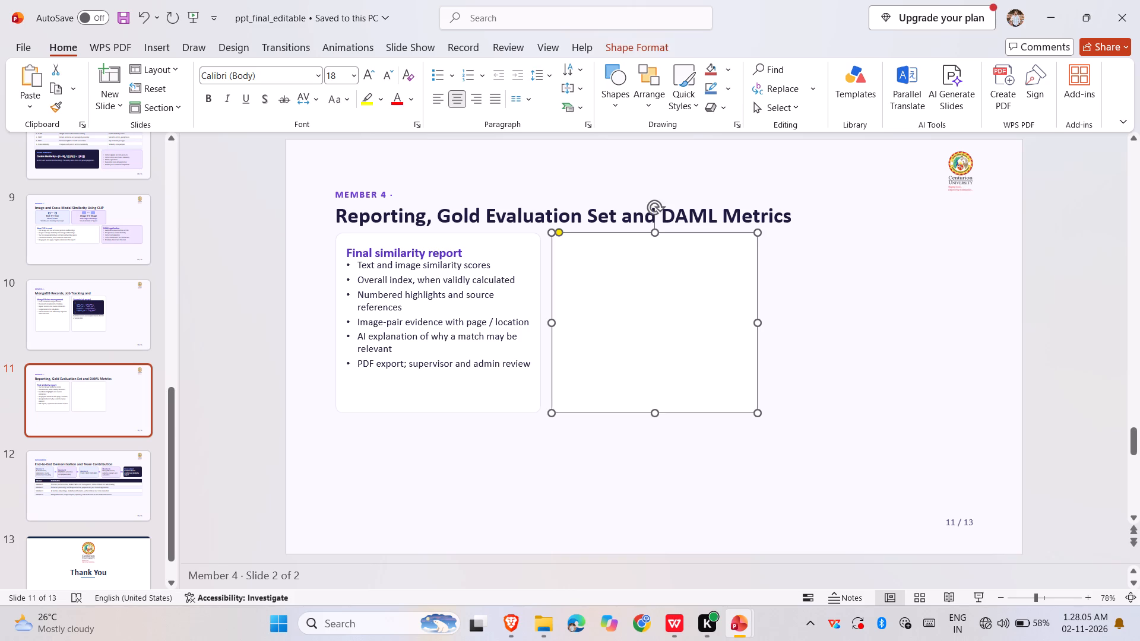
key(BackSpace)
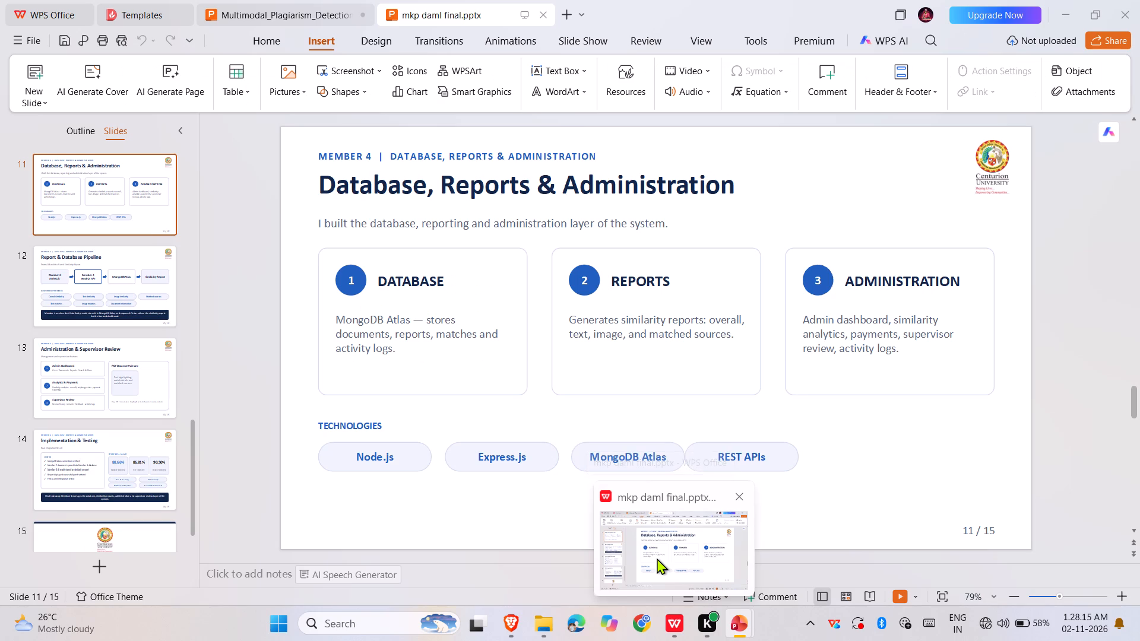
click(657, 558)
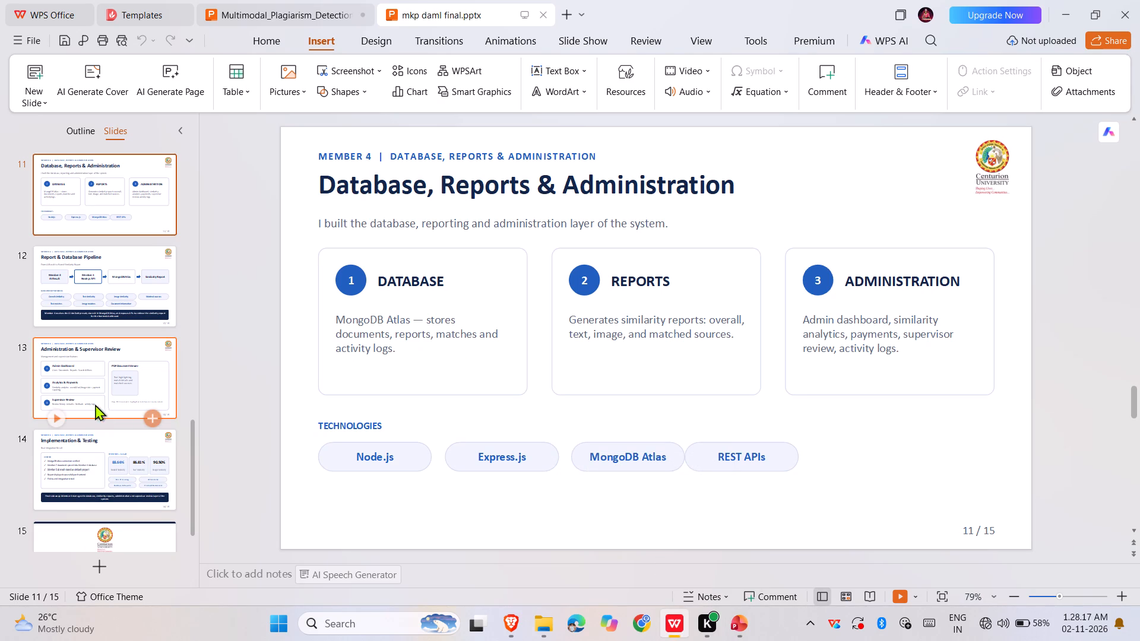
click(120, 373)
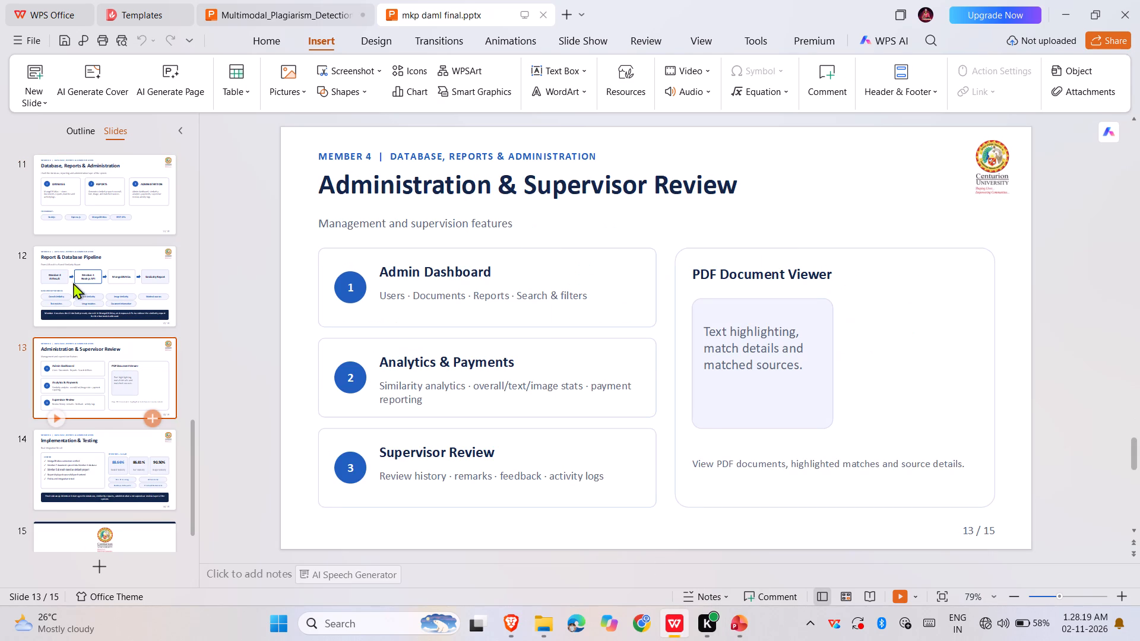
click(79, 269)
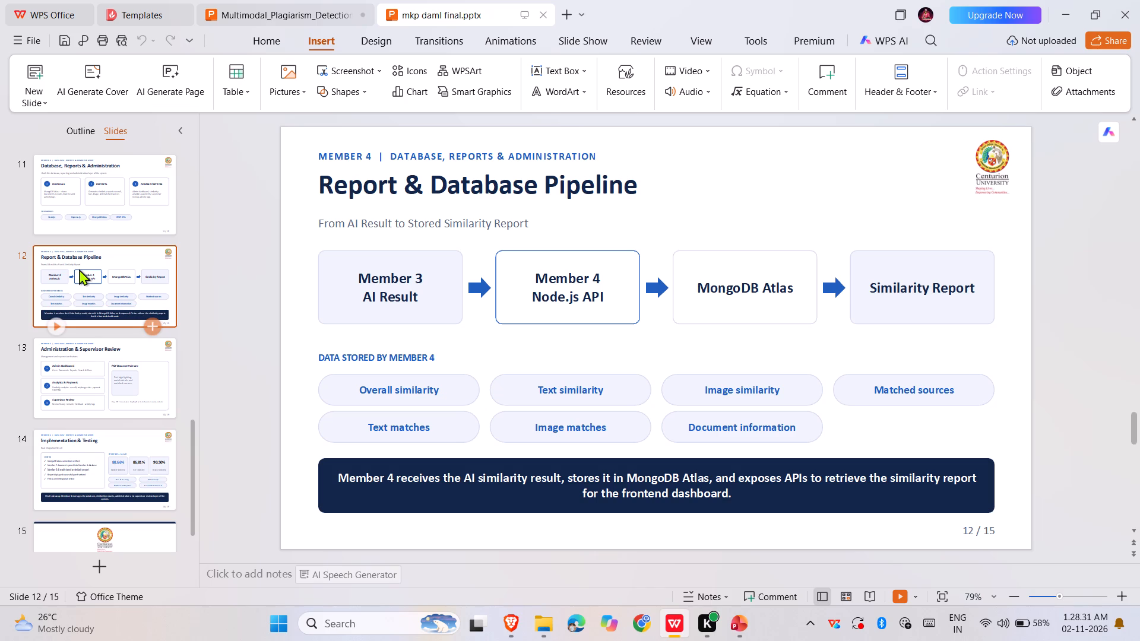
click(503, 617)
scroll(524, 469, down, 4)
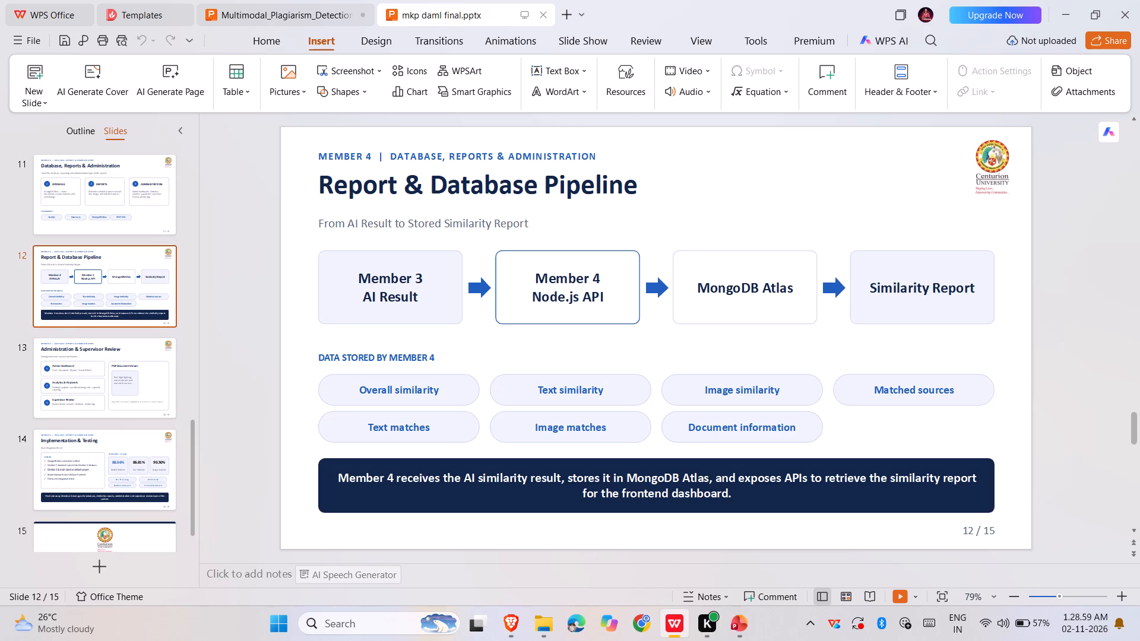
click(115, 335)
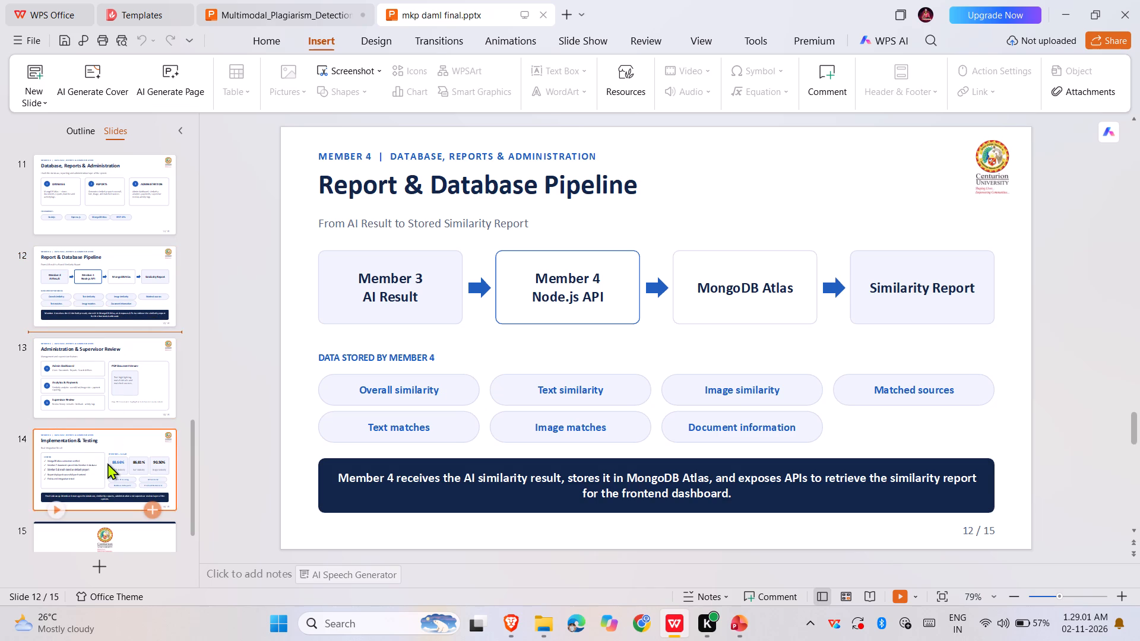
click(107, 463)
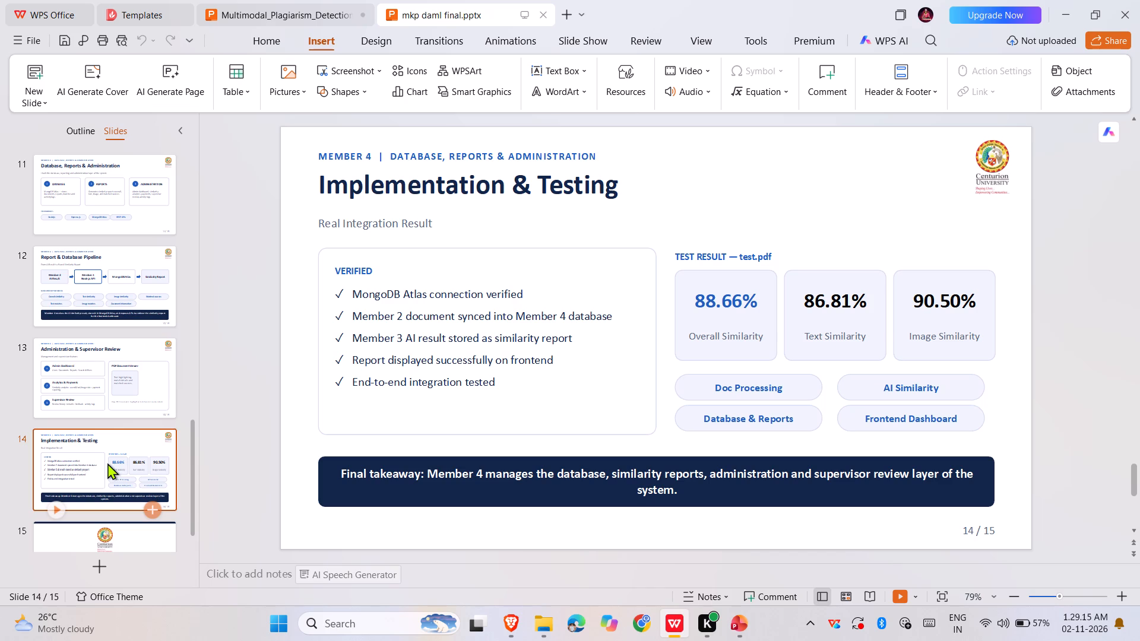
click(107, 290)
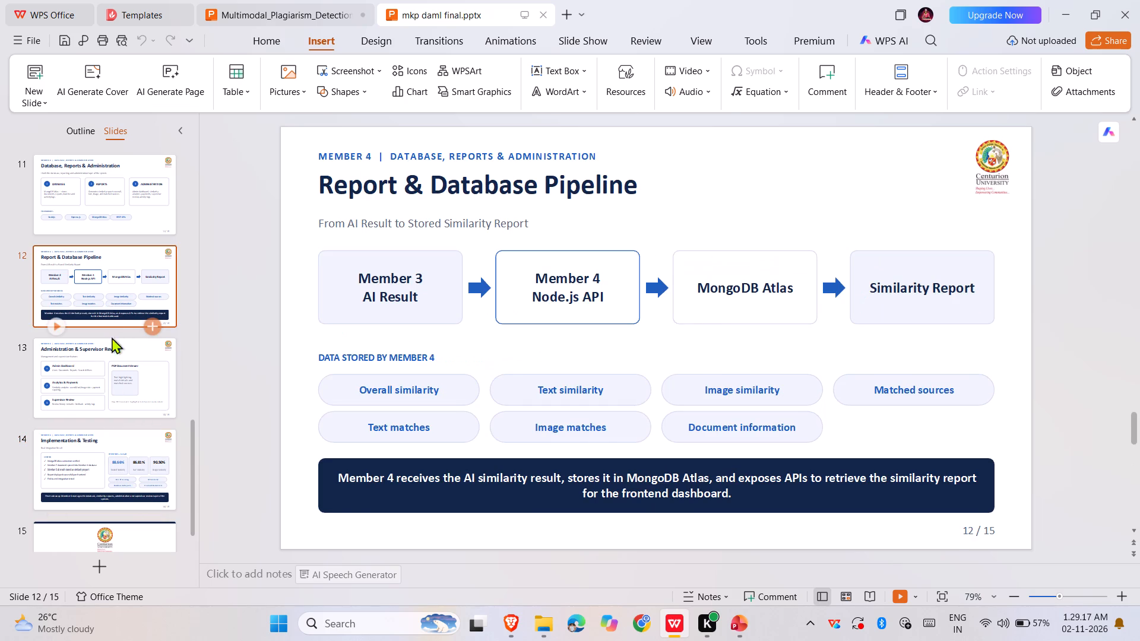
click(112, 366)
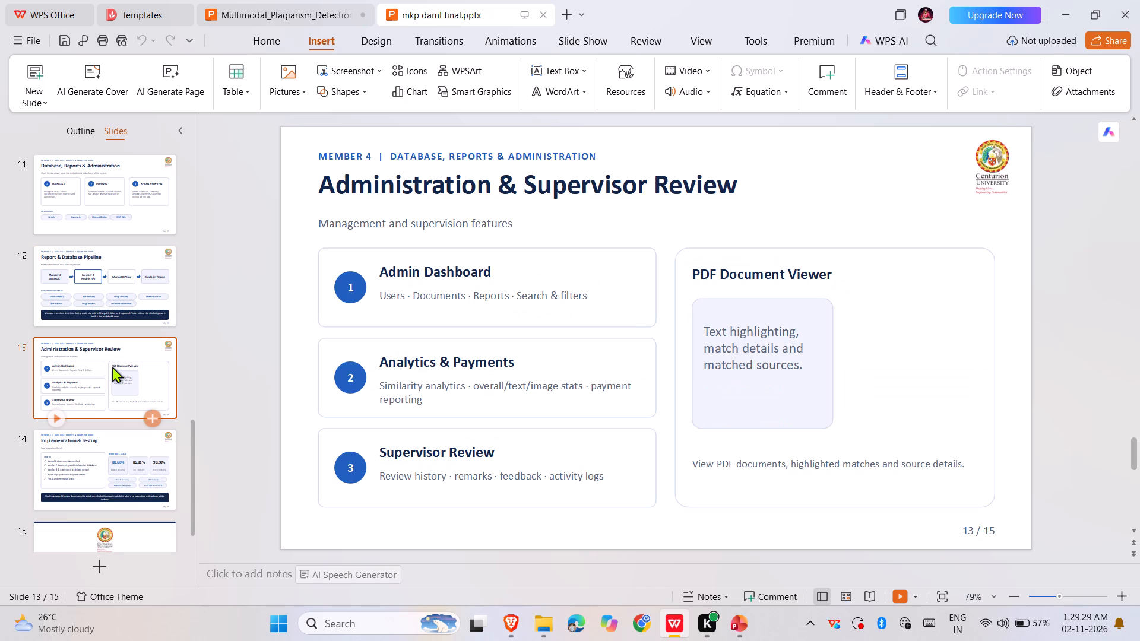
click(94, 455)
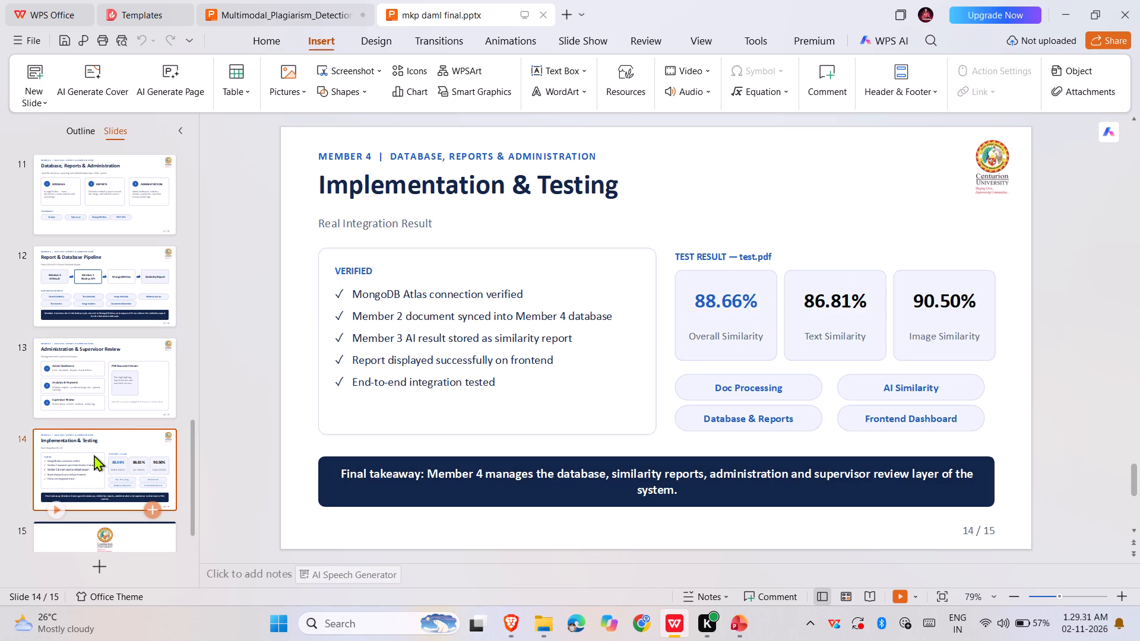
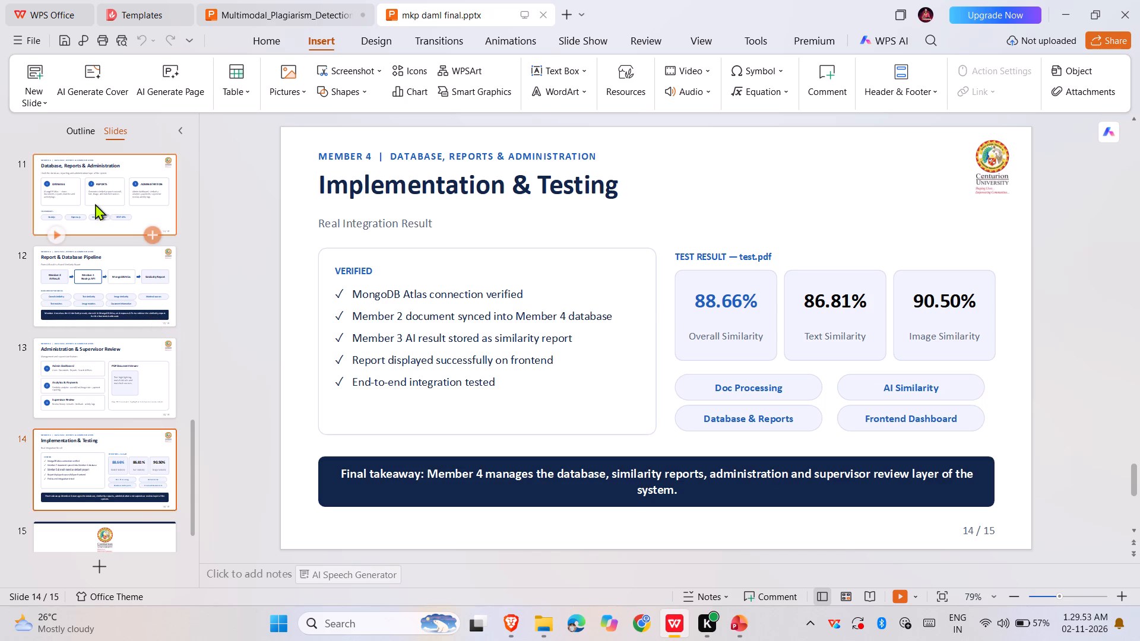
Review slides 12 to 14 of mkp daml final, and switch to ppt_final_editable in PowerPoint to compare its slides 9 to 11.
click(104, 288)
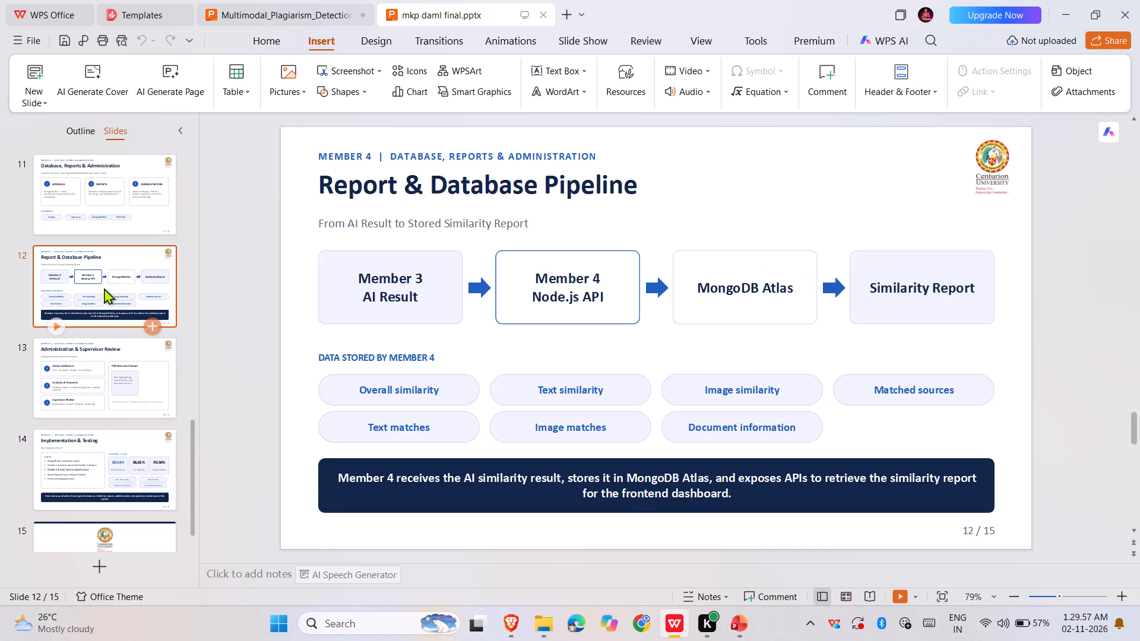
click(81, 378)
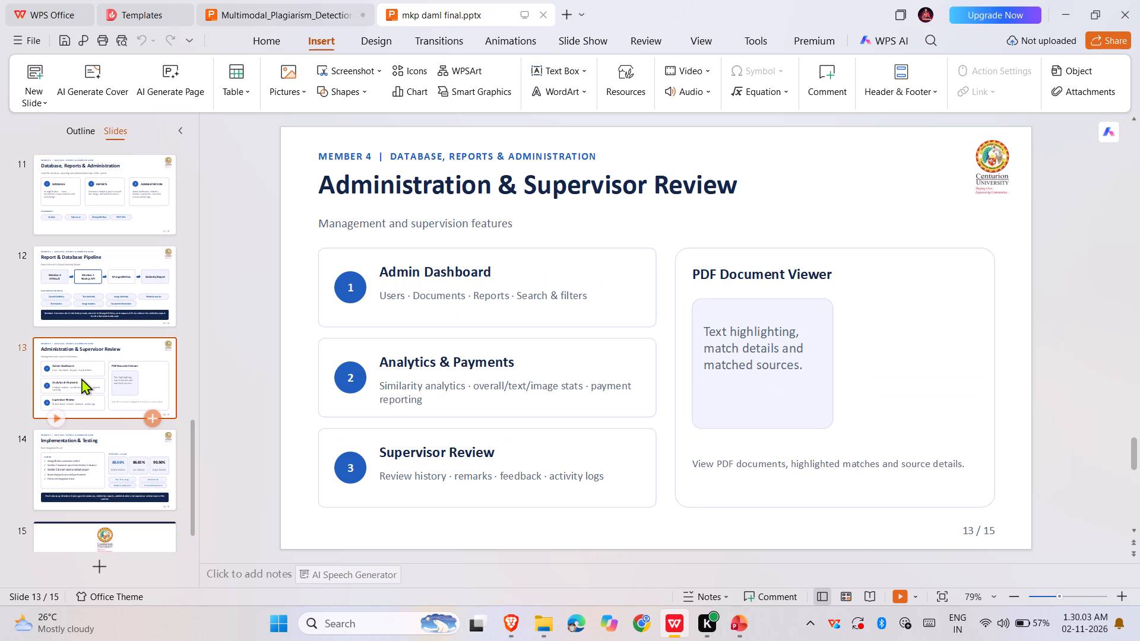
click(104, 474)
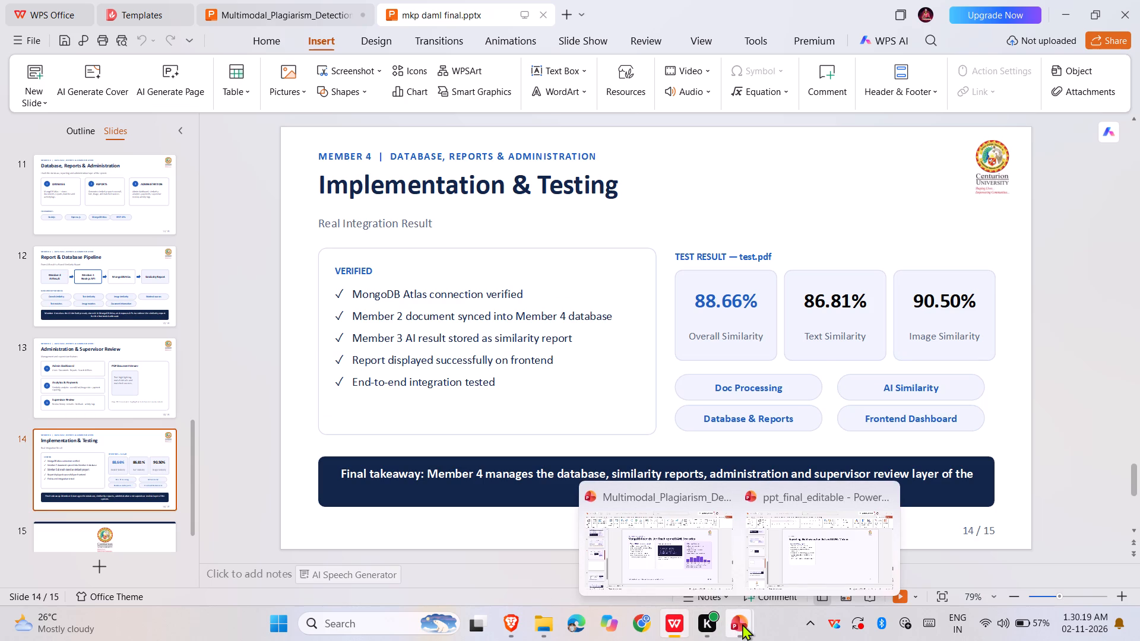
click(805, 542)
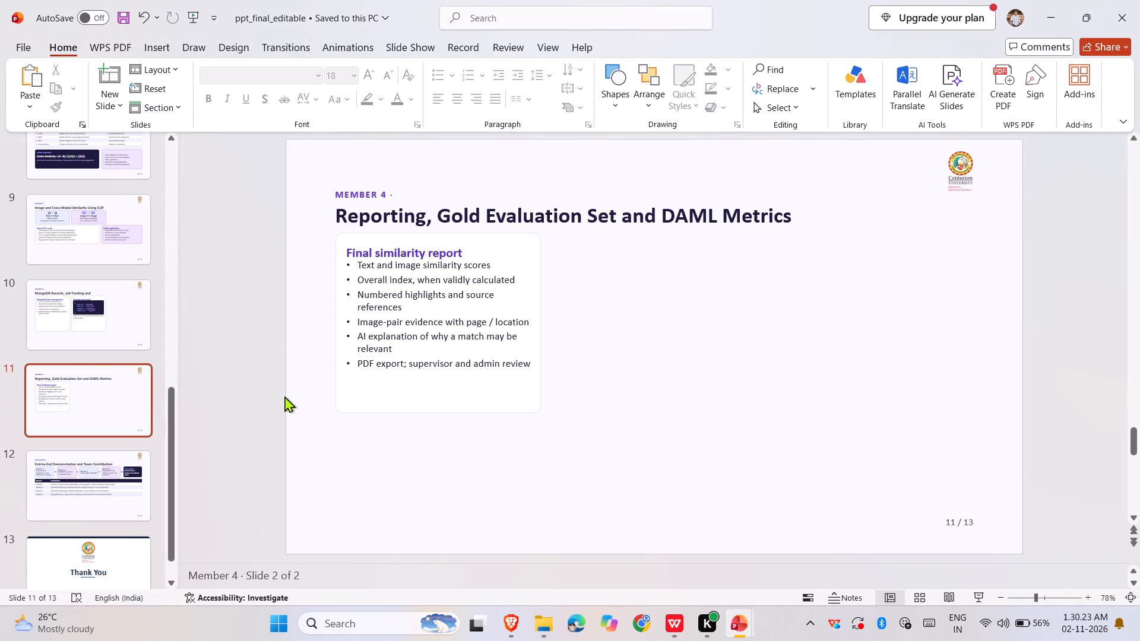
click(87, 322)
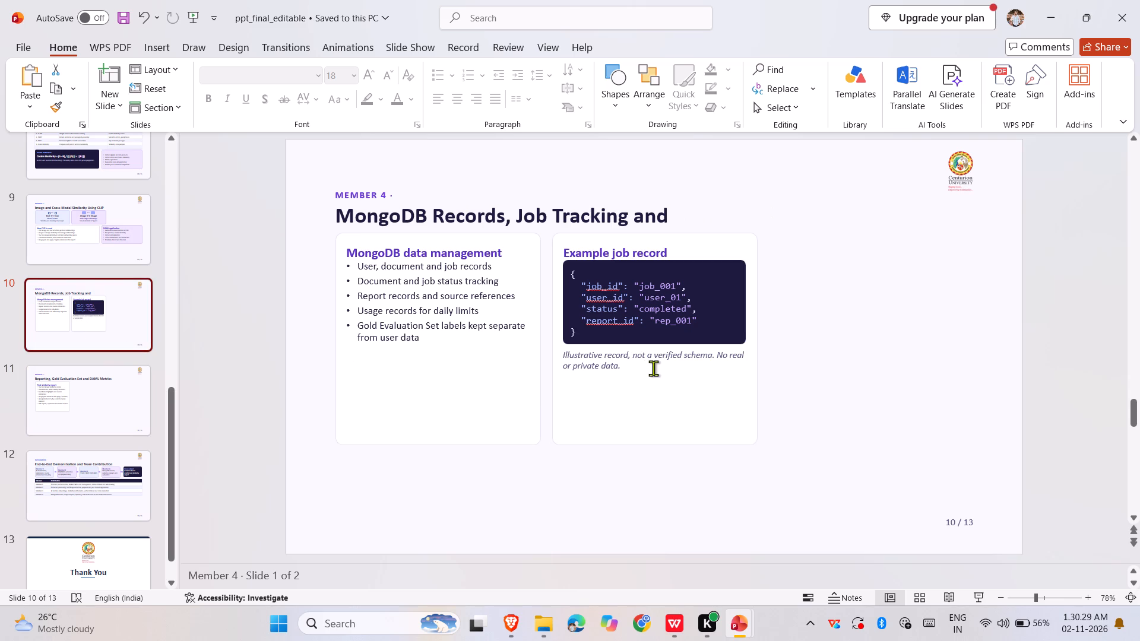
click(69, 252)
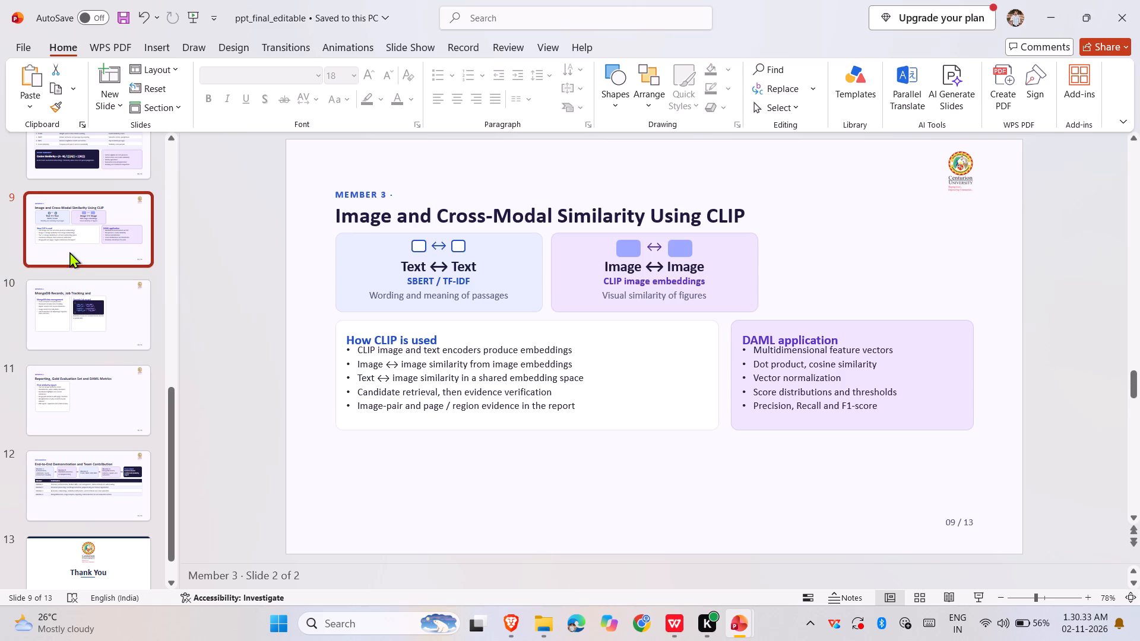
click(78, 344)
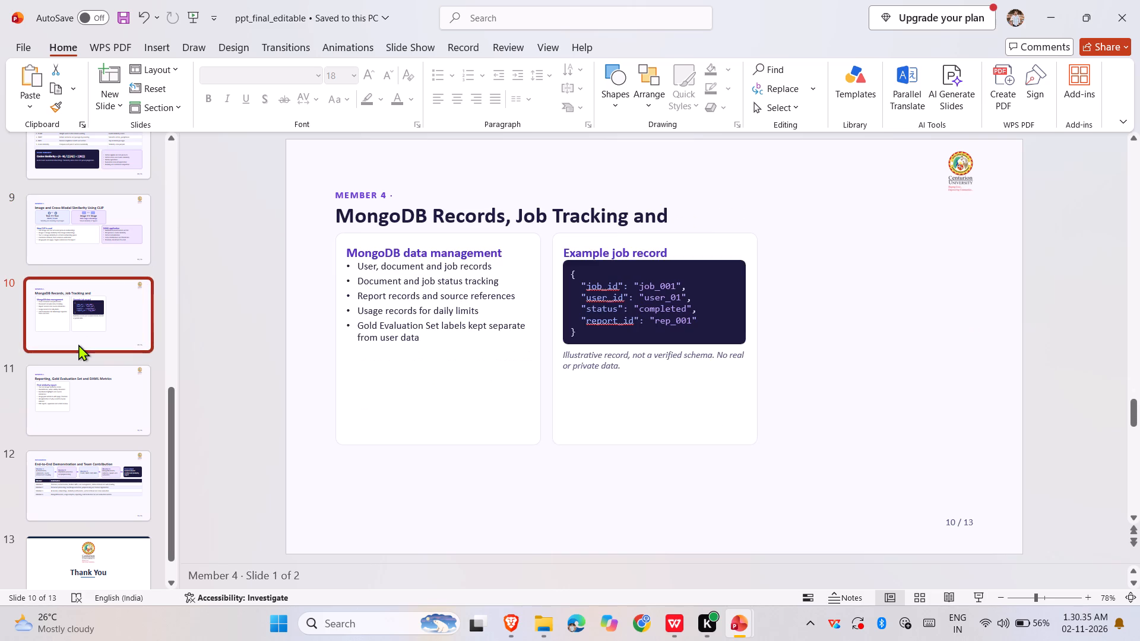
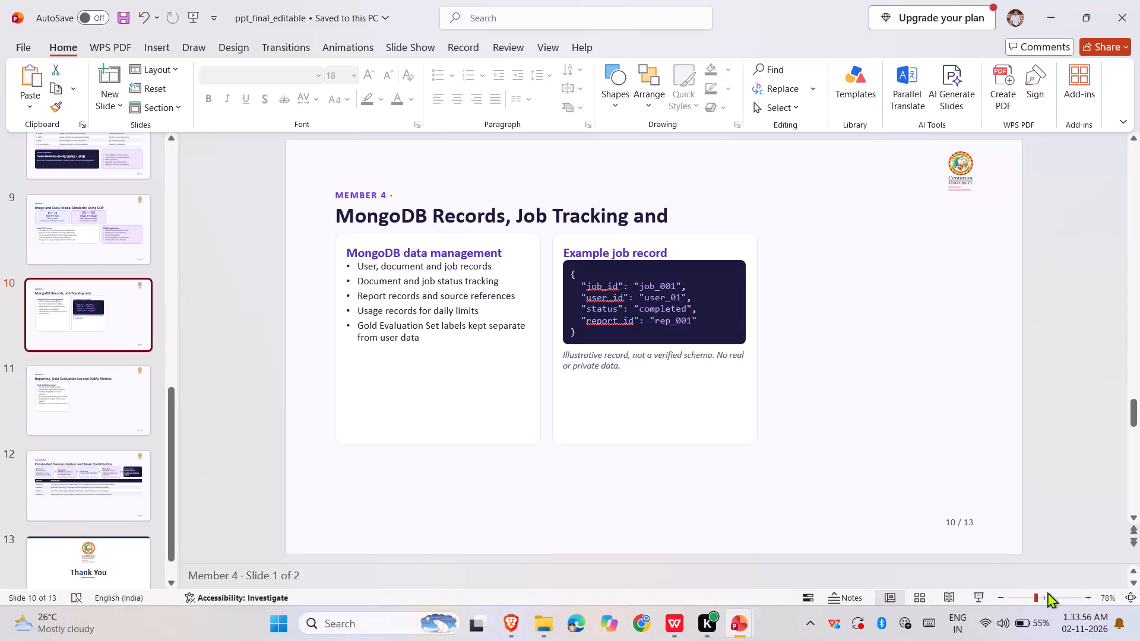
Check the computer's Wi-Fi connection.
click(991, 619)
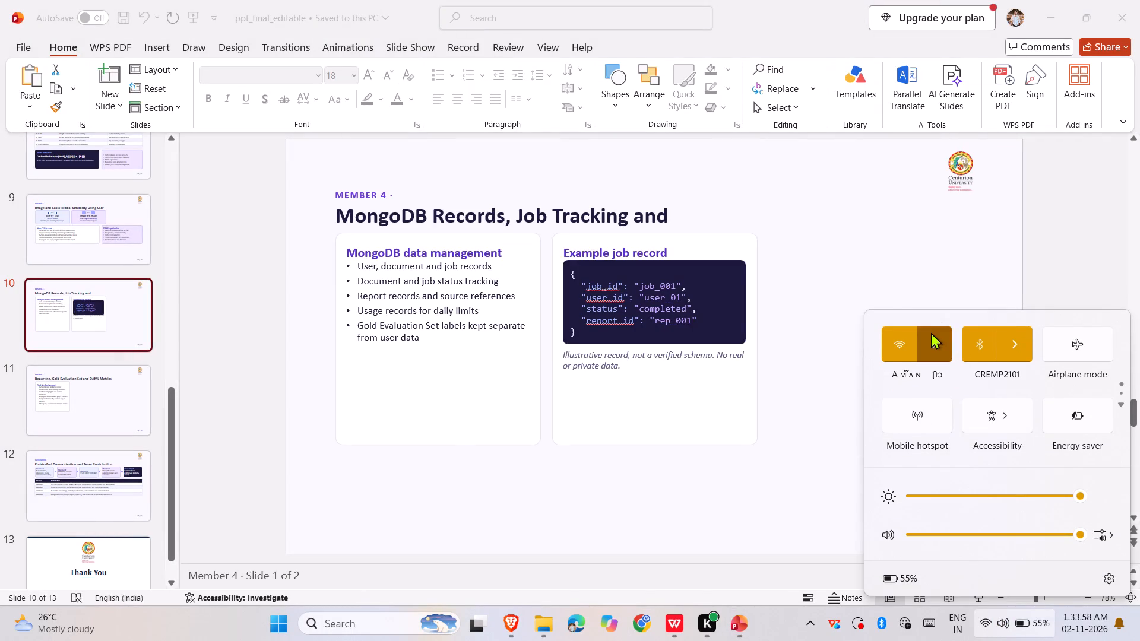
click(931, 332)
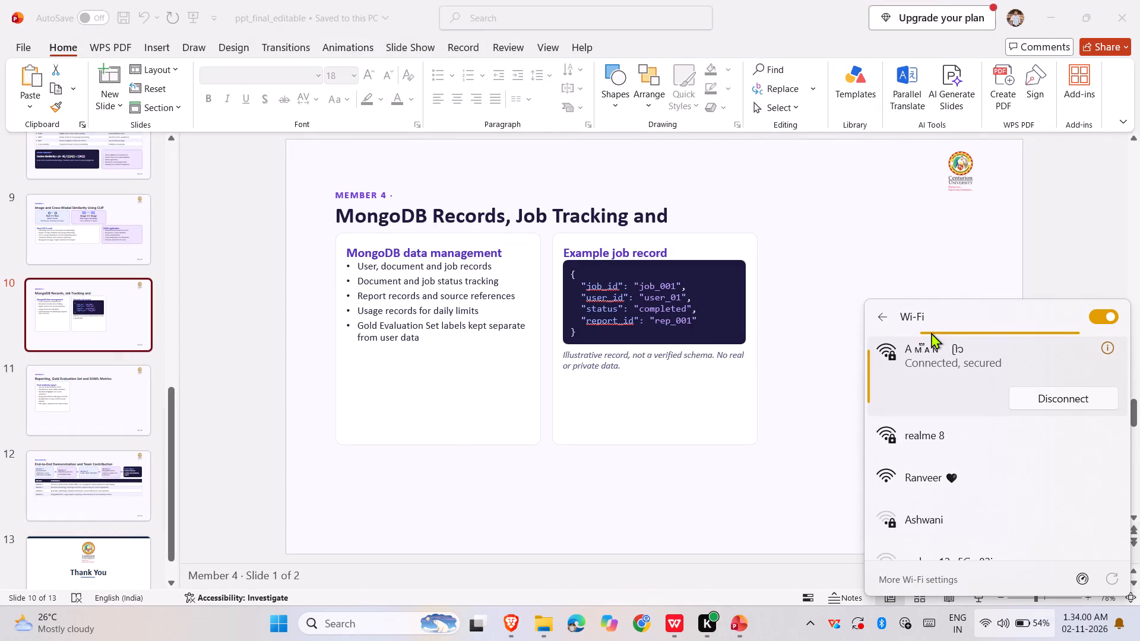
click(1066, 249)
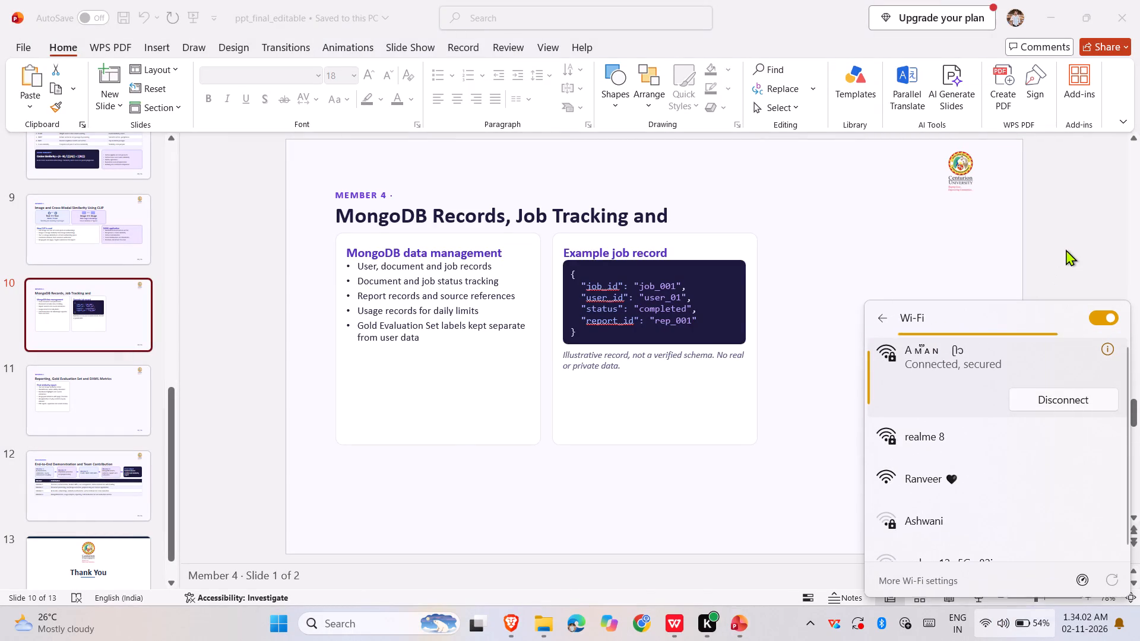
Switch to ChatGPT in Brave and review its proposed Member 4 slides, from Reporting Workflow and DAML Analytics back to MongoDB Records, Reporting and Usage Analytics.
click(512, 627)
scroll(495, 233, up, 2)
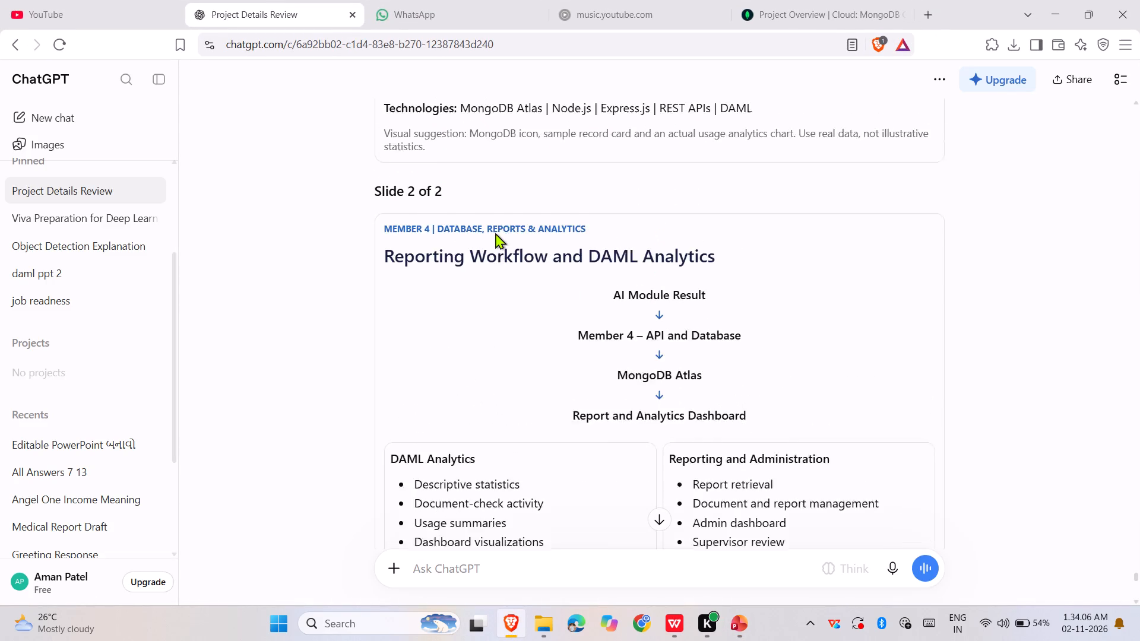